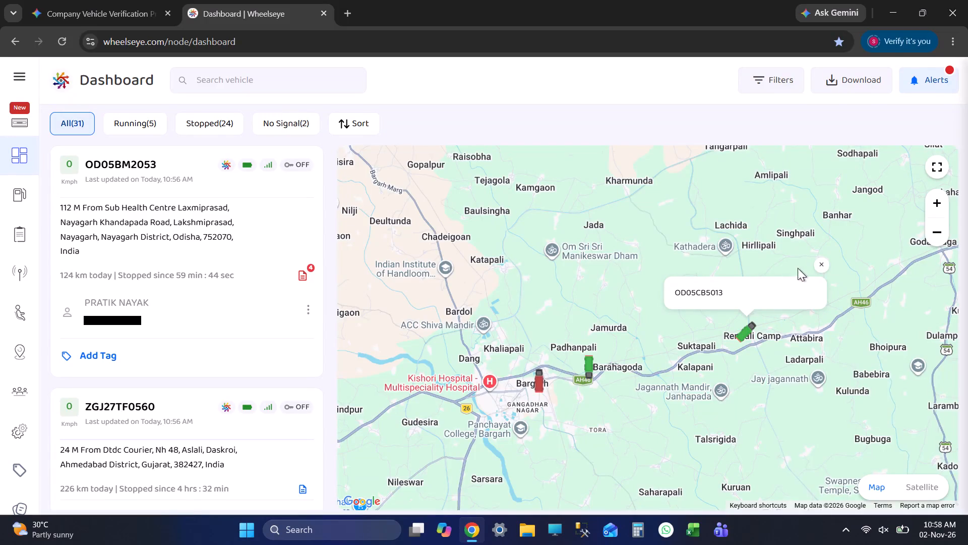
Check the registration number of the green vehicle near Rengali Camp on the map.
click(824, 261)
click(736, 331)
click(825, 264)
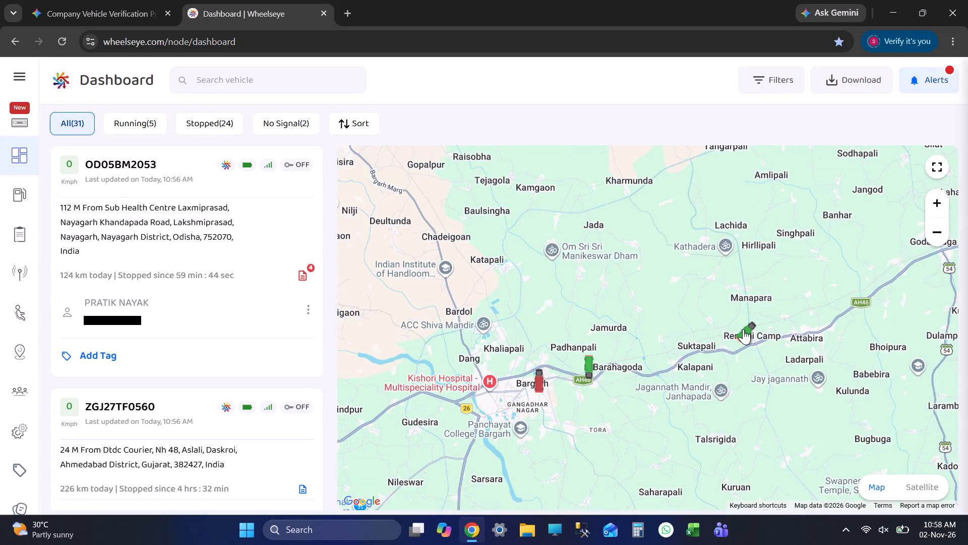
click(743, 329)
click(819, 266)
click(744, 341)
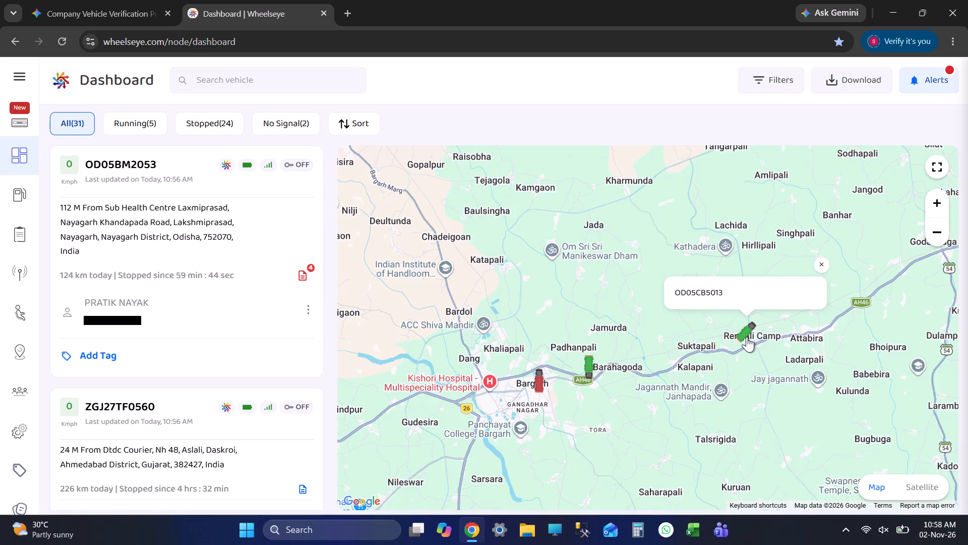
click(829, 263)
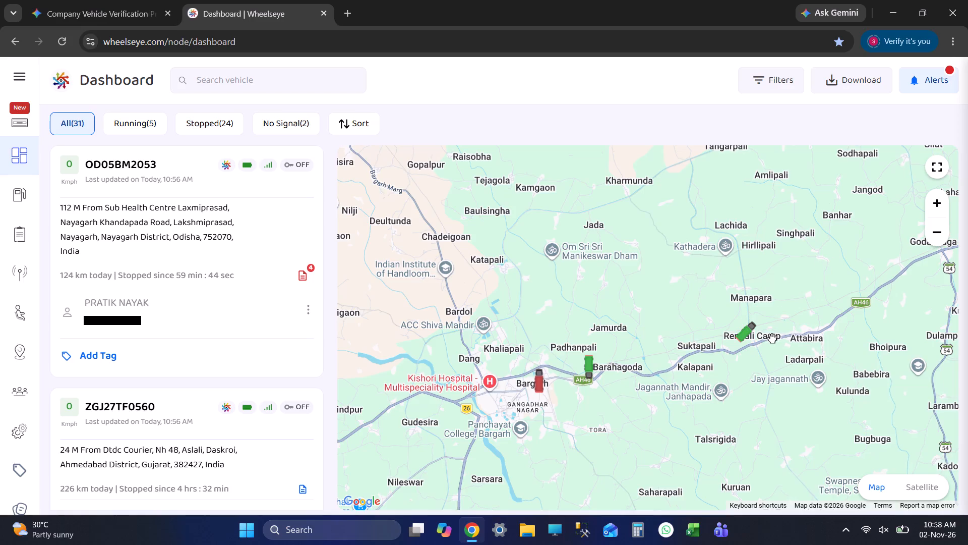
click(772, 338)
click(752, 329)
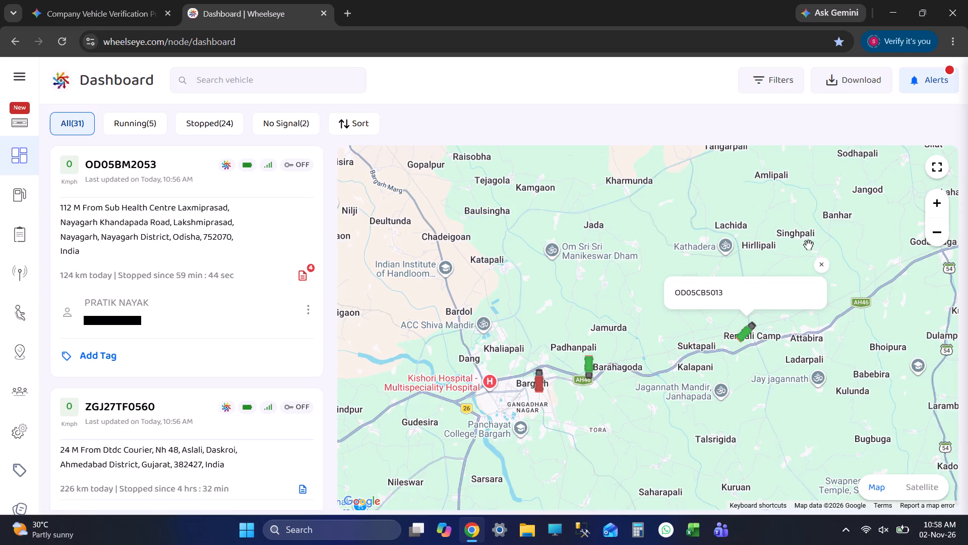
click(819, 260)
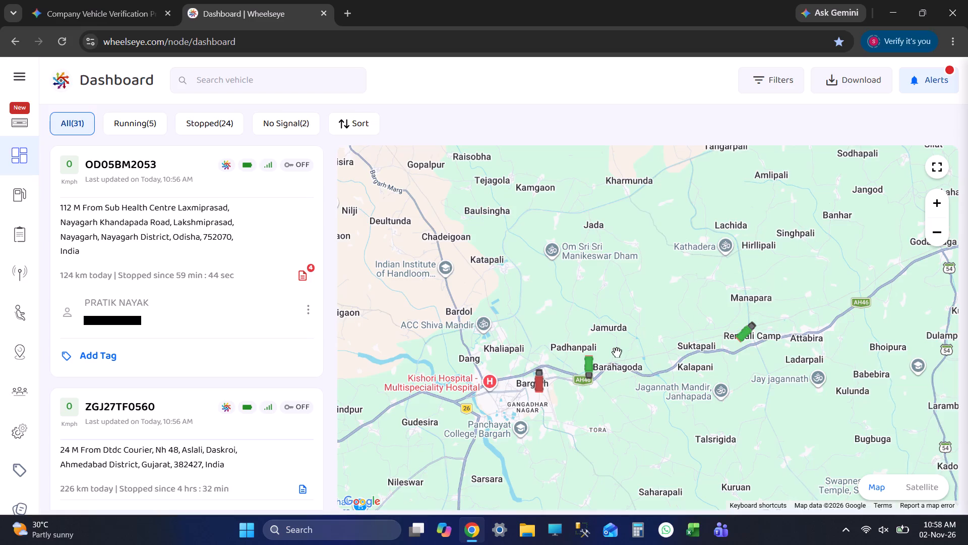
Check the registration numbers of the green and red vehicles around Bargarh and recheck the one near Rengali Camp.
click(591, 363)
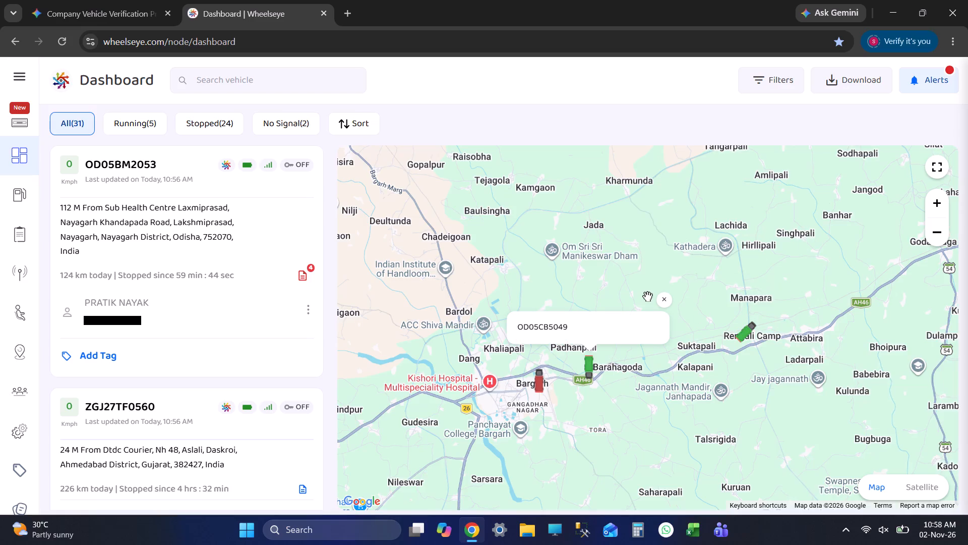
click(647, 296)
click(667, 304)
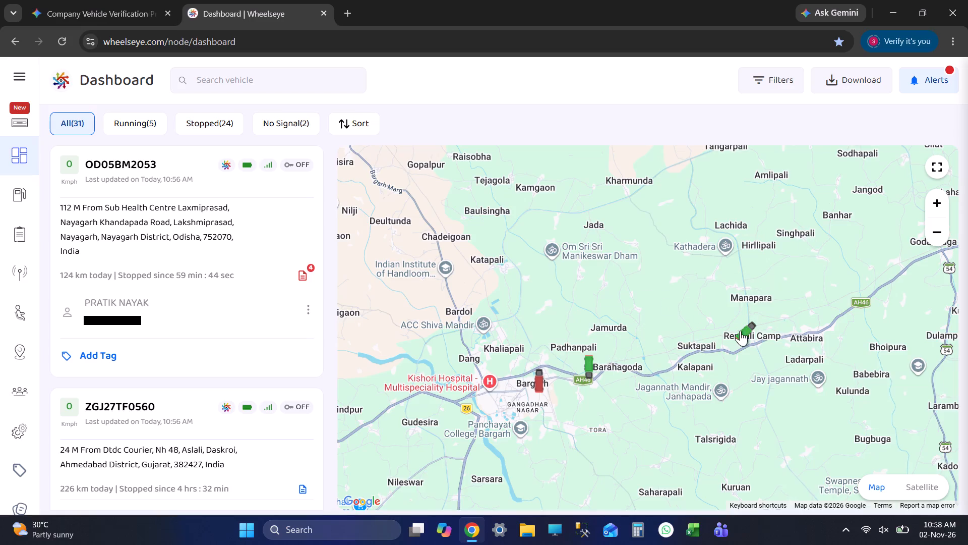
click(738, 330)
click(826, 266)
scroll(788, 349, down, 5)
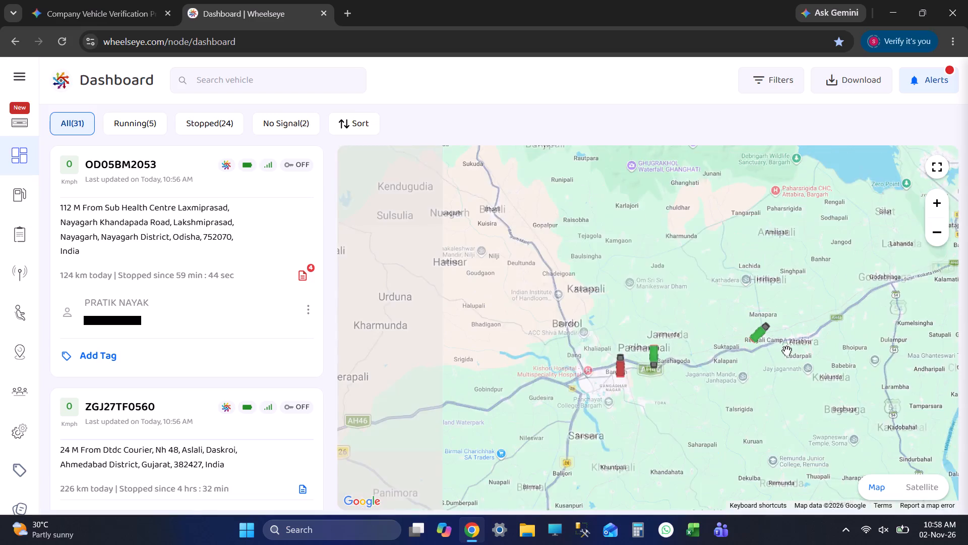
click(768, 336)
click(843, 267)
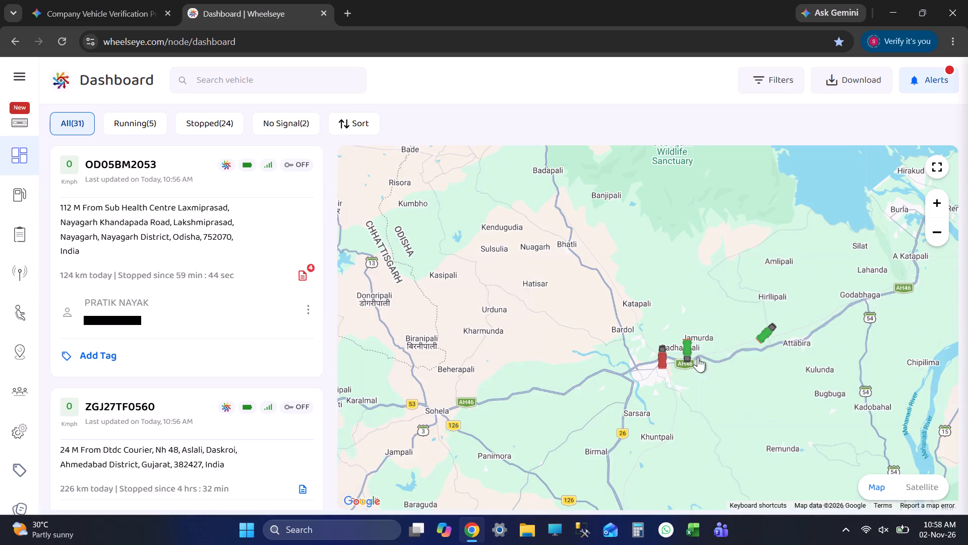
click(683, 347)
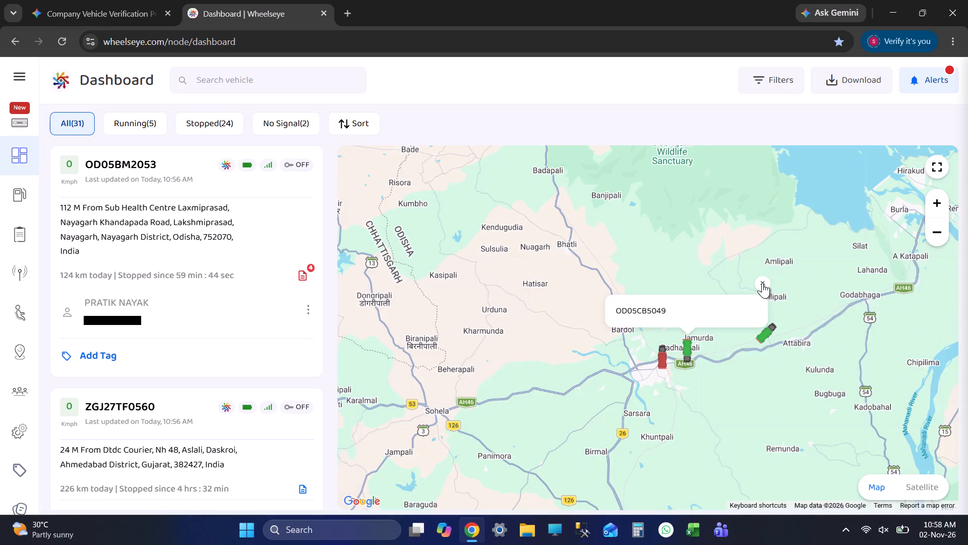
click(762, 283)
click(670, 354)
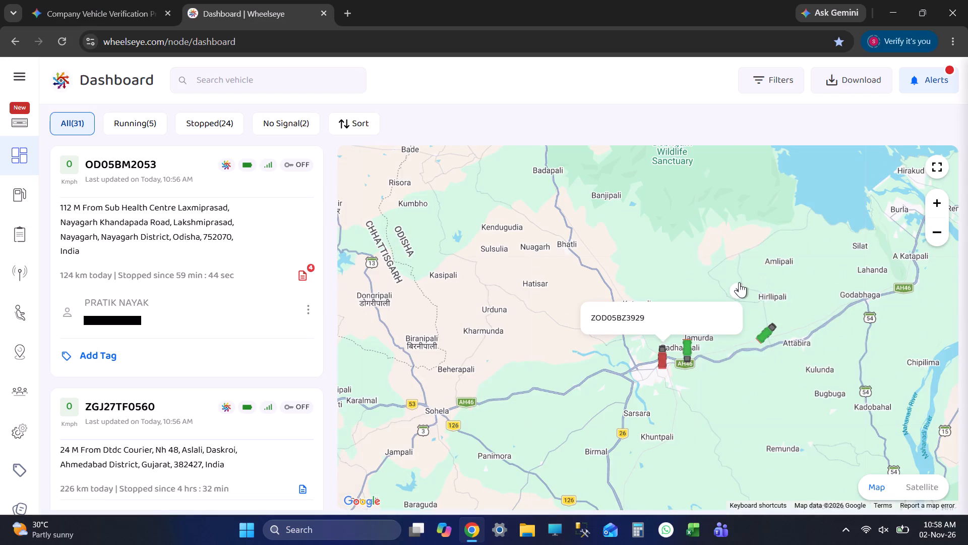
click(739, 282)
Find the red vehicle on the highway west of Sohela and check its registration number.
scroll(654, 361, up, 12)
drag(664, 361, 680, 289)
scroll(683, 281, down, 3)
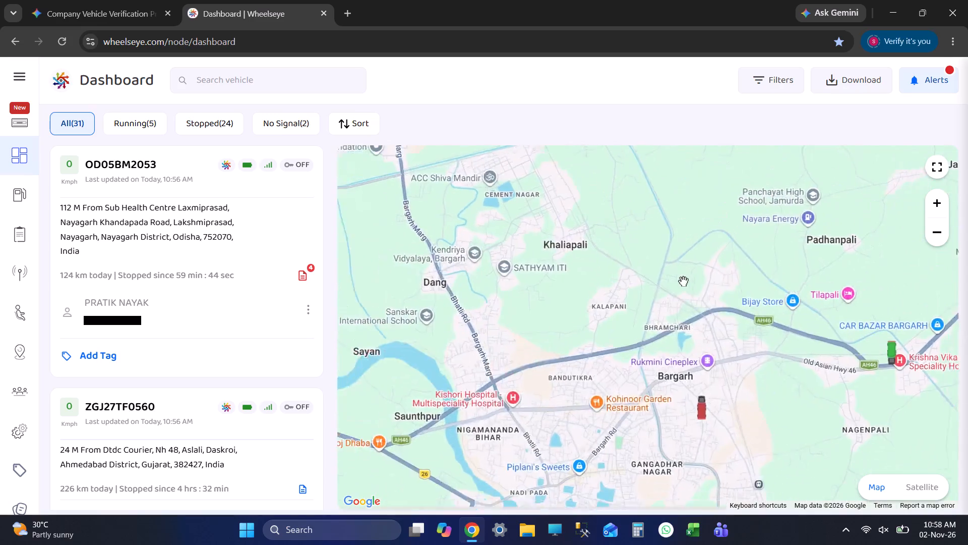
scroll(683, 281, down, 5)
drag(645, 301, 712, 306)
scroll(735, 309, down, 1)
scroll(739, 312, up, 1)
scroll(739, 313, down, 1)
scroll(739, 313, up, 1)
scroll(739, 313, down, 3)
scroll(739, 313, up, 1)
scroll(739, 313, down, 4)
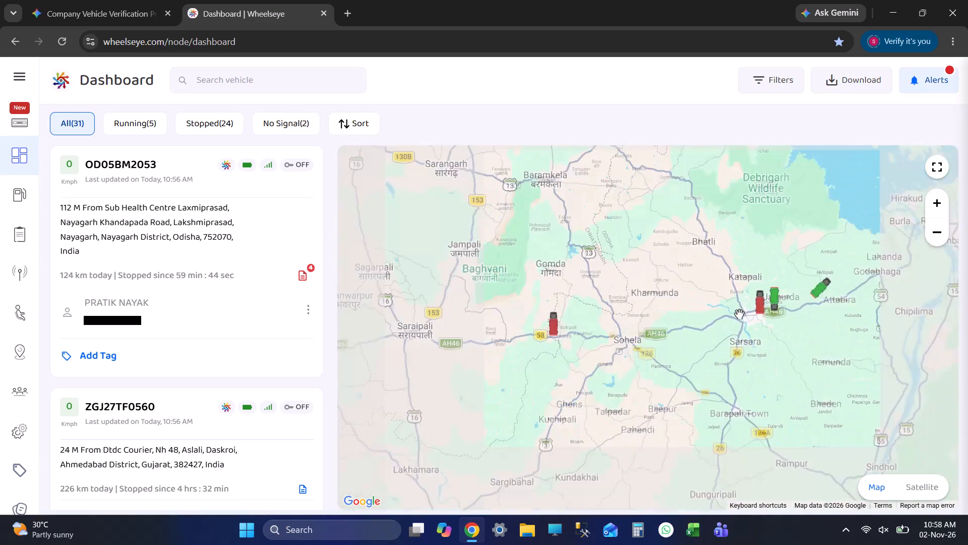
scroll(640, 331, up, 7)
click(705, 311)
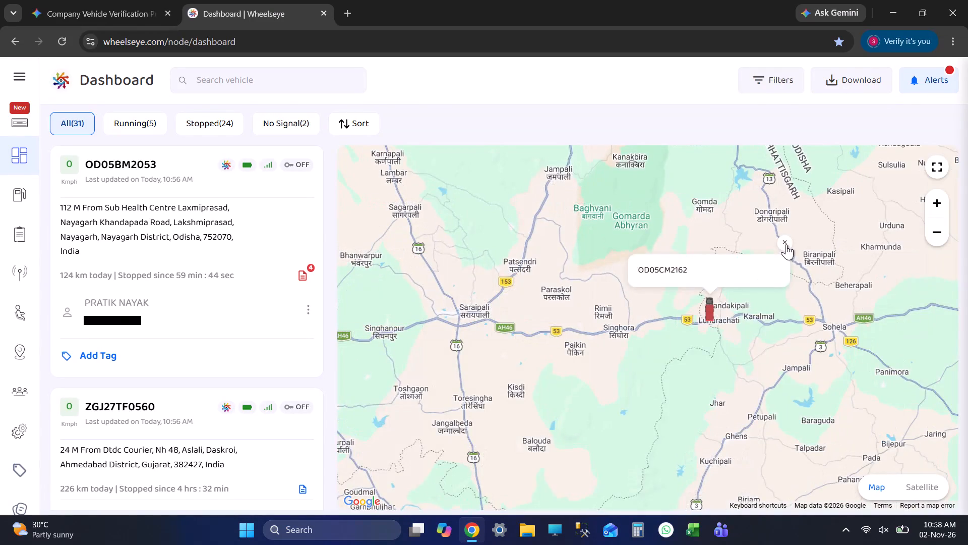
click(786, 244)
Locate the three-vehicle cluster near Bhanpuri in Raipur and check the registration numbers it contains.
scroll(742, 285, down, 8)
scroll(740, 293, up, 1)
scroll(740, 293, down, 4)
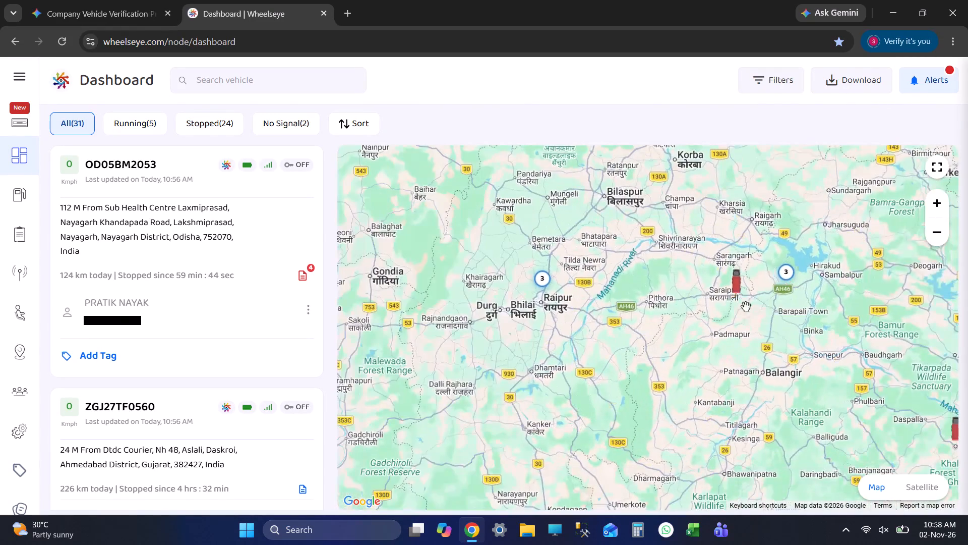
scroll(538, 283, up, 8)
scroll(540, 312, down, 1)
scroll(540, 312, up, 7)
scroll(569, 302, down, 1)
scroll(569, 302, up, 2)
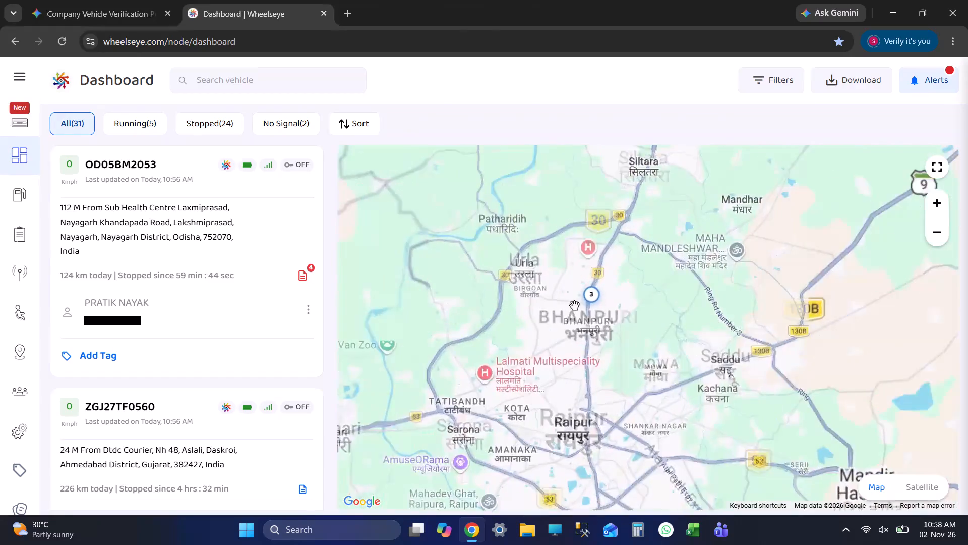
scroll(574, 305, up, 4)
click(657, 318)
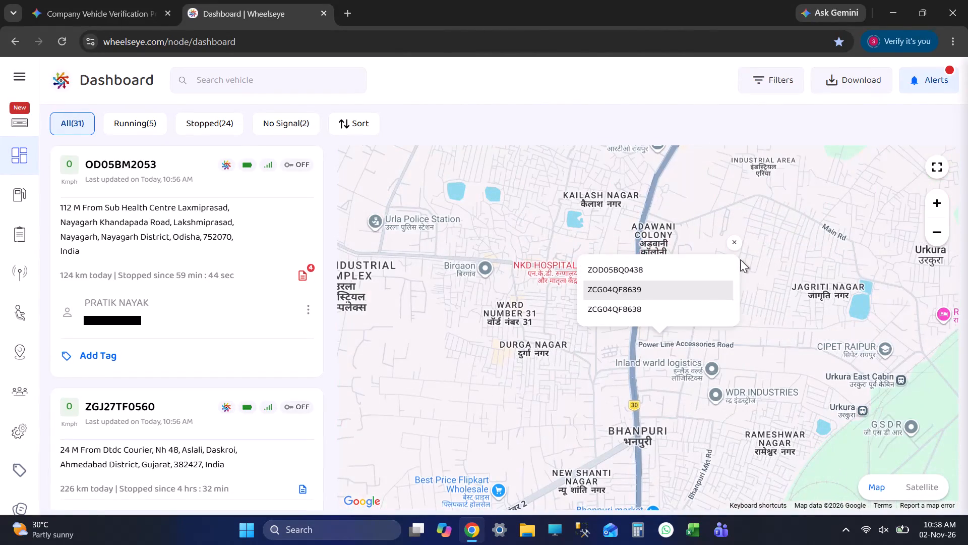
click(734, 242)
Examine how the fleet's vehicles are spread from Raipur across the rest of India on the map.
scroll(723, 303, down, 2)
scroll(722, 308, up, 1)
scroll(722, 308, down, 5)
scroll(722, 308, up, 1)
scroll(722, 308, down, 6)
scroll(722, 308, up, 1)
scroll(722, 308, down, 1)
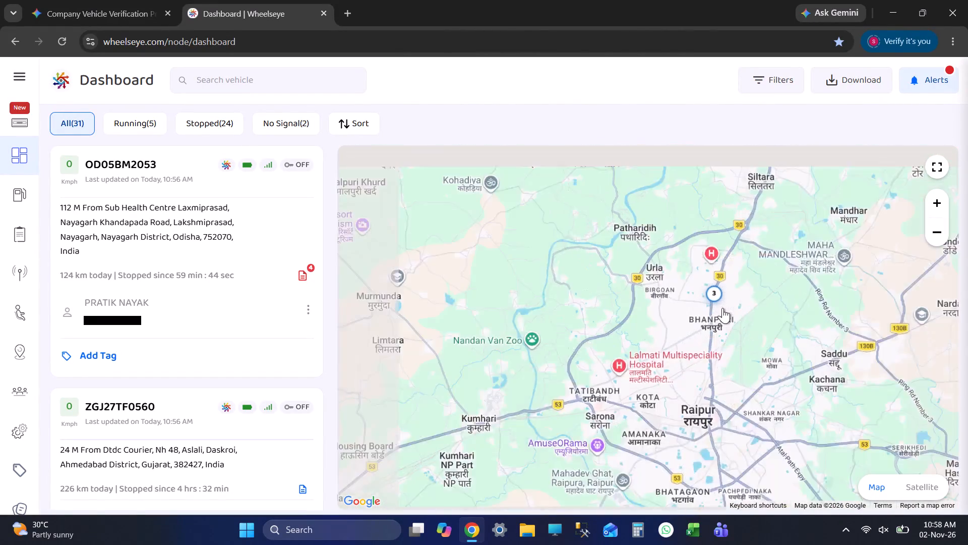
drag(755, 336, 733, 338)
scroll(690, 310, down, 6)
scroll(690, 310, up, 1)
scroll(690, 310, down, 5)
drag(731, 337, 692, 324)
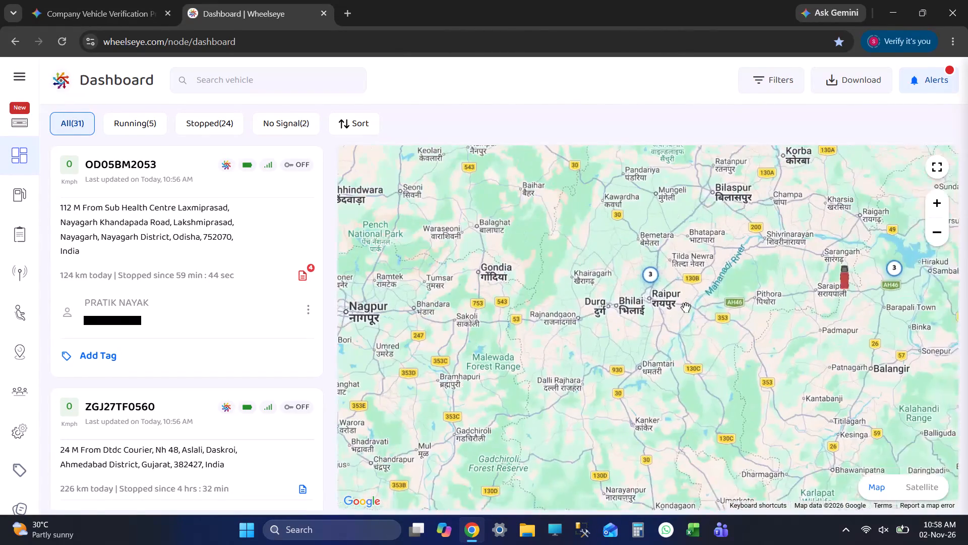
scroll(686, 307, up, 1)
scroll(686, 307, down, 1)
scroll(686, 307, up, 1)
scroll(686, 307, down, 6)
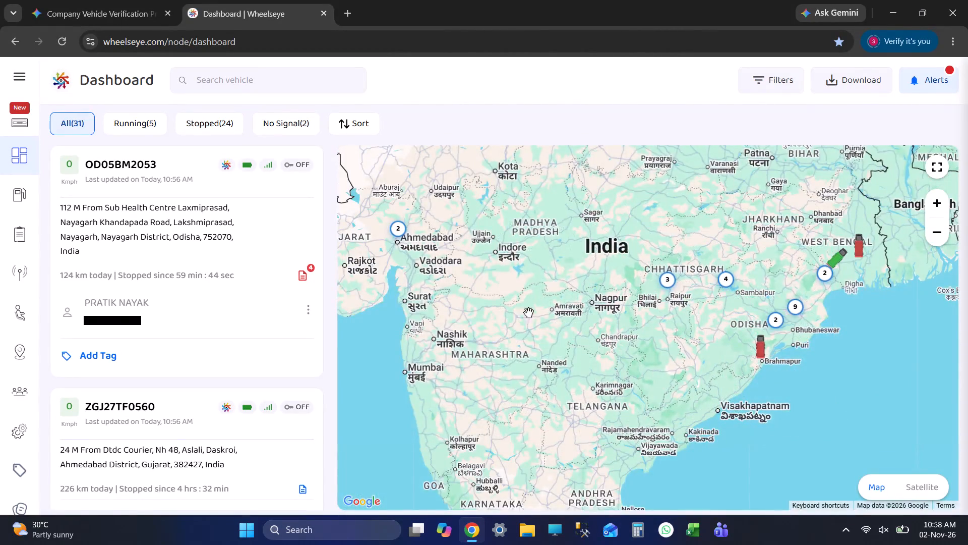
Dismiss the emSigner service notice.
key(alt+Tab)
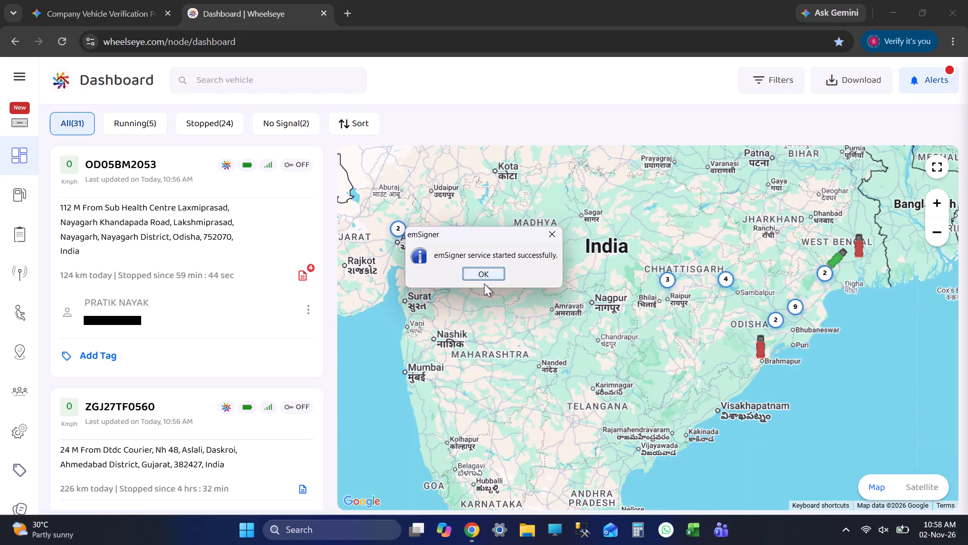
click(471, 268)
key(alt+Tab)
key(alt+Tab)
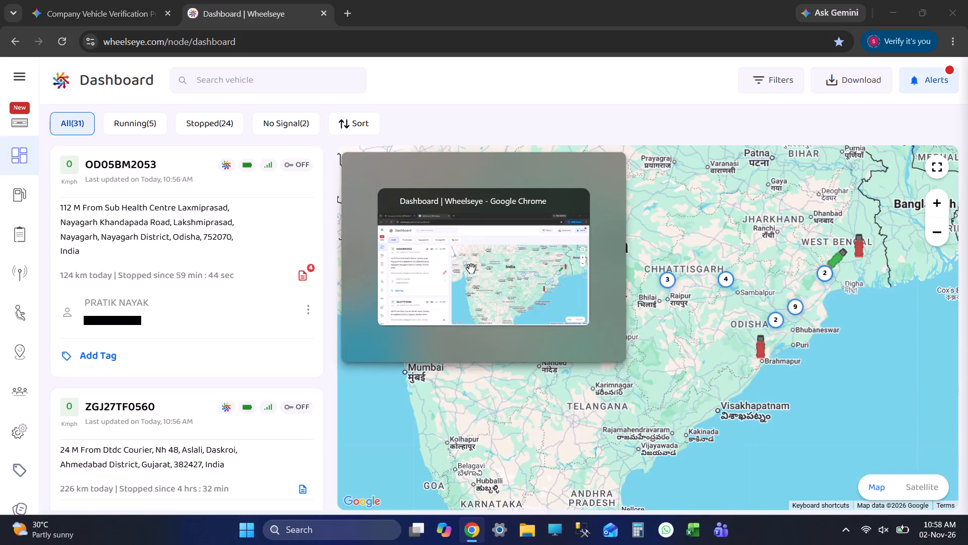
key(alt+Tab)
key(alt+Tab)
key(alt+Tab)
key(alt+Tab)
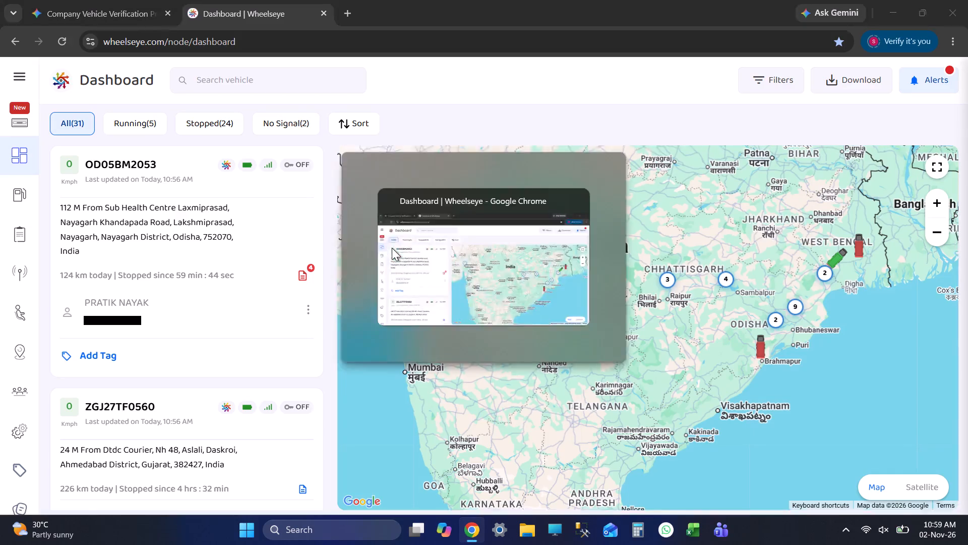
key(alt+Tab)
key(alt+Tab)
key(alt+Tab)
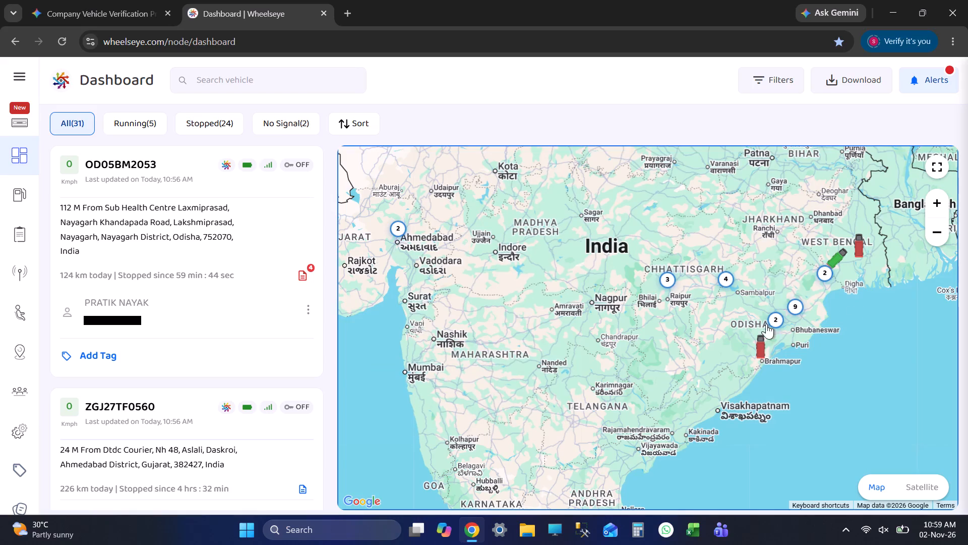
Examine the vehicle clusters around Odisha and across the wider India map.
scroll(869, 279, up, 9)
scroll(830, 267, down, 2)
scroll(829, 269, up, 1)
scroll(829, 269, down, 5)
scroll(825, 279, up, 1)
scroll(825, 281, down, 1)
scroll(824, 284, up, 1)
scroll(824, 284, down, 3)
scroll(729, 291, down, 3)
key(alt+Tab)
key(alt+Tab)
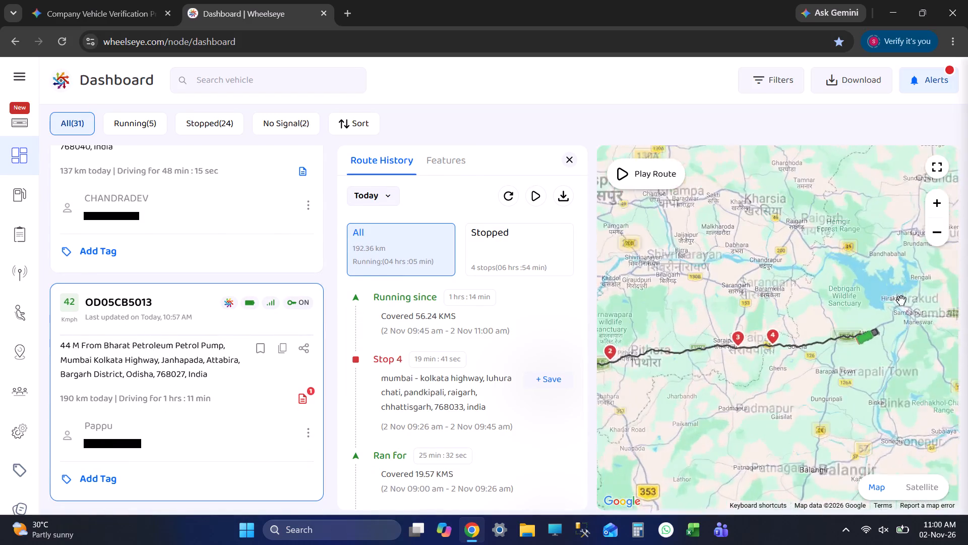
scroll(900, 323, up, 2)
drag(876, 356, 815, 354)
scroll(743, 368, up, 1)
scroll(743, 368, down, 3)
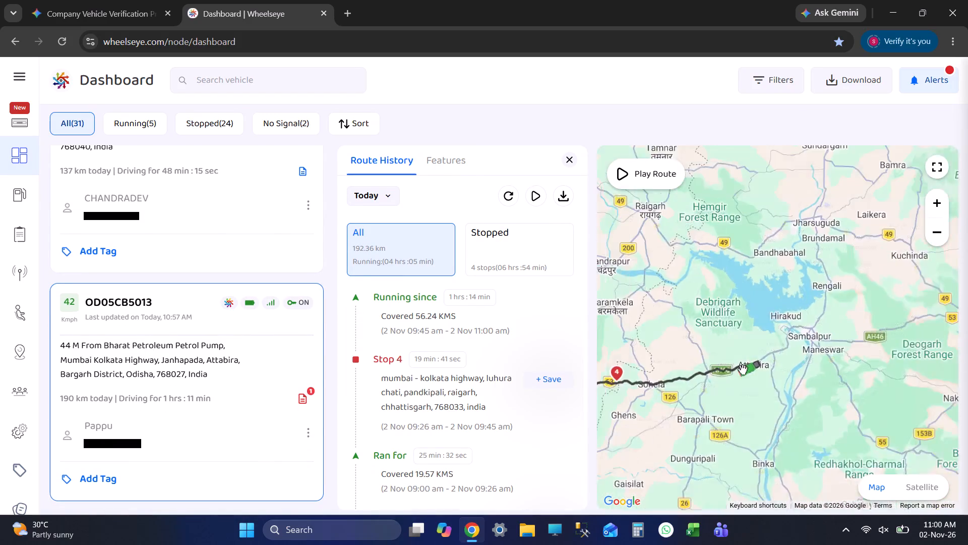
scroll(743, 369, down, 2)
scroll(223, 379, down, 3)
click(172, 373)
scroll(172, 373, down, 1)
scroll(172, 373, up, 1)
scroll(172, 373, down, 2)
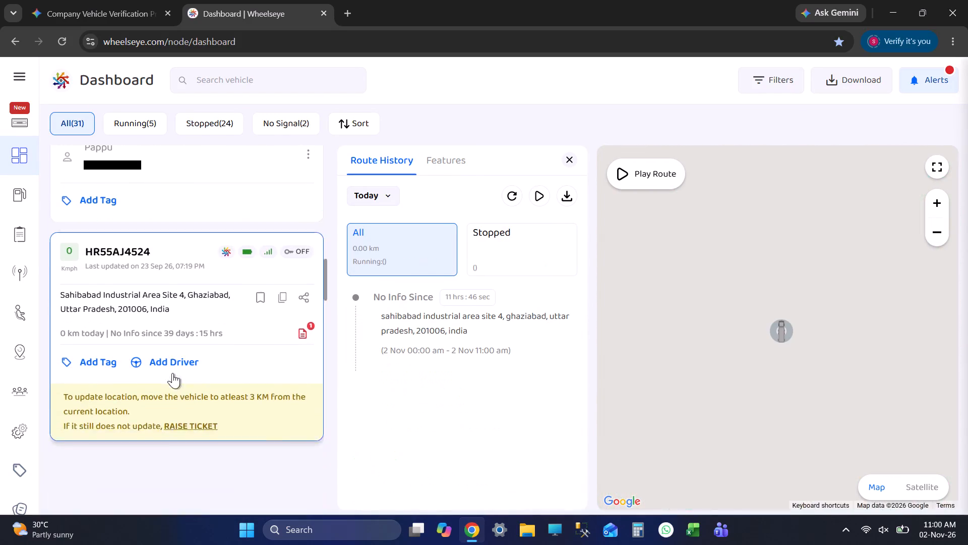
scroll(158, 421, down, 3)
click(176, 437)
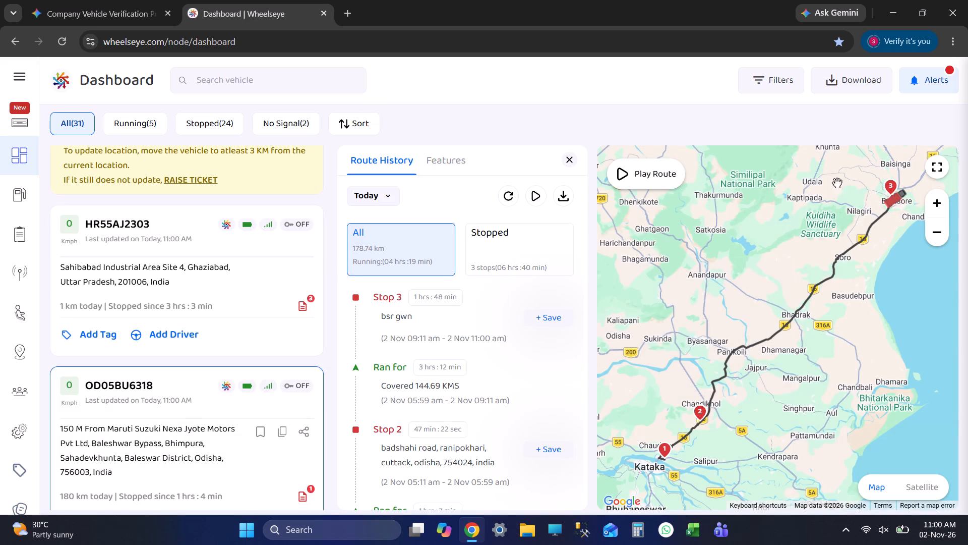
scroll(904, 189, up, 4)
drag(870, 241, 749, 286)
scroll(353, 440, down, 2)
scroll(470, 422, down, 2)
scroll(470, 422, up, 1)
scroll(470, 422, down, 1)
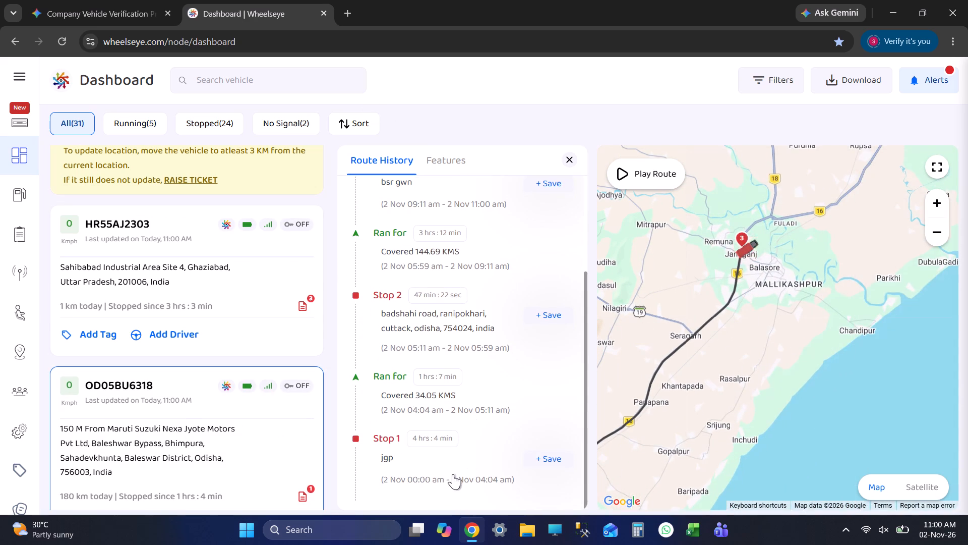
click(453, 474)
scroll(466, 399, up, 3)
click(450, 331)
scroll(793, 356, down, 4)
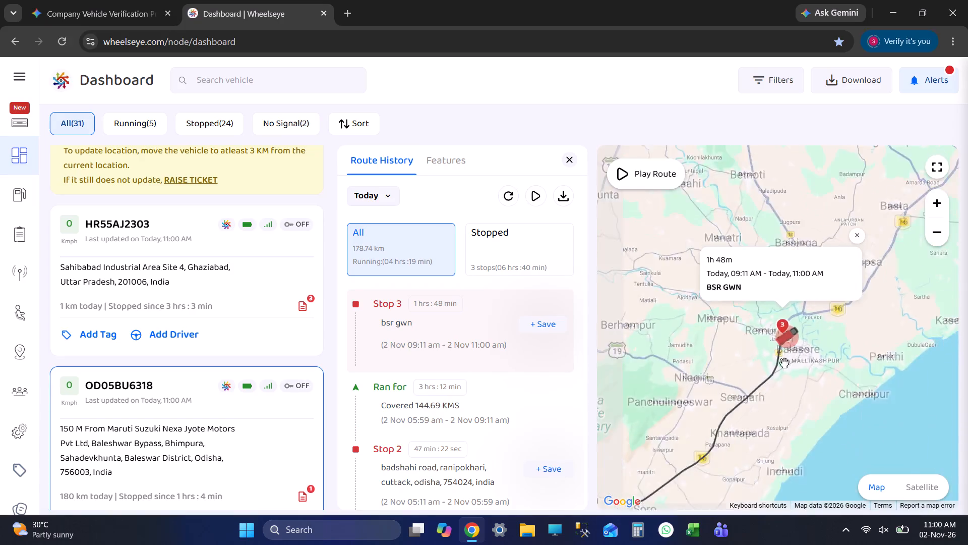
scroll(784, 363, down, 7)
scroll(190, 336, down, 4)
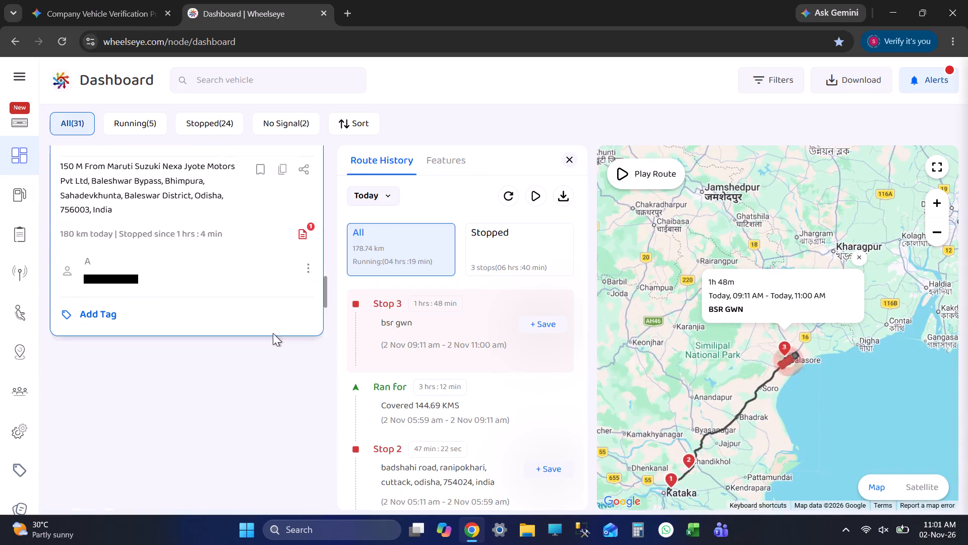
scroll(770, 367, up, 3)
scroll(846, 367, up, 2)
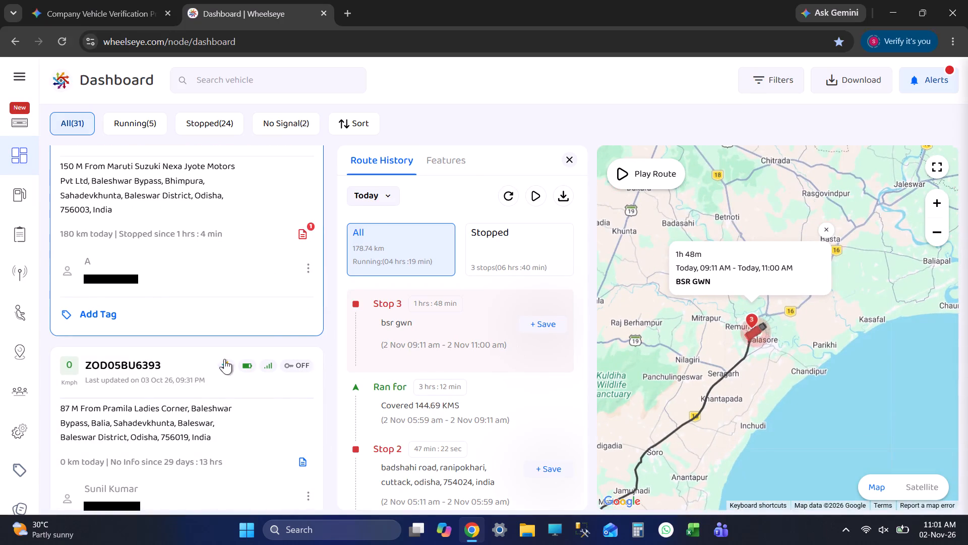
scroll(746, 336, up, 3)
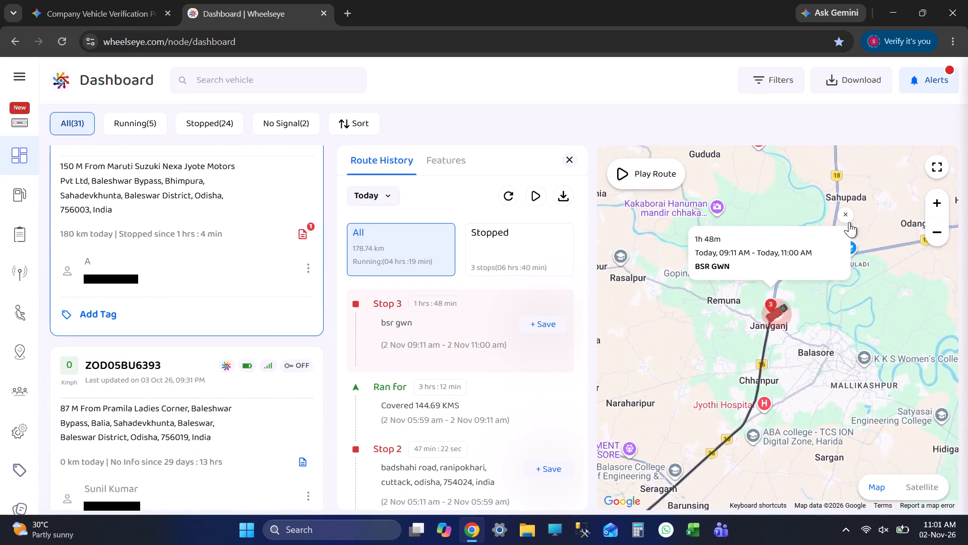
click(848, 209)
scroll(796, 237, down, 3)
drag(789, 237, 784, 302)
scroll(777, 305, down, 1)
scroll(777, 305, up, 1)
scroll(777, 305, down, 3)
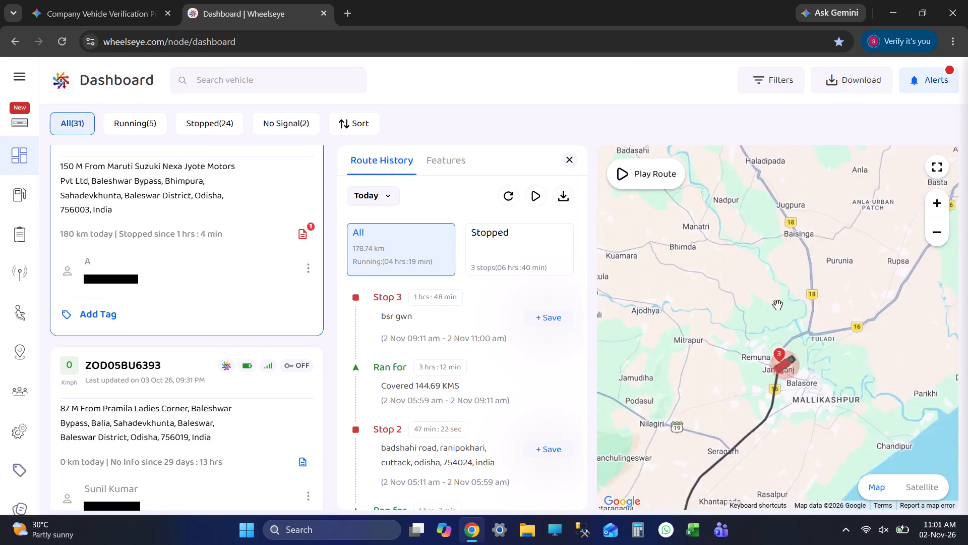
drag(767, 257, 767, 281)
scroll(767, 281, down, 3)
drag(767, 281, 722, 313)
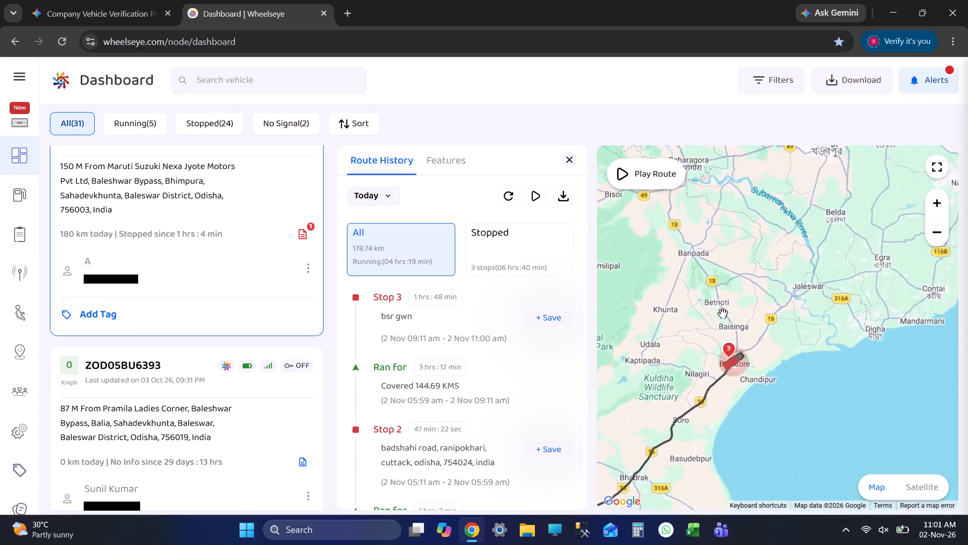
scroll(720, 322, up, 4)
drag(730, 316, 757, 320)
scroll(765, 299, down, 4)
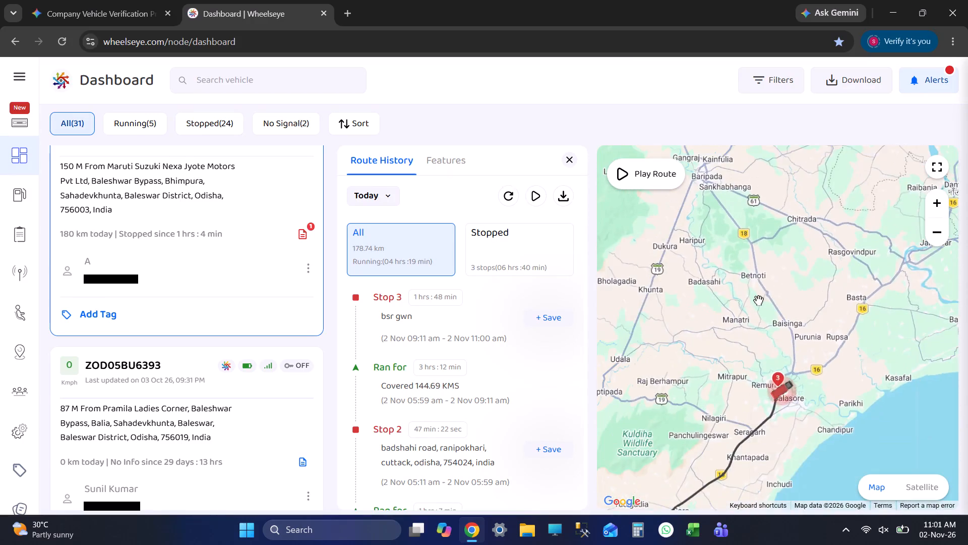
scroll(758, 300, down, 1)
scroll(137, 323, down, 2)
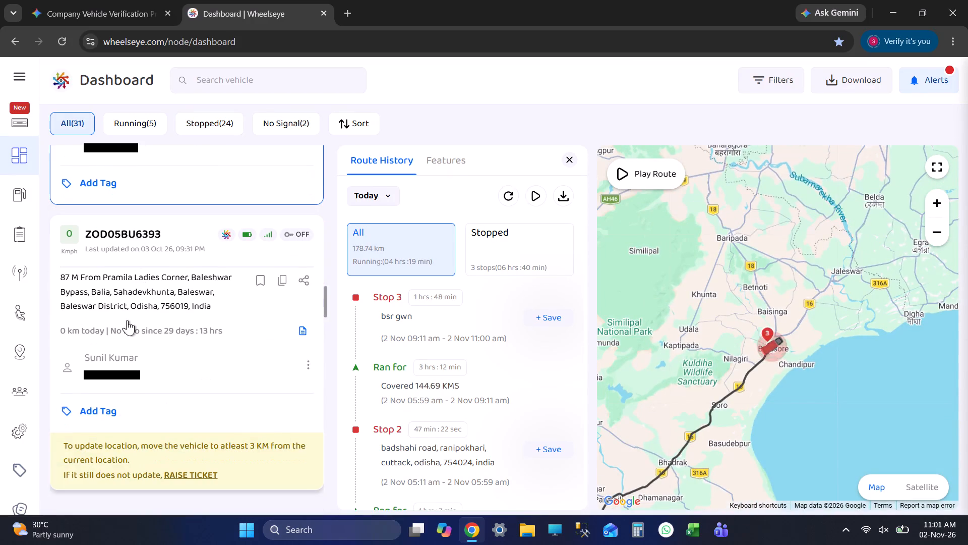
scroll(188, 311, down, 5)
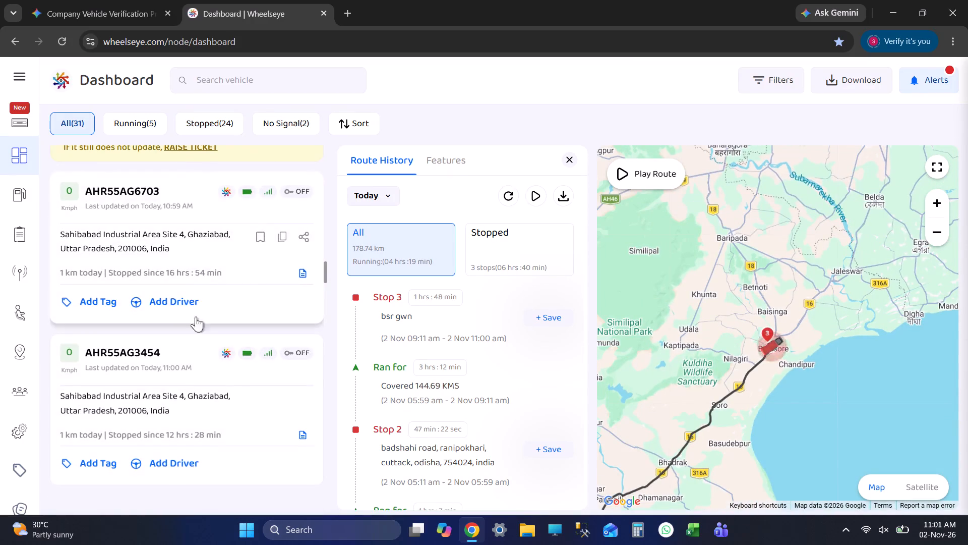
scroll(183, 304, up, 6)
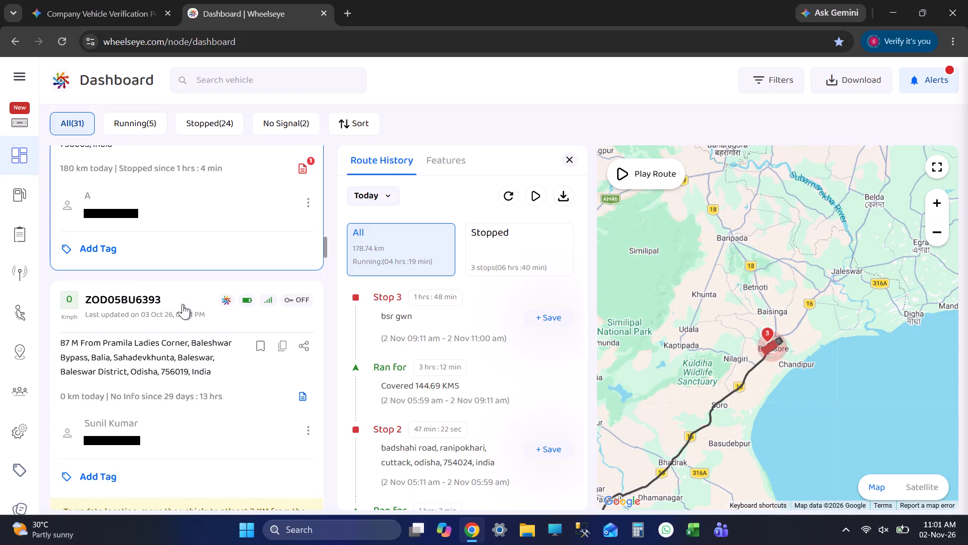
scroll(183, 304, down, 8)
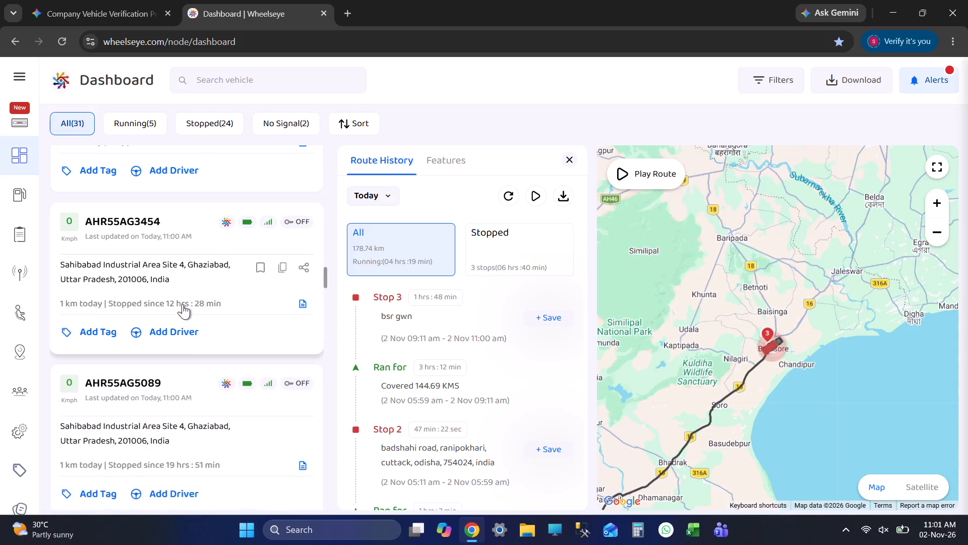
click(186, 408)
scroll(186, 408, down, 3)
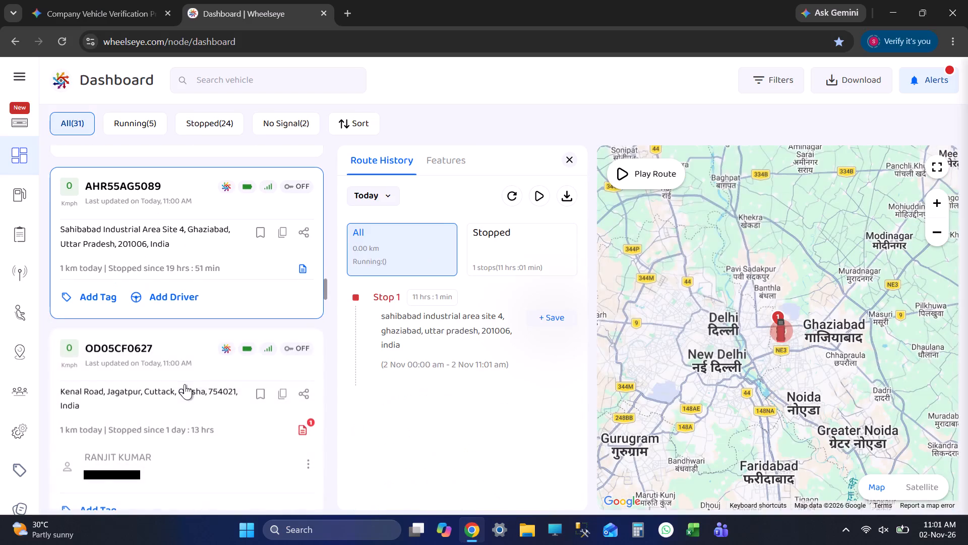
click(185, 384)
scroll(195, 376, down, 3)
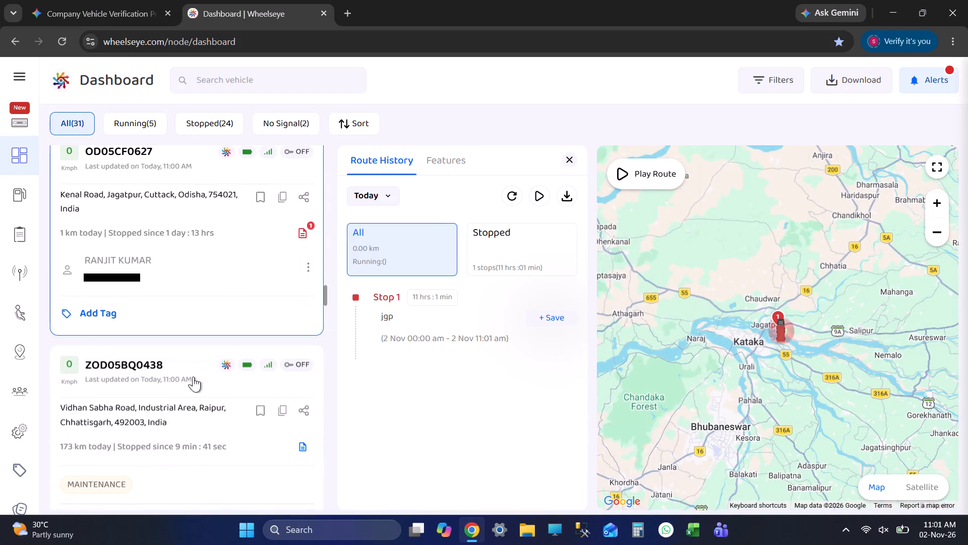
click(160, 414)
scroll(177, 368, up, 2)
click(177, 368)
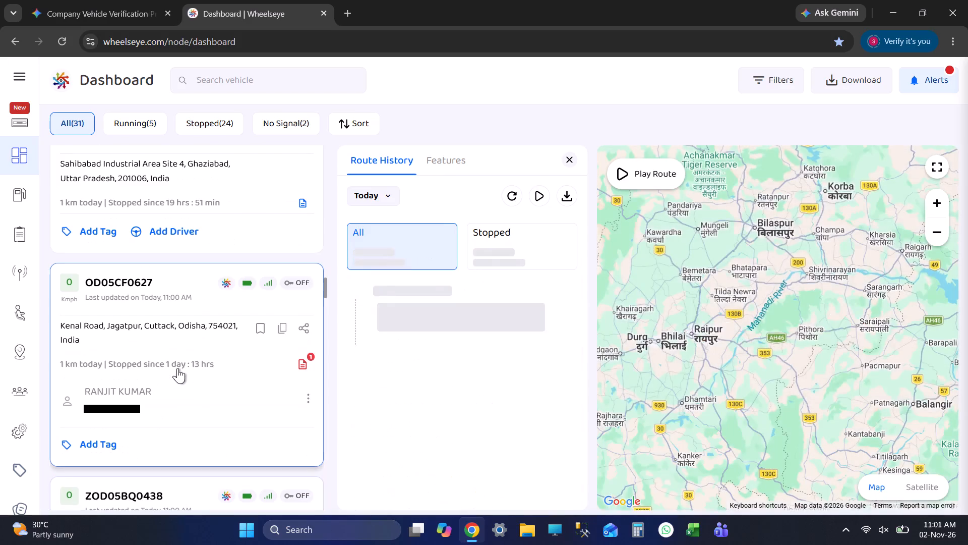
scroll(177, 368, down, 3)
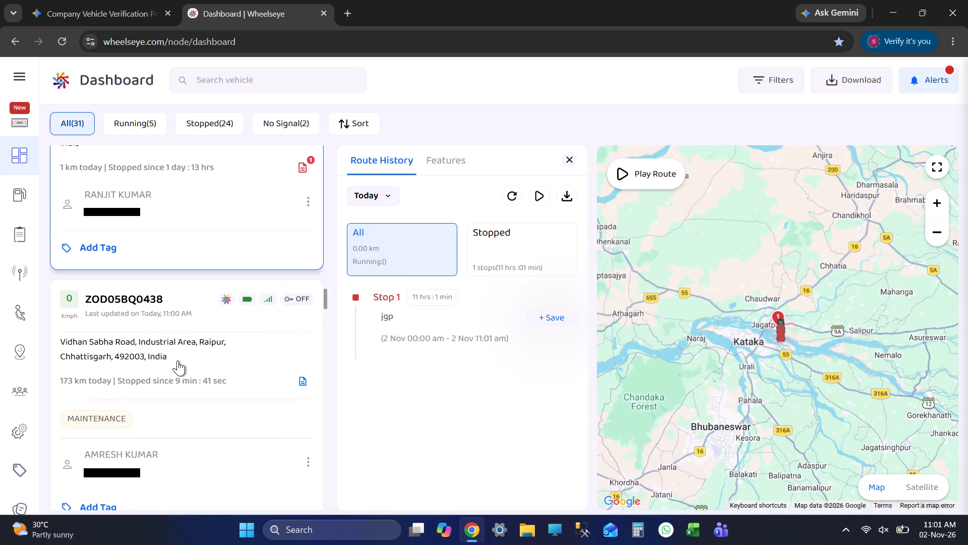
click(177, 360)
scroll(671, 333, up, 4)
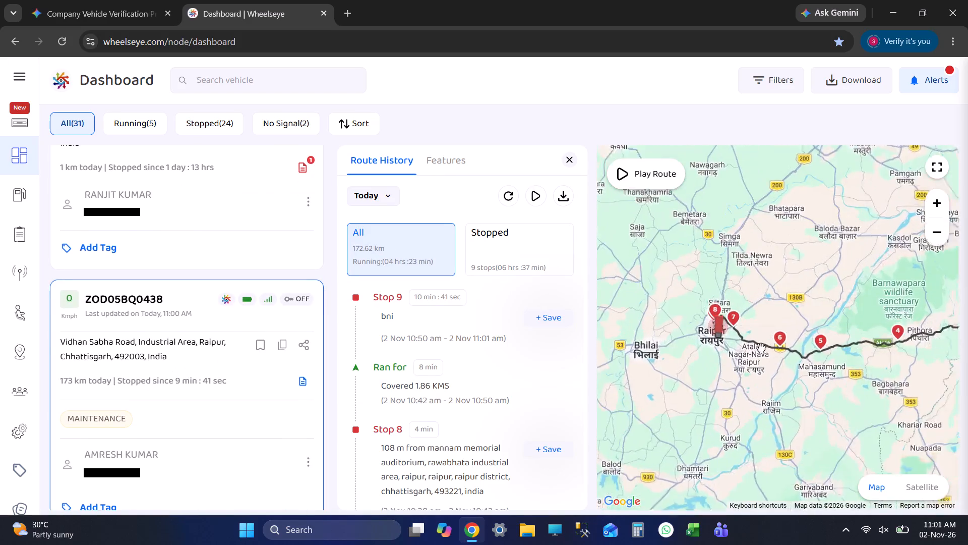
scroll(761, 348, up, 1)
scroll(199, 335, down, 3)
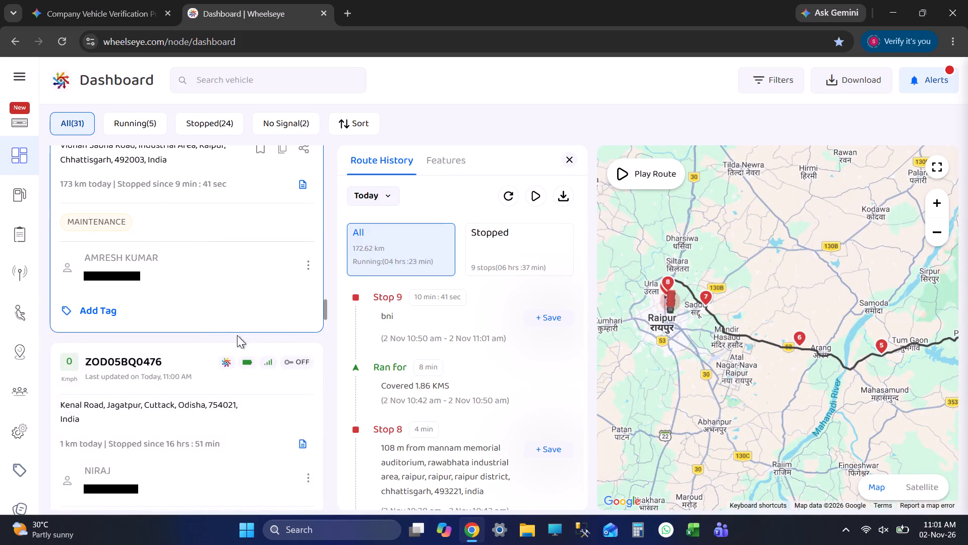
click(515, 325)
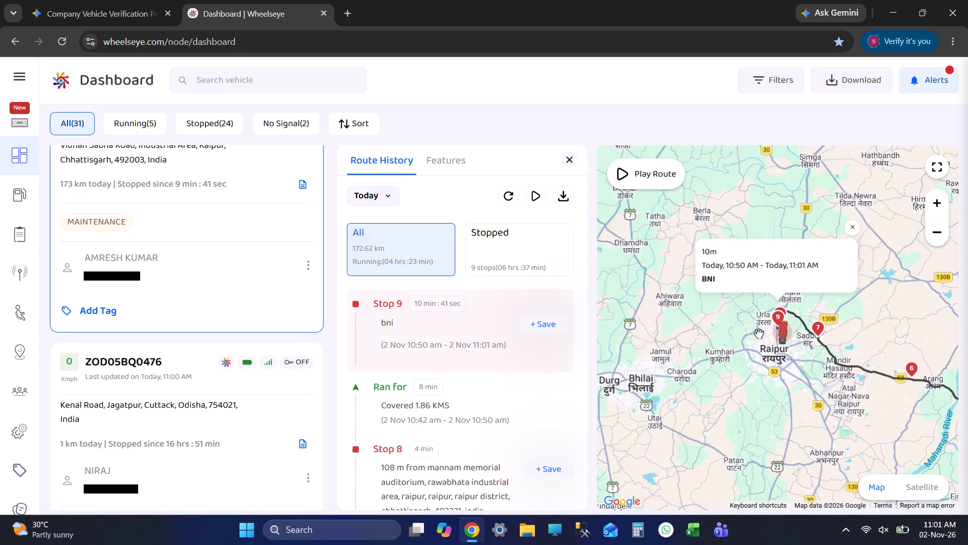
scroll(759, 334, up, 3)
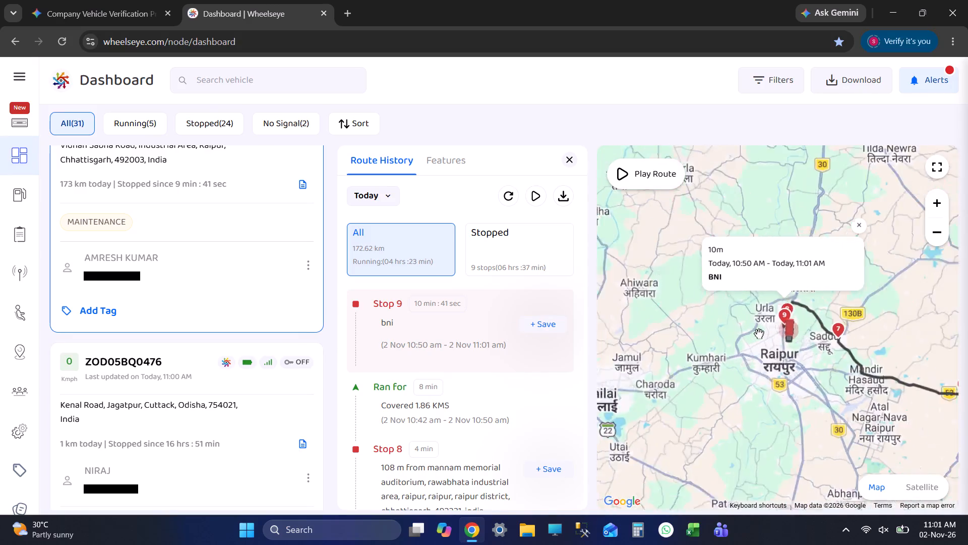
scroll(207, 366, down, 2)
click(220, 316)
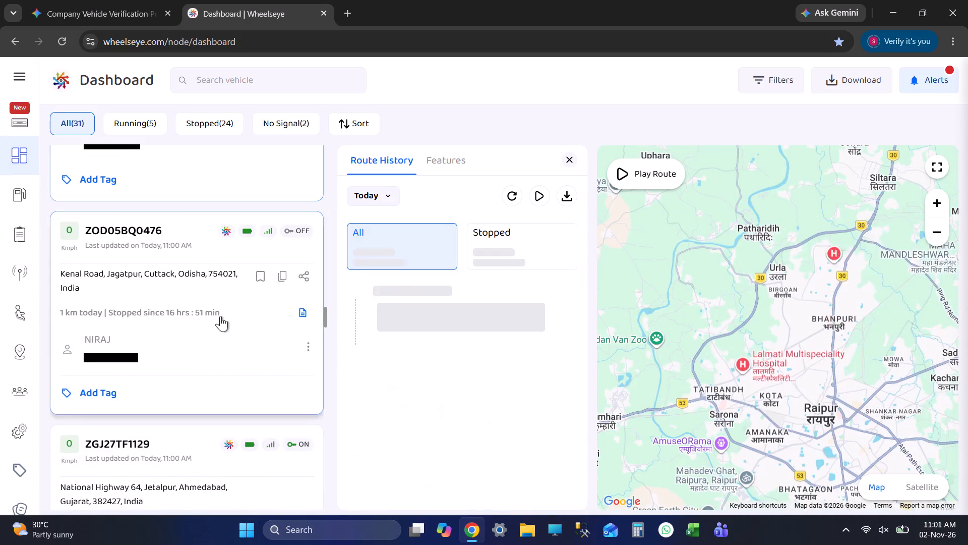
scroll(754, 319, up, 2)
scroll(34, 322, down, 2)
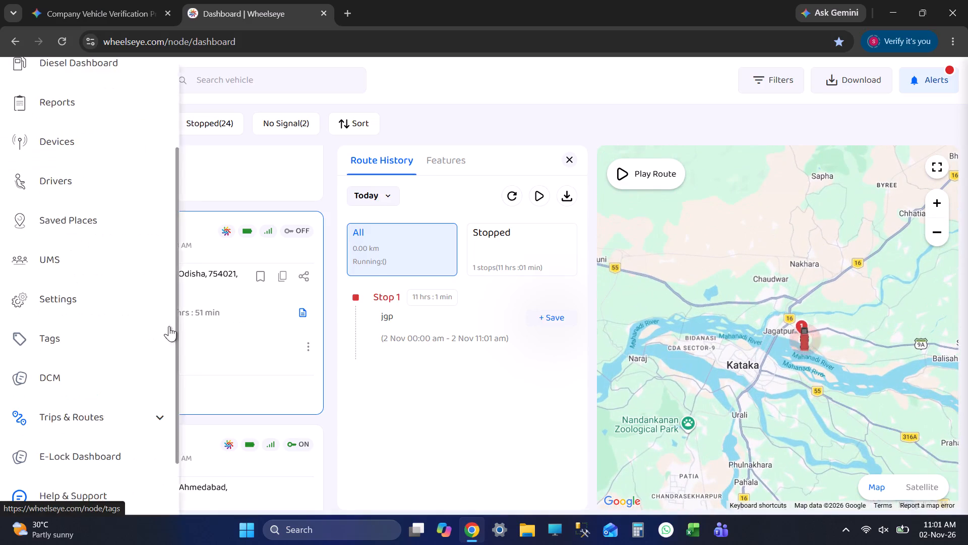
scroll(169, 324, down, 3)
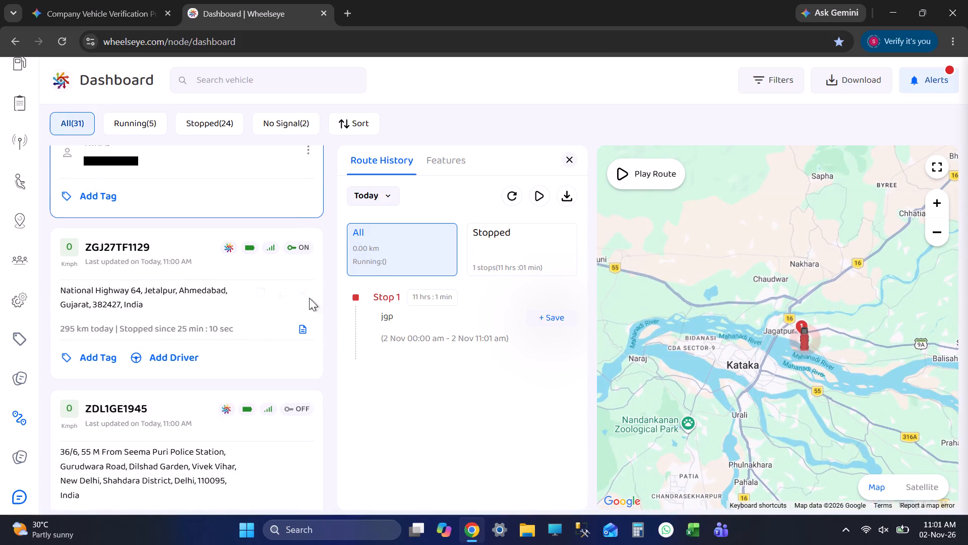
click(215, 303)
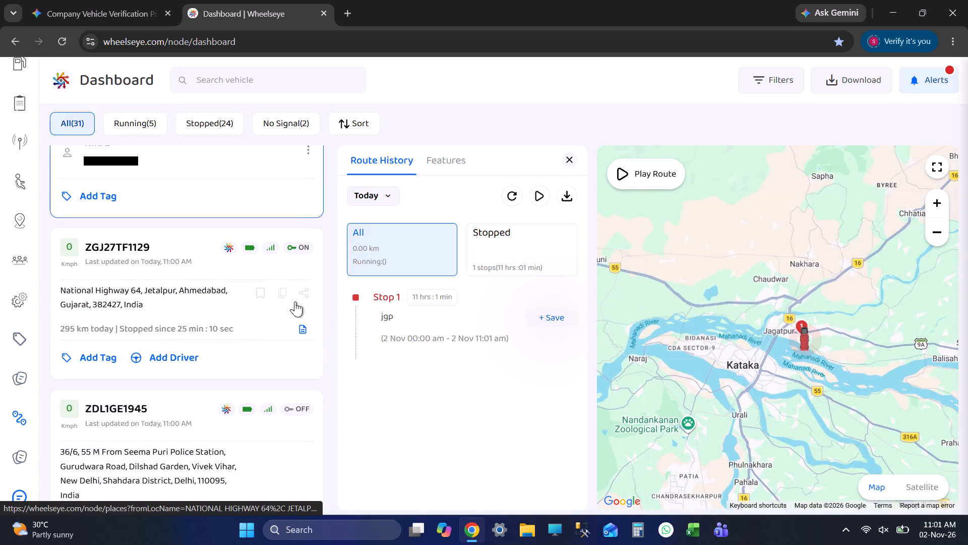
scroll(199, 312, down, 1)
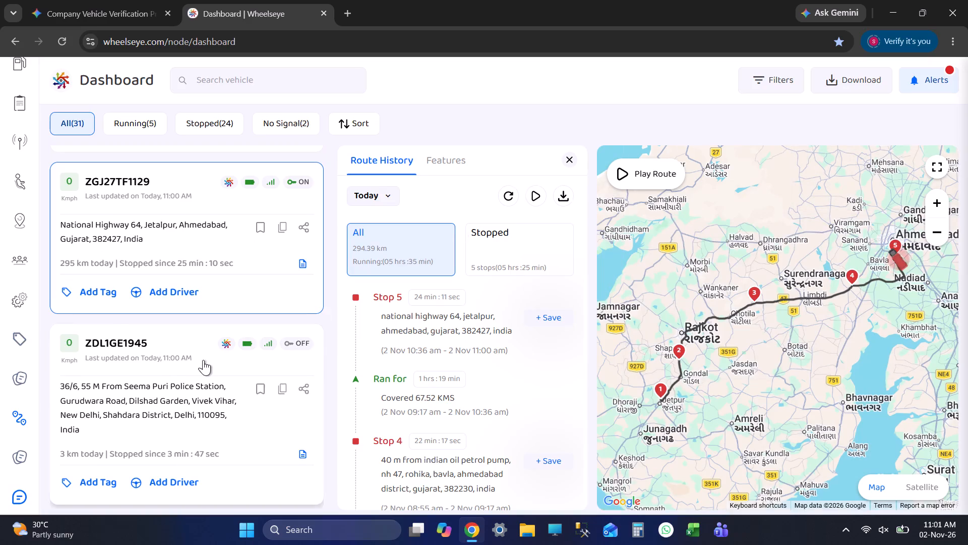
scroll(203, 360, down, 4)
click(169, 340)
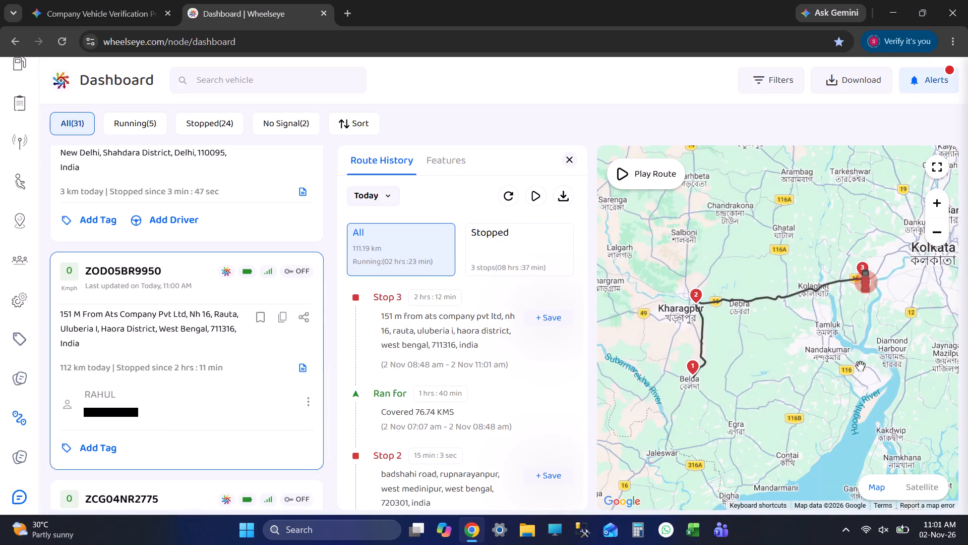
scroll(874, 286, up, 9)
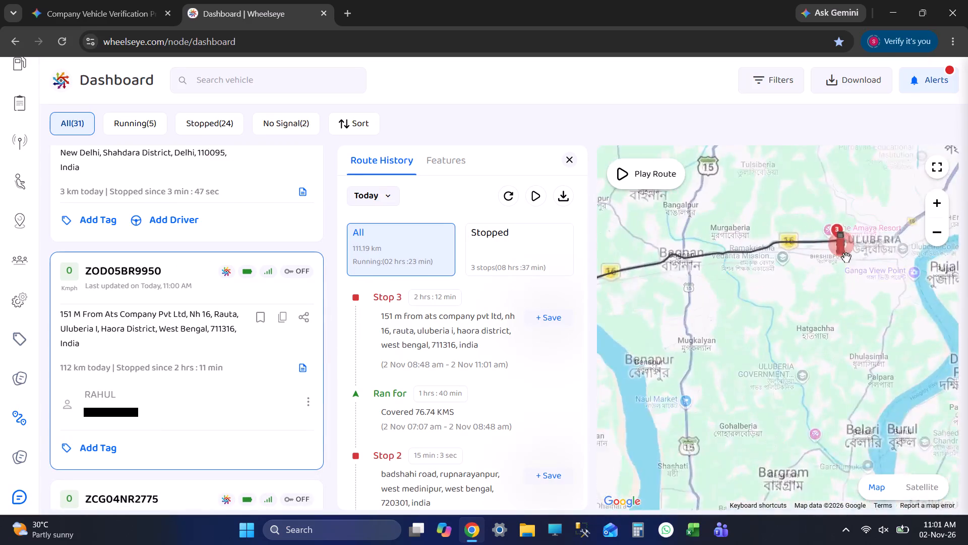
scroll(846, 257, up, 2)
scroll(823, 217, up, 12)
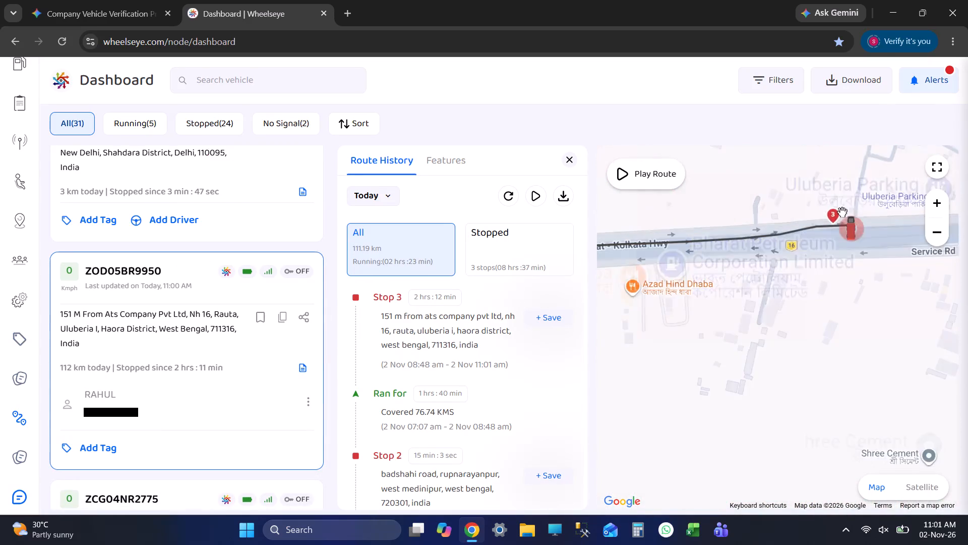
drag(842, 212, 782, 307)
click(410, 315)
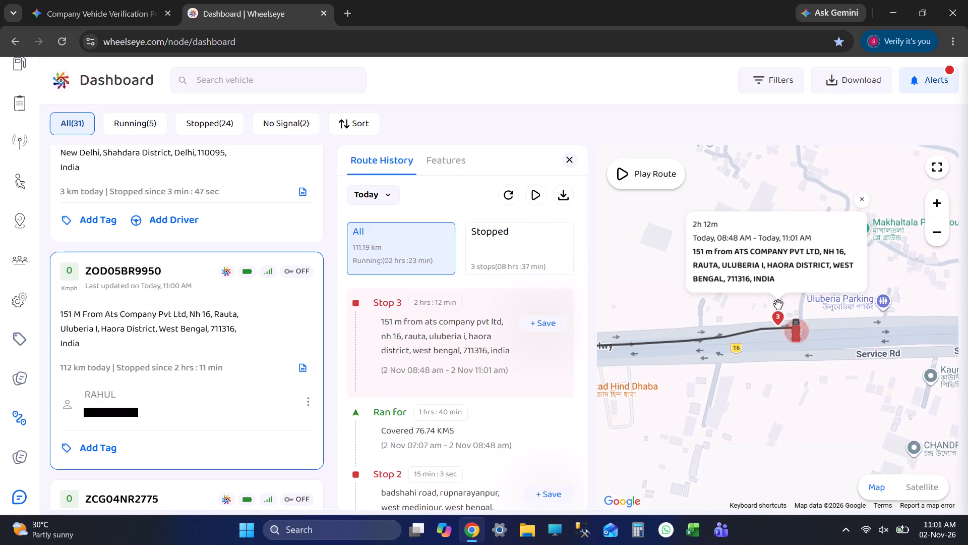
scroll(787, 315, up, 2)
drag(886, 328, 818, 350)
scroll(770, 345, down, 2)
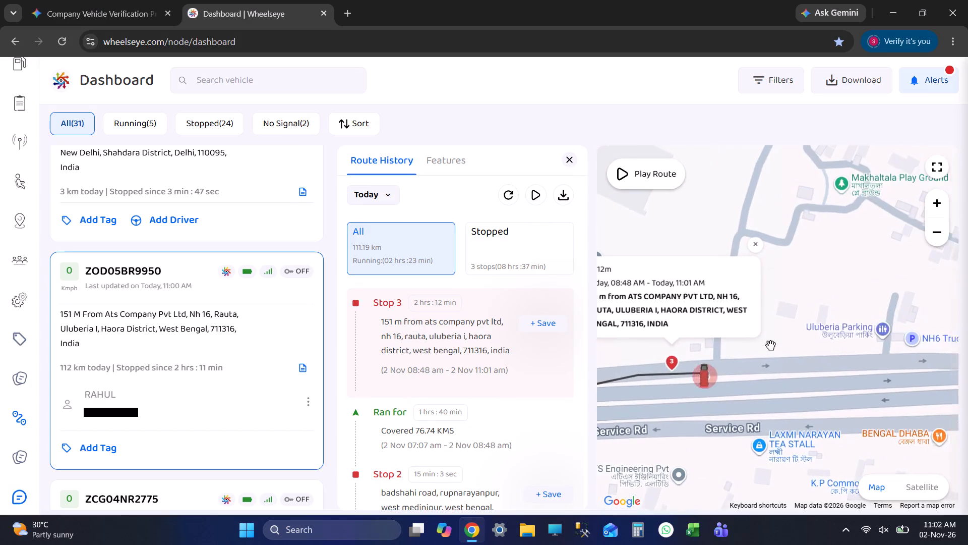
scroll(770, 345, down, 2)
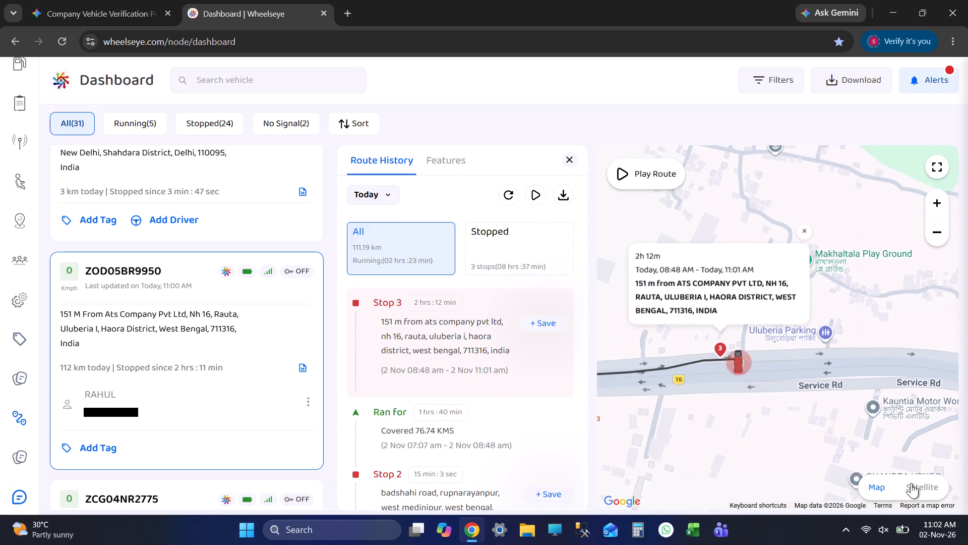
click(911, 483)
scroll(759, 362, up, 3)
scroll(758, 362, down, 3)
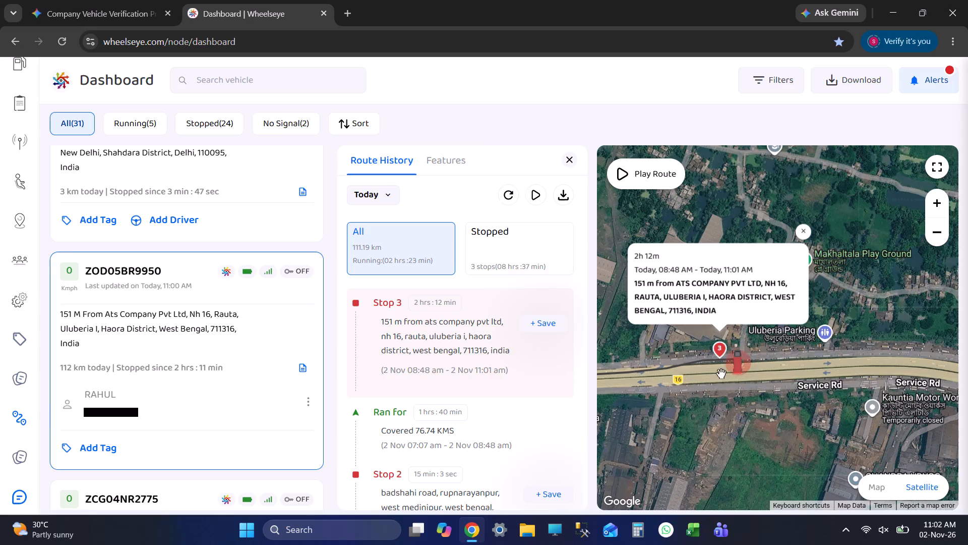
scroll(756, 389, up, 3)
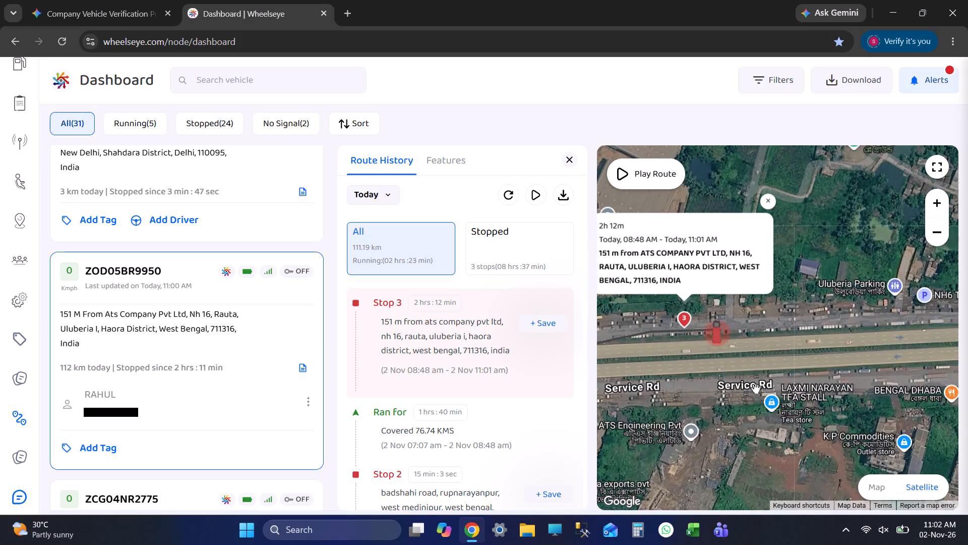
click(430, 341)
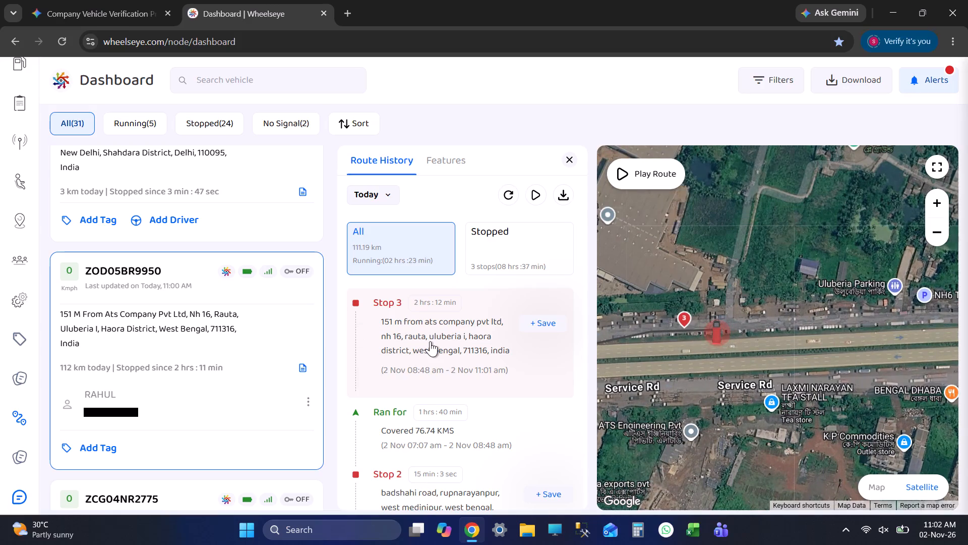
scroll(723, 334, up, 2)
scroll(723, 334, down, 7)
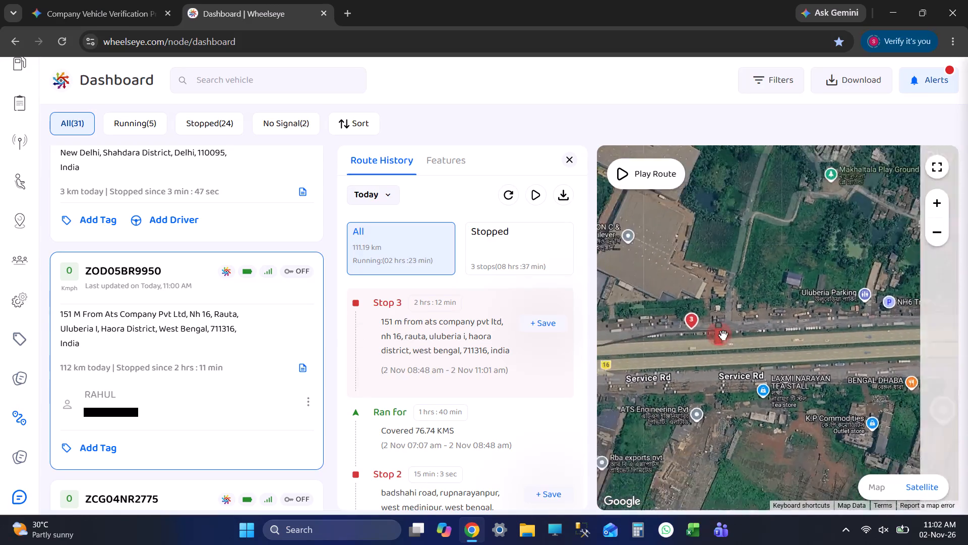
drag(723, 335, 757, 364)
scroll(757, 364, down, 2)
scroll(811, 364, up, 3)
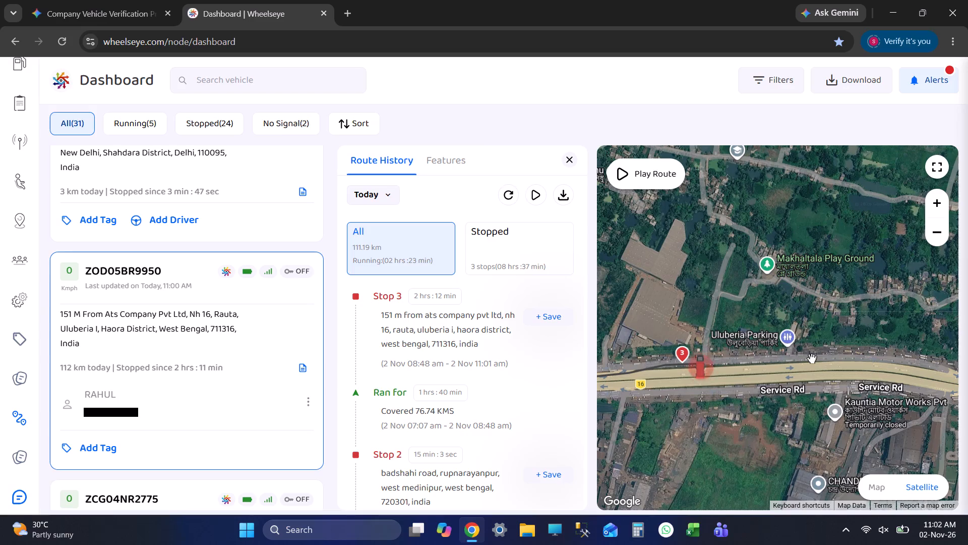
scroll(812, 364, down, 2)
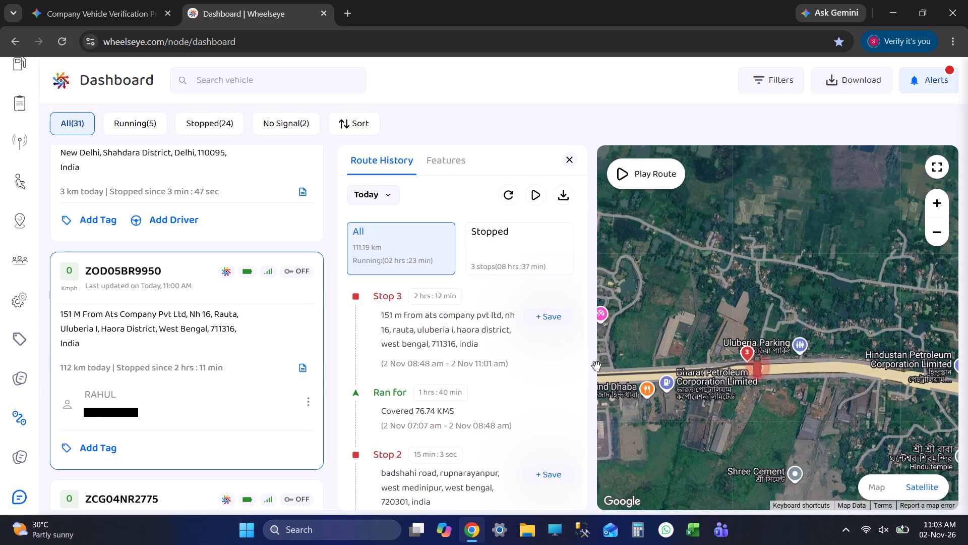
scroll(725, 364, down, 2)
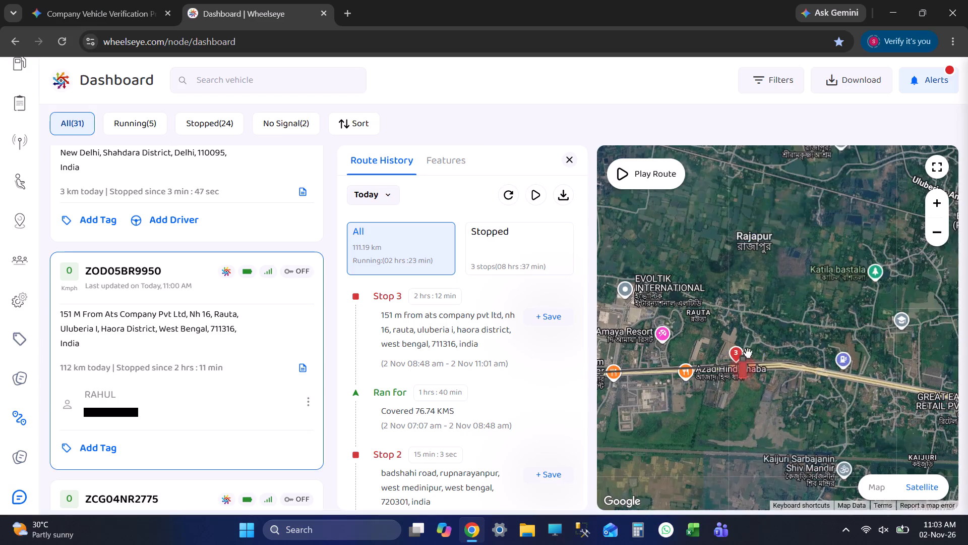
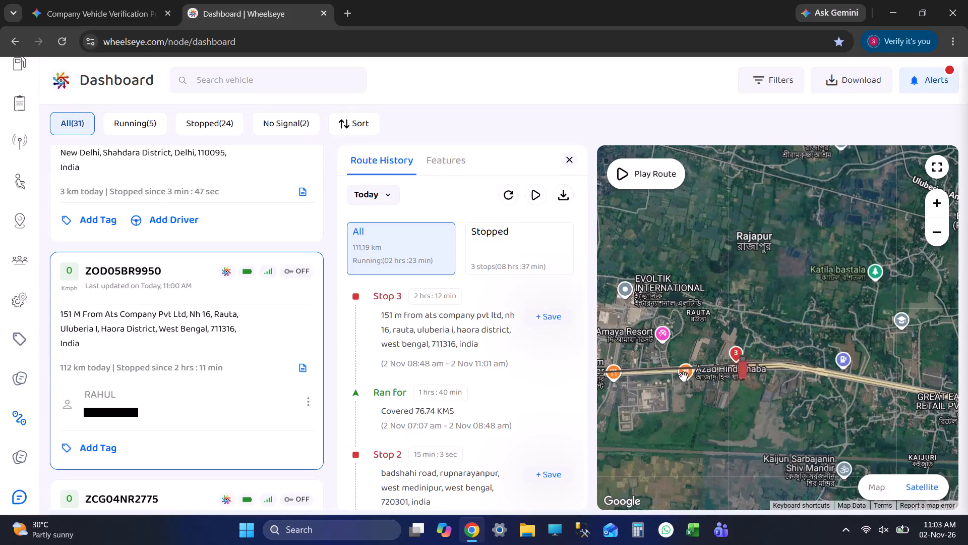
scroll(739, 359, up, 3)
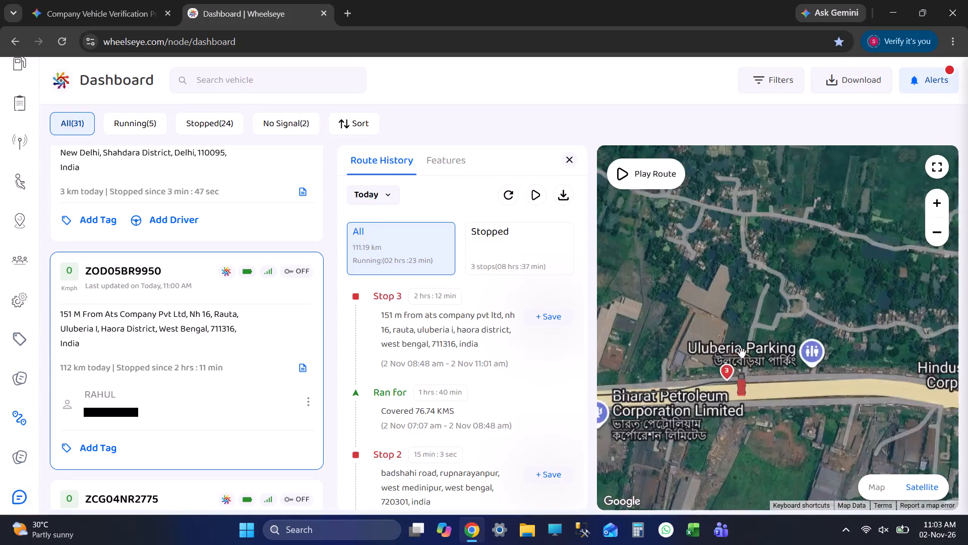
scroll(740, 387, down, 2)
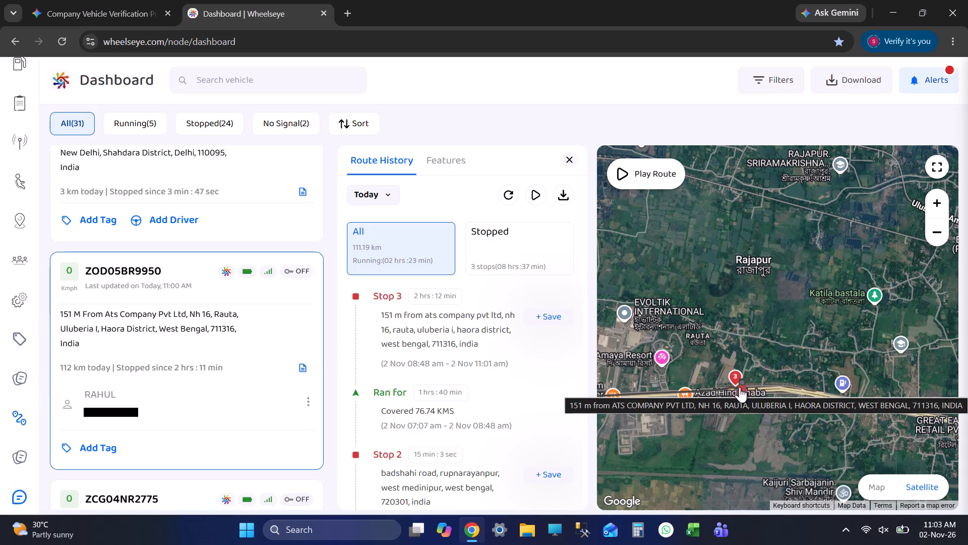
click(440, 339)
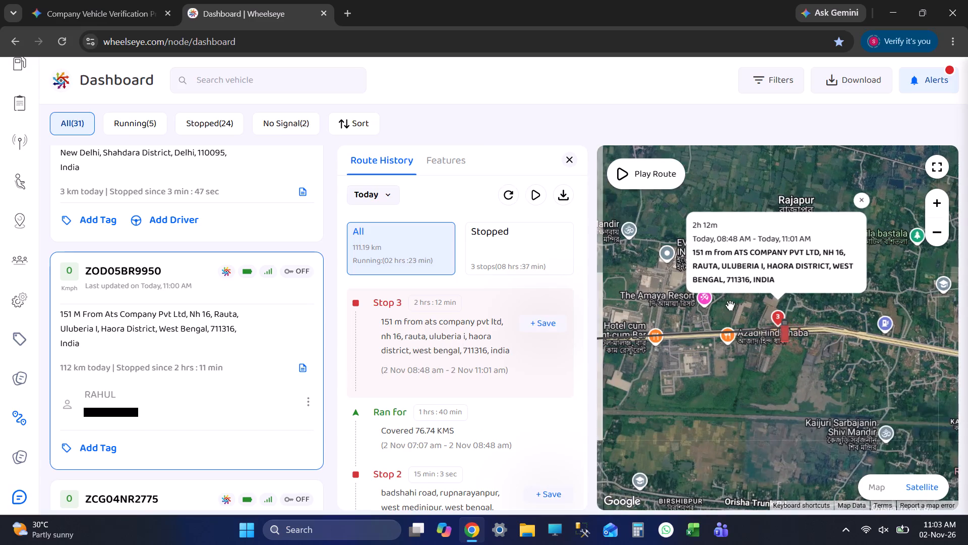
scroll(719, 311, up, 3)
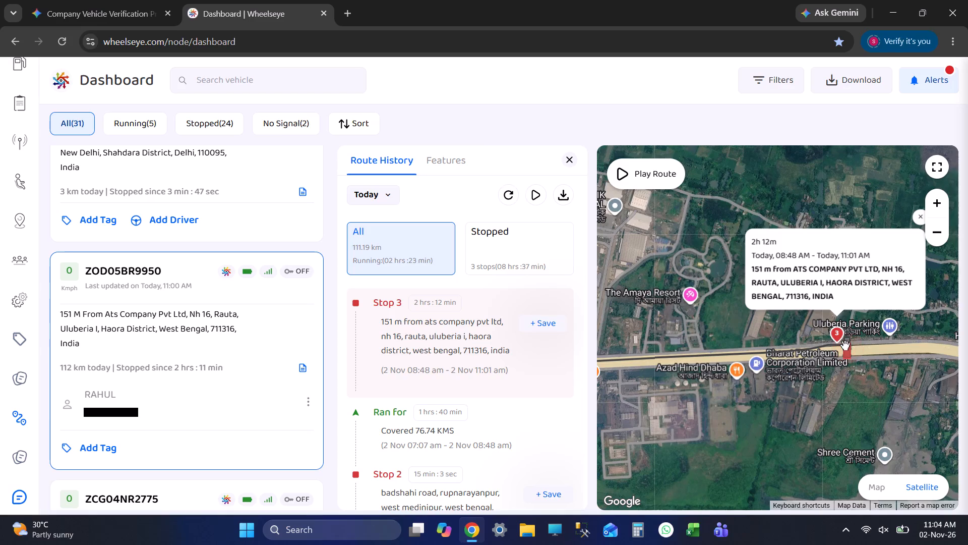
click(474, 333)
click(474, 333)
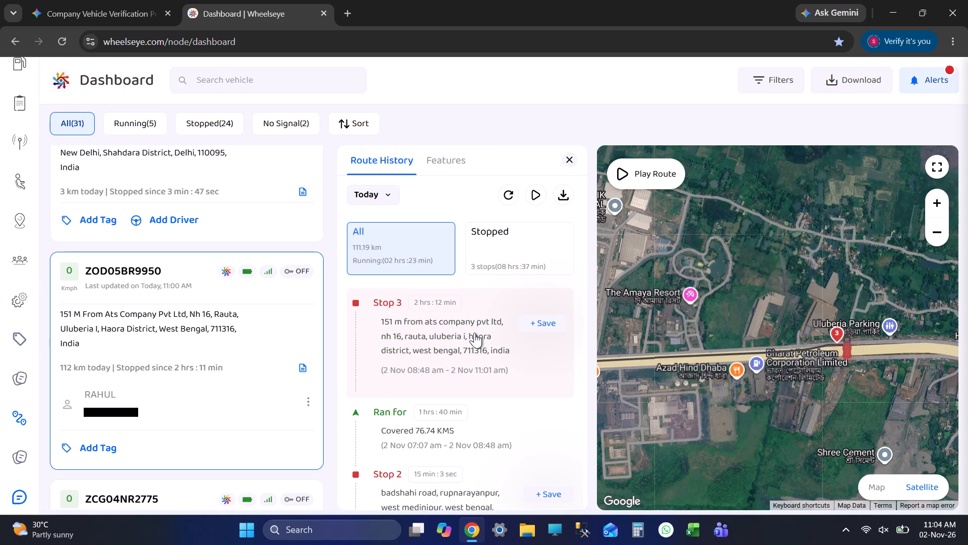
scroll(786, 320, down, 1)
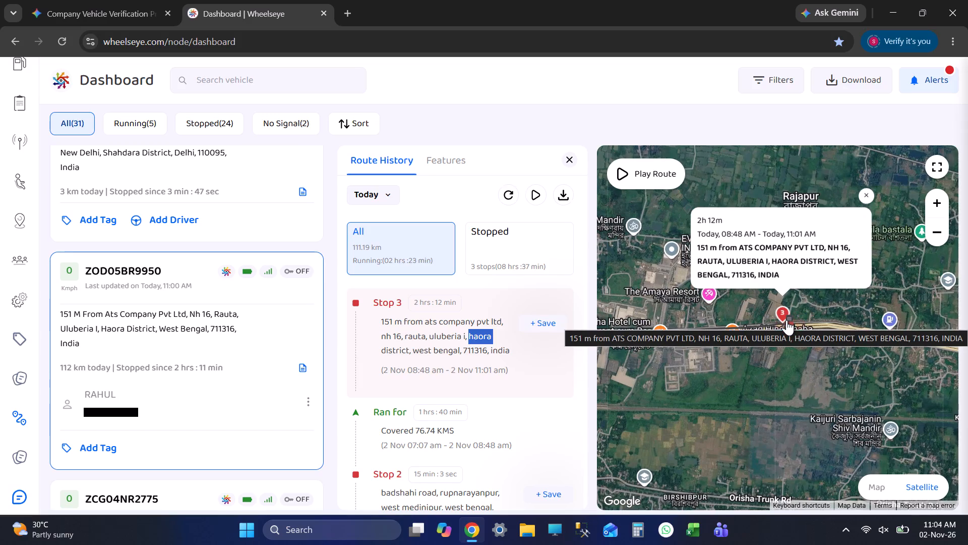
scroll(826, 319, down, 3)
click(454, 355)
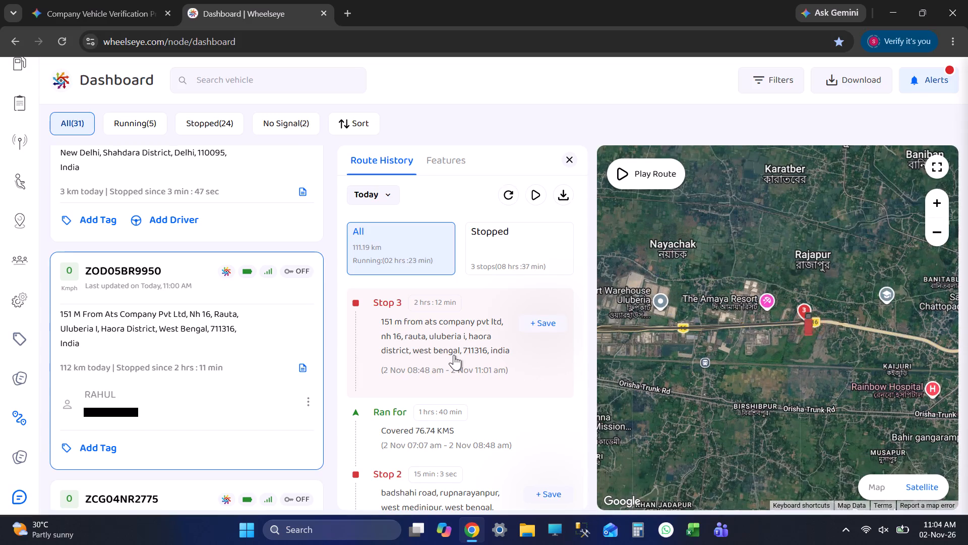
click(454, 355)
Examine the wider area around Stop 3, covering Uluberia and the highway 16 stretch toward Jamberia.
scroll(785, 373, down, 7)
drag(809, 394, 744, 416)
drag(850, 307, 811, 359)
scroll(813, 344, down, 1)
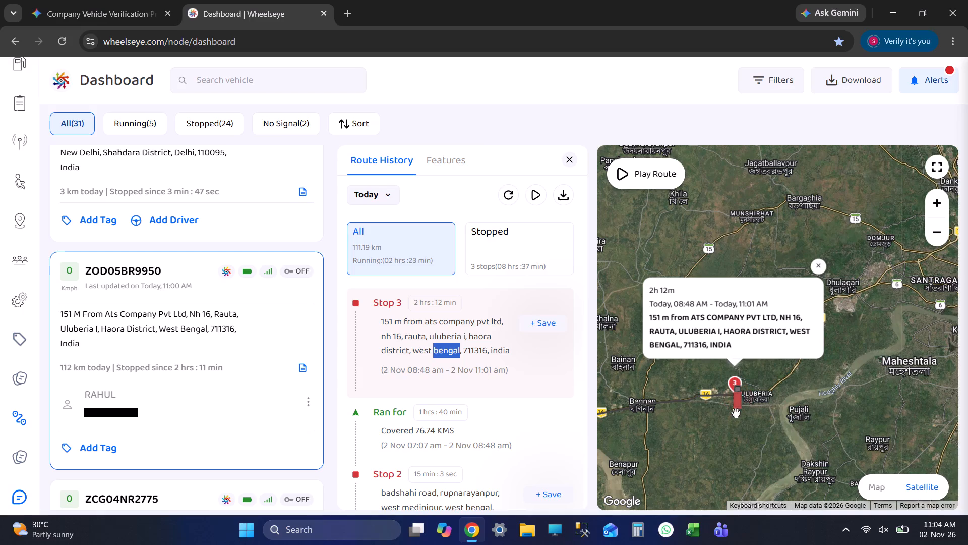
scroll(741, 400, up, 6)
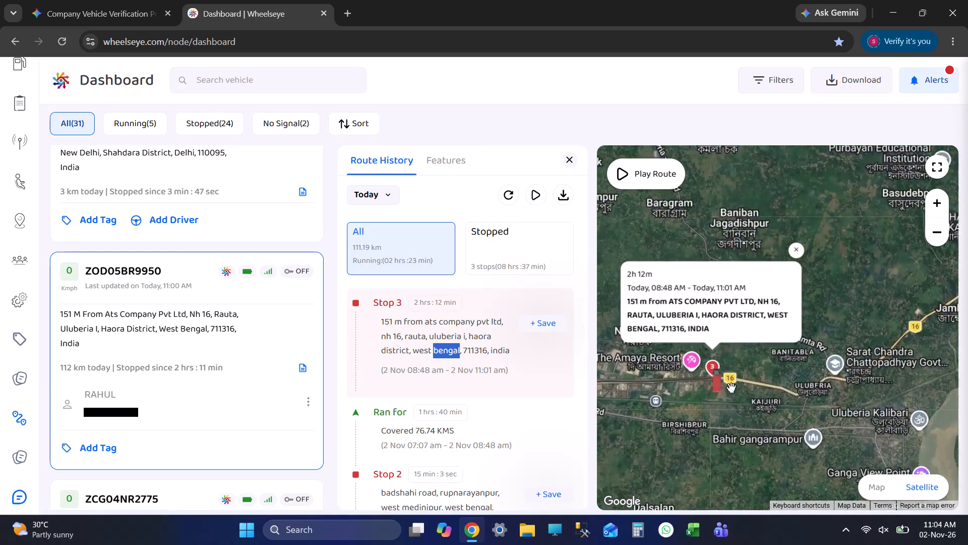
scroll(731, 388, down, 3)
drag(808, 364, 757, 390)
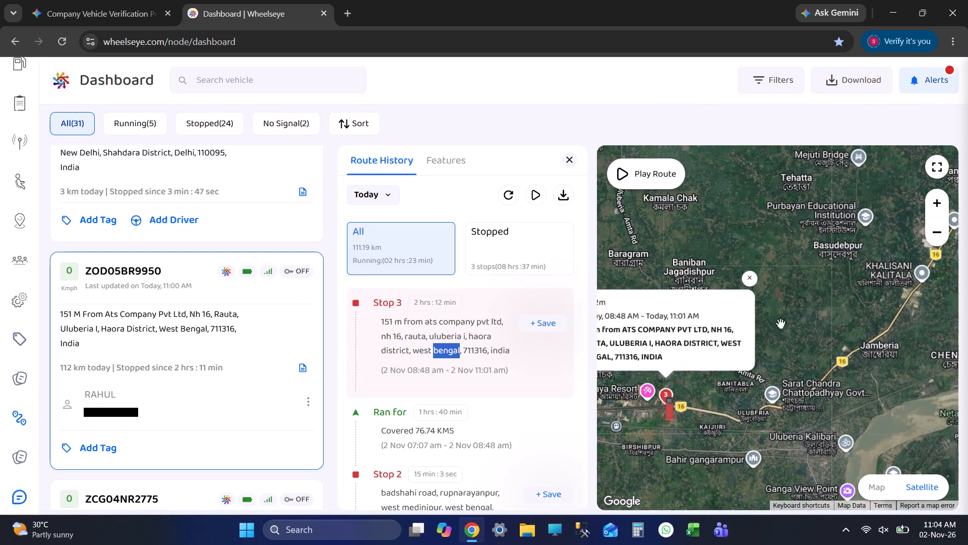
Close the Stop 3 details and trace highway 16 from Uluberia through Panchla and Ranihati to Dhulagori.
click(751, 278)
drag(778, 330, 761, 340)
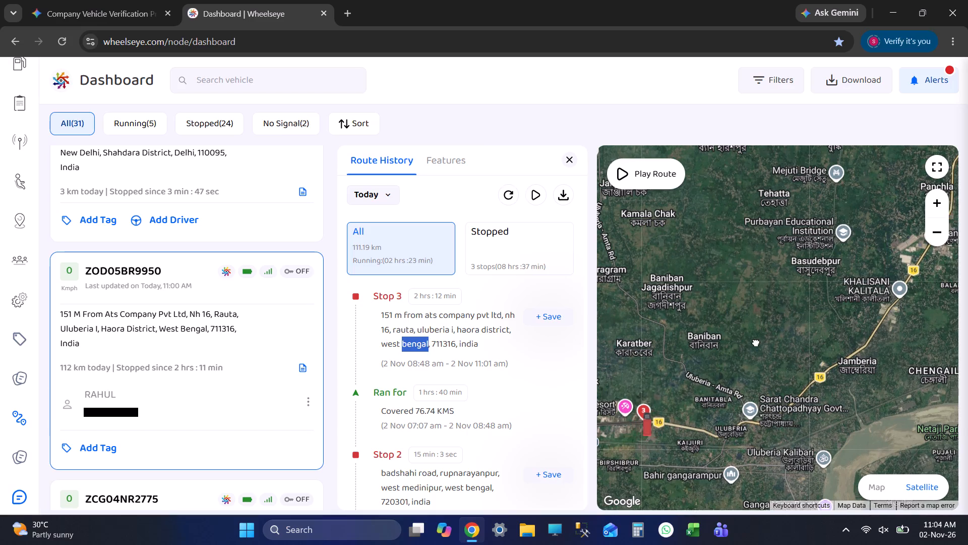
scroll(751, 343, down, 1)
scroll(751, 343, up, 2)
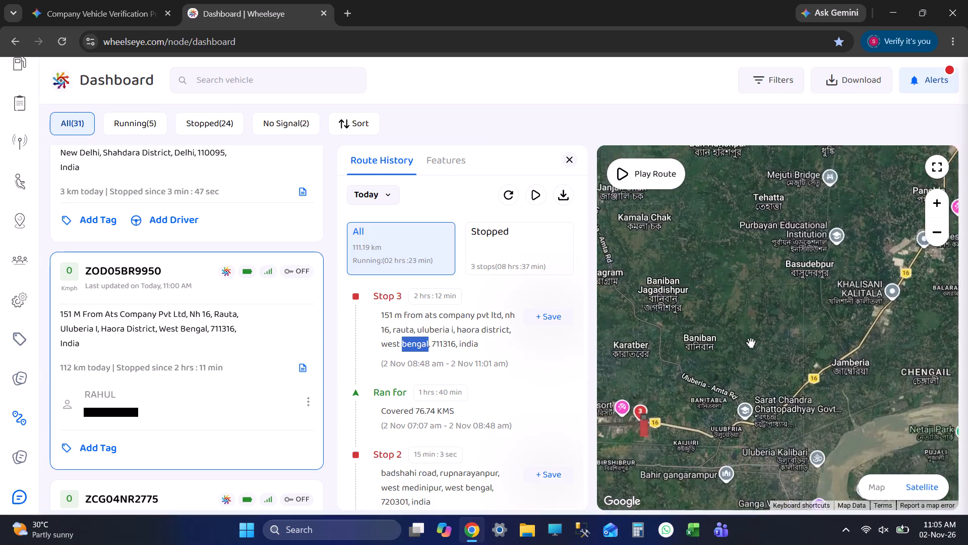
scroll(751, 343, down, 2)
drag(751, 343, 737, 348)
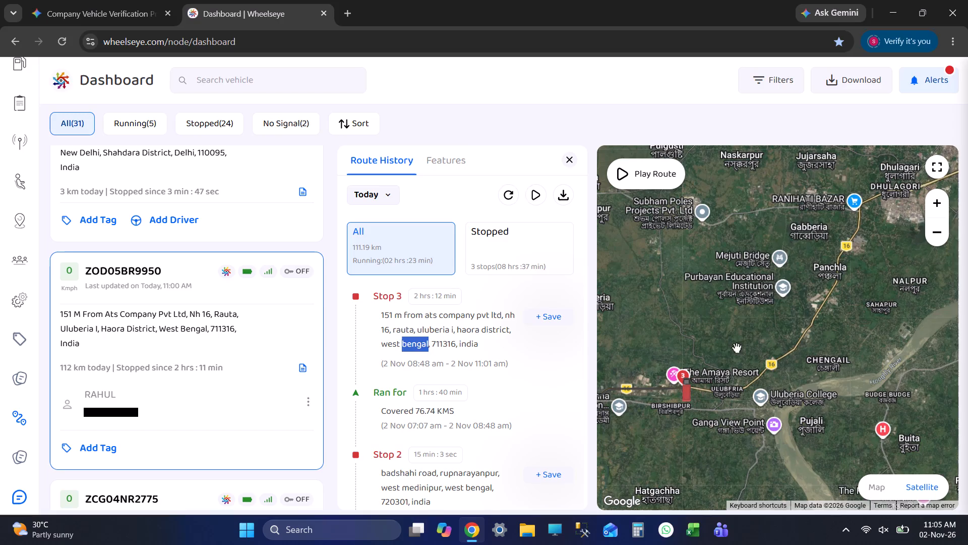
drag(800, 240, 767, 257)
scroll(791, 248, up, 2)
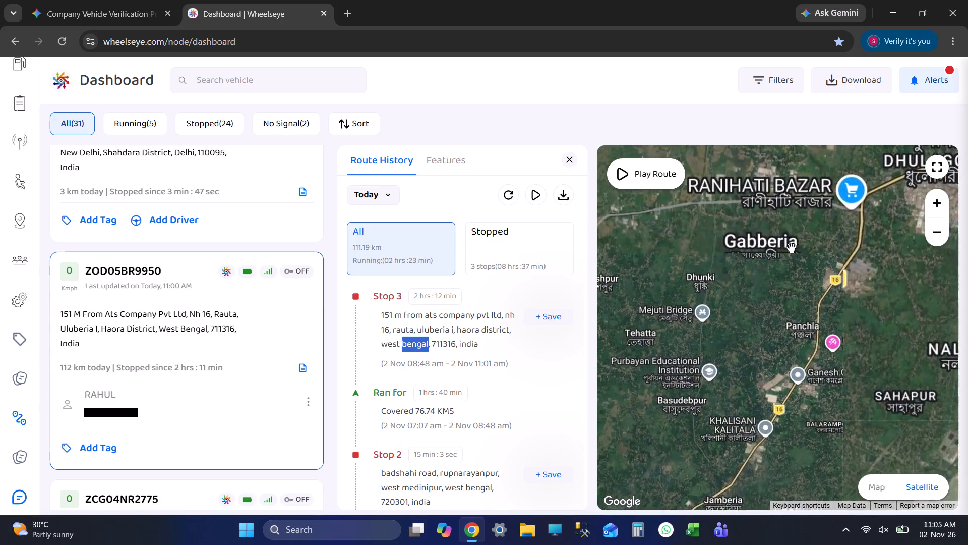
drag(791, 248, 744, 307)
scroll(863, 258, up, 2)
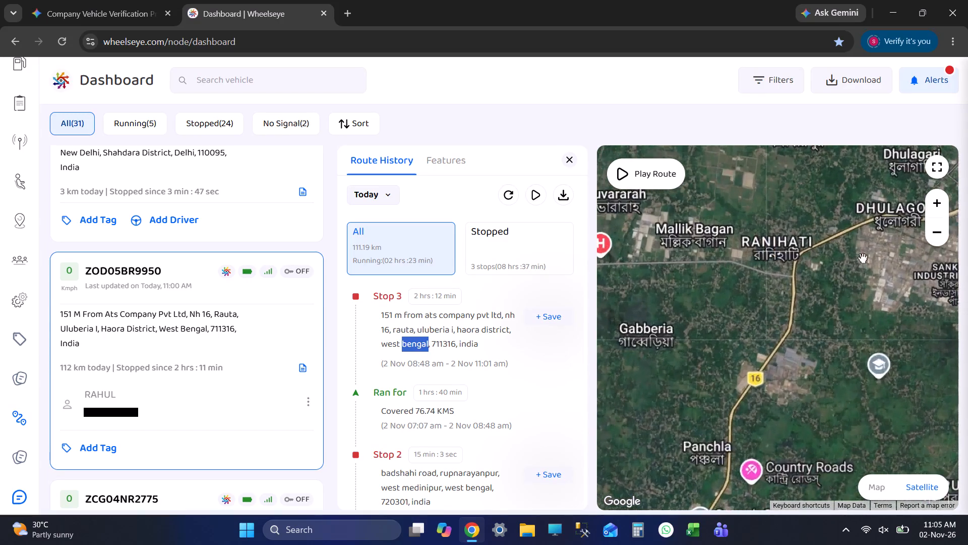
drag(867, 257, 793, 298)
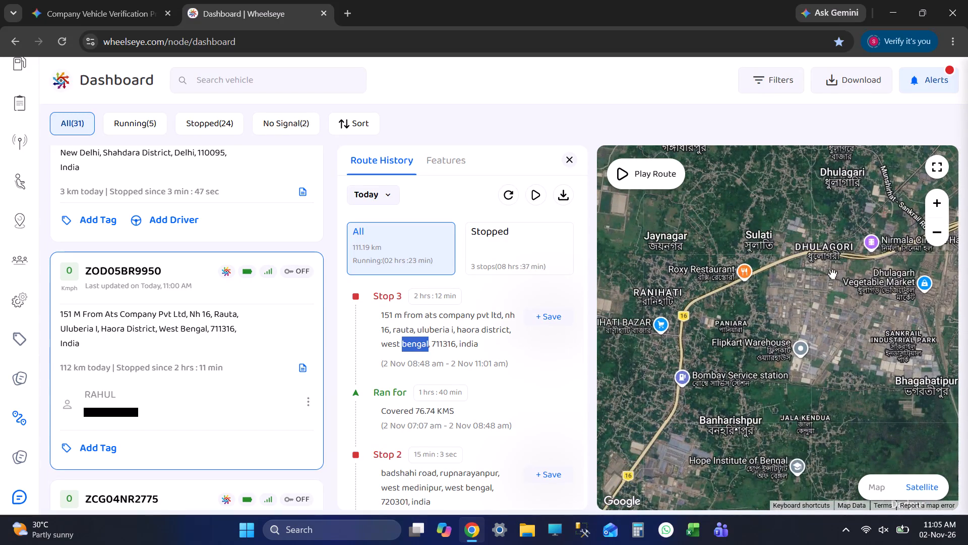
scroll(832, 274, down, 1)
drag(832, 274, 814, 283)
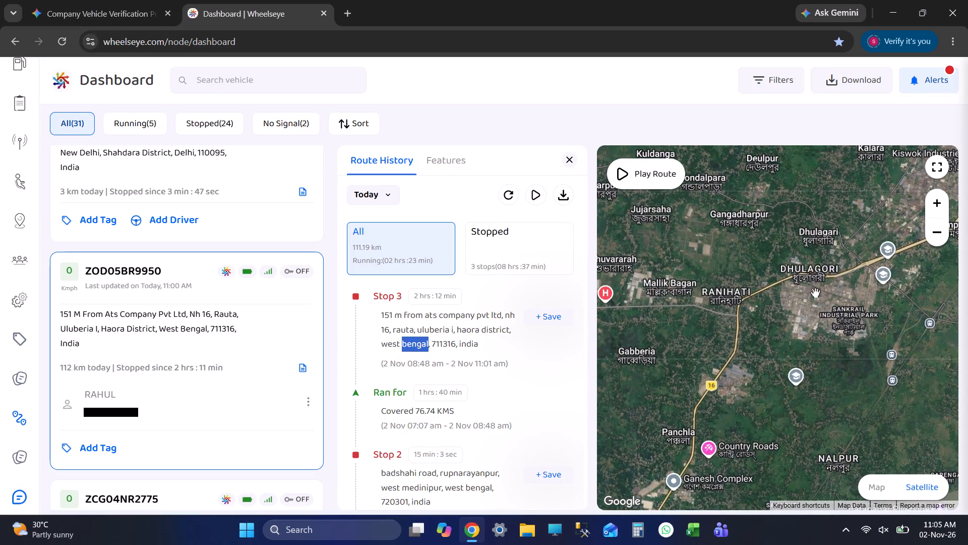
drag(822, 290, 797, 296)
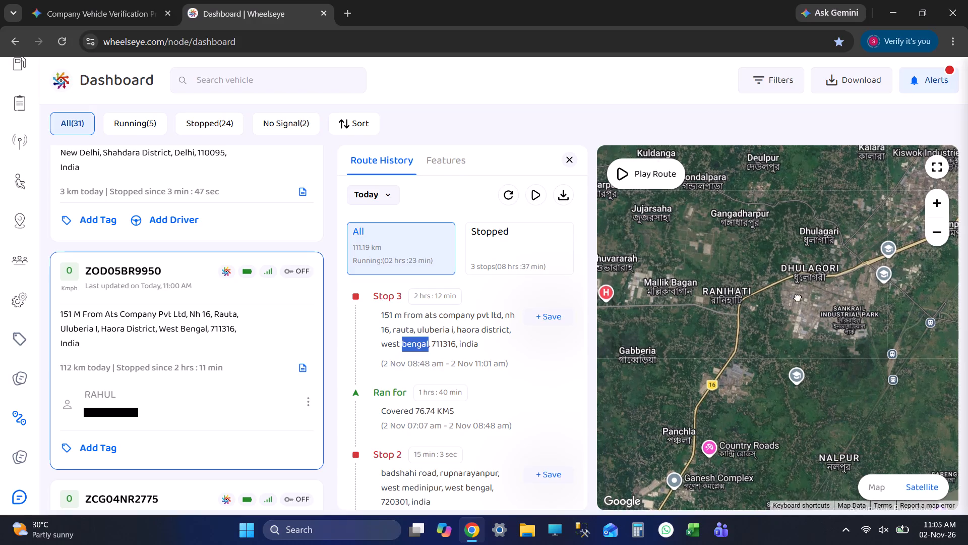
drag(797, 296, 769, 308)
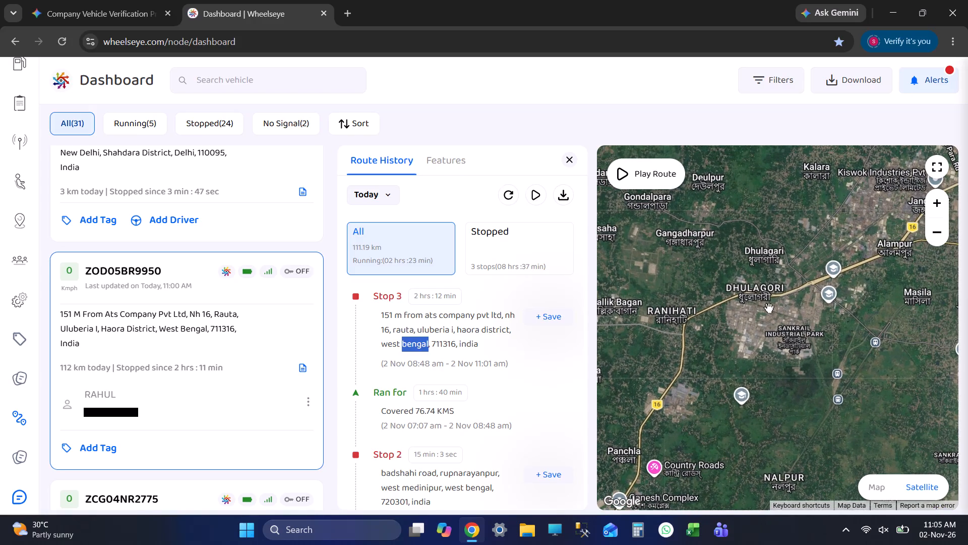
click(481, 322)
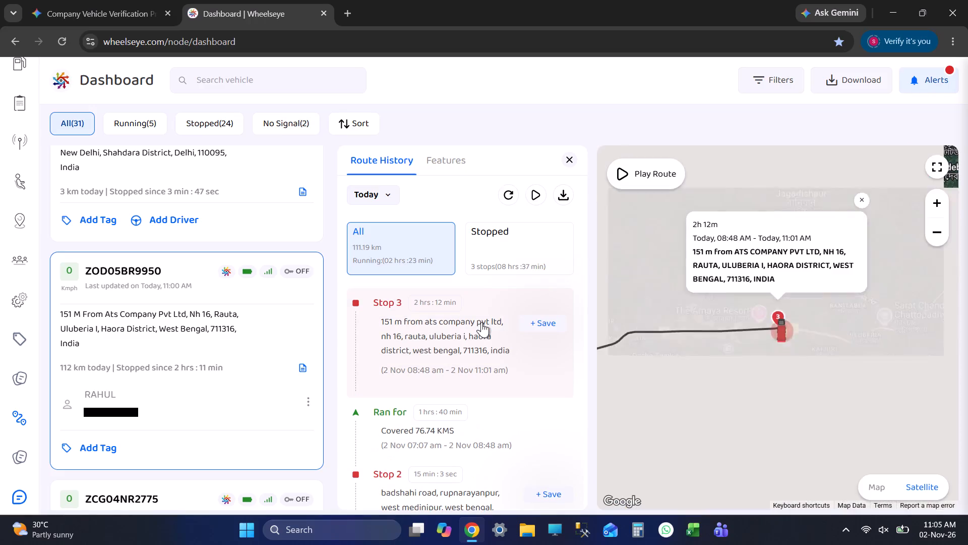
scroll(781, 335, up, 3)
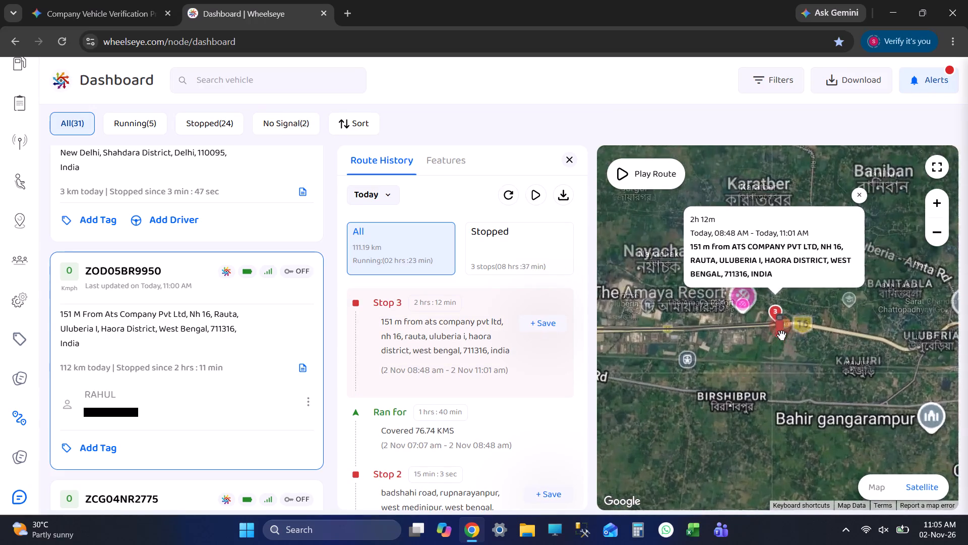
scroll(781, 335, up, 3)
scroll(781, 335, down, 3)
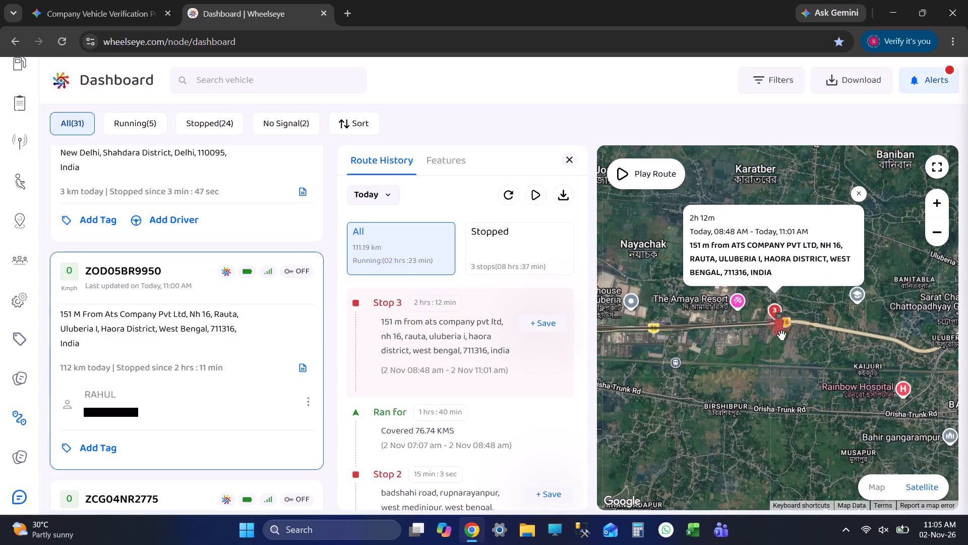
scroll(786, 335, down, 2)
drag(787, 354, 760, 364)
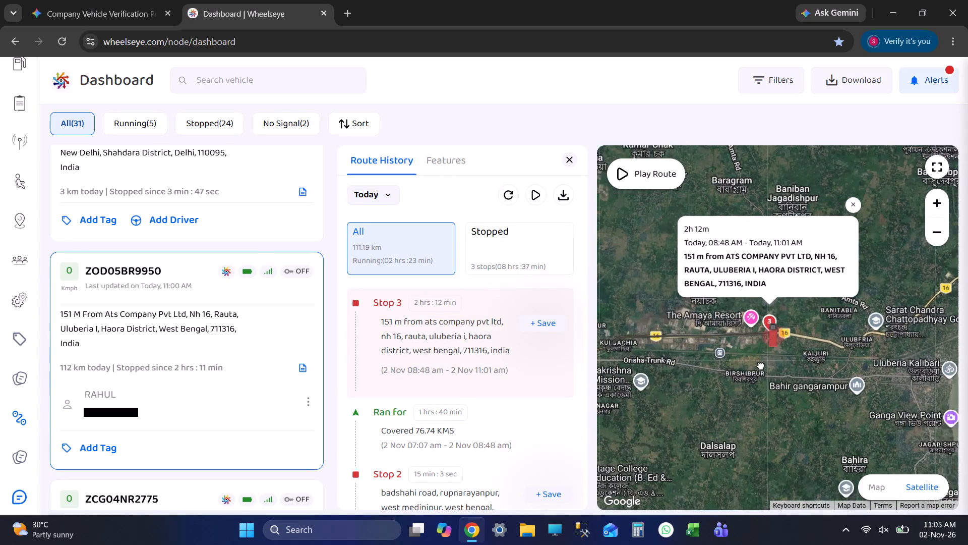
drag(760, 364, 752, 367)
scroll(757, 369, down, 2)
drag(895, 362, 841, 393)
scroll(850, 371, down, 2)
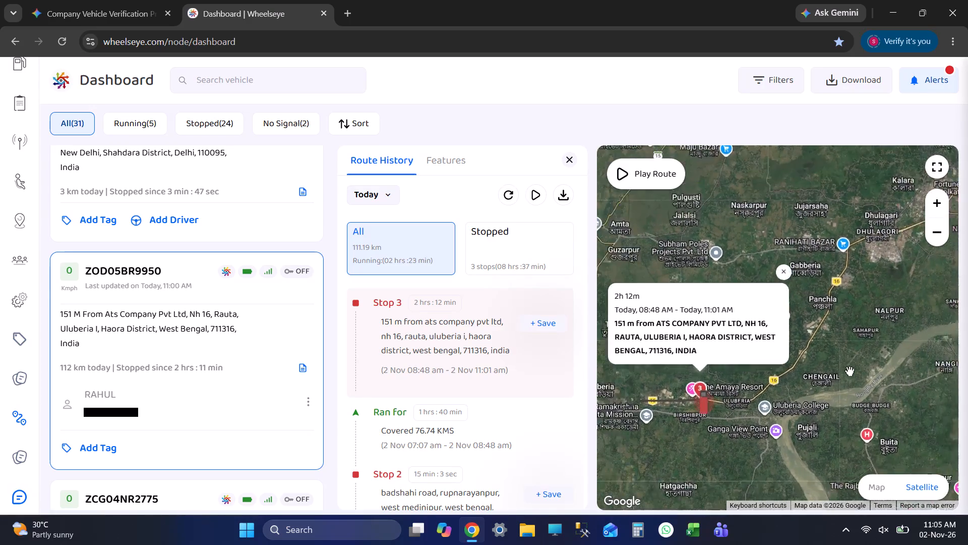
drag(863, 353, 833, 374)
drag(890, 350, 841, 368)
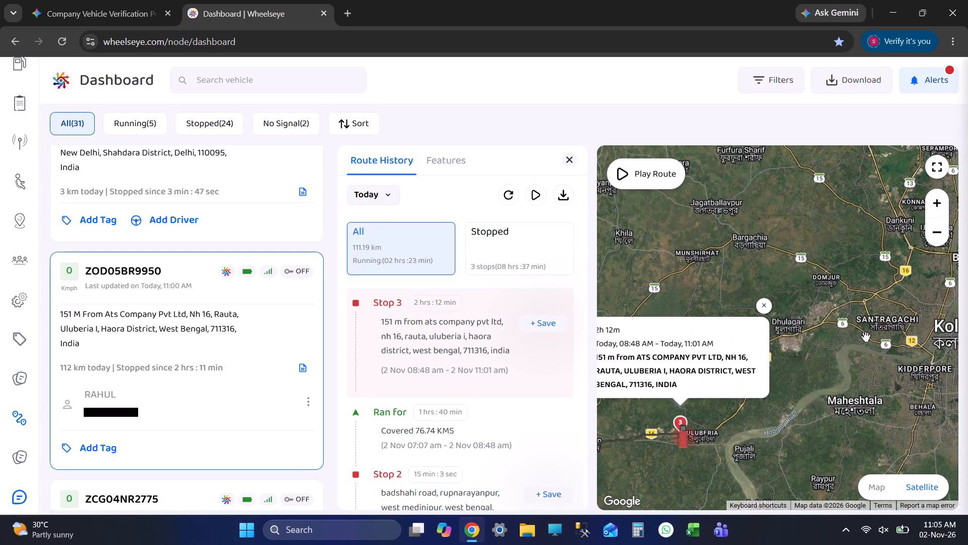
drag(867, 337, 813, 360)
scroll(836, 345, down, 1)
scroll(846, 320, up, 2)
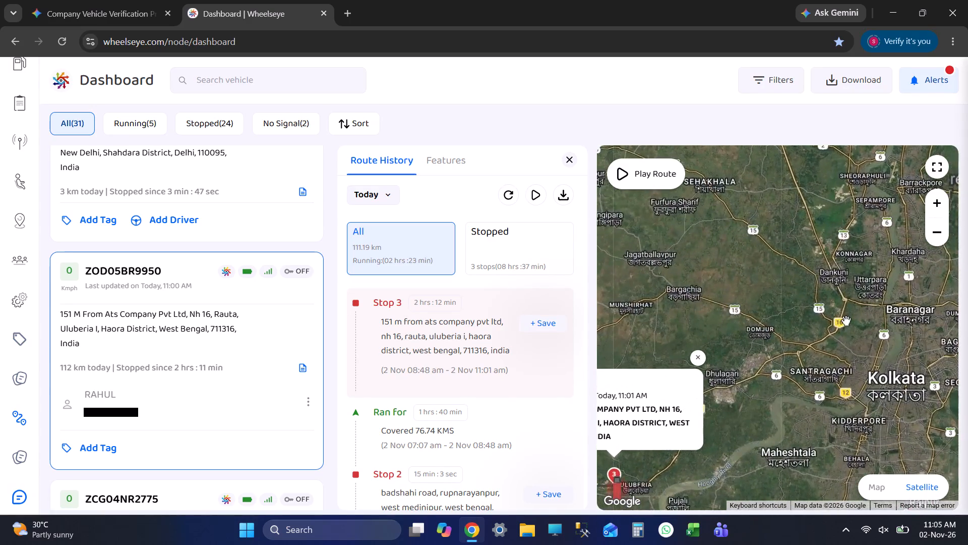
drag(846, 320, 818, 335)
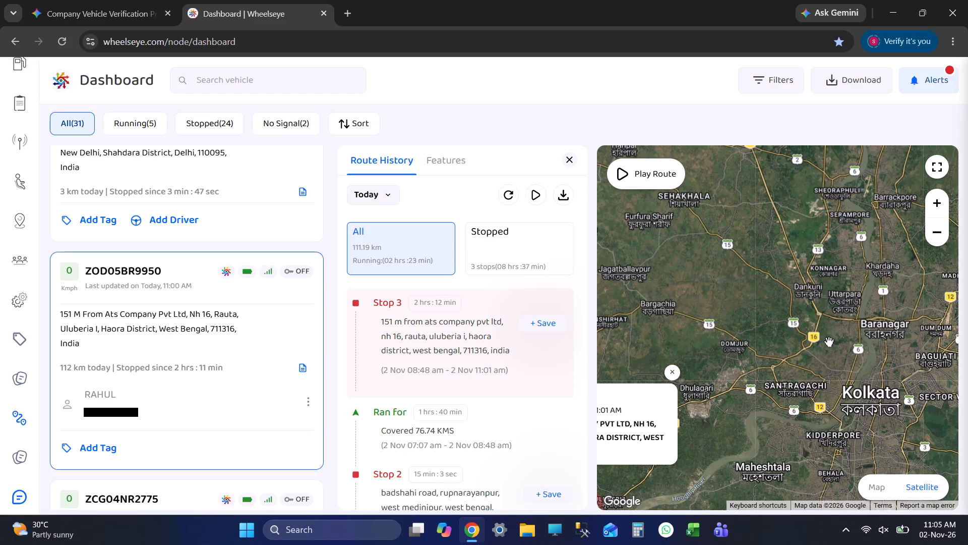
Examine the satellite map north of Kolkata, covering Barrackpore, Barasat, Panihati and Baranagar.
drag(910, 213, 854, 258)
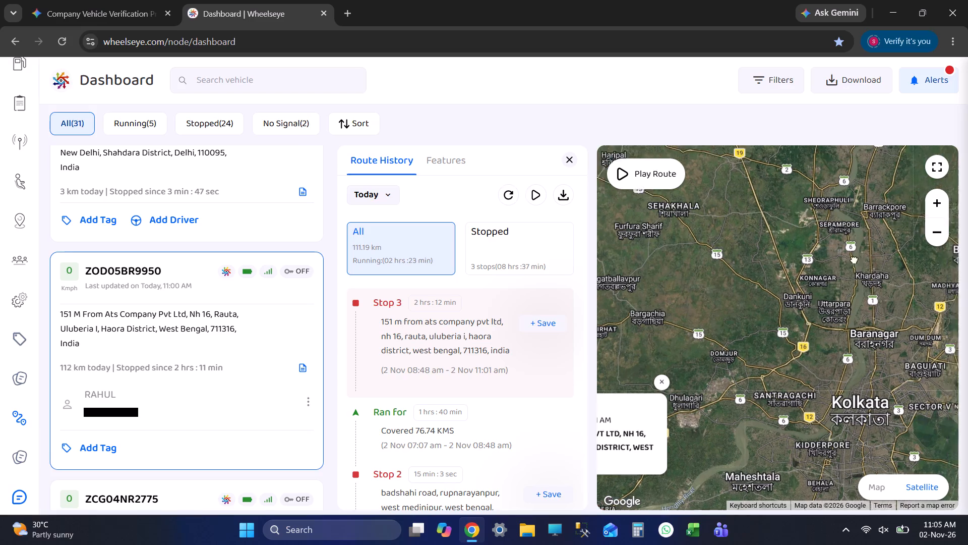
drag(854, 258, 808, 288)
scroll(800, 296, up, 2)
drag(800, 296, 780, 330)
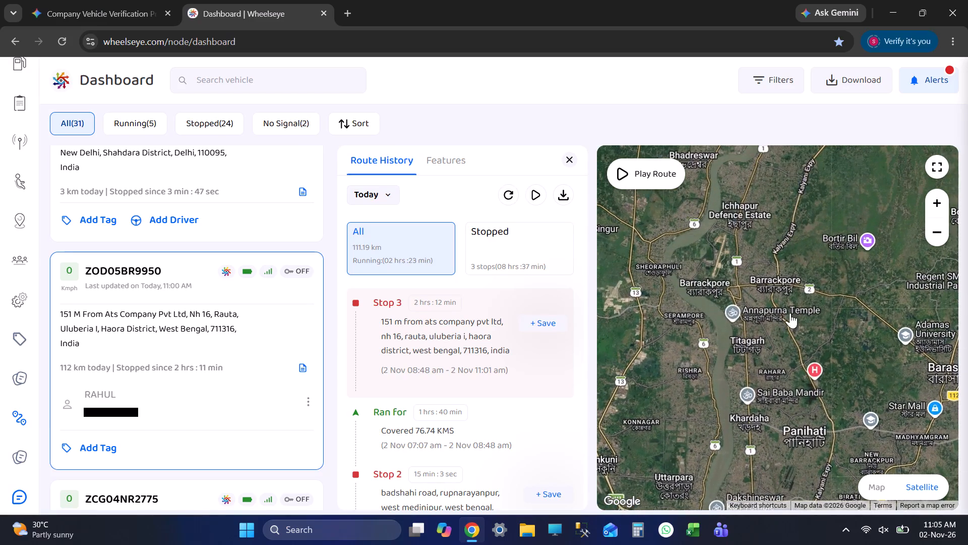
drag(790, 313, 747, 365)
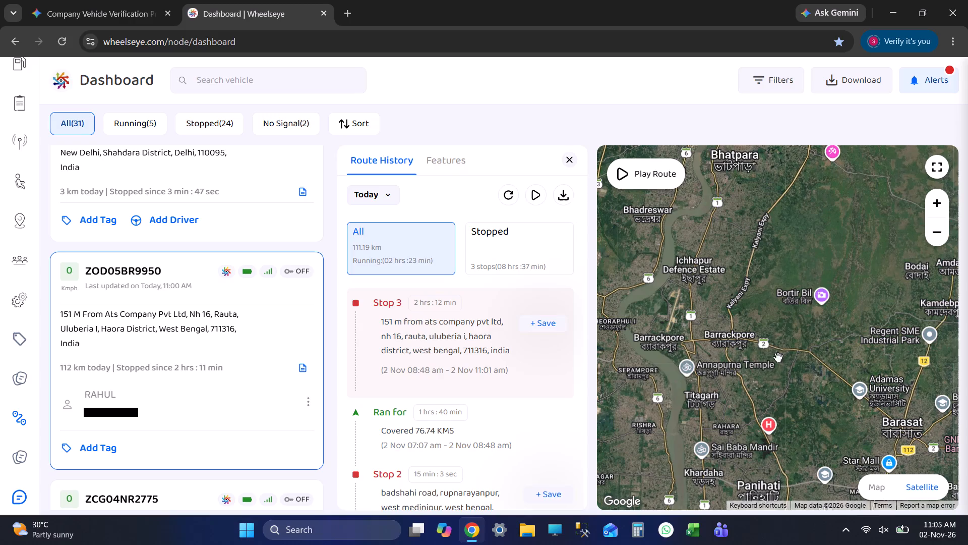
drag(762, 345, 735, 253)
drag(713, 390, 712, 389)
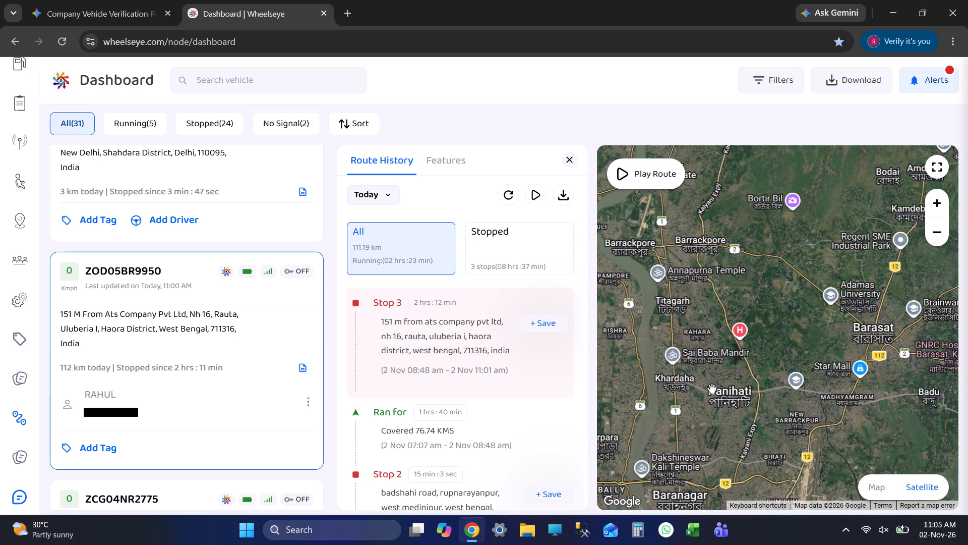
drag(712, 389, 729, 313)
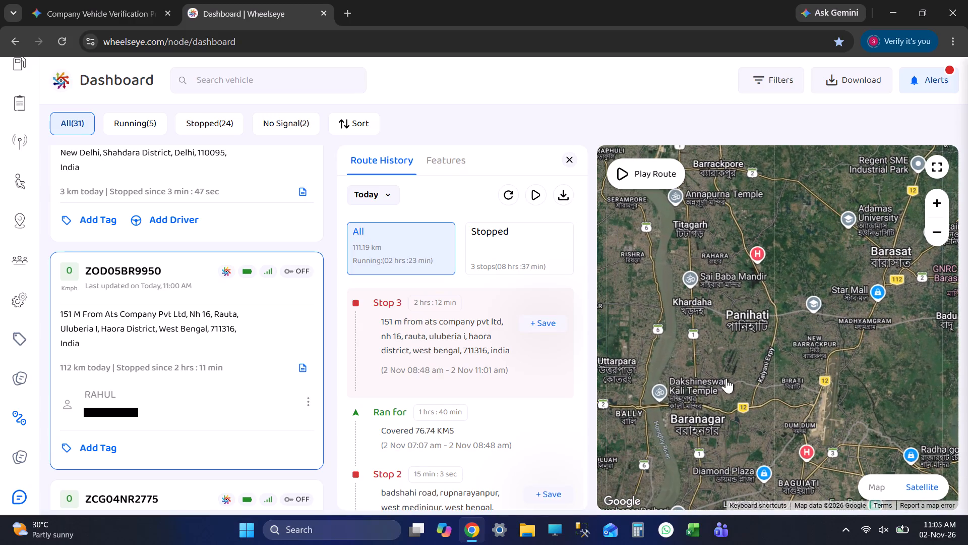
drag(726, 378, 707, 343)
Examine the roads from the airport at Dum Dum to Baranagar, and BT Rd between Narula Institute of Technology and Dunlop.
scroll(786, 363, up, 1)
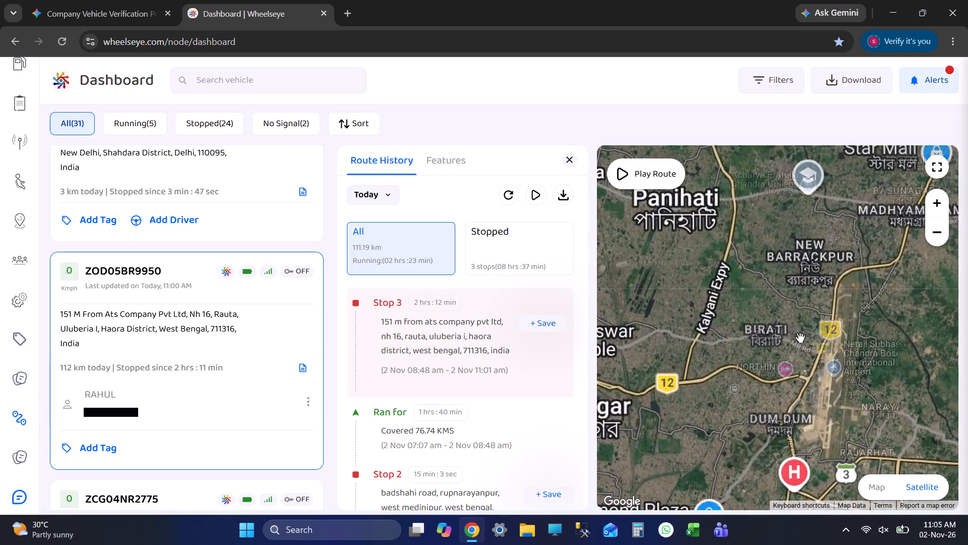
drag(800, 338, 784, 359)
drag(725, 363, 724, 363)
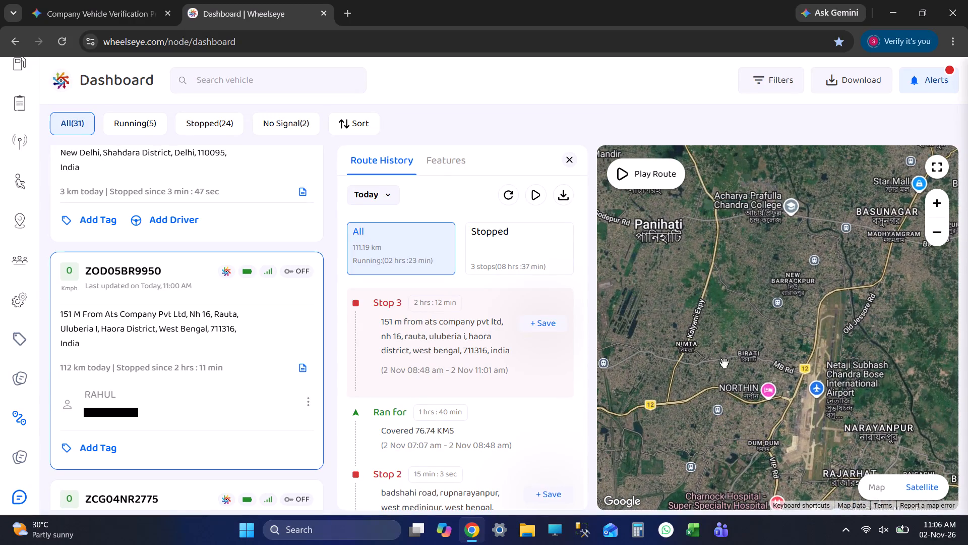
drag(724, 363, 817, 311)
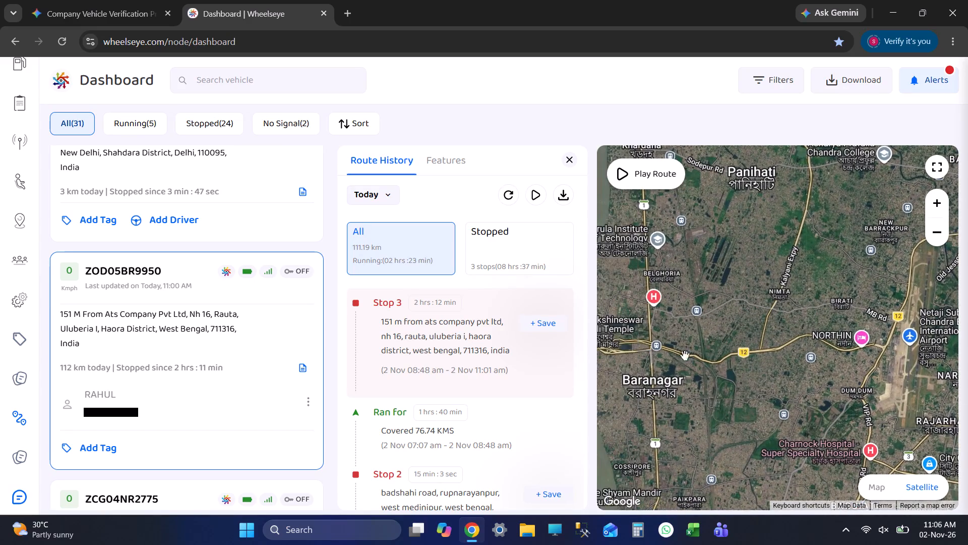
scroll(656, 362, up, 2)
drag(659, 324, 708, 345)
drag(721, 283, 734, 424)
scroll(718, 293, up, 2)
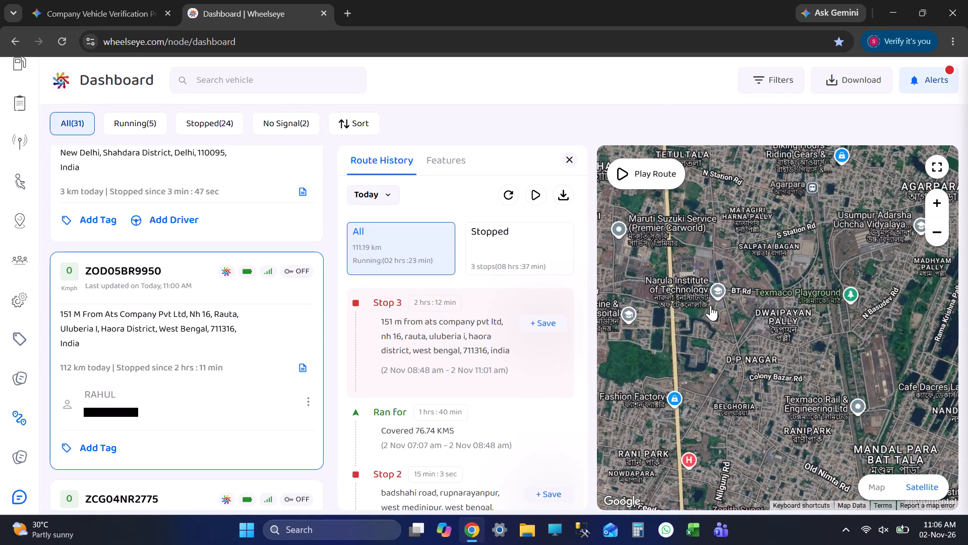
drag(754, 296, 793, 231)
scroll(793, 231, down, 1)
scroll(760, 437, up, 1)
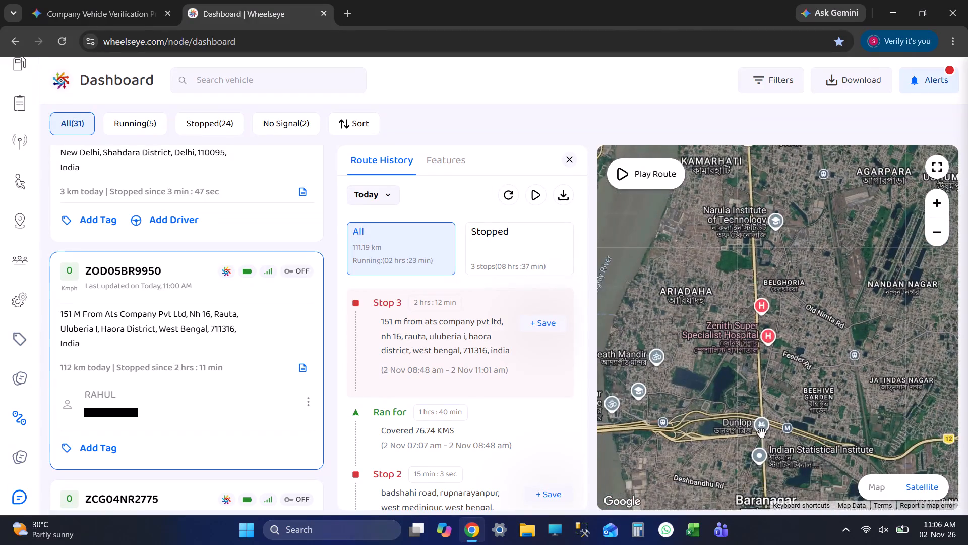
scroll(761, 433, up, 5)
Trace highway 12 from Baranagar Road station through North Dumdum to the junction near Netaji Subhash Chandra Bose International Airport.
drag(802, 418, 668, 368)
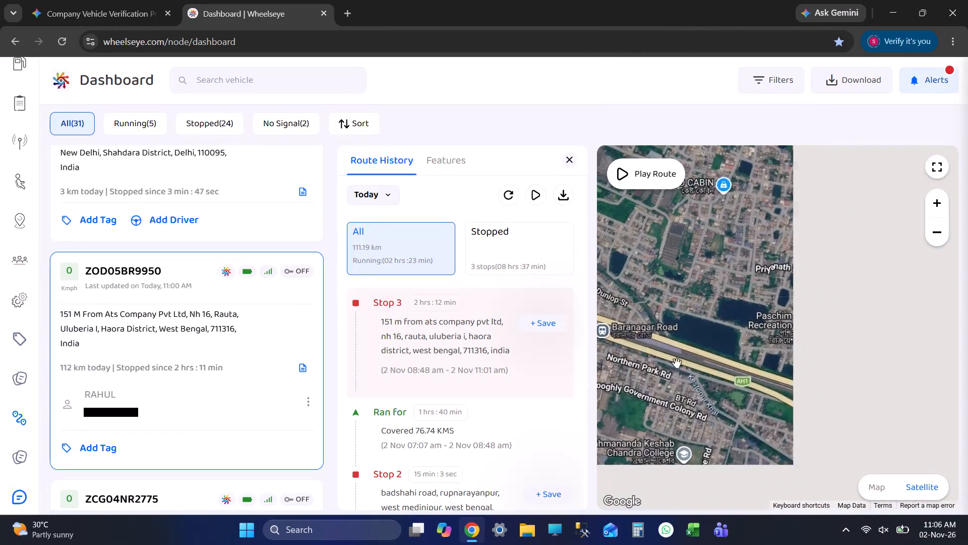
scroll(678, 367, down, 3)
scroll(848, 381, up, 3)
drag(844, 403, 813, 286)
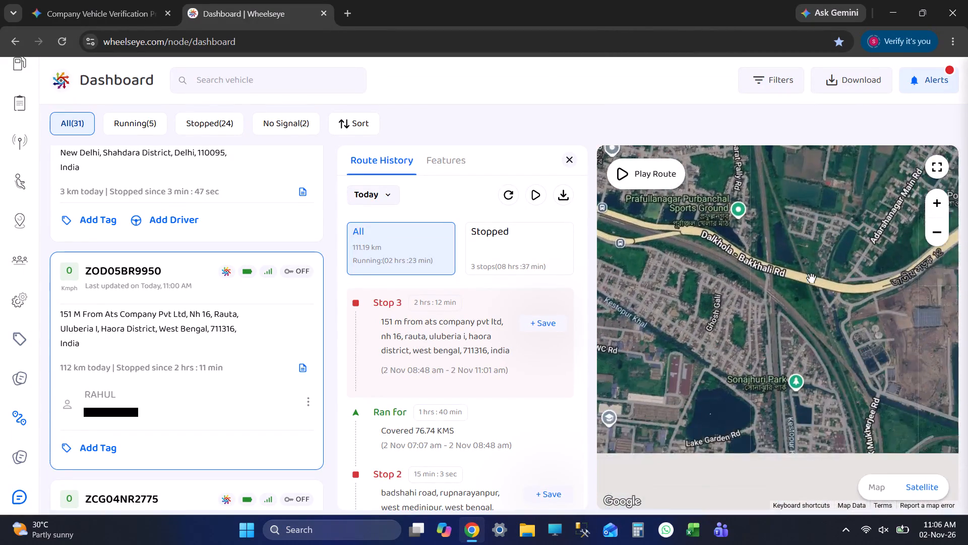
scroll(802, 281, down, 3)
drag(819, 274, 678, 408)
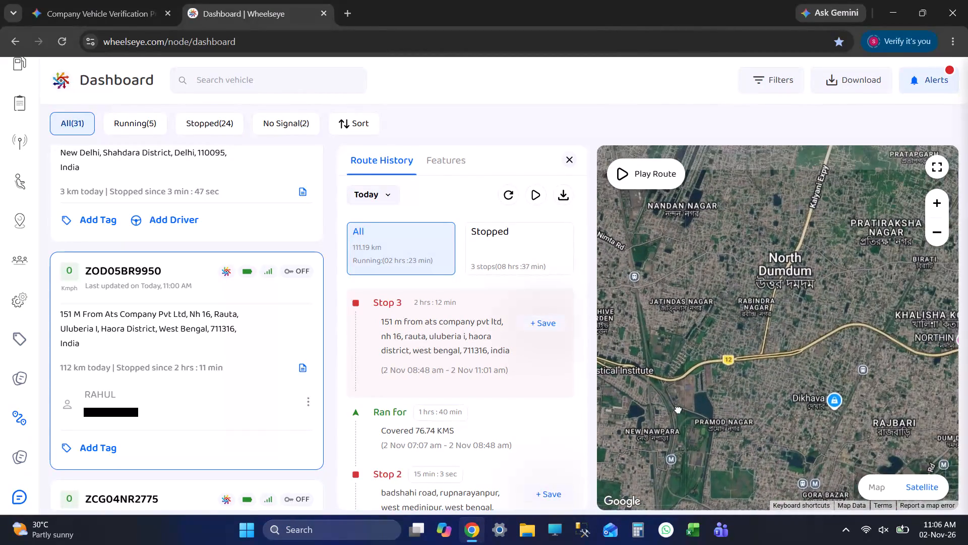
drag(678, 408, 668, 409)
drag(913, 352, 798, 416)
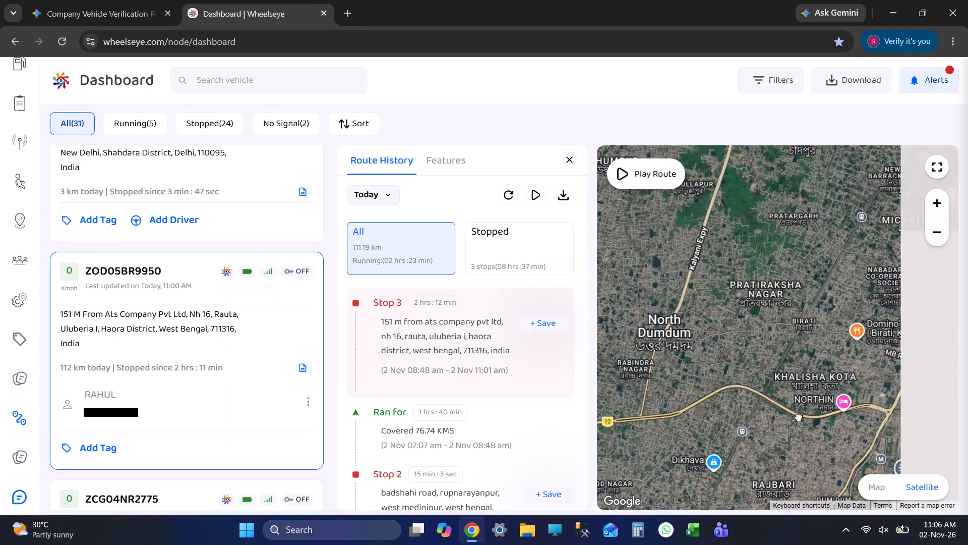
drag(798, 416, 795, 417)
scroll(749, 409, down, 1)
scroll(743, 426, up, 2)
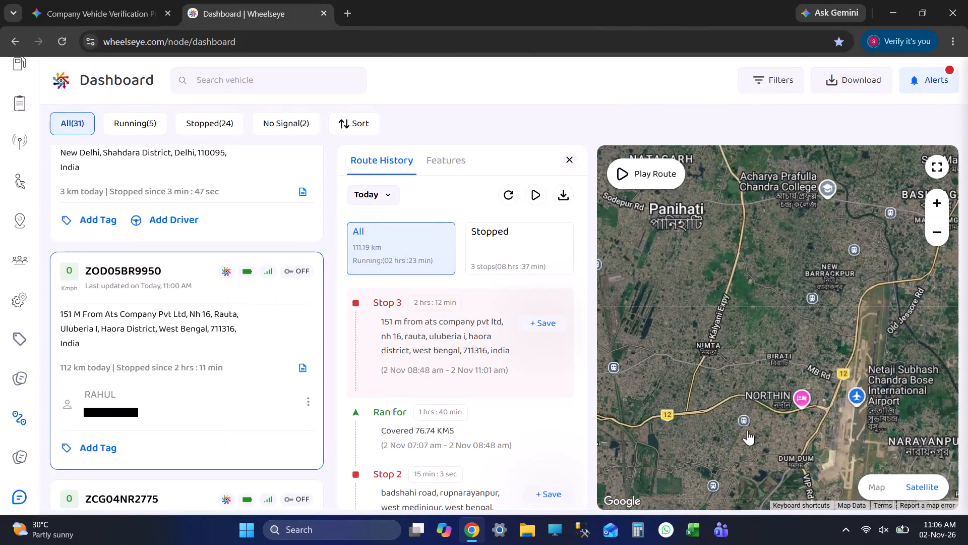
Examine highway 12 around Khalisha Kota and North Dumdum at close range and back toward the Indian Statistical Institute.
scroll(747, 430, up, 4)
scroll(747, 420, down, 1)
scroll(749, 422, up, 1)
scroll(749, 423, down, 2)
scroll(718, 432, up, 3)
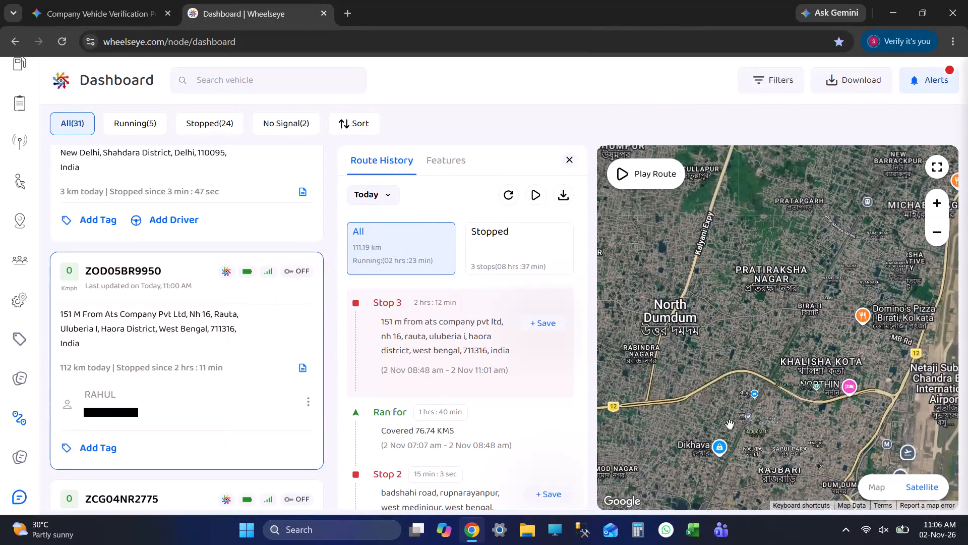
scroll(817, 382, up, 1)
scroll(762, 400, down, 1)
scroll(761, 402, up, 1)
scroll(761, 403, down, 1)
scroll(763, 404, up, 1)
scroll(765, 406, down, 1)
drag(700, 379, 818, 383)
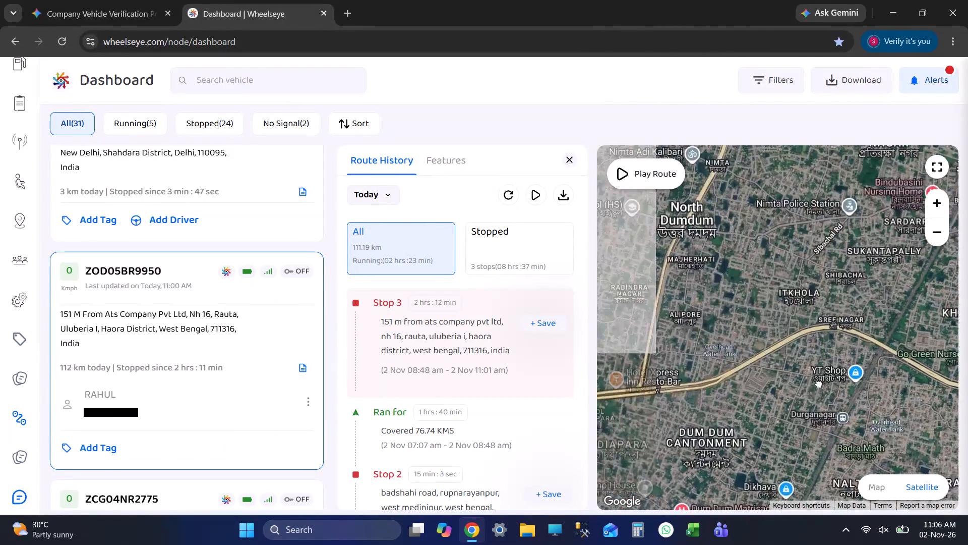
drag(818, 383, 842, 383)
scroll(823, 375, up, 1)
scroll(823, 375, down, 3)
drag(709, 388, 763, 298)
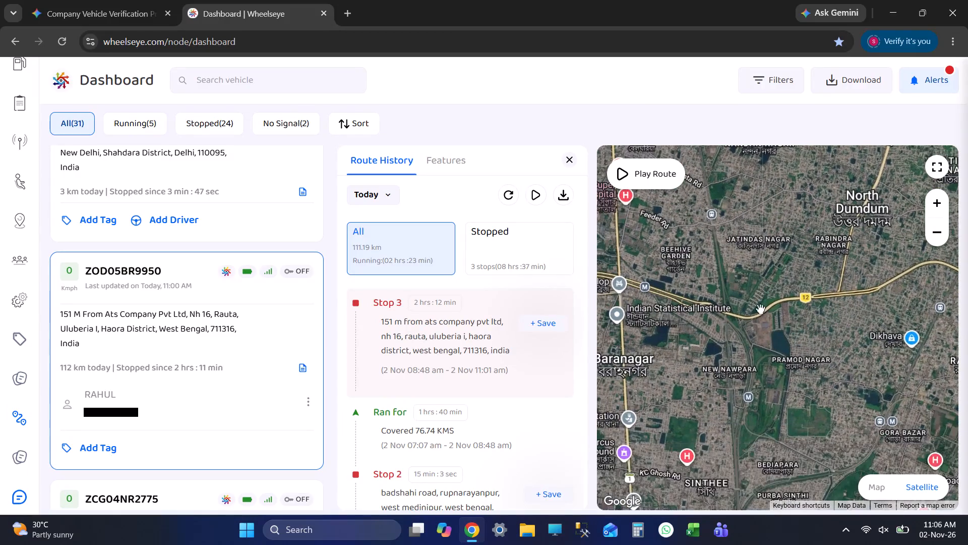
Examine the railway corridor from Belgharia station past Ramakrishna Mission to the highway 12 crossing near Matkol.
scroll(735, 377, up, 2)
scroll(733, 378, down, 4)
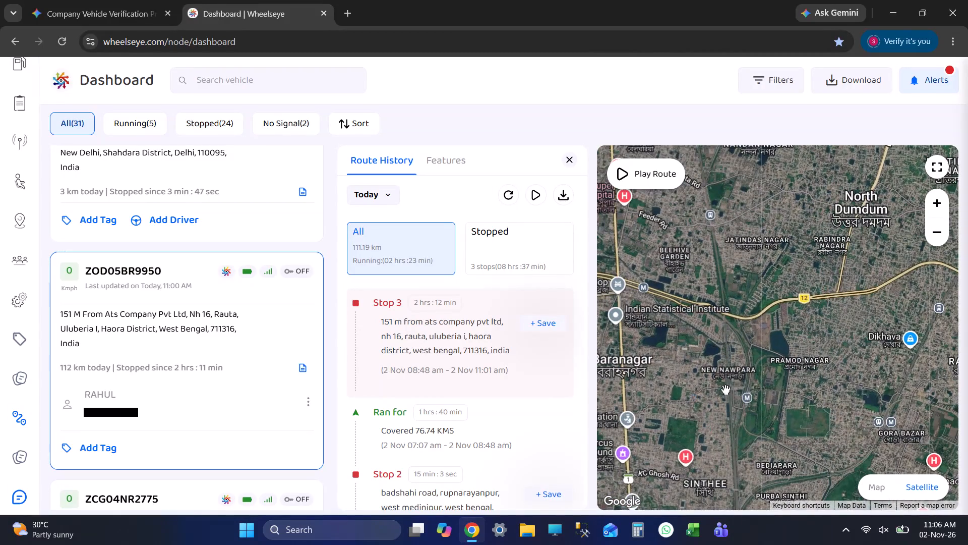
drag(739, 365, 740, 430)
scroll(714, 288, up, 7)
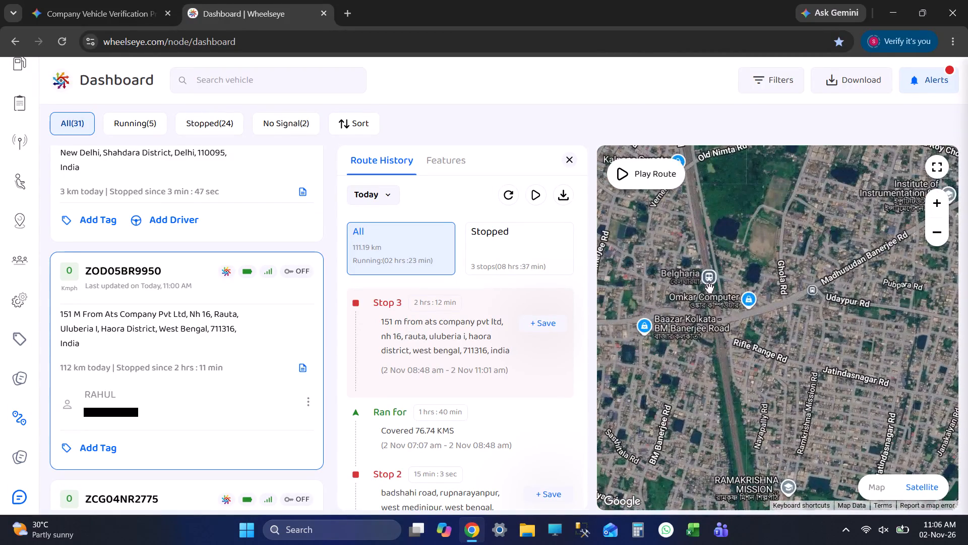
scroll(742, 297, down, 3)
scroll(743, 297, up, 3)
scroll(776, 301, down, 1)
drag(761, 392, 753, 286)
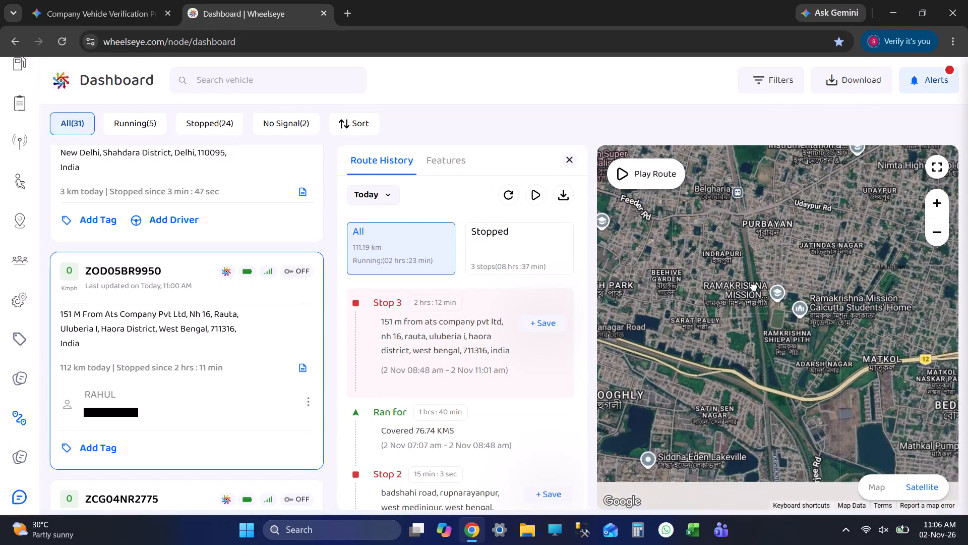
drag(753, 286, 753, 280)
Follow the railway corridor from New Nawpara and Noapara through South Dumdum and Patipukur to Ultadanga Road.
scroll(771, 345, down, 3)
scroll(806, 456, up, 4)
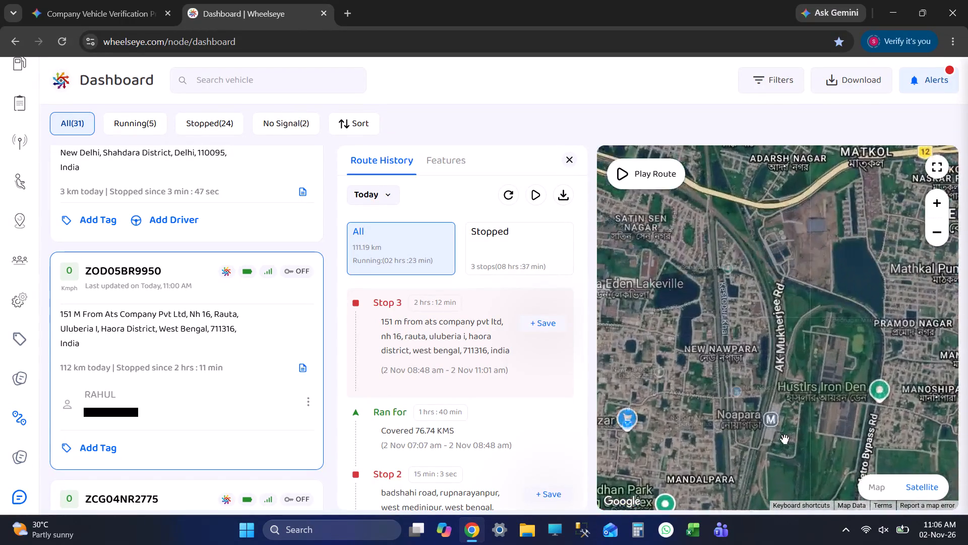
scroll(763, 428, down, 1)
scroll(763, 428, up, 1)
scroll(763, 428, down, 2)
drag(757, 416, 762, 206)
drag(756, 358, 744, 259)
scroll(747, 331, up, 1)
drag(764, 379, 732, 248)
scroll(719, 249, down, 3)
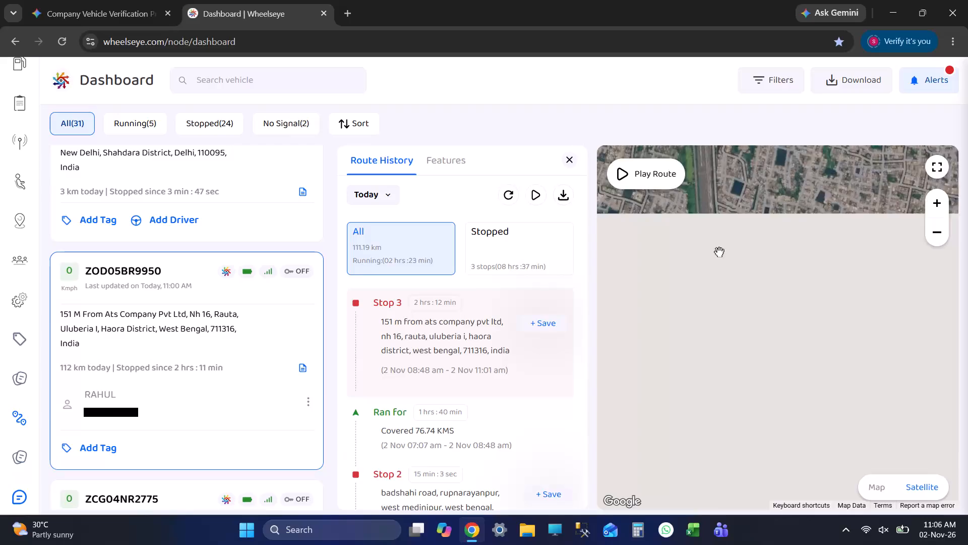
scroll(719, 252, down, 1)
drag(728, 328, 738, 265)
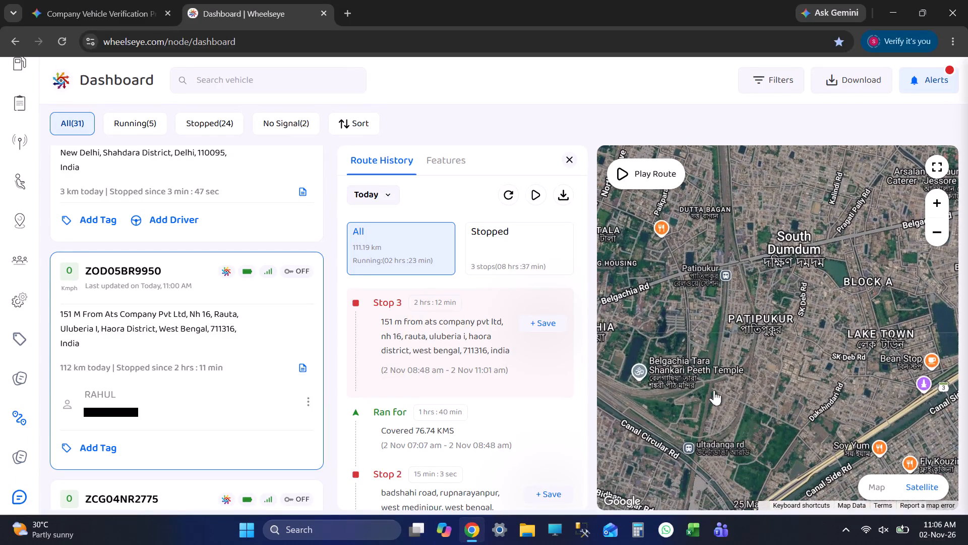
drag(707, 409, 708, 349)
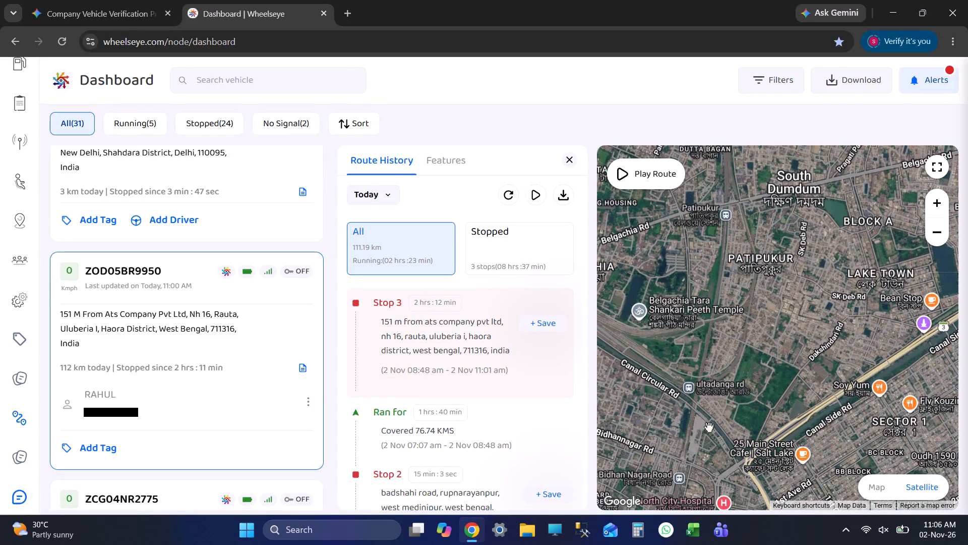
Examine the area between Ultadanga, Bidhan Nagar Road station, Bagmari and CIT Rd, including its road connections toward Mani Square.
scroll(699, 412, up, 2)
scroll(703, 394, down, 5)
drag(708, 391, 730, 338)
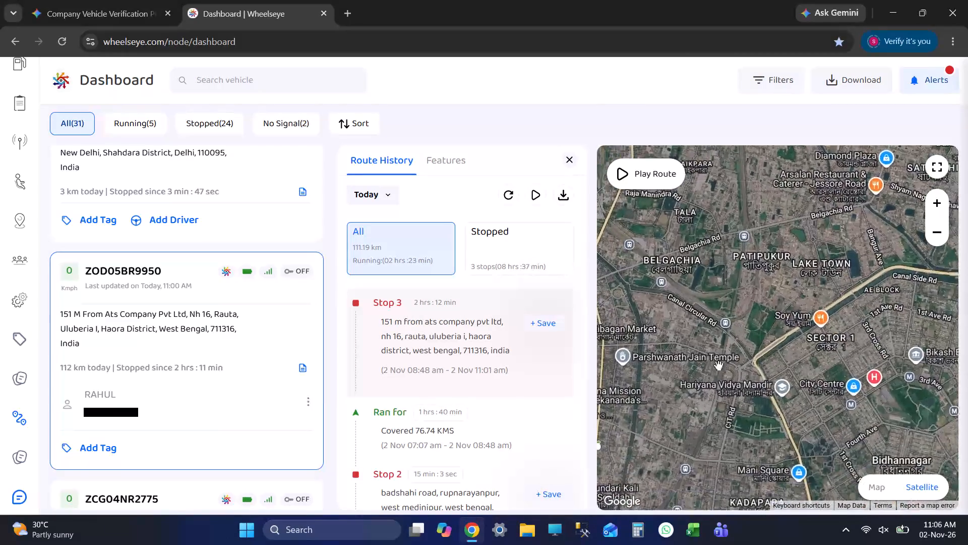
scroll(715, 385, down, 1)
scroll(715, 385, up, 3)
scroll(723, 371, down, 4)
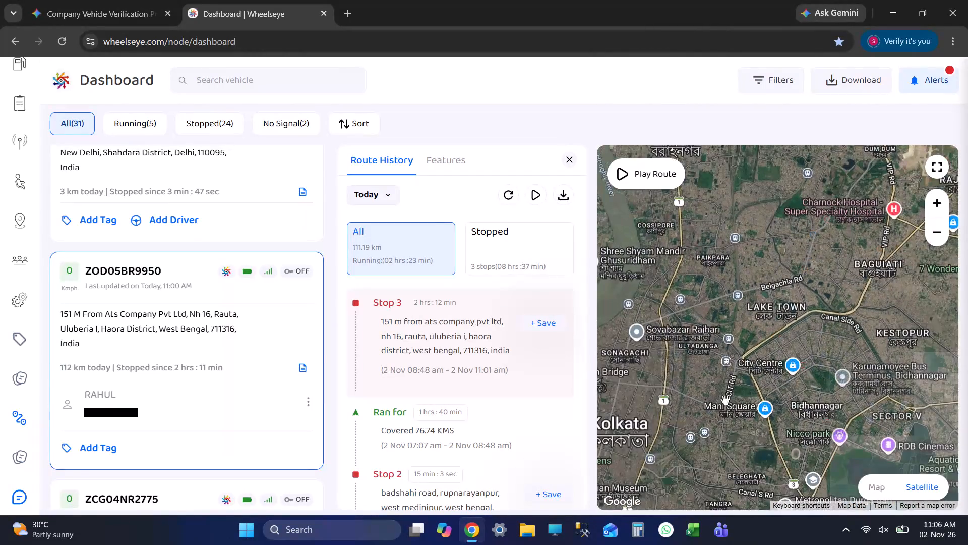
scroll(723, 398, up, 3)
scroll(737, 360, up, 1)
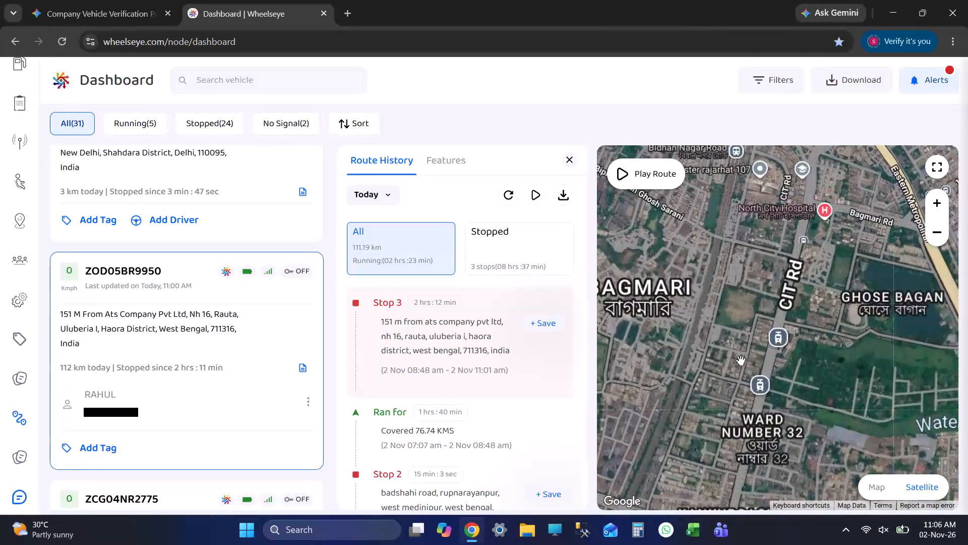
scroll(771, 317, down, 3)
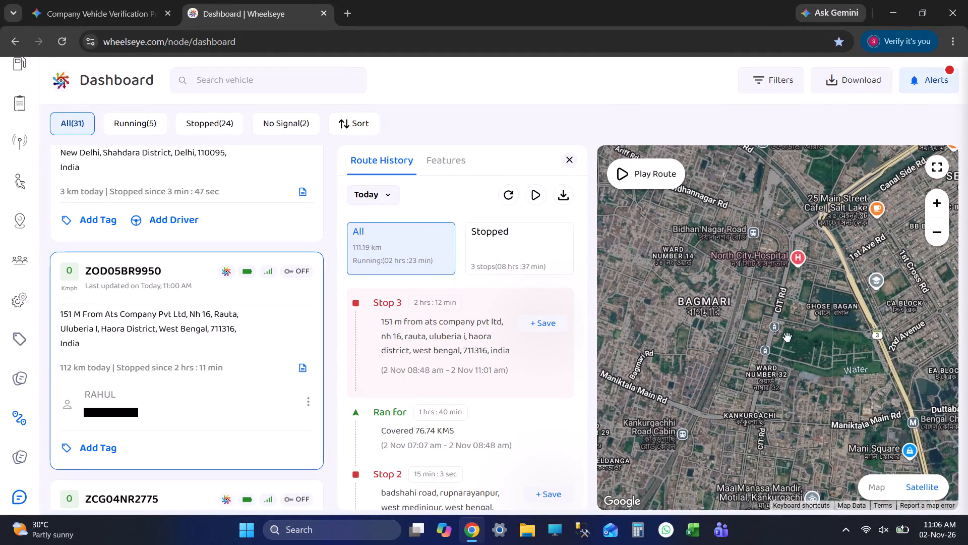
scroll(788, 349, down, 4)
scroll(783, 361, up, 3)
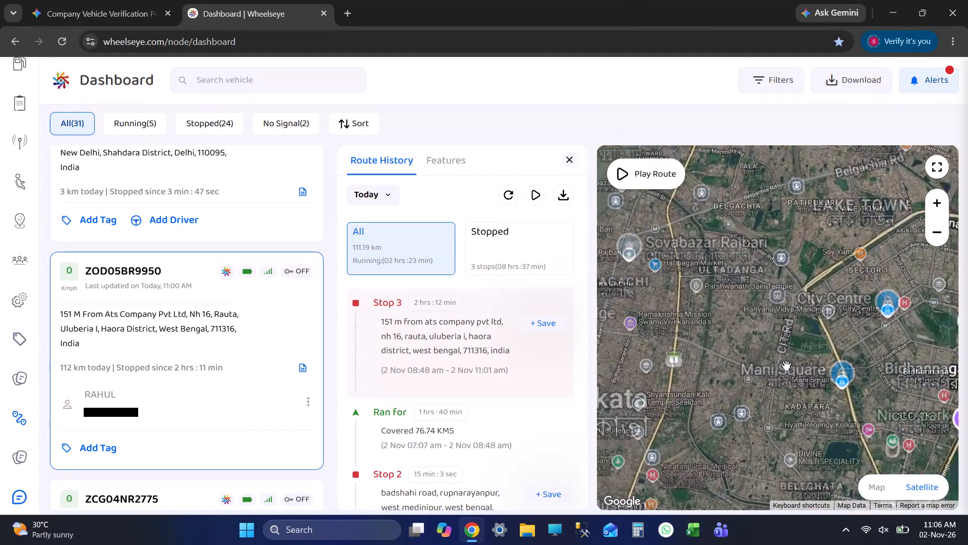
Examine Phoolbagan, Kankurgachi and the Narkeldanga railway yard area, including their surroundings toward Ultadanga.
drag(783, 399, 753, 328)
scroll(730, 379, up, 5)
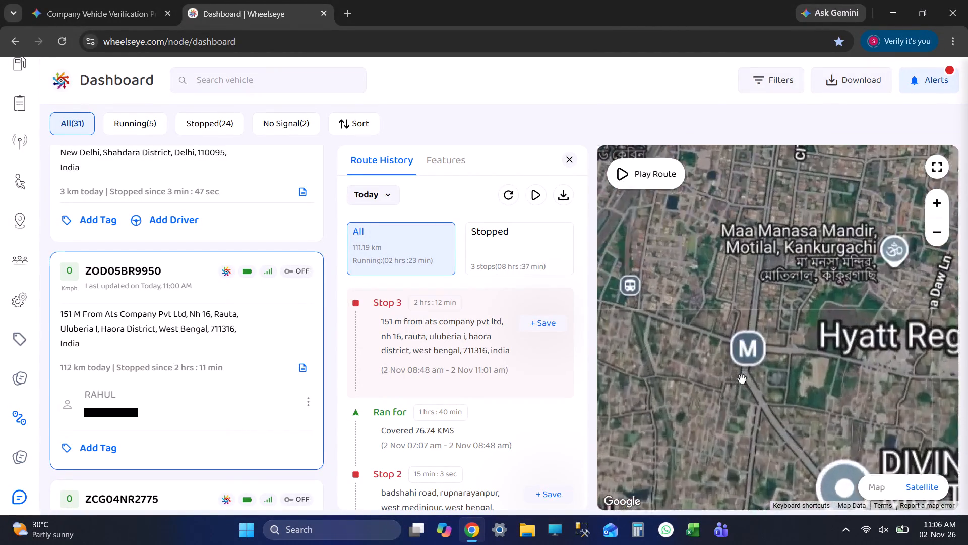
scroll(746, 346, down, 5)
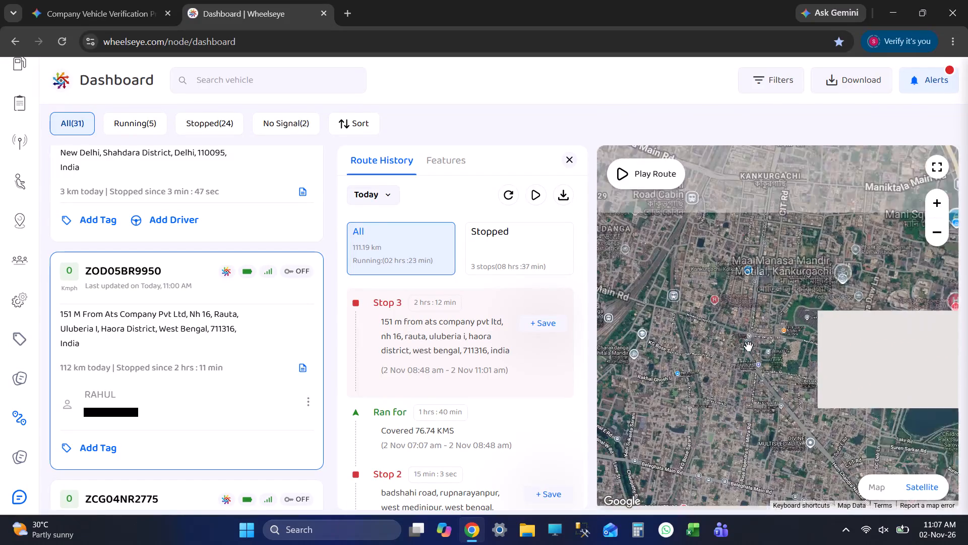
drag(748, 345, 754, 345)
scroll(760, 334, up, 3)
scroll(760, 334, down, 3)
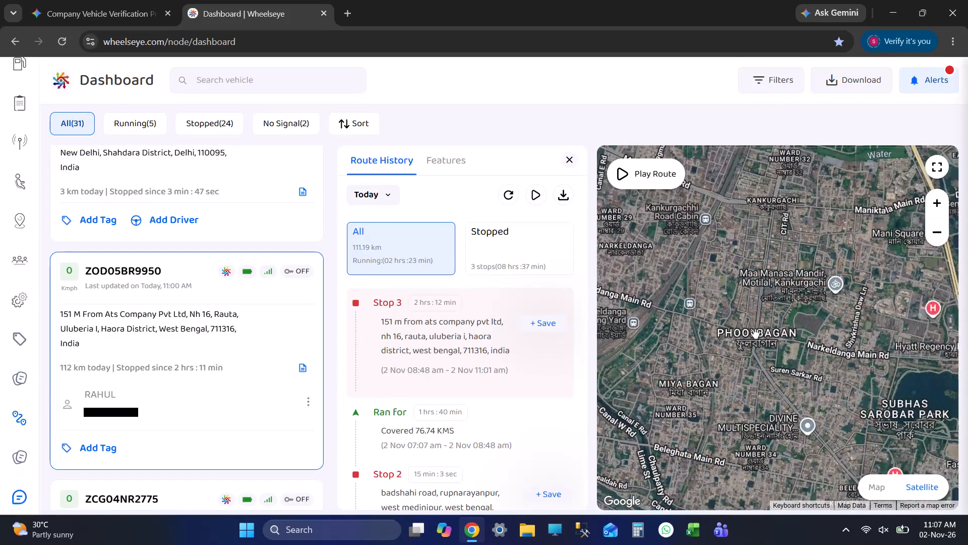
drag(755, 334, 805, 377)
drag(718, 368, 703, 428)
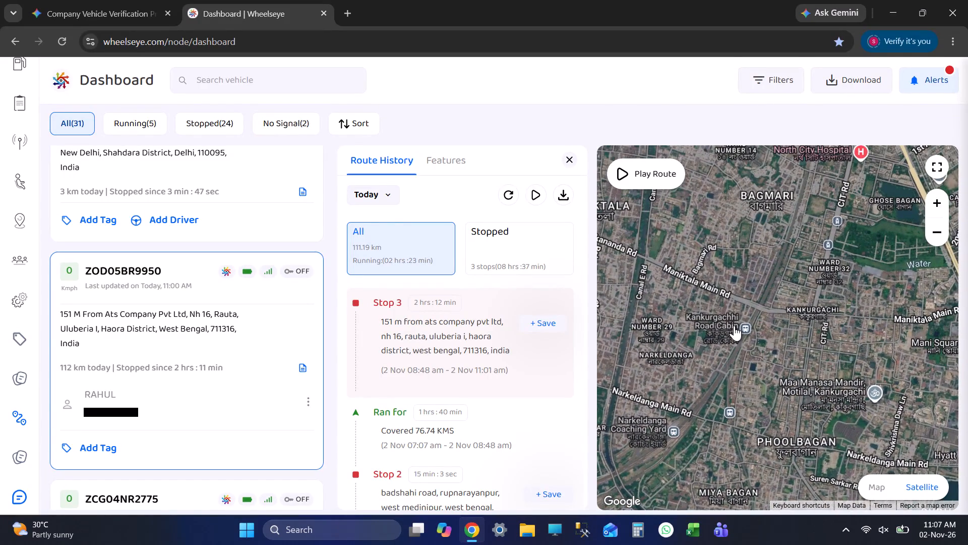
drag(734, 325, 737, 385)
scroll(743, 353, down, 1)
drag(743, 347, 761, 353)
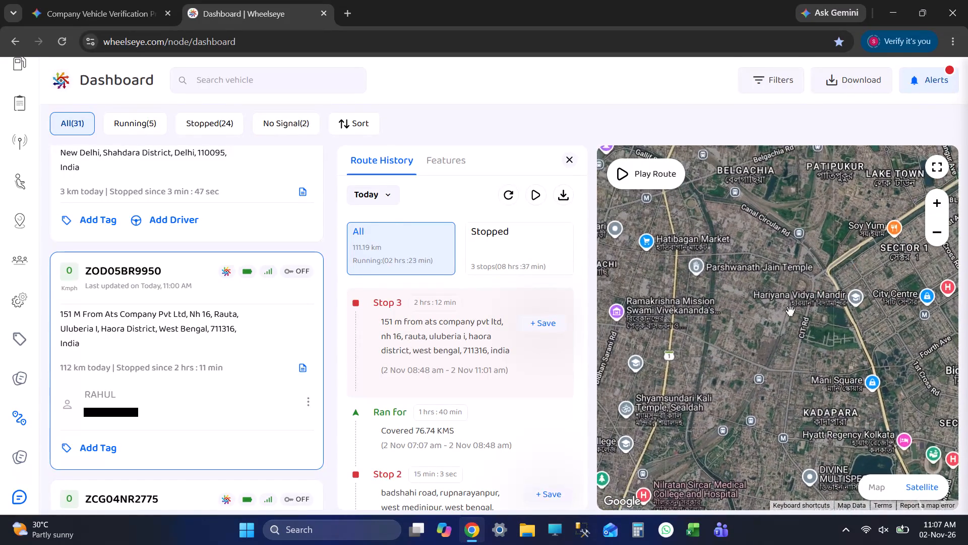
Examine the North Kolkata area around Bidhan Sarani, Bhupendra Bose Ave, Hatibagan Market and Belgachia, including its place within the wider city.
drag(799, 287, 805, 355)
scroll(625, 285, up, 3)
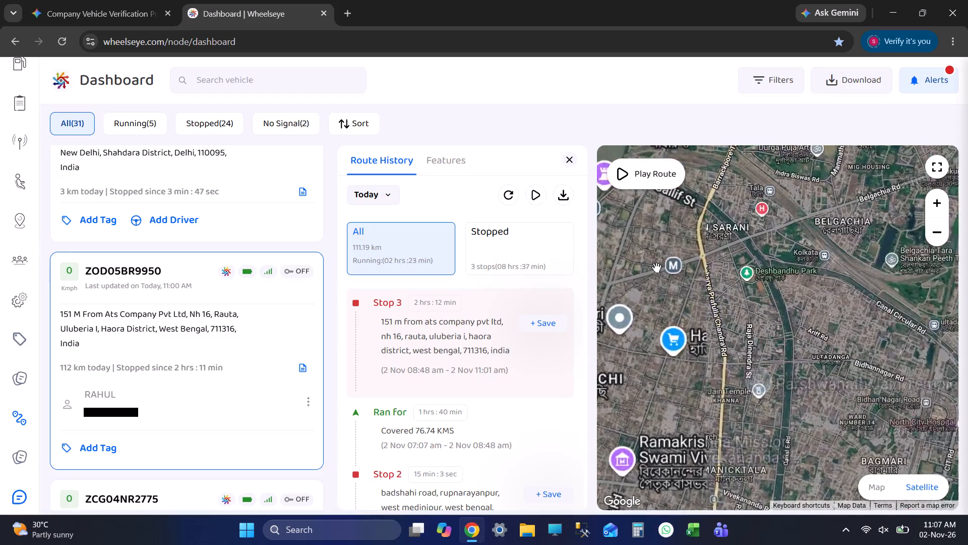
scroll(656, 267, up, 2)
scroll(703, 251, up, 3)
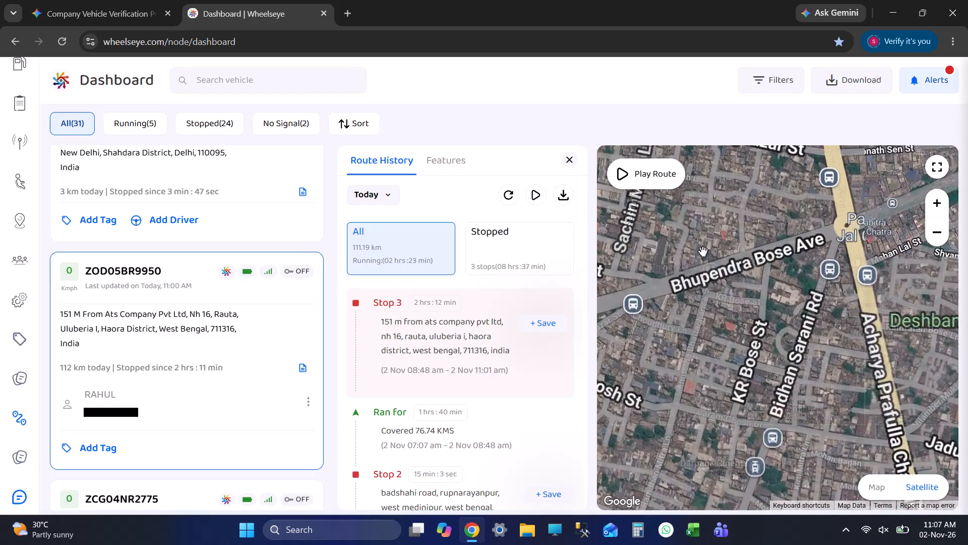
scroll(703, 251, down, 7)
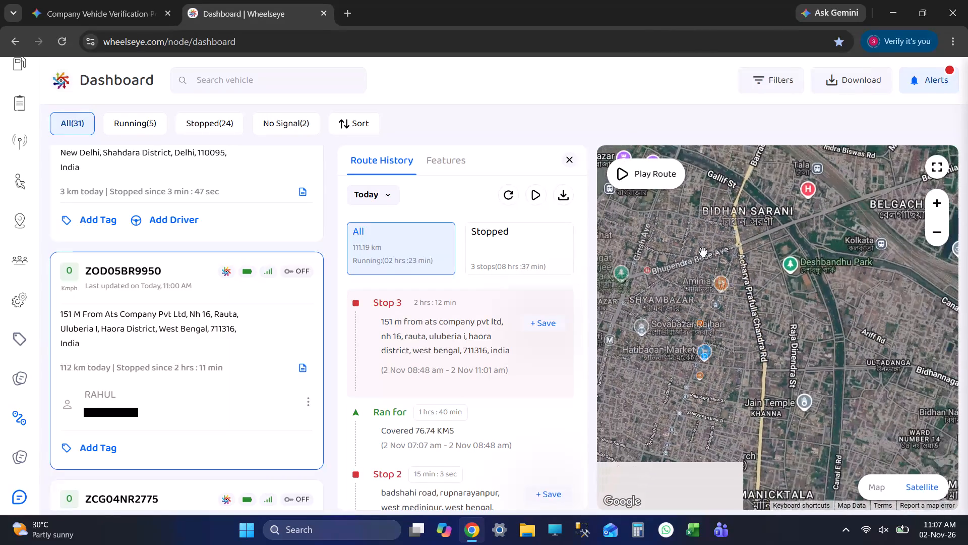
scroll(700, 258, down, 3)
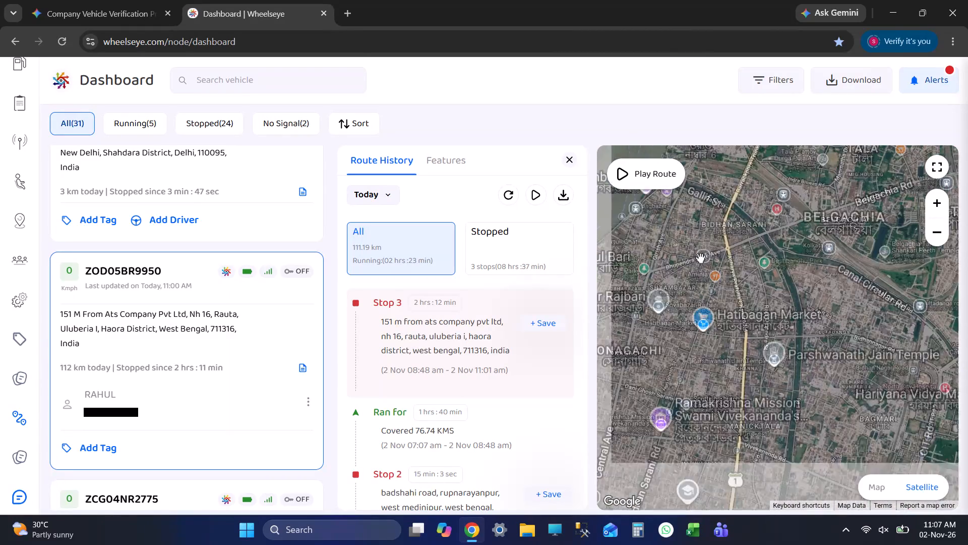
drag(799, 232, 792, 320)
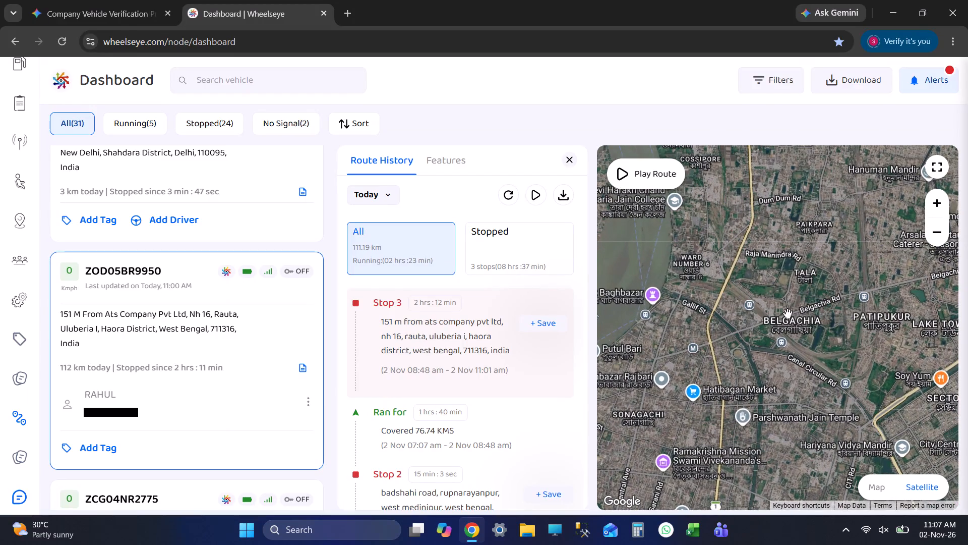
scroll(784, 313, up, 1)
scroll(784, 313, down, 1)
scroll(784, 313, up, 1)
scroll(784, 313, down, 3)
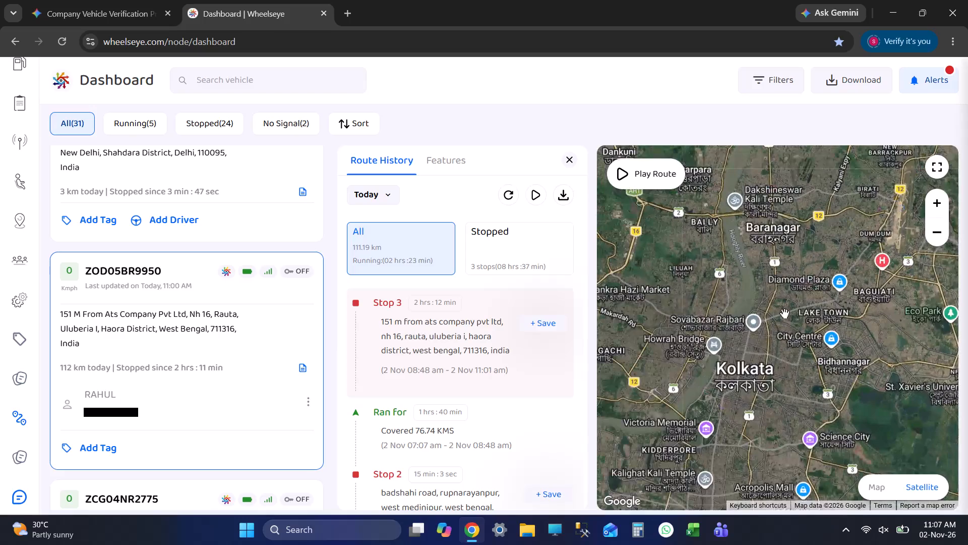
scroll(178, 286, down, 1)
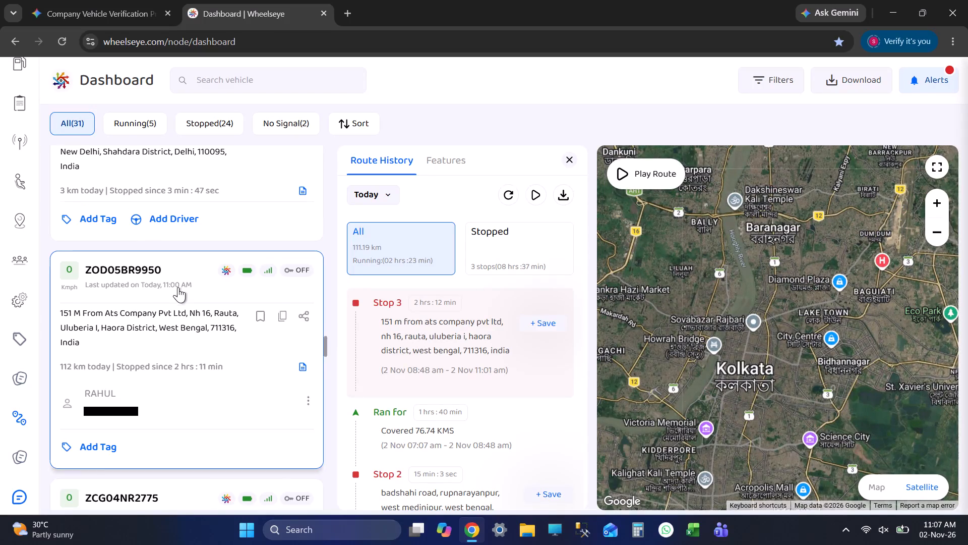
scroll(178, 287, down, 3)
click(161, 294)
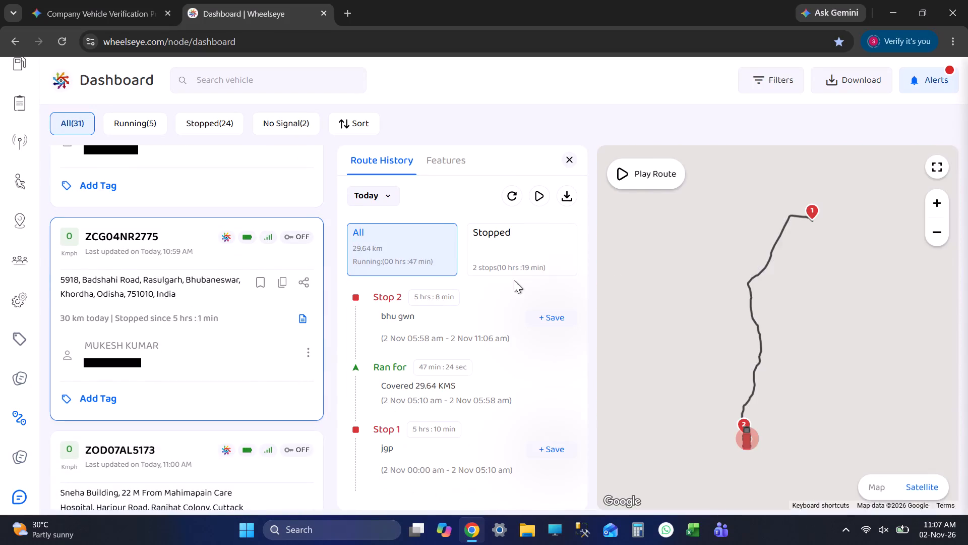
scroll(162, 409, down, 4)
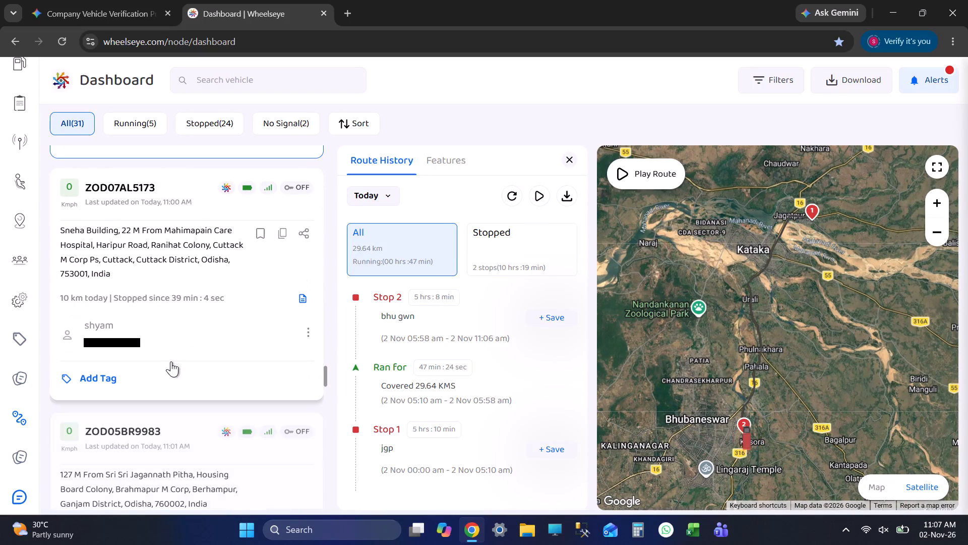
click(156, 263)
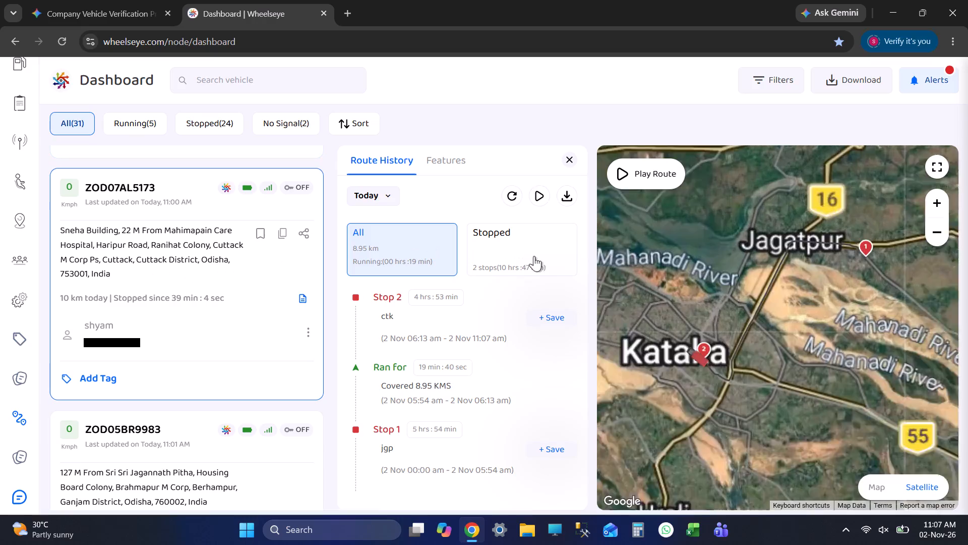
scroll(683, 390, up, 3)
scroll(161, 325, down, 3)
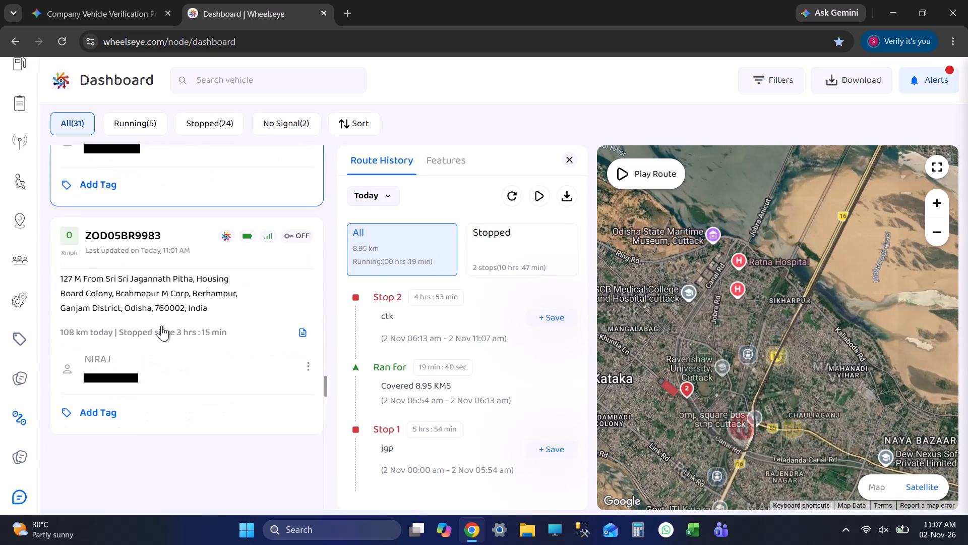
click(157, 298)
drag(647, 362, 673, 236)
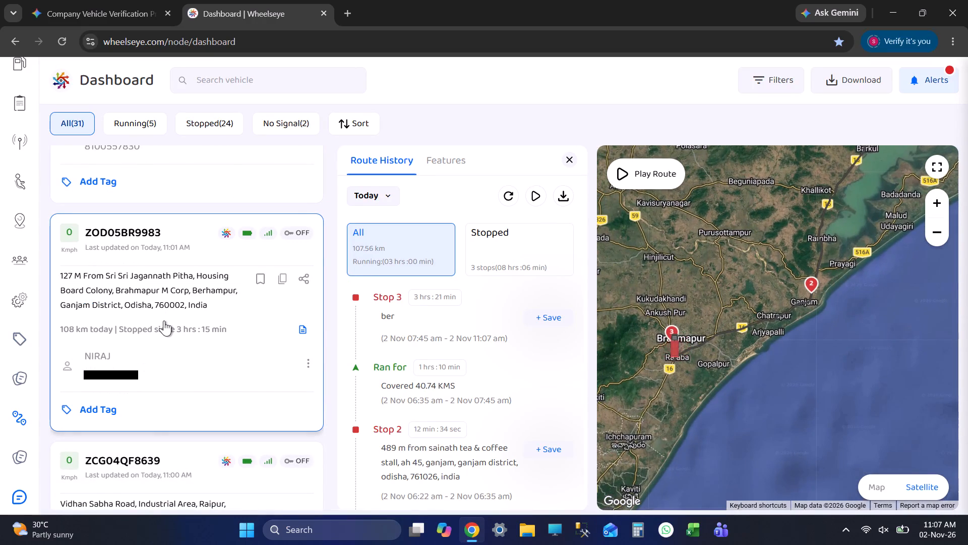
scroll(172, 323, down, 2)
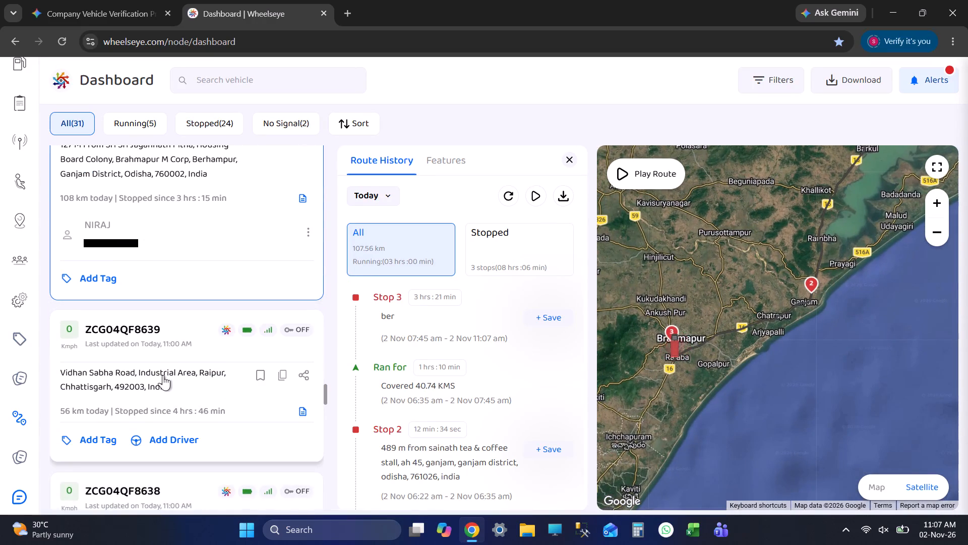
click(163, 375)
scroll(176, 353, down, 3)
click(177, 348)
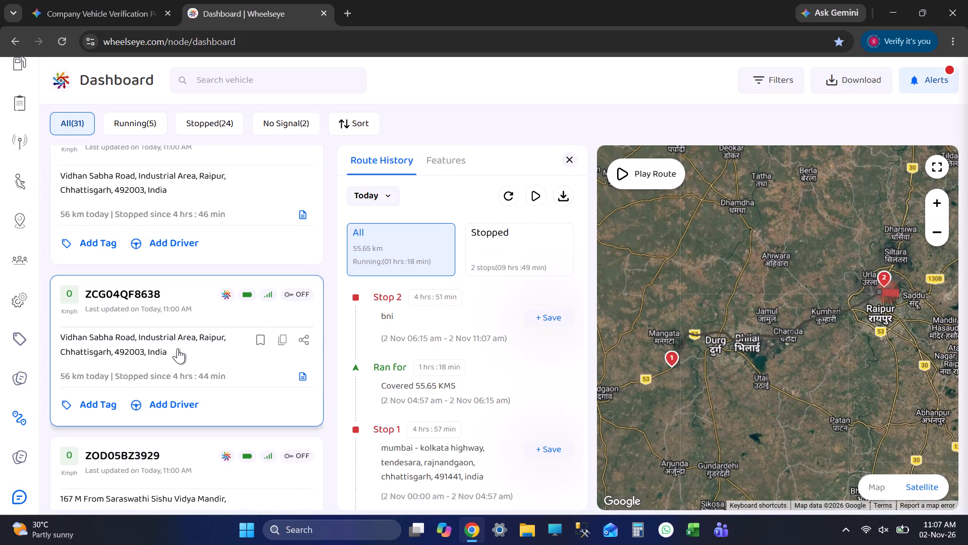
scroll(886, 288, up, 6)
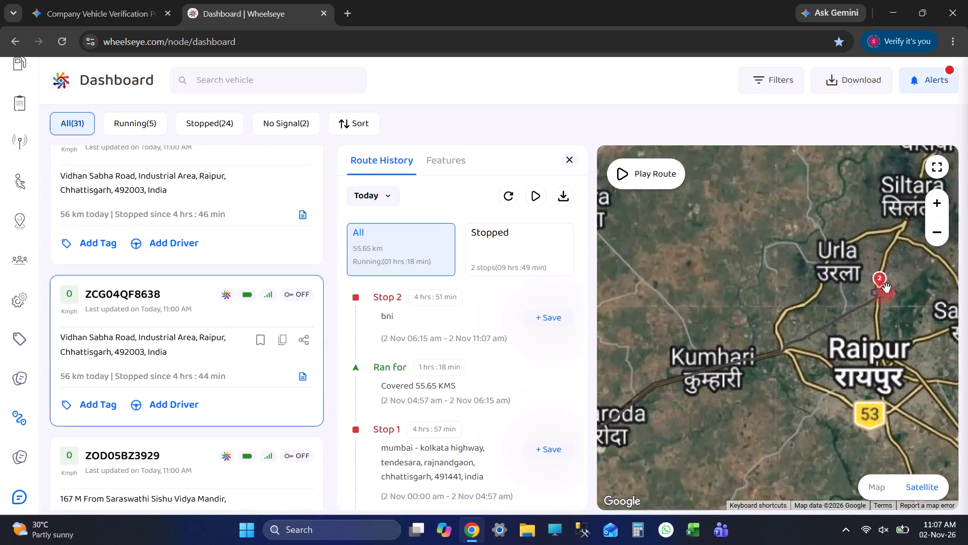
scroll(886, 288, up, 2)
scroll(156, 341, down, 3)
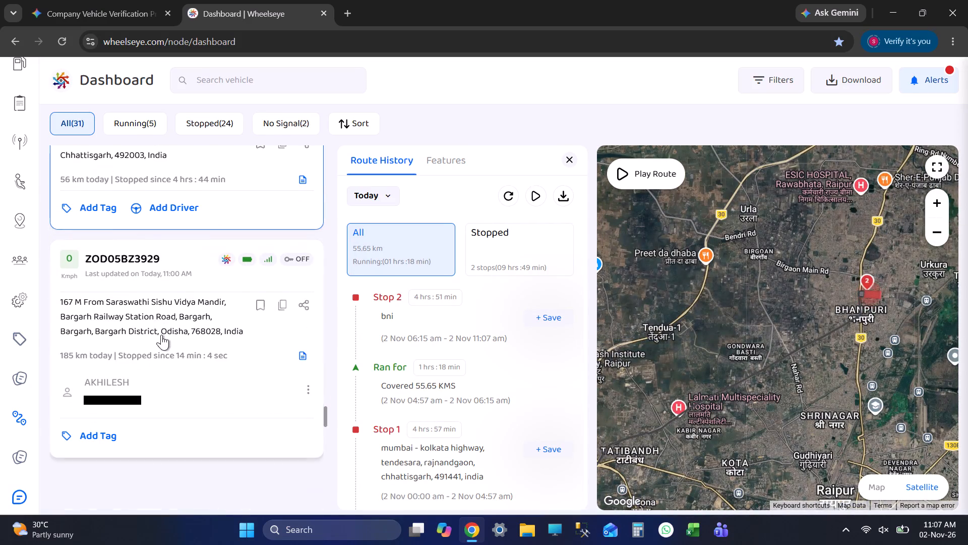
click(161, 335)
scroll(834, 314, up, 3)
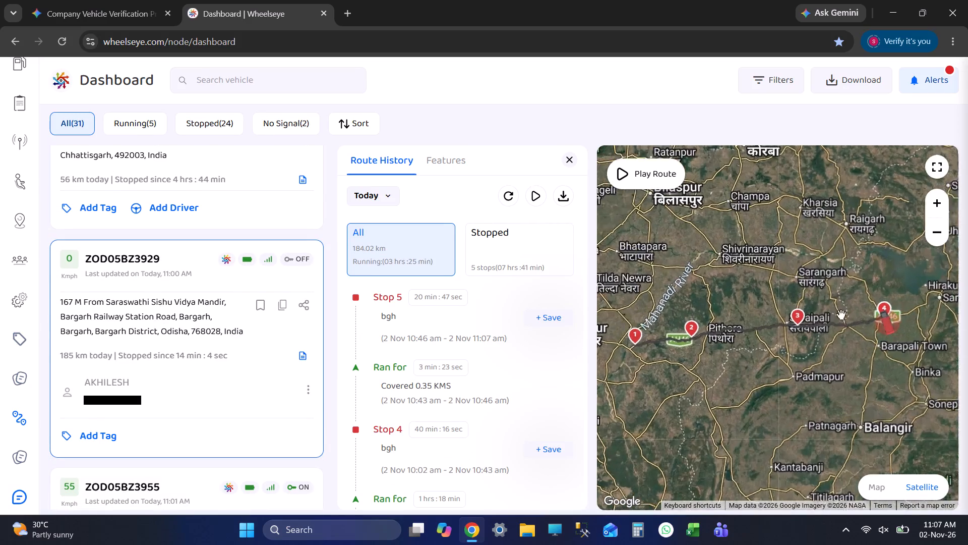
scroll(841, 314, up, 1)
drag(900, 317, 805, 325)
scroll(791, 306, up, 3)
scroll(842, 325, down, 1)
scroll(842, 325, up, 2)
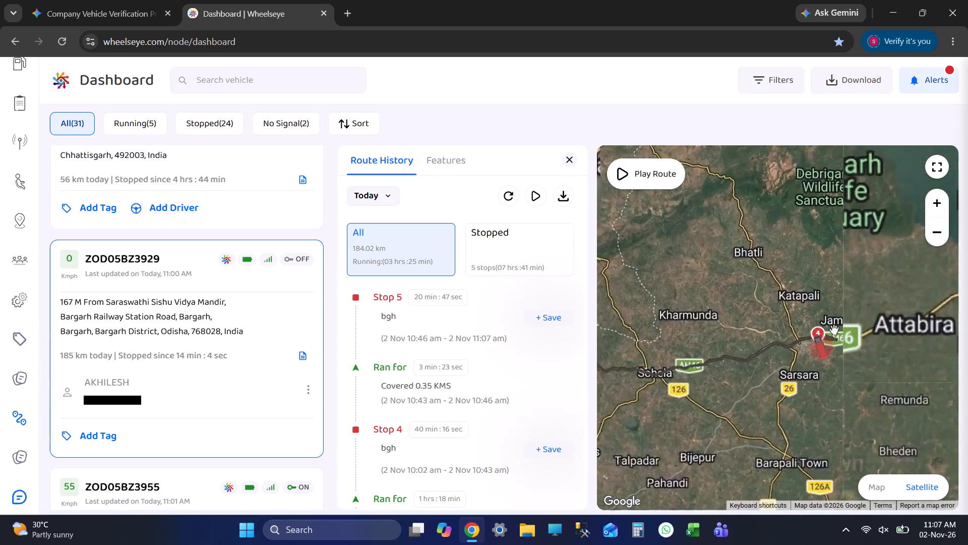
scroll(834, 330, up, 5)
scroll(200, 324, down, 3)
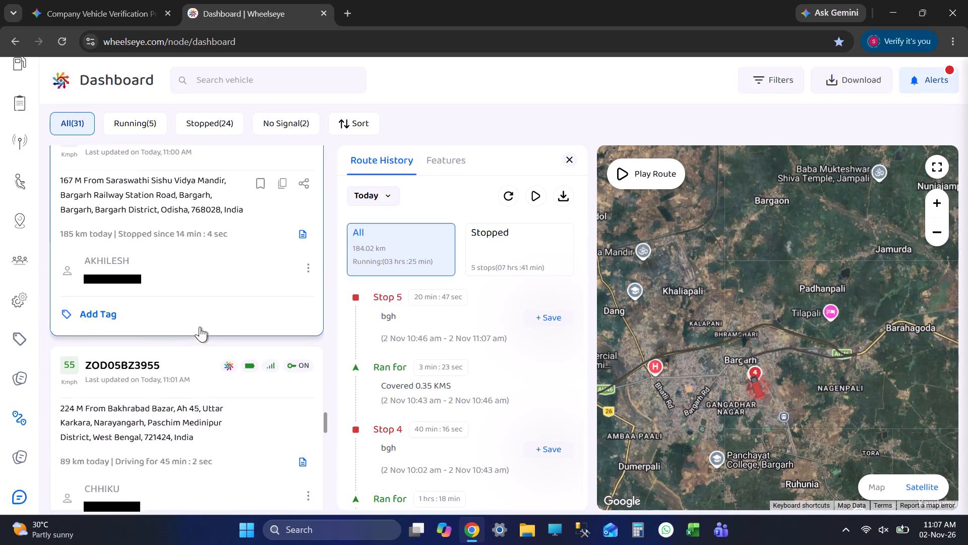
click(200, 326)
drag(728, 262, 691, 349)
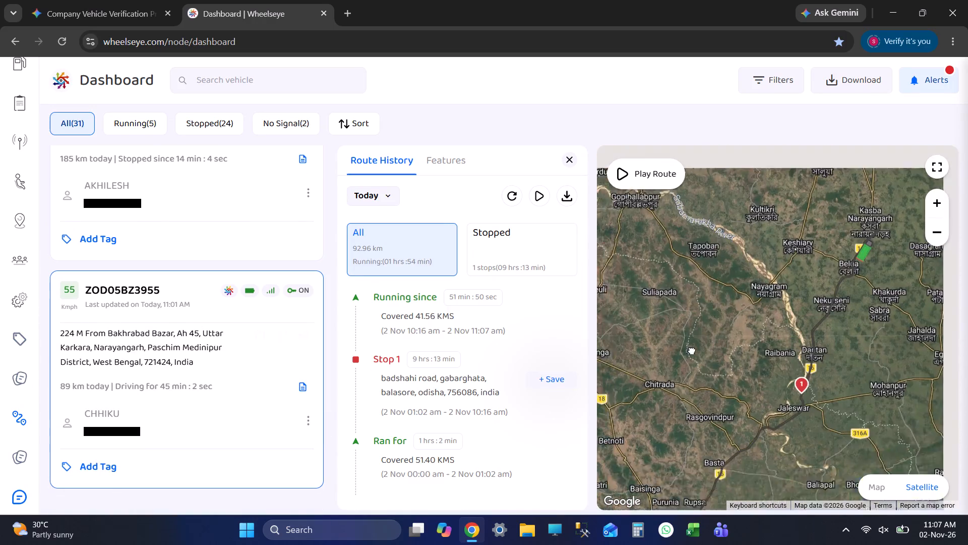
drag(691, 349, 689, 351)
scroll(819, 300, up, 3)
drag(844, 295, 778, 390)
scroll(790, 371, up, 1)
scroll(790, 371, down, 2)
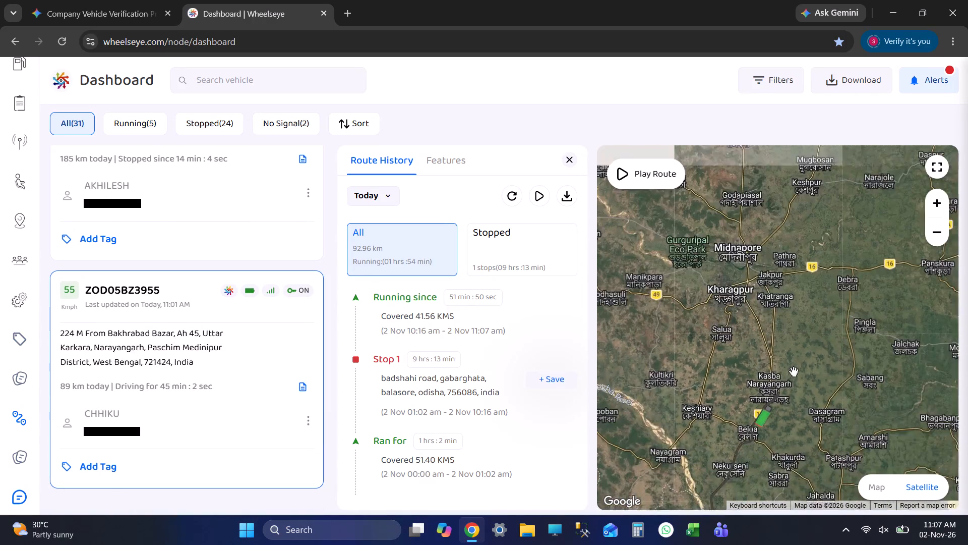
scroll(794, 371, down, 2)
scroll(789, 379, up, 1)
scroll(788, 385, down, 3)
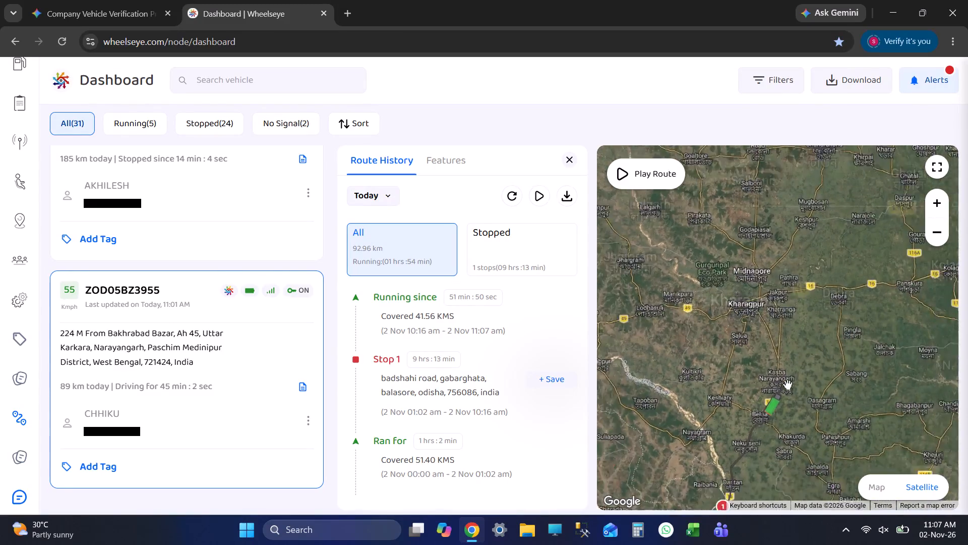
click(464, 411)
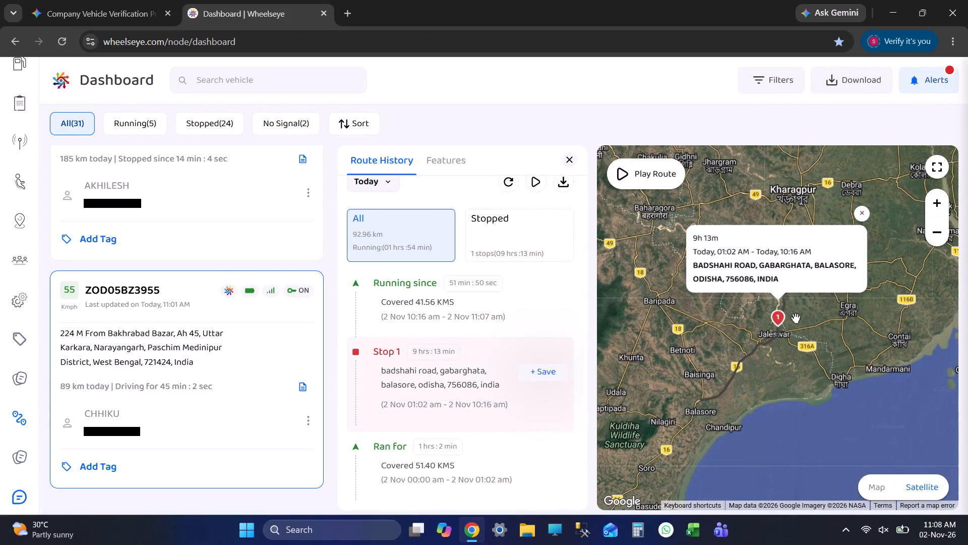
scroll(796, 318, up, 4)
drag(757, 347, 718, 461)
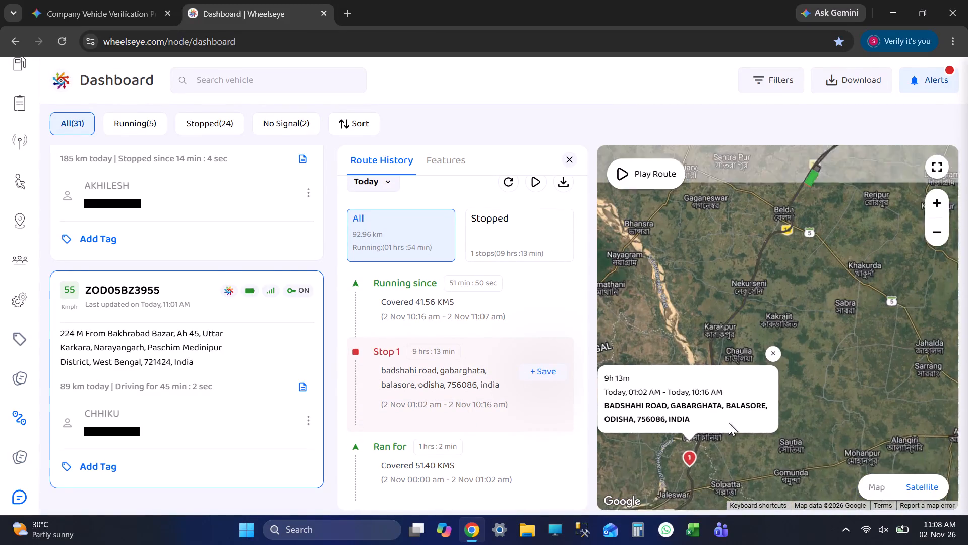
drag(781, 288, 754, 383)
drag(803, 317, 776, 401)
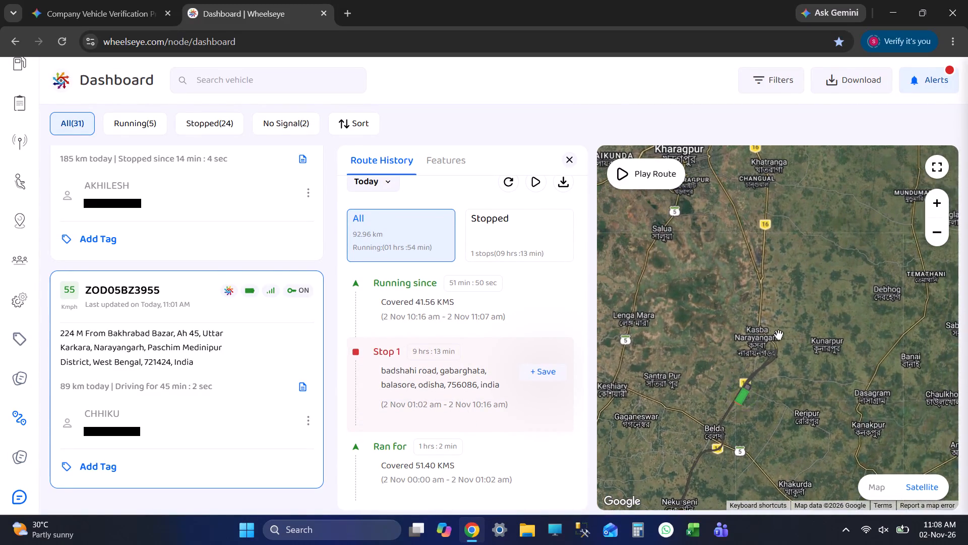
scroll(778, 335, up, 2)
scroll(779, 337, down, 5)
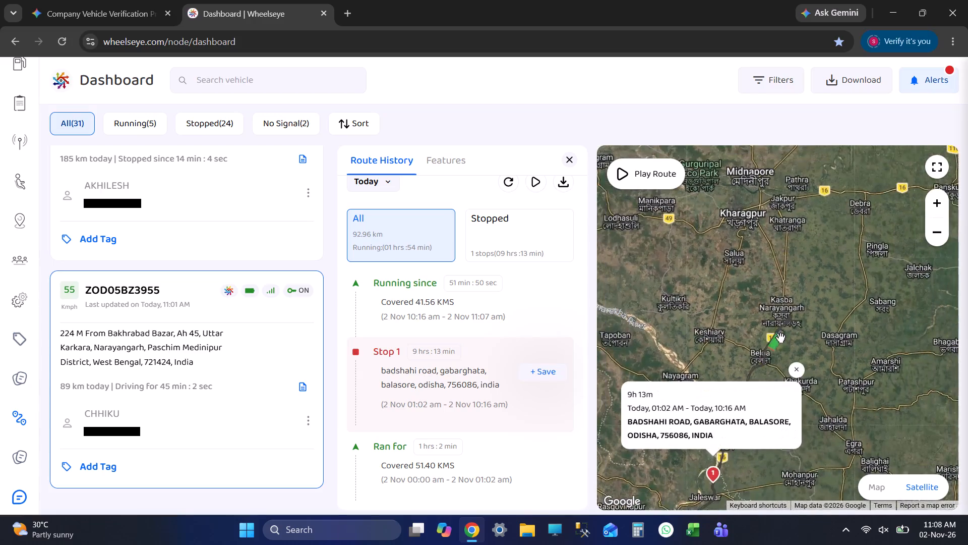
click(799, 368)
scroll(94, 380, down, 4)
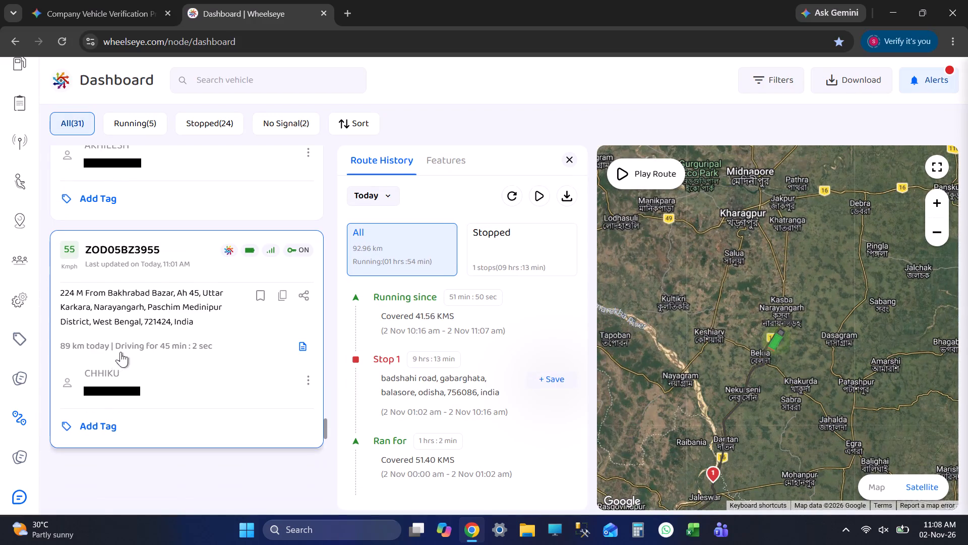
scroll(144, 338, down, 1)
click(186, 283)
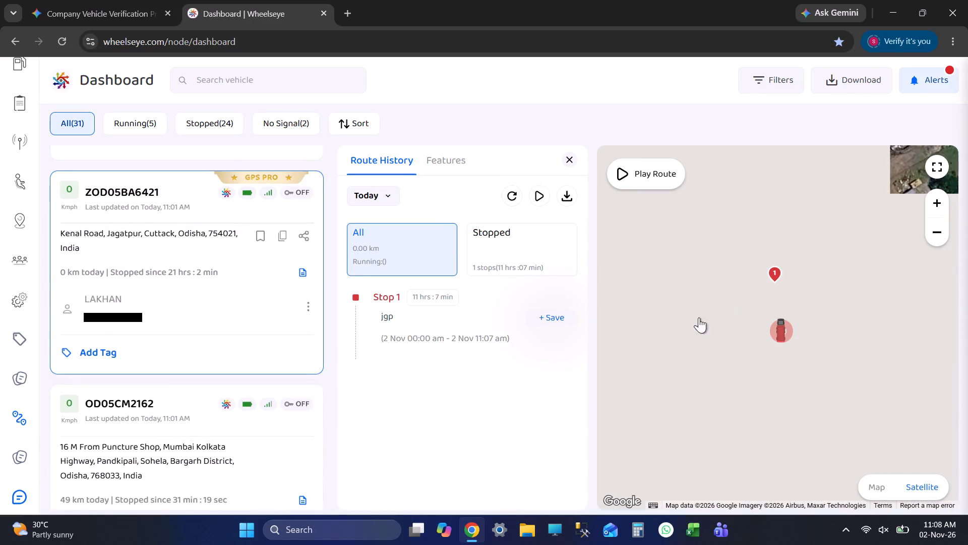
scroll(772, 331, down, 6)
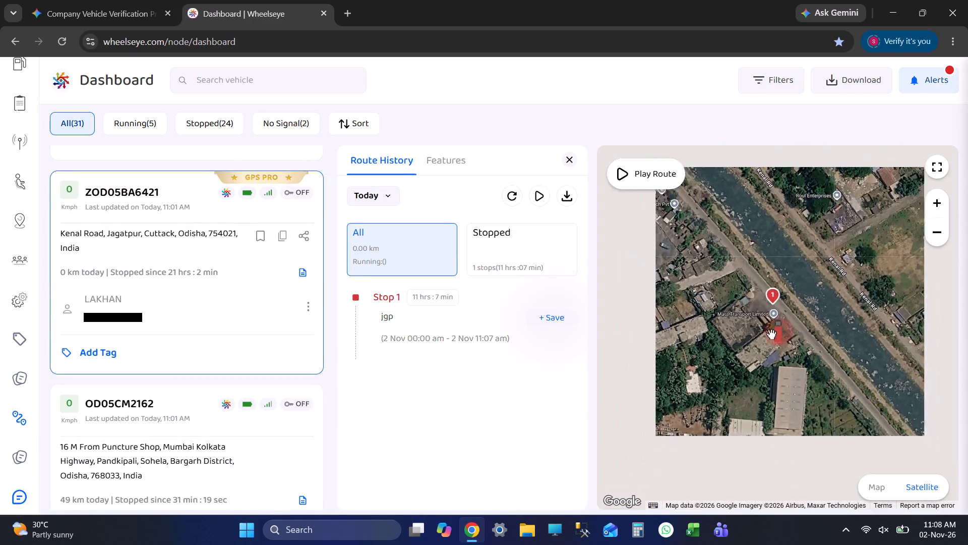
scroll(771, 334, down, 2)
scroll(202, 345, down, 2)
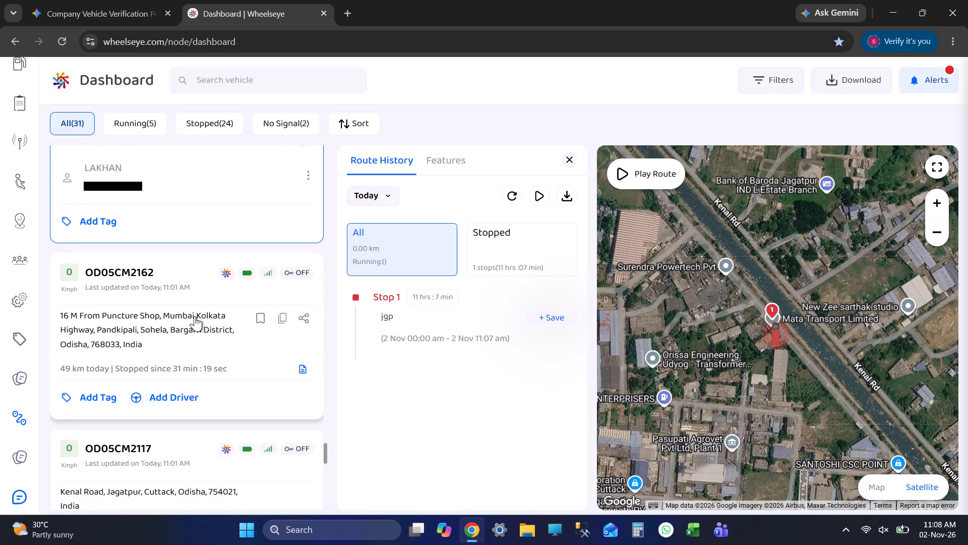
click(194, 314)
scroll(660, 334, up, 2)
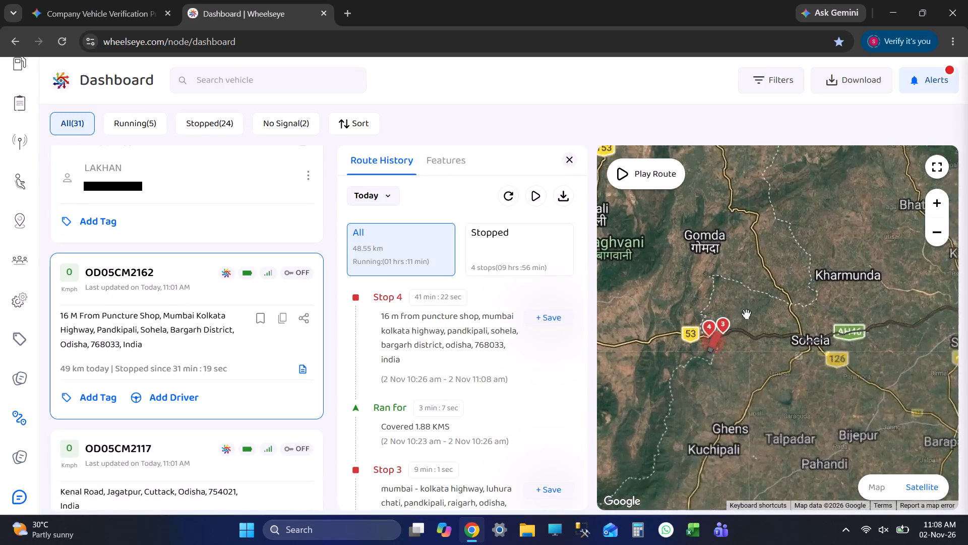
scroll(739, 337, up, 7)
scroll(664, 330, up, 1)
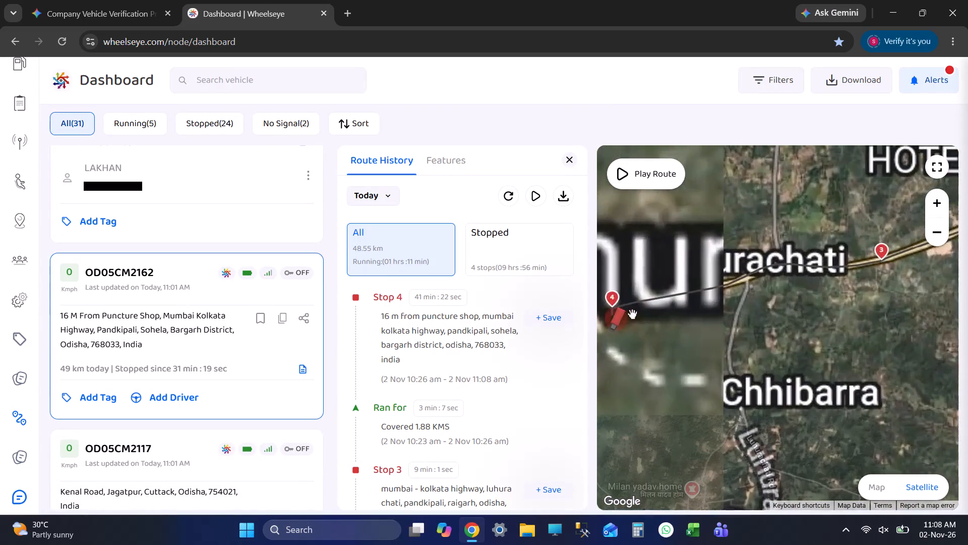
drag(632, 314, 723, 333)
scroll(723, 333, up, 5)
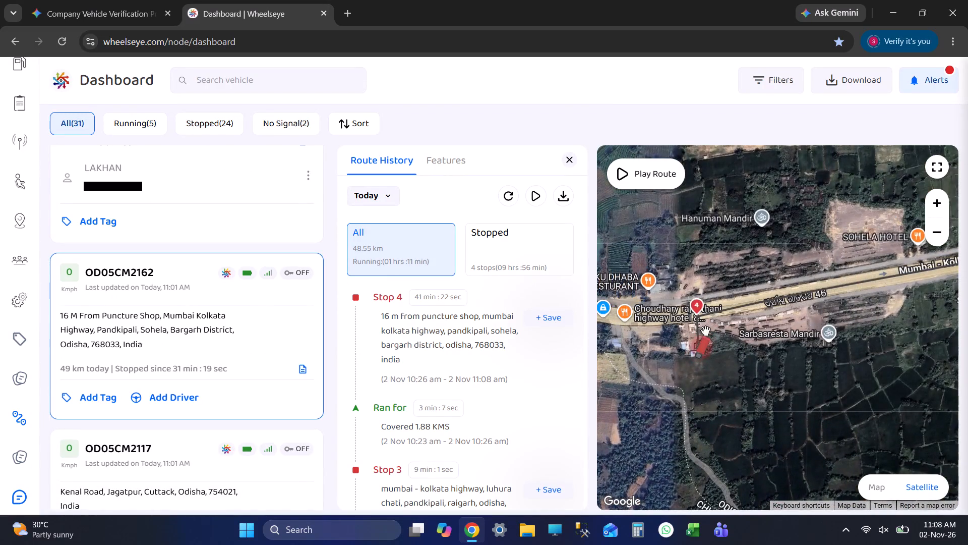
scroll(701, 339, up, 6)
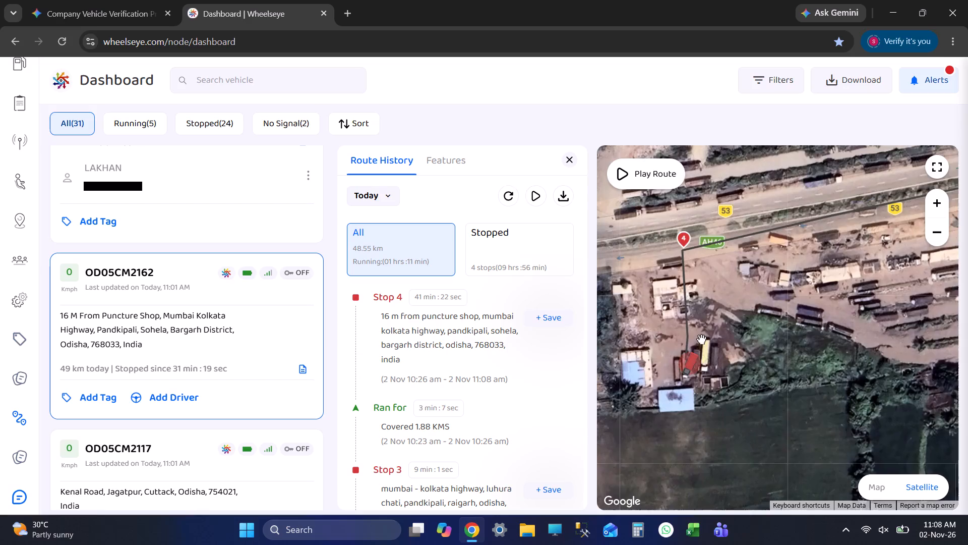
scroll(701, 339, down, 7)
click(452, 364)
scroll(452, 364, down, 1)
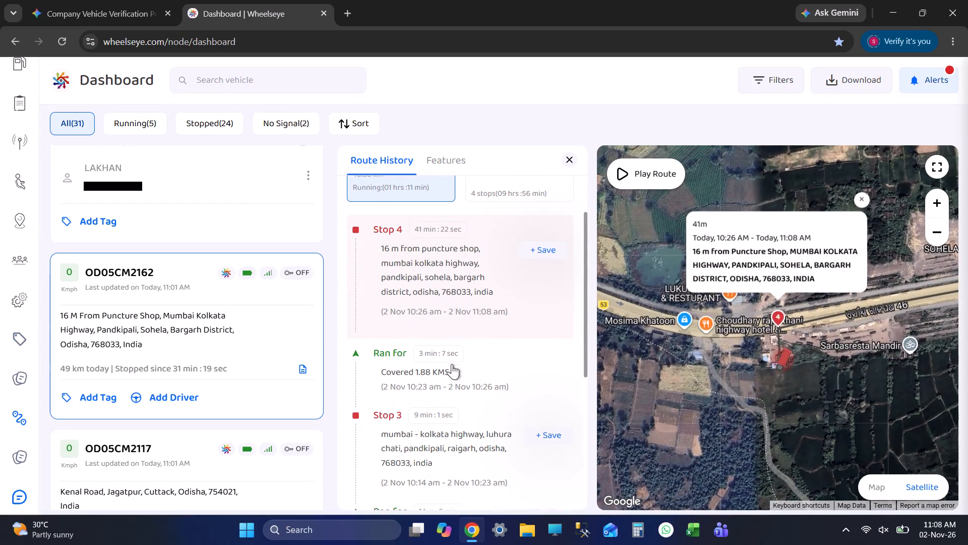
scroll(452, 364, down, 1)
scroll(246, 373, down, 4)
click(171, 296)
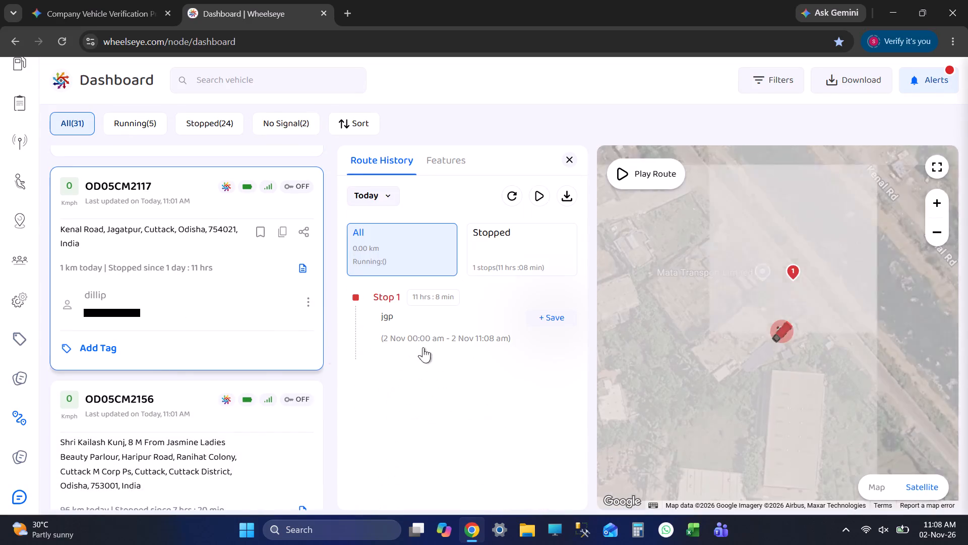
scroll(769, 352, down, 11)
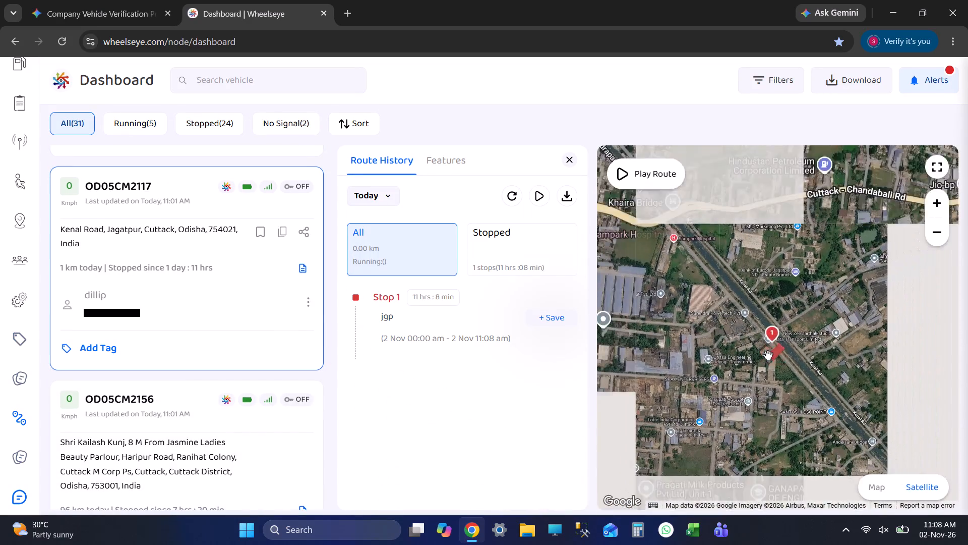
scroll(768, 355, down, 1)
scroll(768, 355, up, 5)
scroll(777, 346, down, 8)
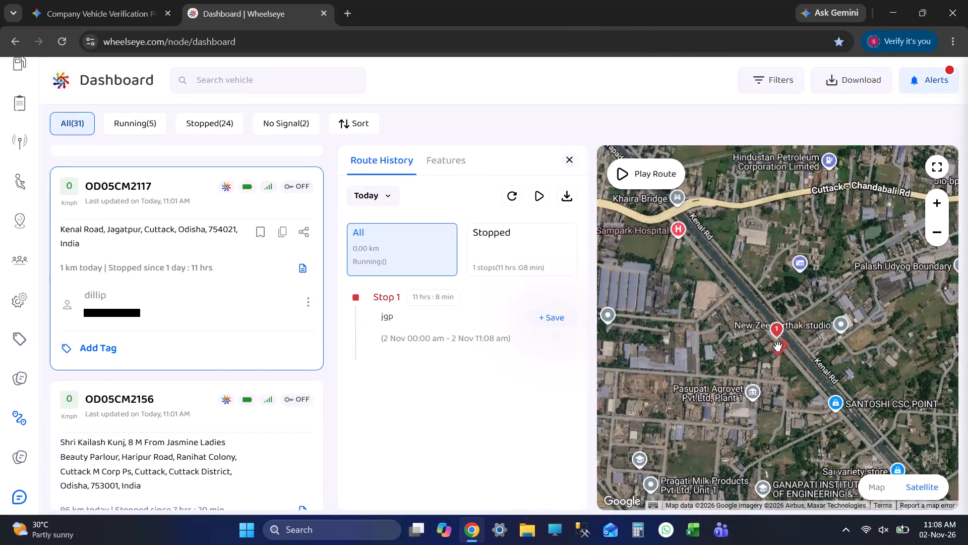
scroll(777, 346, down, 2)
scroll(199, 360, down, 4)
click(187, 261)
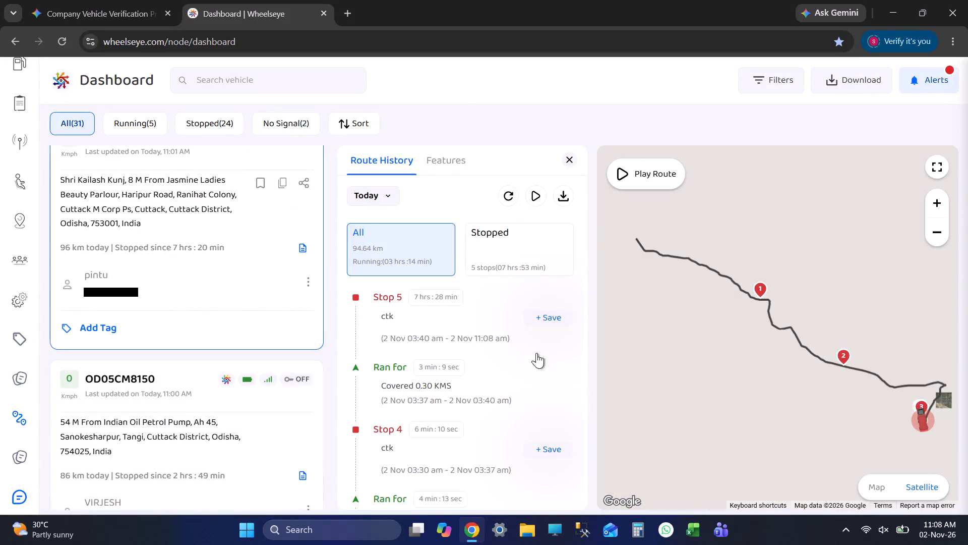
drag(764, 351, 661, 313)
scroll(169, 356, up, 1)
scroll(170, 356, down, 2)
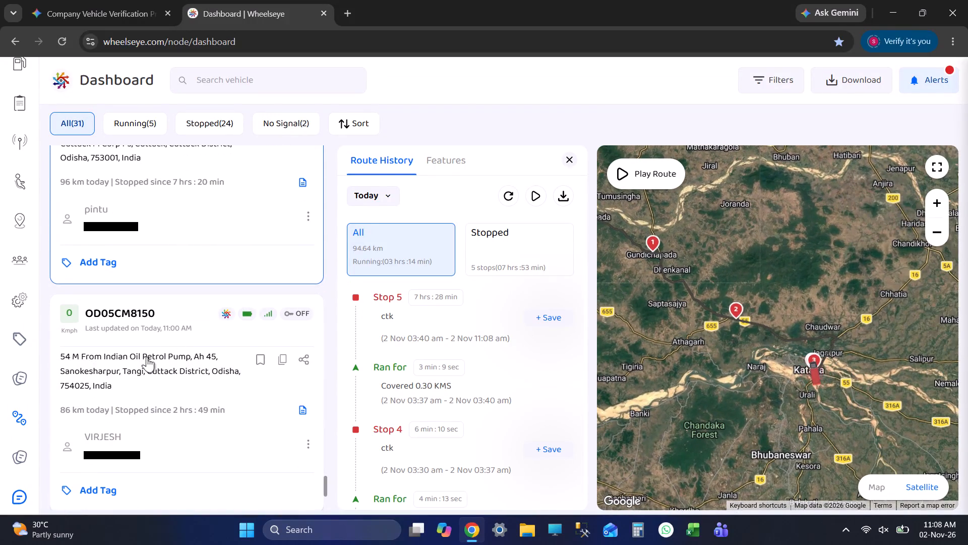
click(145, 360)
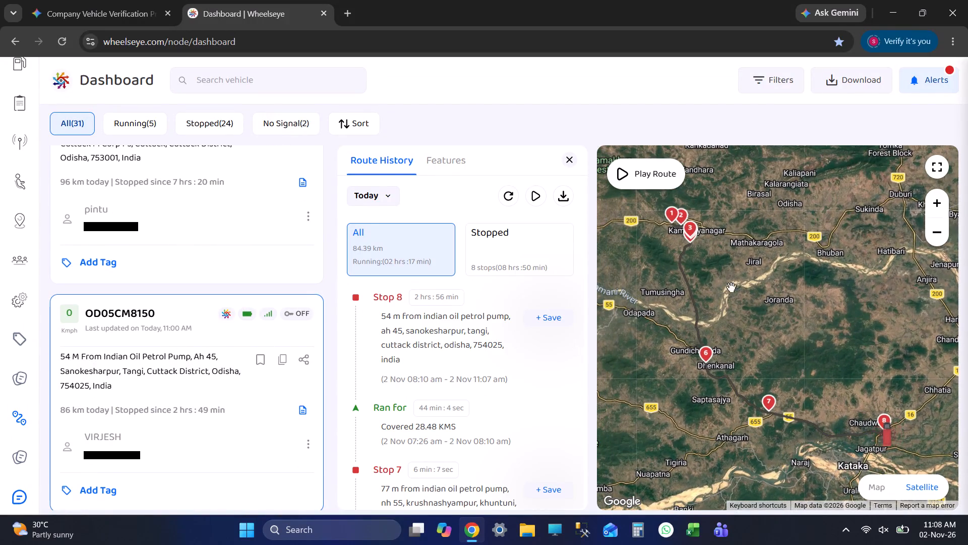
drag(875, 411, 726, 313)
scroll(730, 288, up, 4)
scroll(731, 358, up, 3)
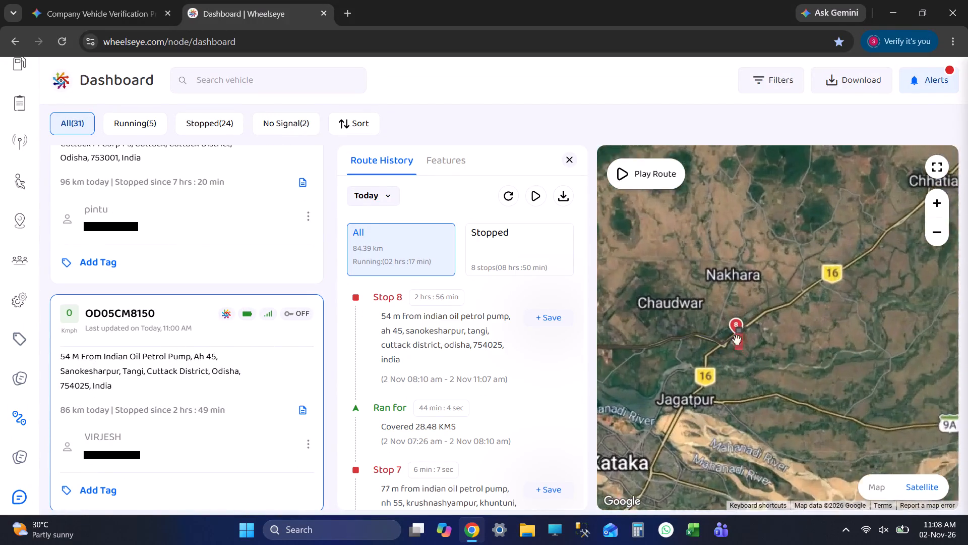
scroll(739, 303, up, 6)
scroll(741, 402, up, 8)
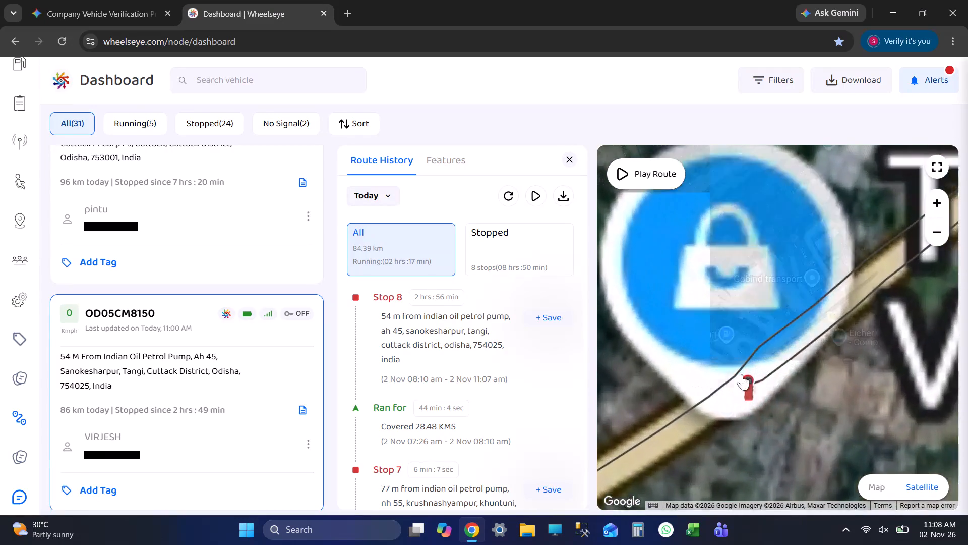
scroll(773, 374, up, 3)
drag(756, 374, 765, 378)
scroll(765, 378, down, 4)
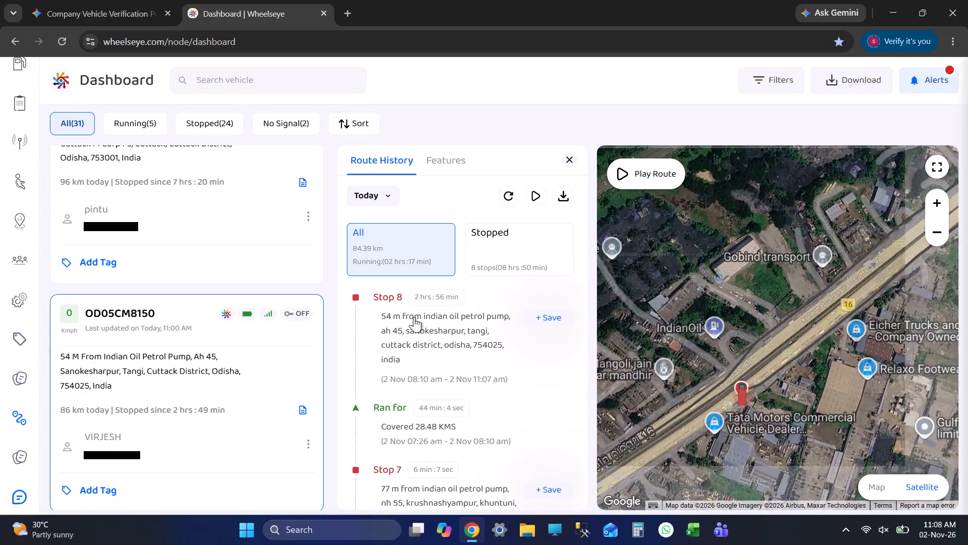
click(422, 306)
scroll(509, 395, down, 2)
click(442, 371)
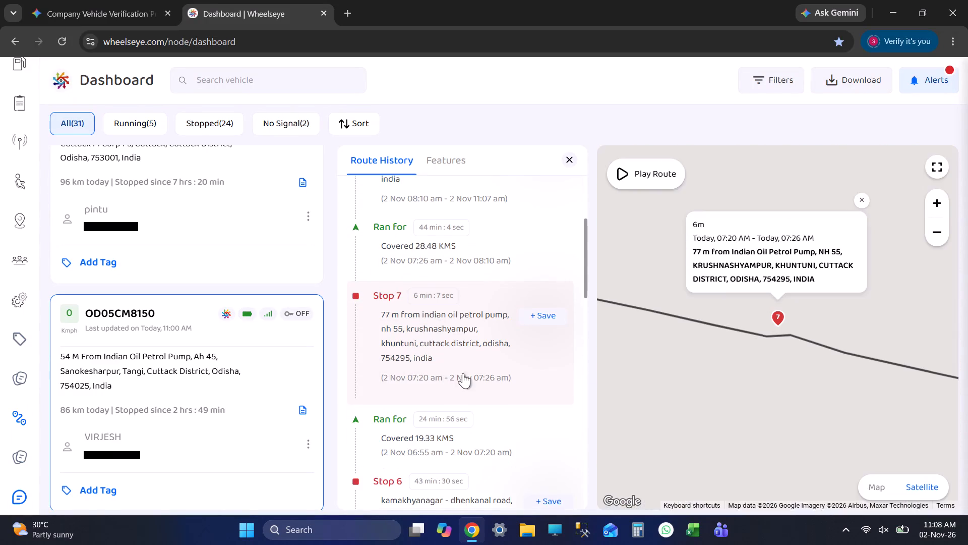
scroll(739, 372, down, 17)
scroll(739, 373, up, 1)
scroll(739, 373, down, 2)
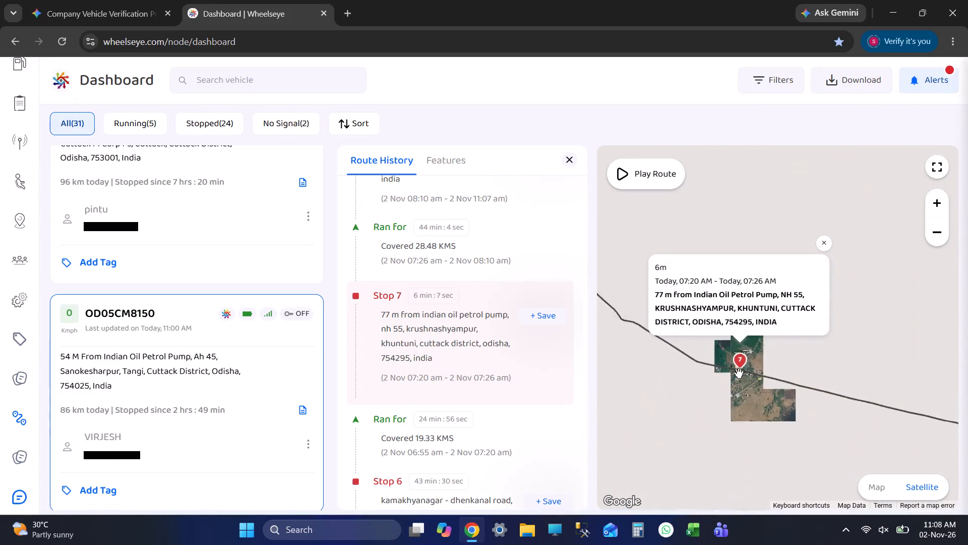
scroll(739, 373, down, 7)
scroll(739, 373, up, 1)
scroll(739, 373, down, 5)
scroll(714, 364, up, 2)
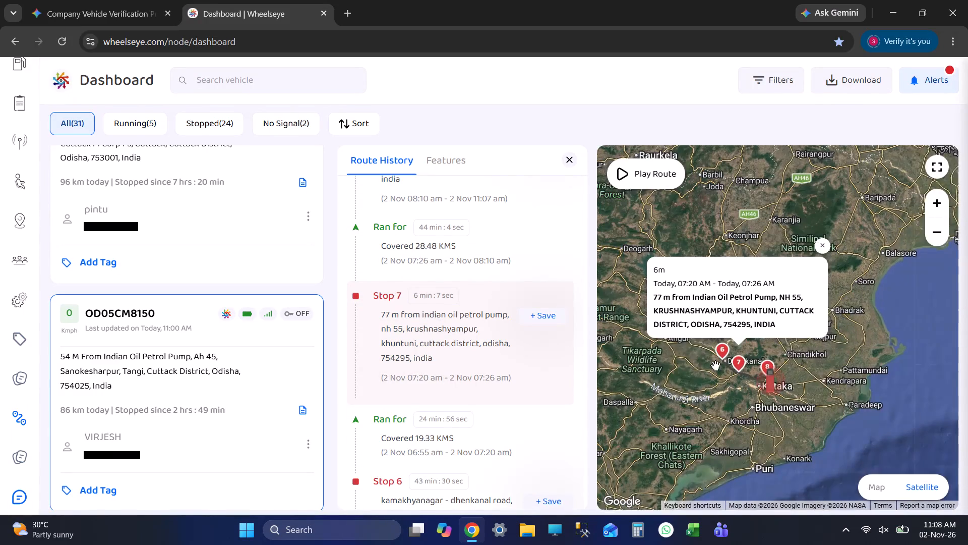
scroll(715, 365, up, 2)
scroll(432, 358, up, 9)
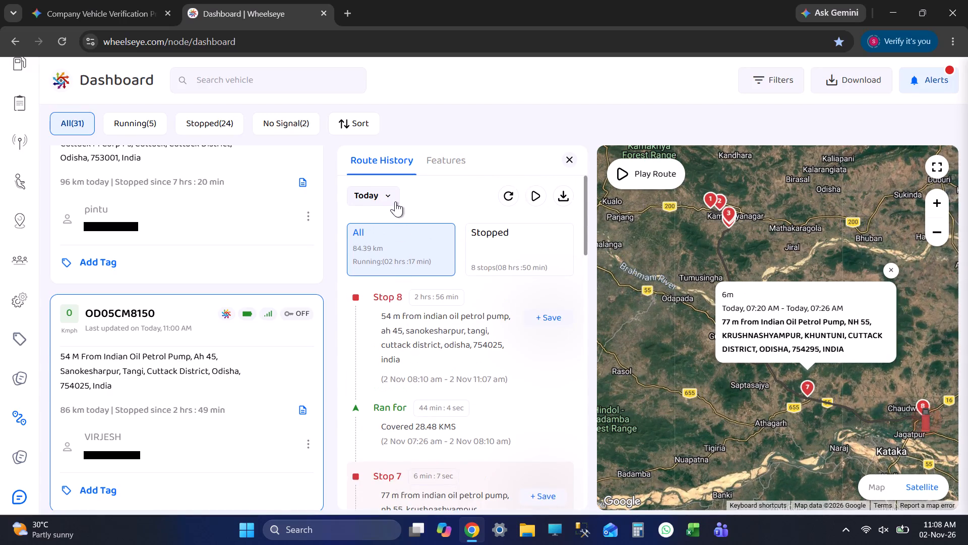
click(395, 201)
click(377, 281)
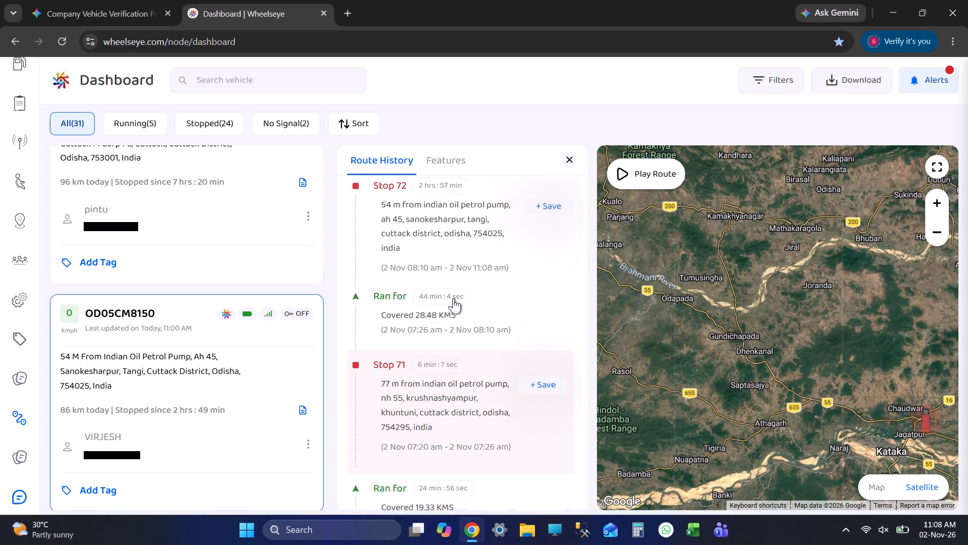
Show Stop 70 on the Kamakhyanagar-Dhenkanal road and examine the week's stops across Odisha on the map.
scroll(504, 365, down, 3)
click(487, 321)
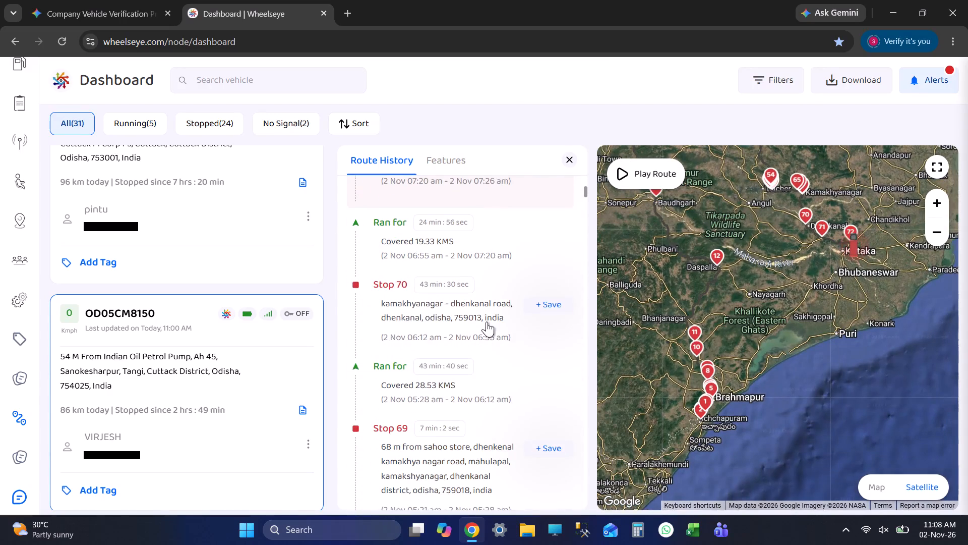
drag(719, 328, 799, 405)
scroll(799, 405, down, 2)
scroll(794, 405, up, 2)
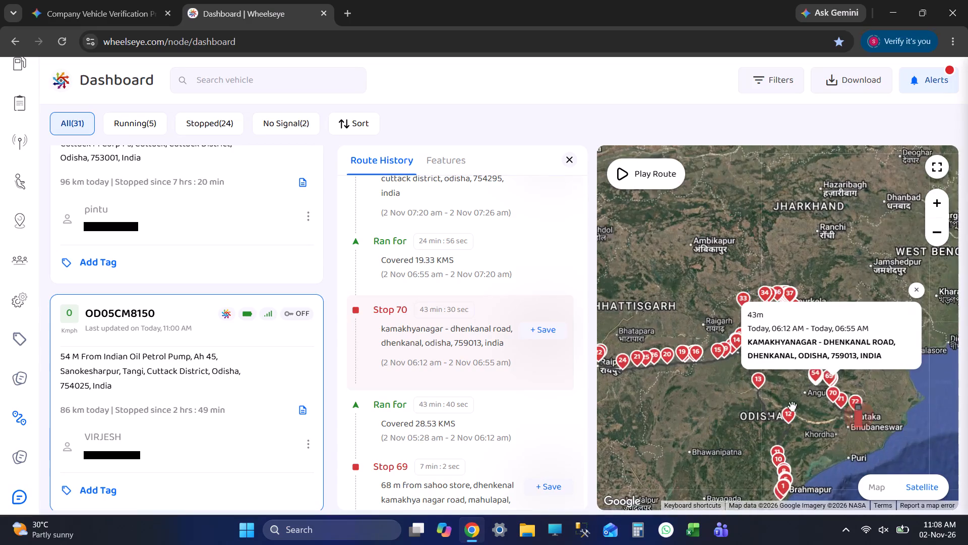
scroll(788, 394, up, 2)
scroll(527, 360, up, 1)
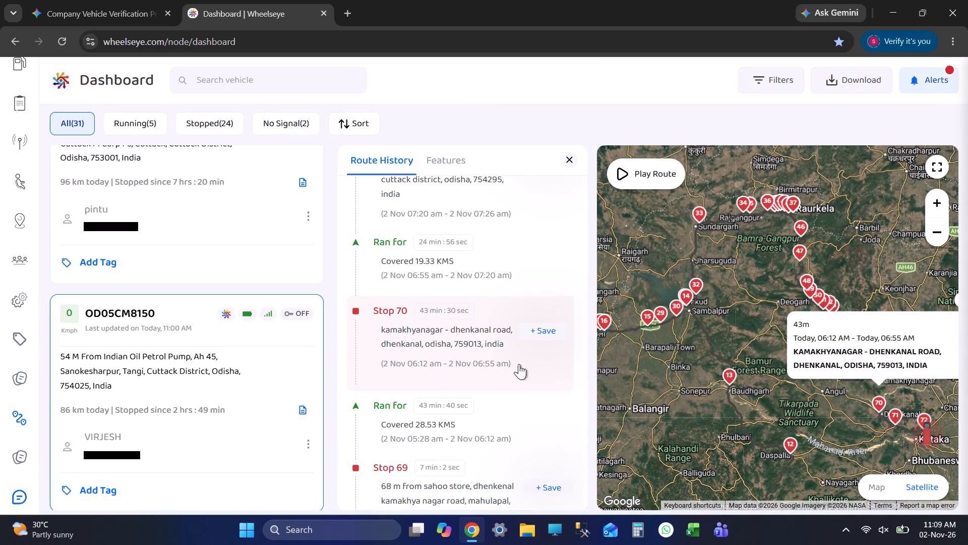
scroll(519, 364, up, 6)
scroll(486, 345, down, 1)
scroll(485, 345, up, 2)
click(475, 325)
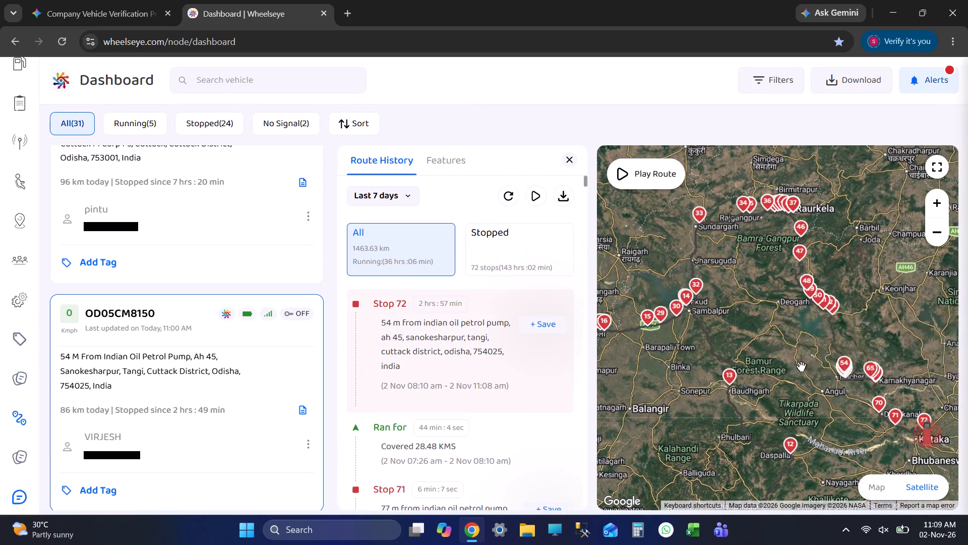
scroll(786, 331, up, 13)
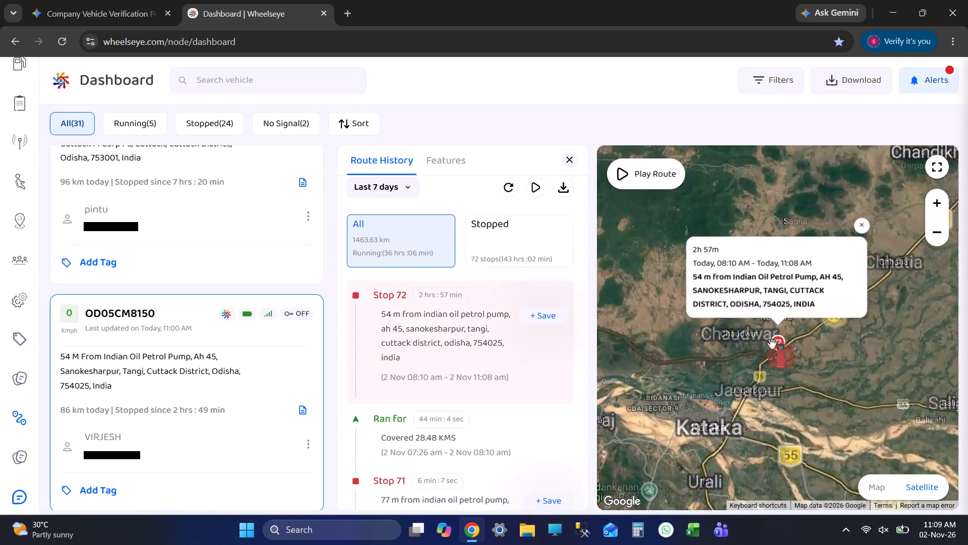
scroll(772, 344, up, 7)
drag(845, 400, 813, 409)
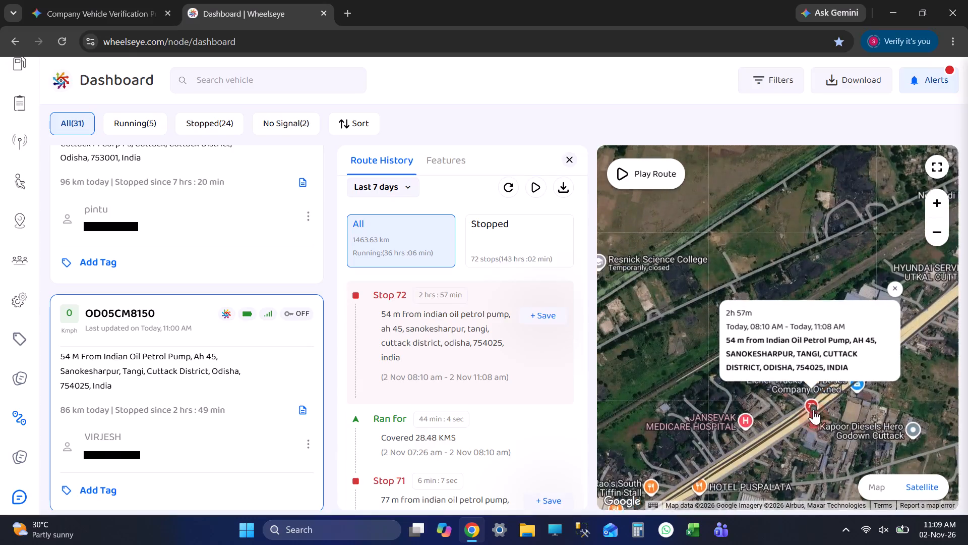
drag(813, 409, 809, 409)
scroll(813, 421, up, 4)
click(873, 294)
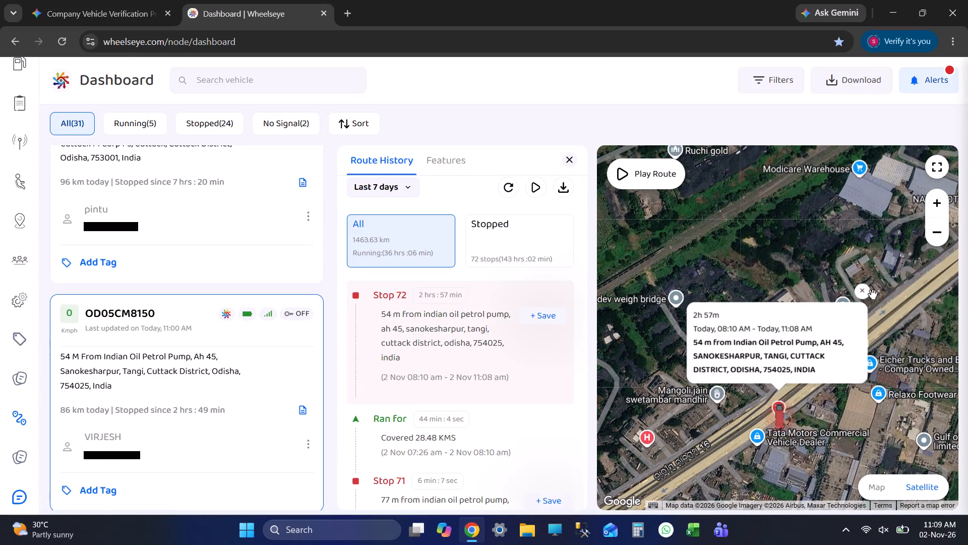
click(860, 293)
drag(802, 394, 760, 360)
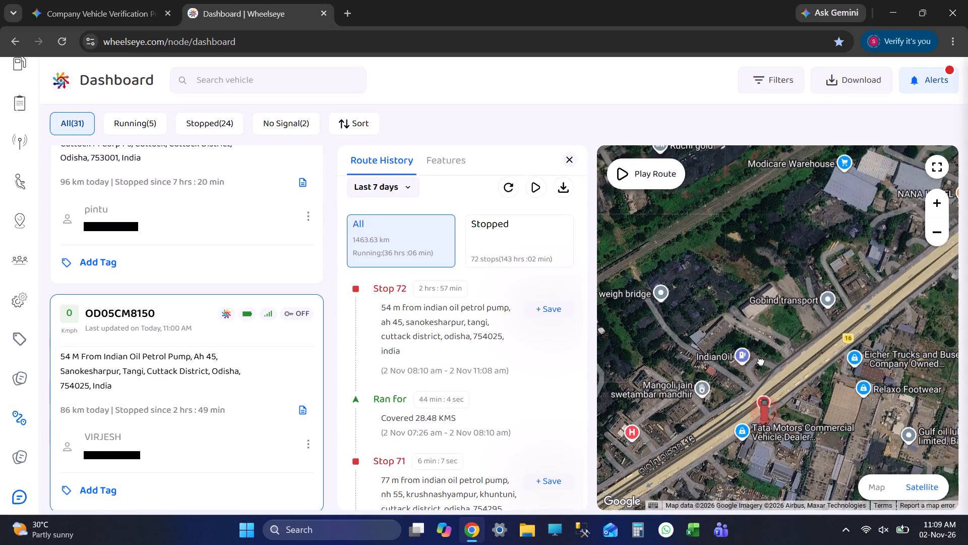
drag(760, 360, 755, 327)
scroll(760, 337, up, 4)
scroll(729, 364, up, 3)
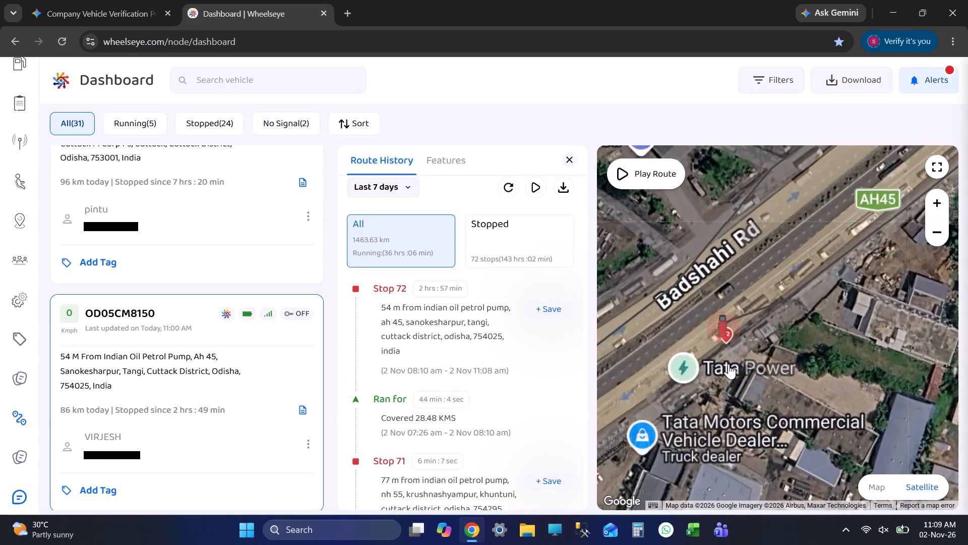
scroll(745, 349, down, 6)
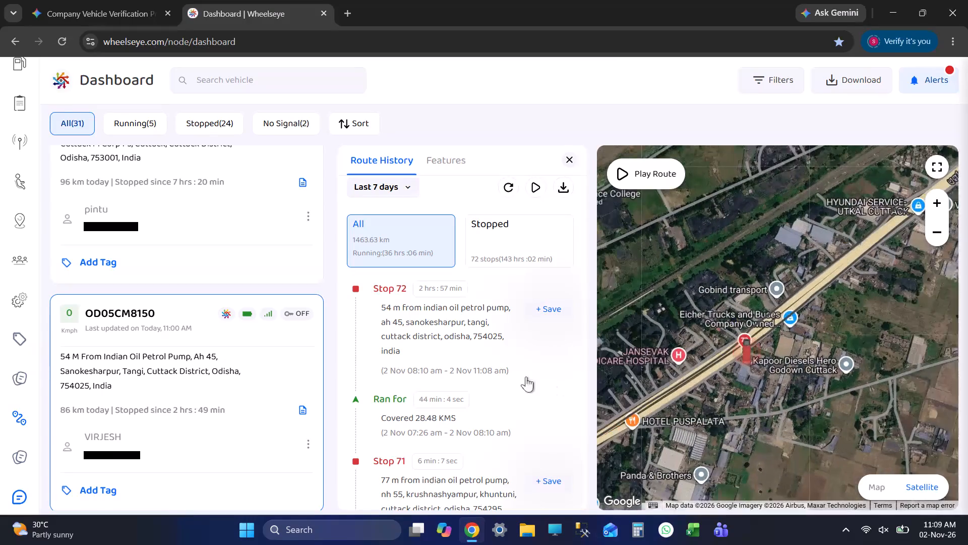
click(402, 337)
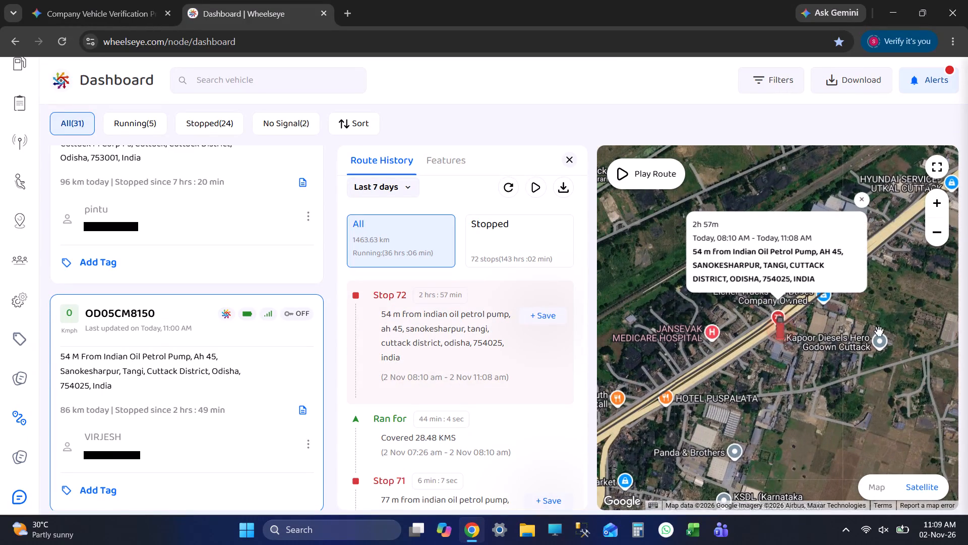
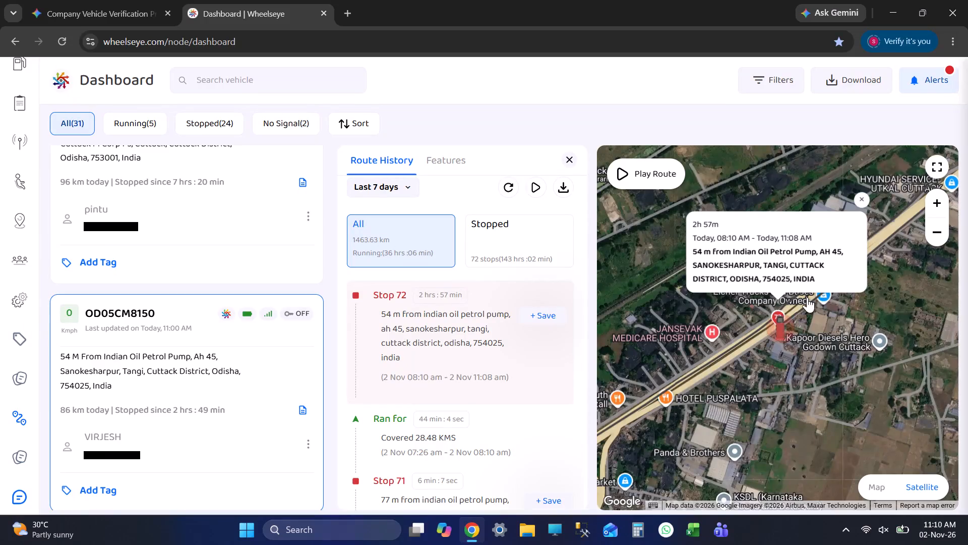
scroll(739, 387, up, 3)
drag(776, 366, 810, 413)
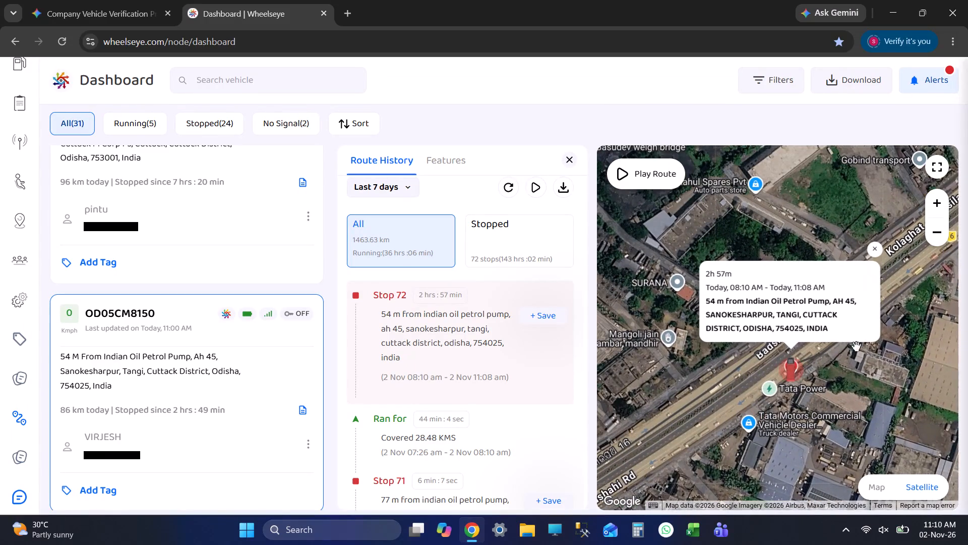
click(870, 254)
scroll(813, 365, up, 3)
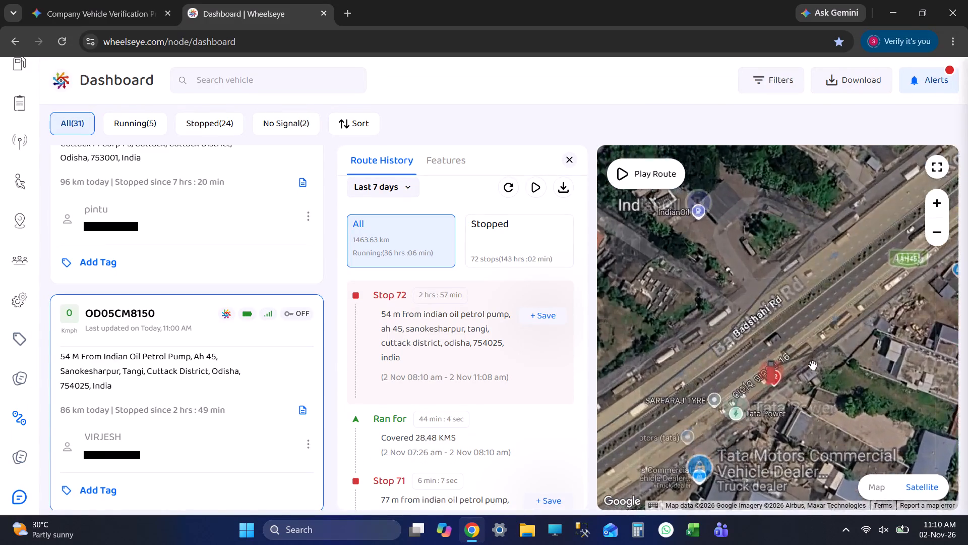
scroll(814, 368, down, 6)
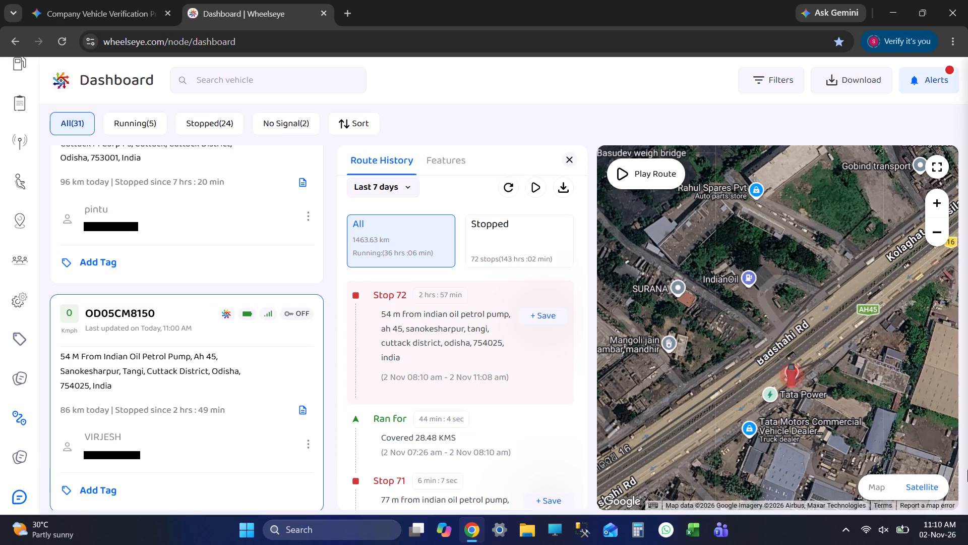
scroll(811, 368, down, 2)
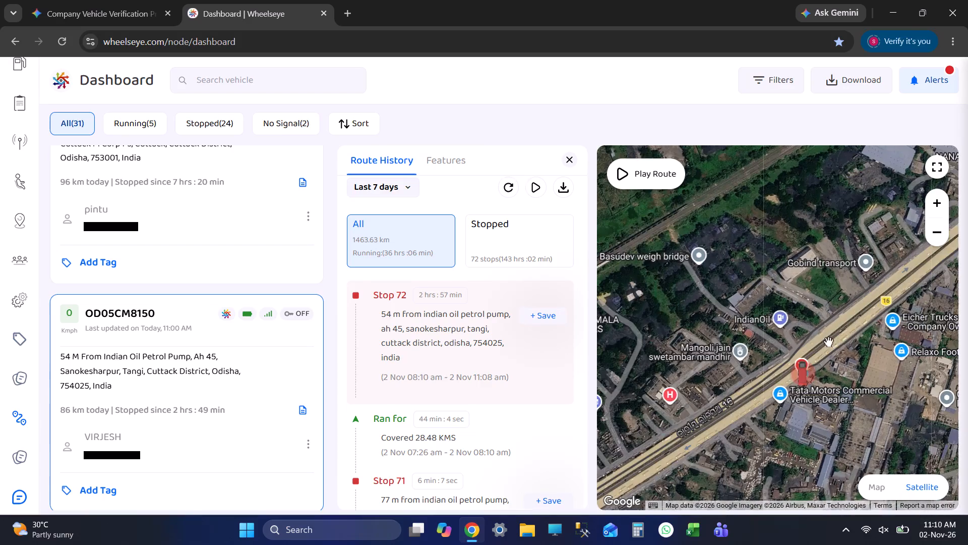
scroll(822, 343, down, 1)
scroll(839, 355, up, 3)
drag(830, 355, 833, 325)
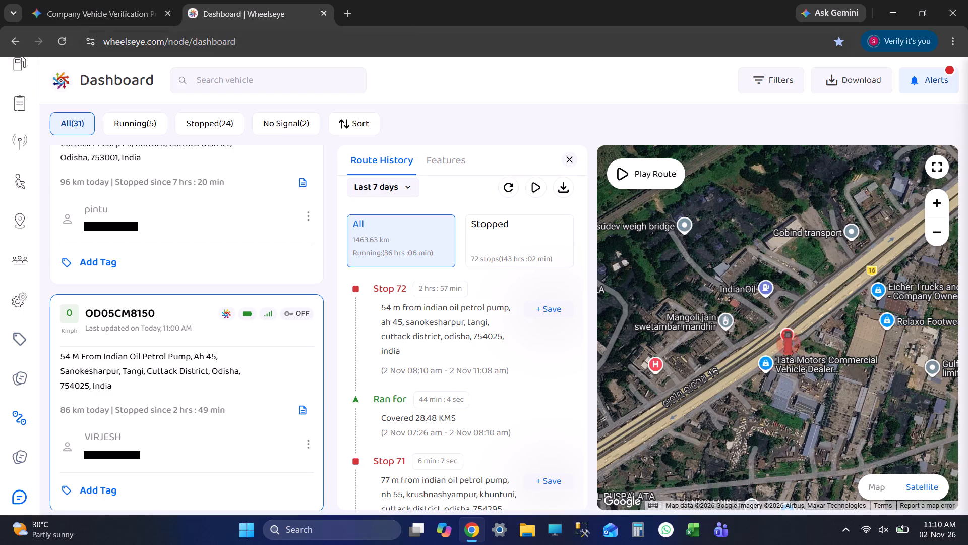
scroll(171, 350, down, 4)
click(144, 344)
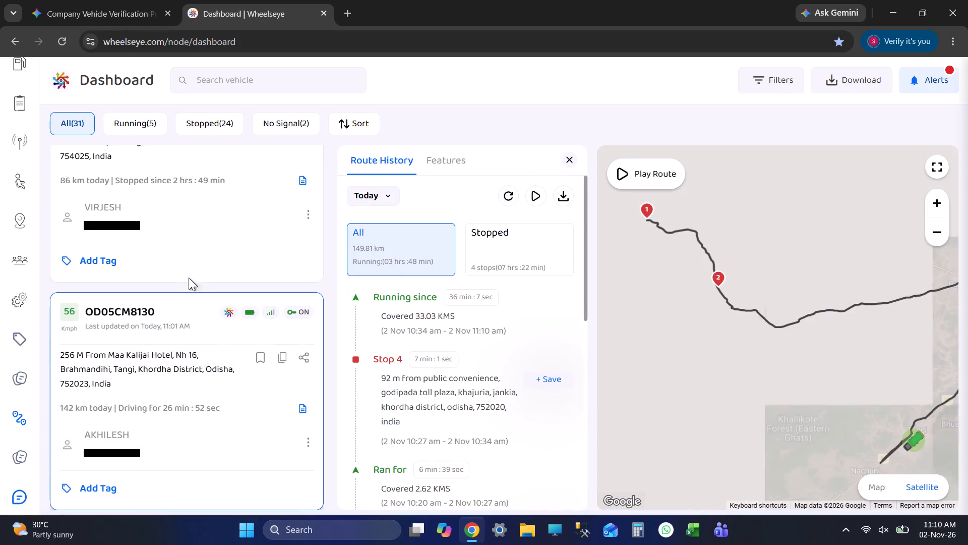
scroll(177, 235, up, 2)
click(177, 249)
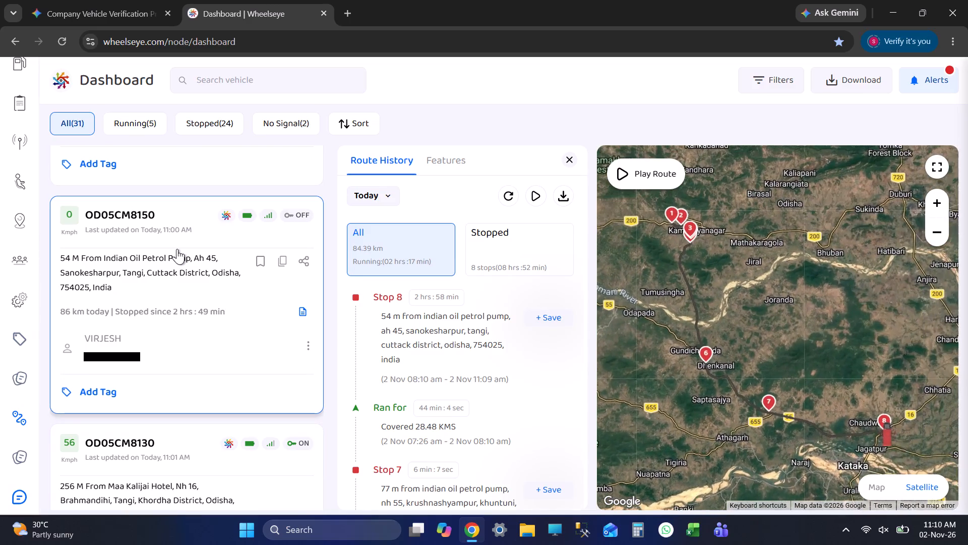
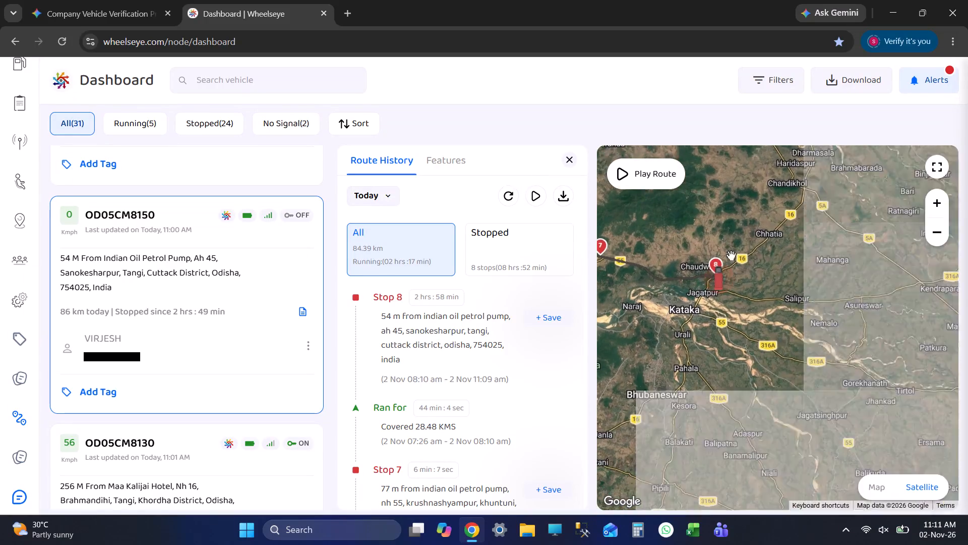
scroll(734, 258, up, 20)
scroll(734, 258, up, 3)
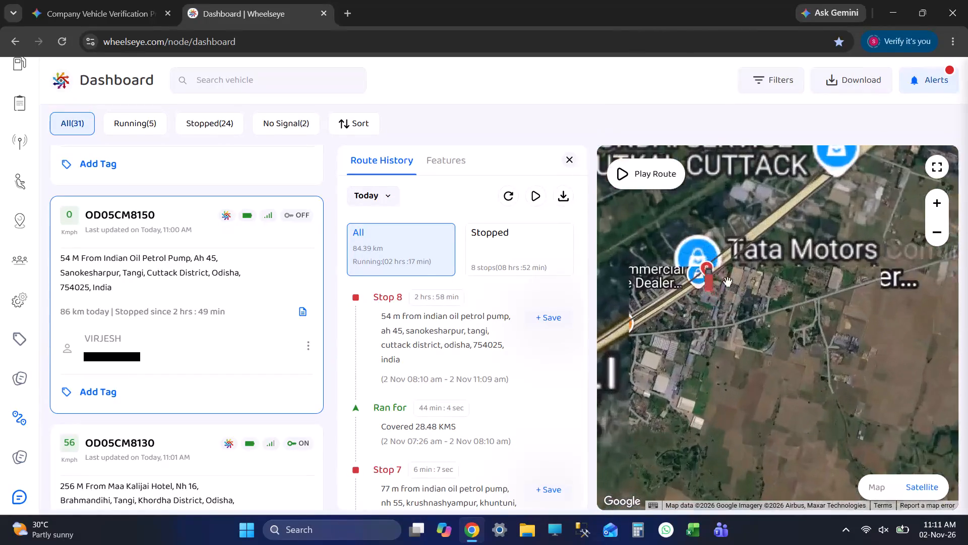
scroll(728, 282, up, 5)
scroll(729, 282, down, 1)
scroll(729, 282, up, 1)
drag(714, 278, 765, 331)
drag(747, 235, 743, 274)
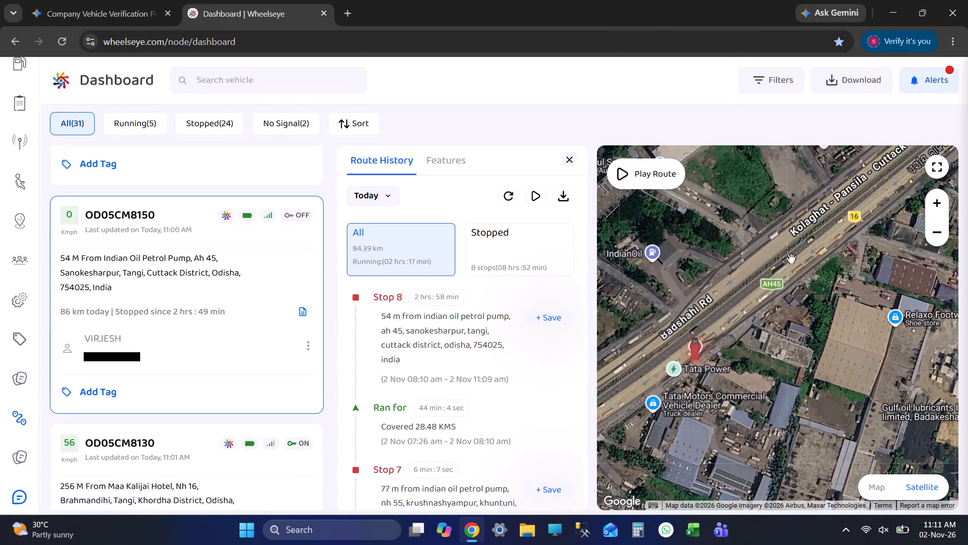
scroll(791, 269, down, 3)
drag(791, 258, 782, 262)
scroll(738, 317, up, 5)
scroll(734, 342, down, 2)
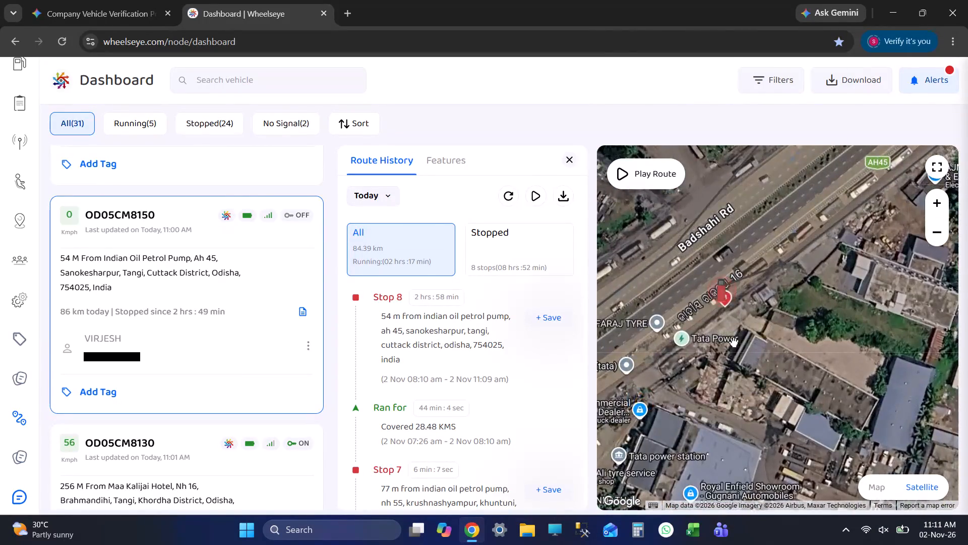
scroll(734, 342, down, 1)
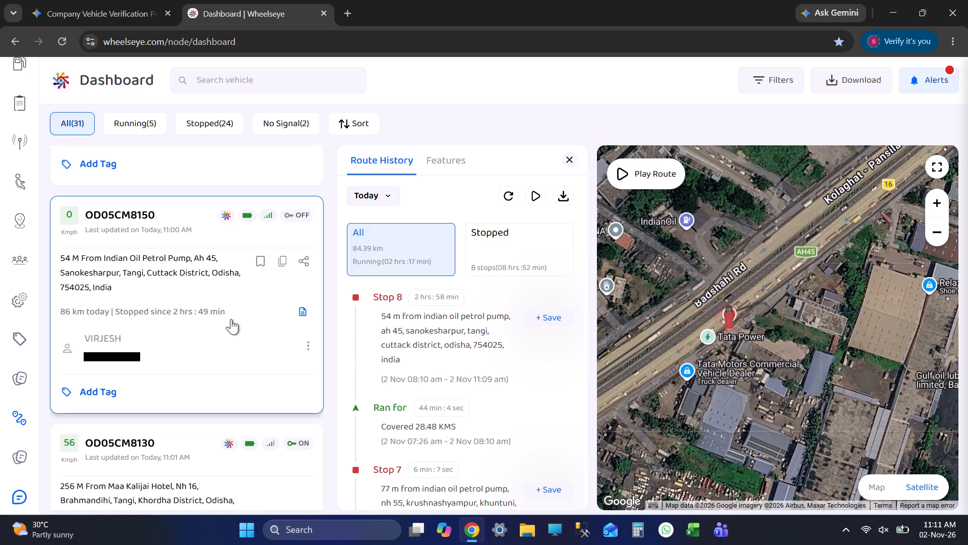
scroll(217, 321, down, 3)
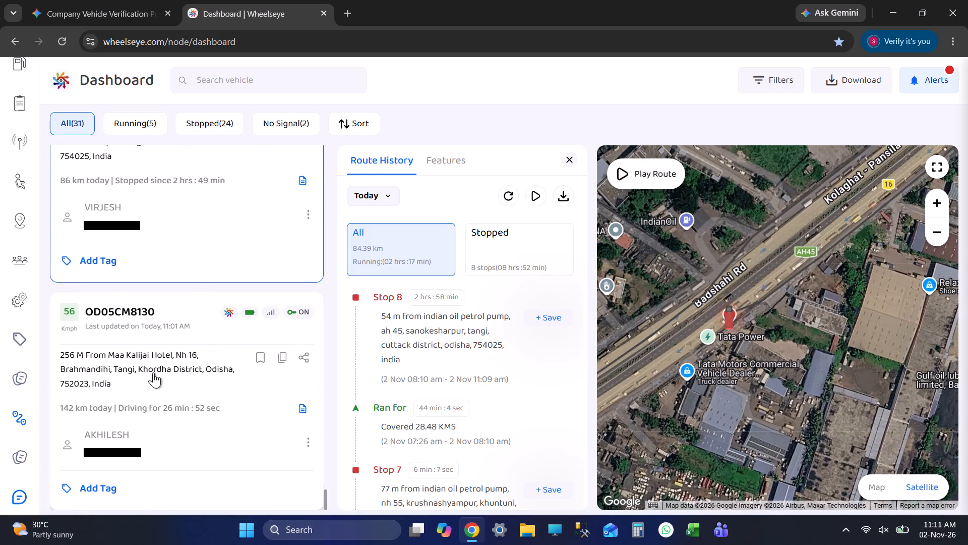
click(153, 373)
scroll(221, 333, down, 1)
drag(816, 344, 760, 303)
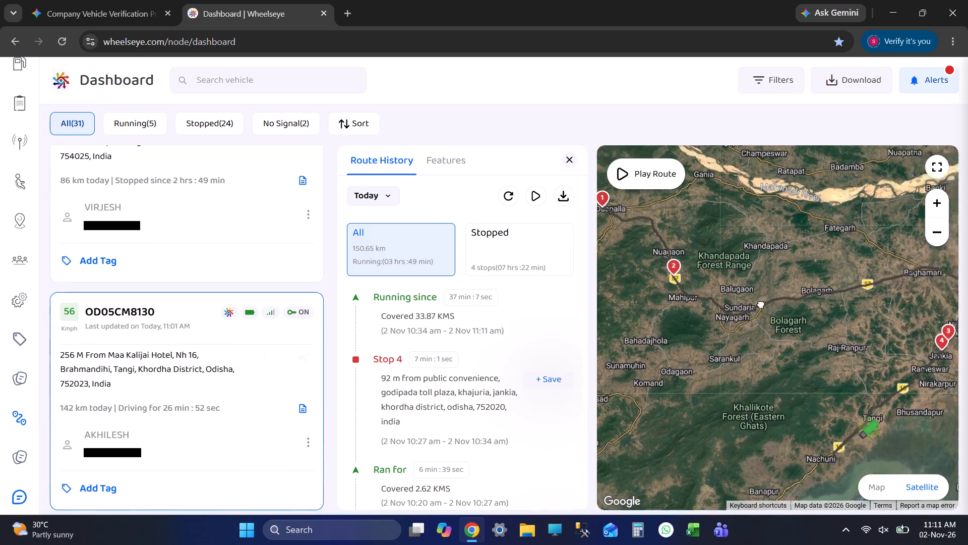
drag(760, 303, 756, 289)
scroll(858, 382, up, 3)
scroll(823, 360, down, 3)
scroll(823, 360, up, 1)
scroll(823, 360, down, 1)
scroll(823, 360, up, 1)
scroll(823, 360, down, 2)
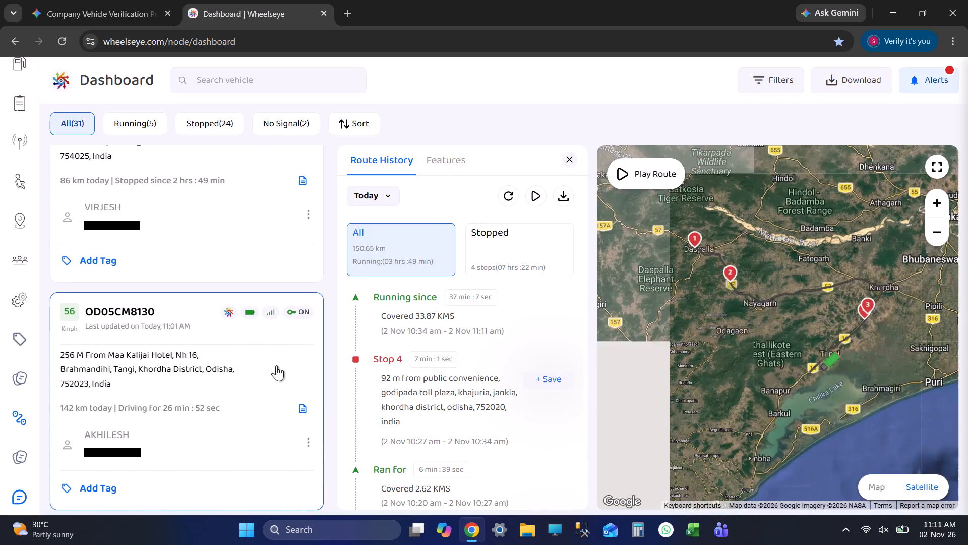
scroll(179, 350, down, 5)
scroll(254, 355, down, 4)
scroll(178, 355, up, 2)
scroll(186, 287, down, 2)
scroll(186, 289, up, 1)
scroll(186, 289, down, 2)
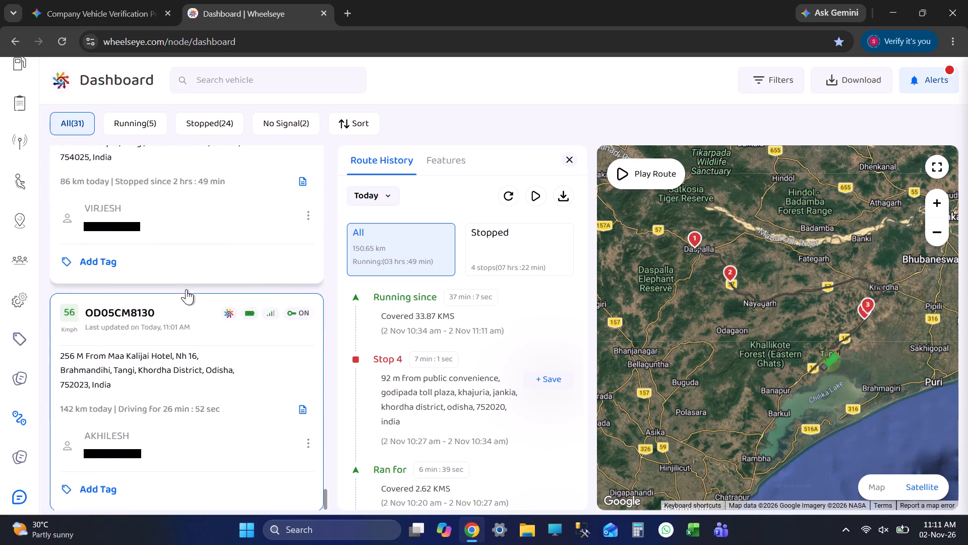
scroll(186, 289, down, 1)
scroll(186, 301, up, 1)
scroll(186, 301, down, 1)
scroll(186, 301, up, 1)
scroll(186, 317, down, 4)
click(195, 235)
scroll(194, 312, up, 3)
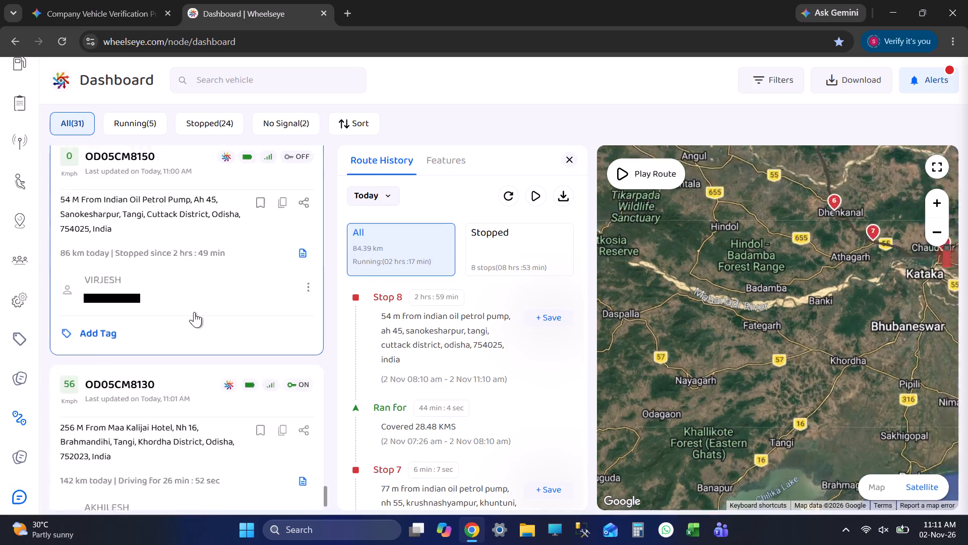
scroll(194, 312, up, 3)
scroll(843, 373, down, 4)
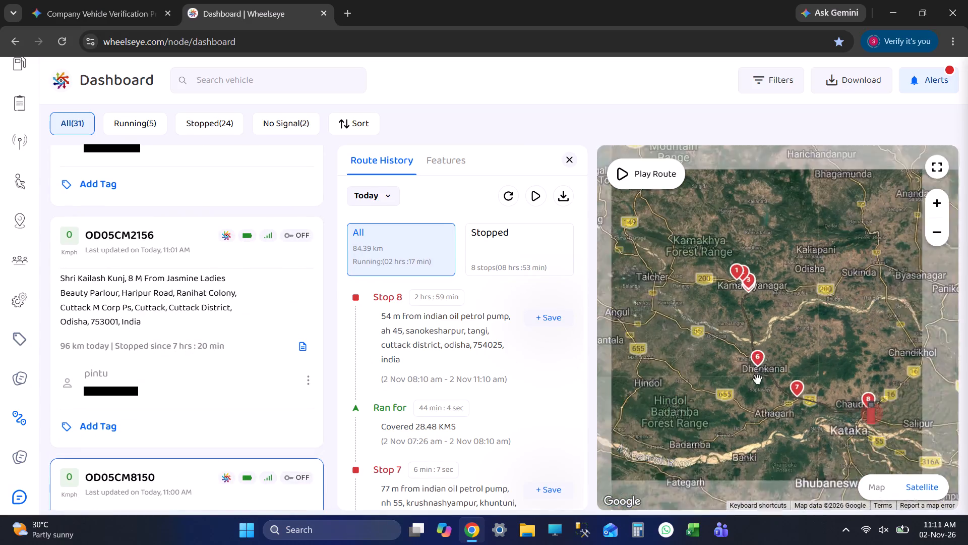
scroll(151, 390, up, 1)
click(128, 375)
scroll(166, 283, up, 3)
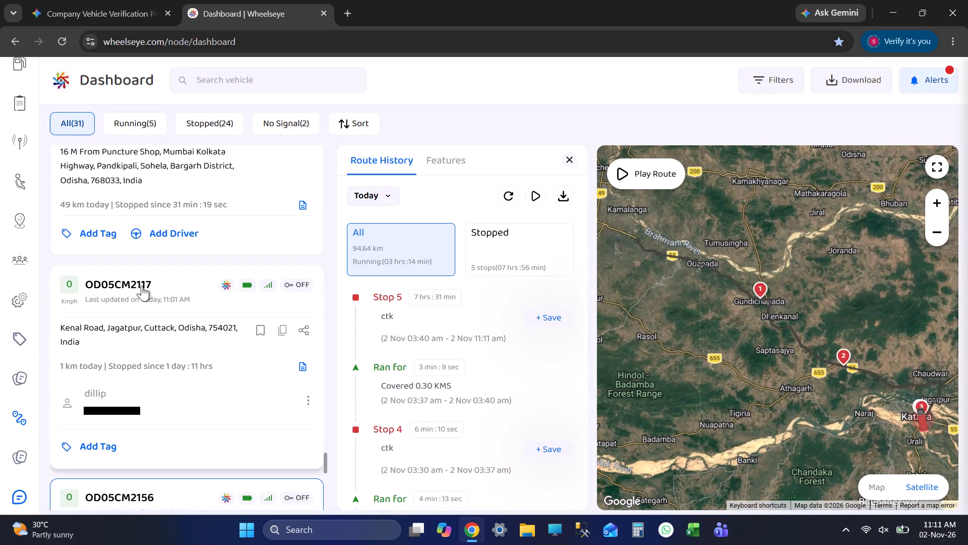
click(142, 286)
scroll(181, 321, up, 3)
click(166, 315)
scroll(170, 313, up, 3)
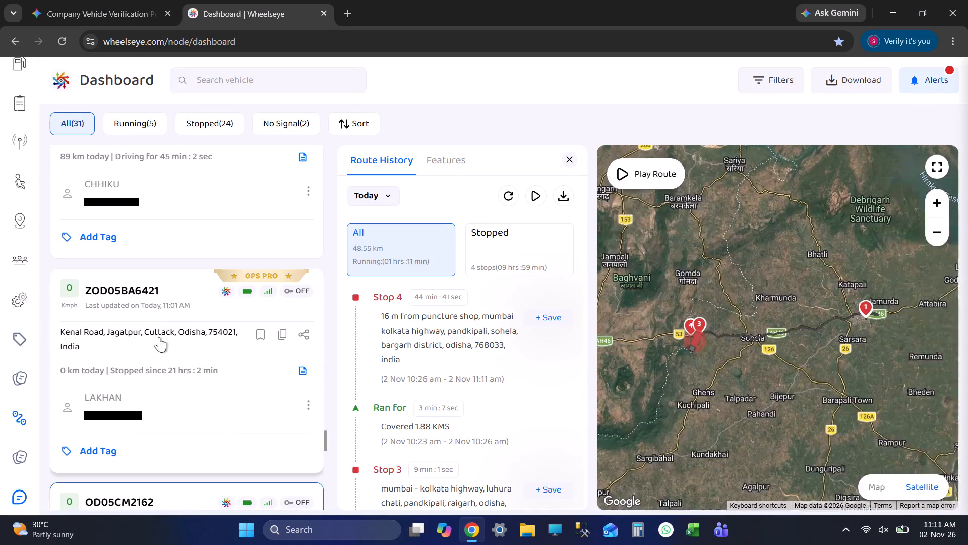
click(159, 337)
scroll(164, 333, up, 3)
scroll(164, 333, down, 3)
scroll(164, 333, up, 3)
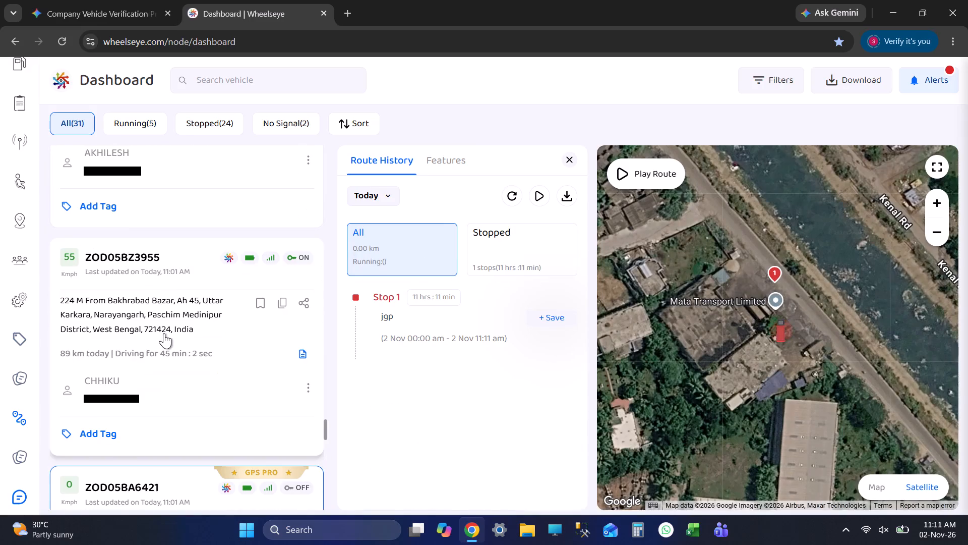
click(164, 333)
scroll(631, 310, down, 5)
drag(699, 251, 684, 275)
scroll(742, 241, up, 9)
scroll(745, 320, down, 2)
scroll(744, 321, up, 1)
scroll(744, 321, down, 1)
scroll(742, 321, up, 1)
scroll(741, 322, down, 2)
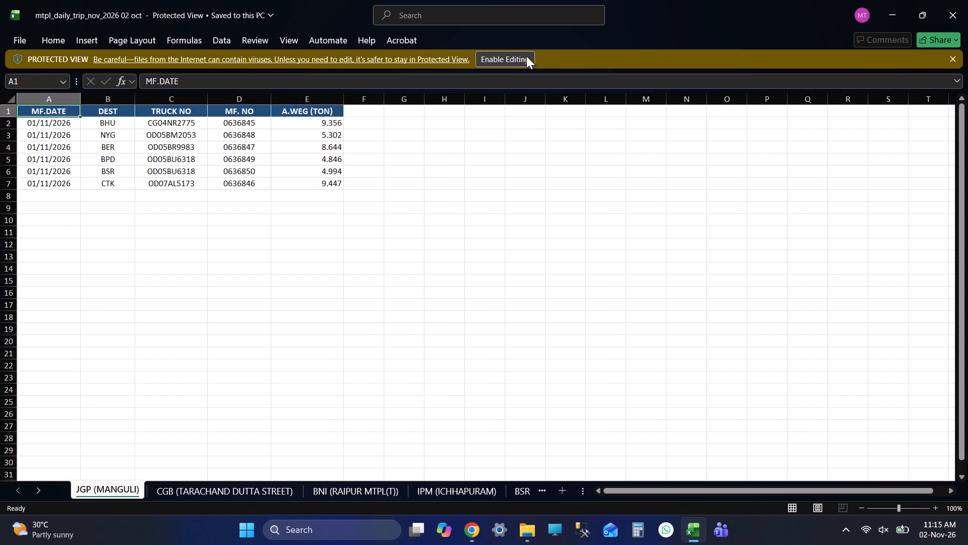
click(514, 54)
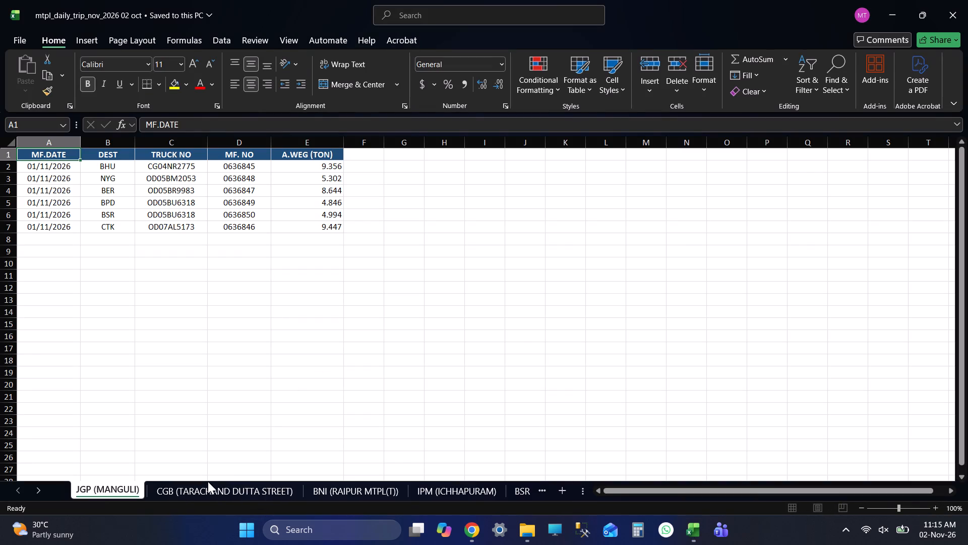
Review the CGB, BNI, IPM and BSR branch sheets of the November workbook, ending on the JGP (MANGULI) sheet.
click(197, 494)
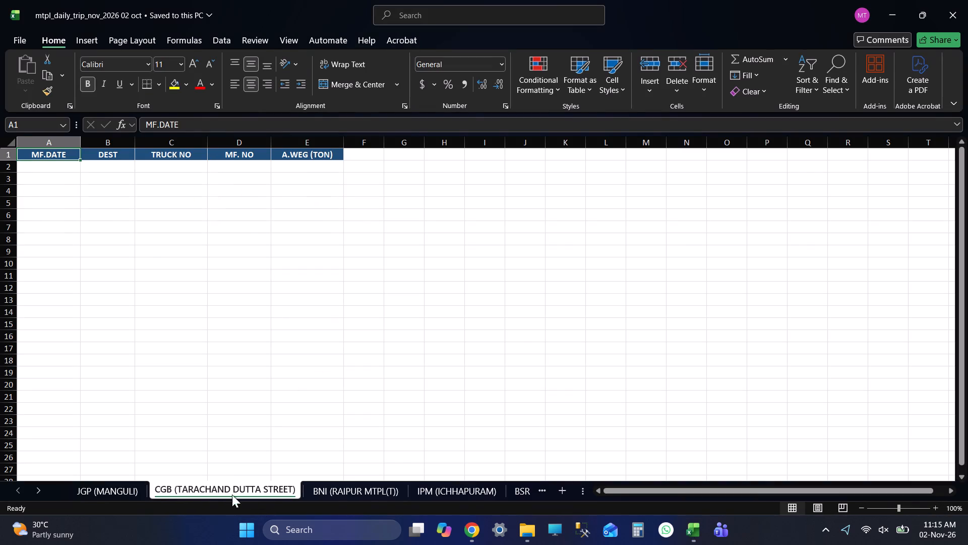
click(363, 495)
click(444, 478)
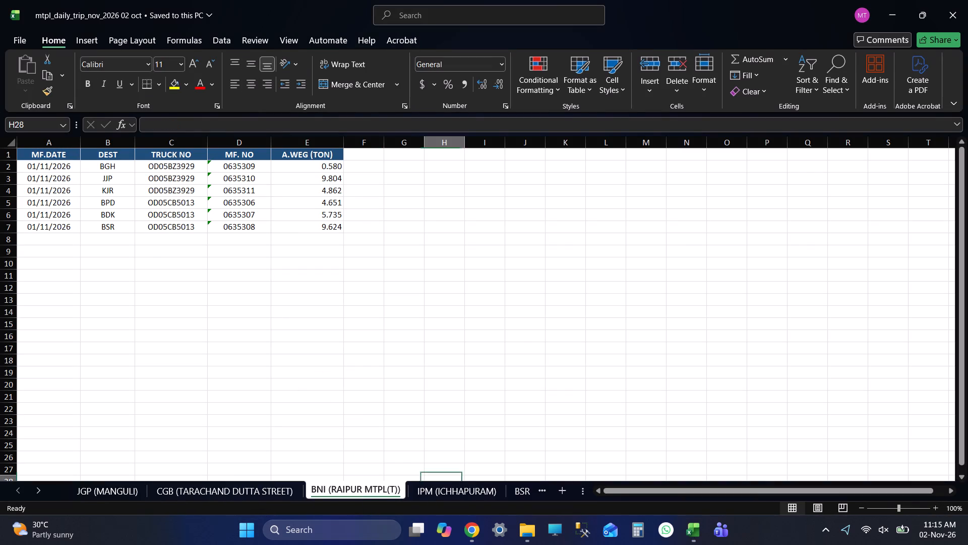
click(481, 493)
click(519, 485)
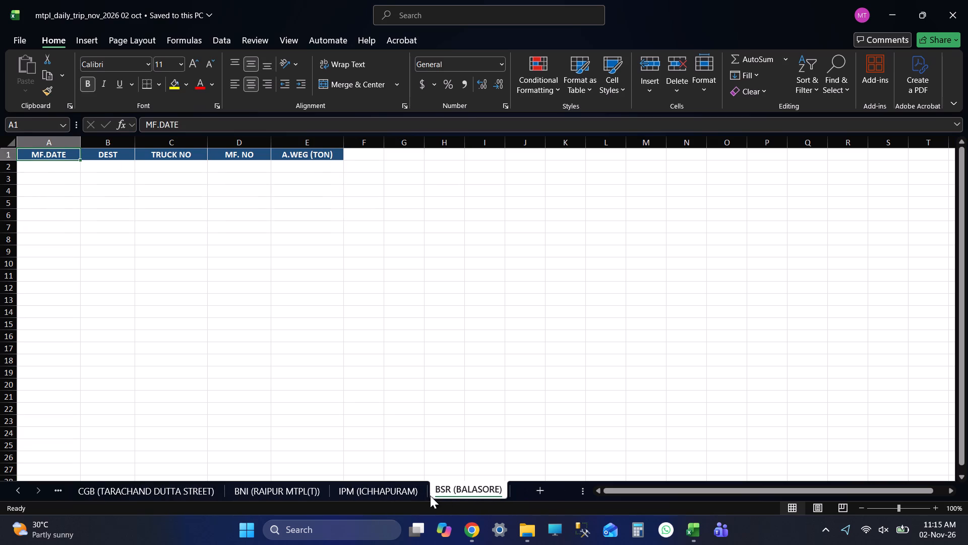
click(134, 488)
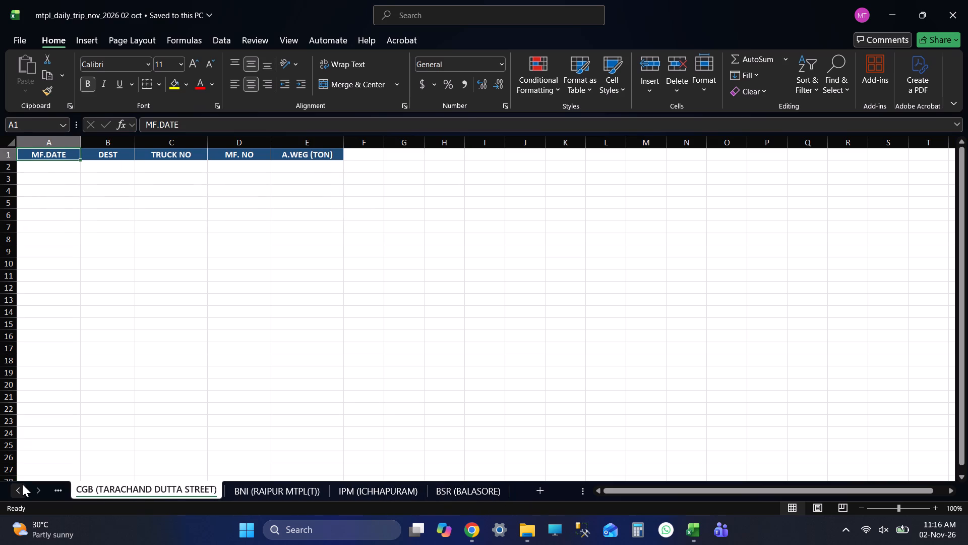
click(22, 484)
click(99, 492)
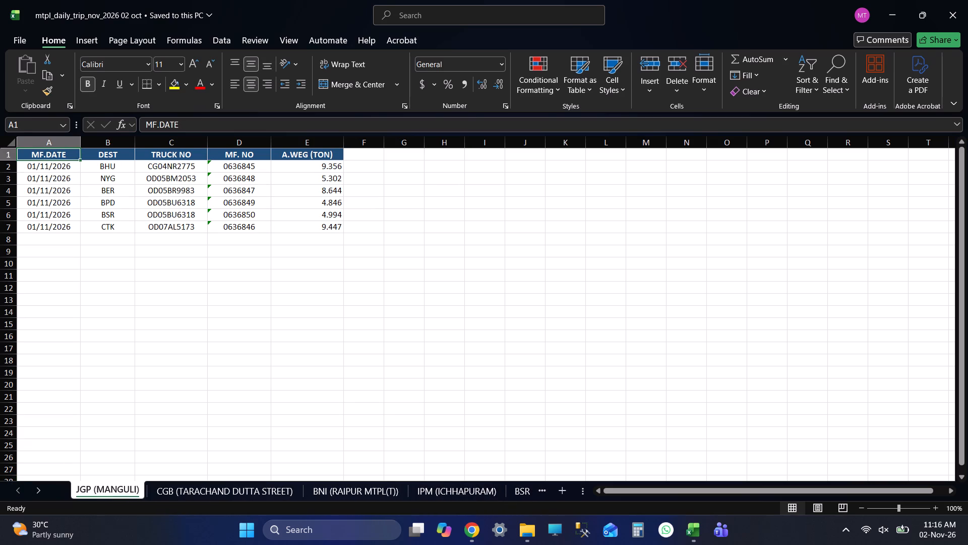
Close the nov folder window in File Explorer.
key(alt+Tab)
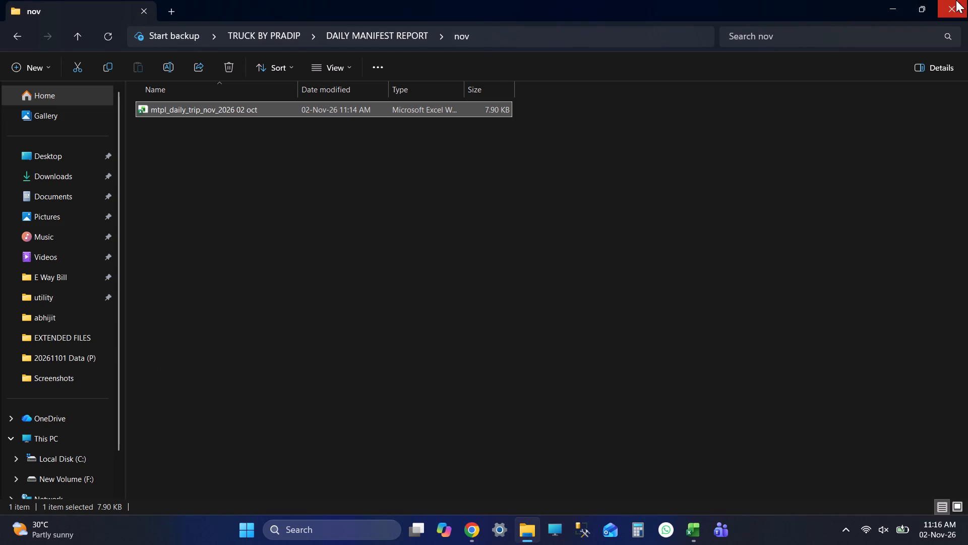
click(967, 0)
Search Wheelseye in Chrome for the BHU trip's truck from the JGP (MANGULI) sheet using 2775, and view its route history for today.
key(alt+Tab)
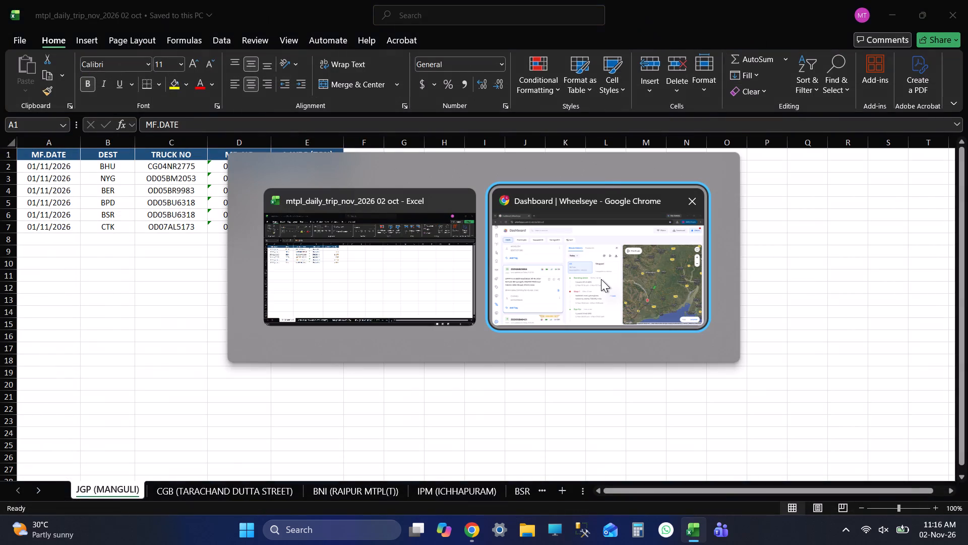
key(alt+Tab)
key(alt+Tab)
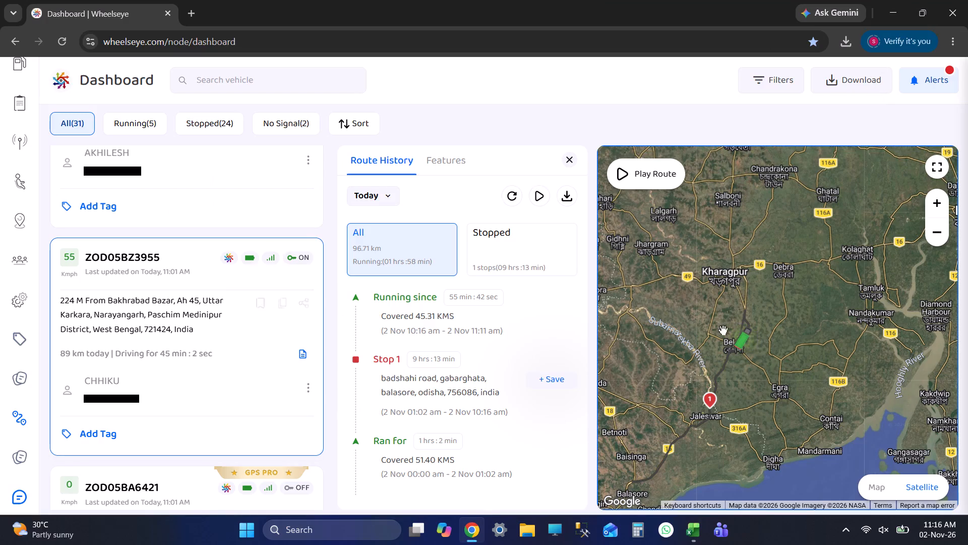
key(alt+Tab)
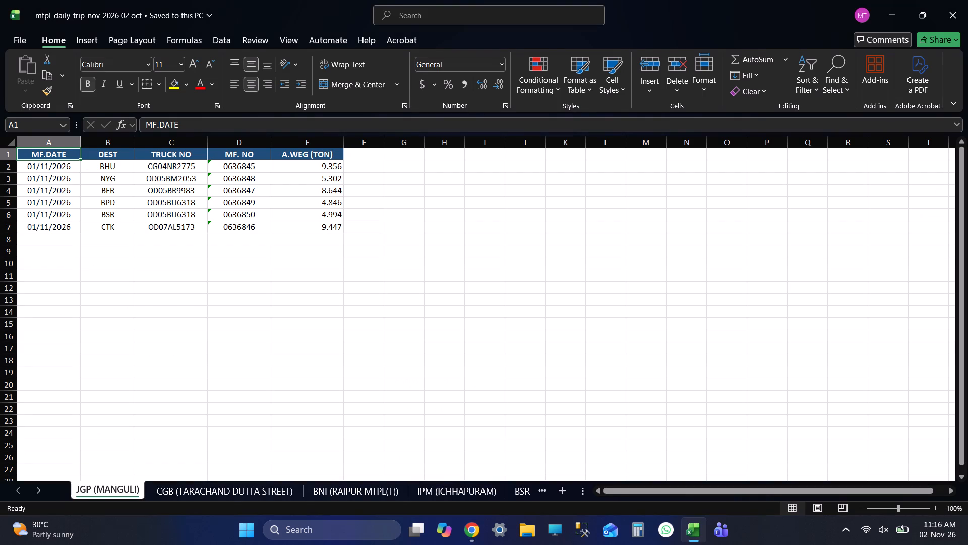
click(168, 172)
key(alt+Tab)
scroll(434, 387, up, 1)
scroll(434, 388, down, 3)
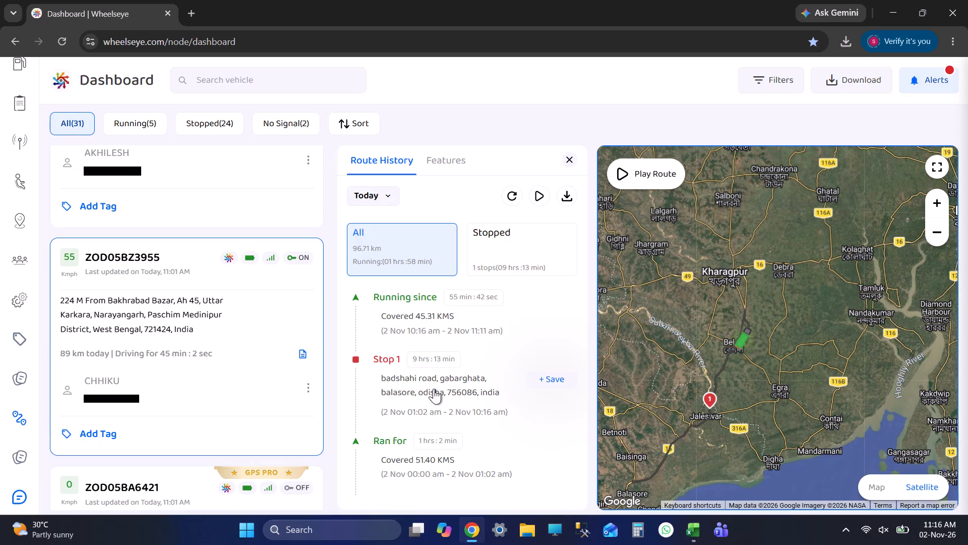
click(255, 87)
text(2775)
key(Return)
click(175, 216)
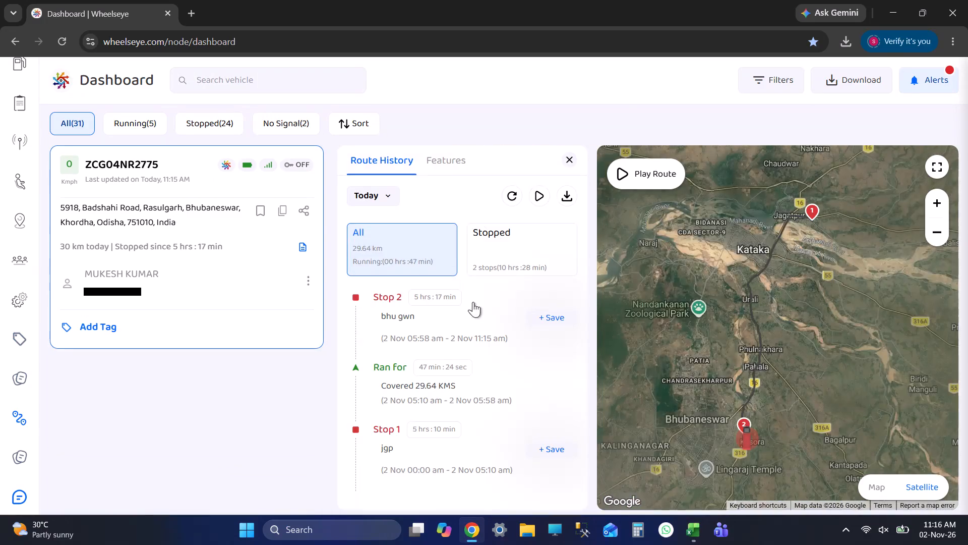
Return to the JGP (MANGULI) sheet in Excel and check the truck numbers of the NYG and BER trips.
key(alt+Tab)
click(176, 177)
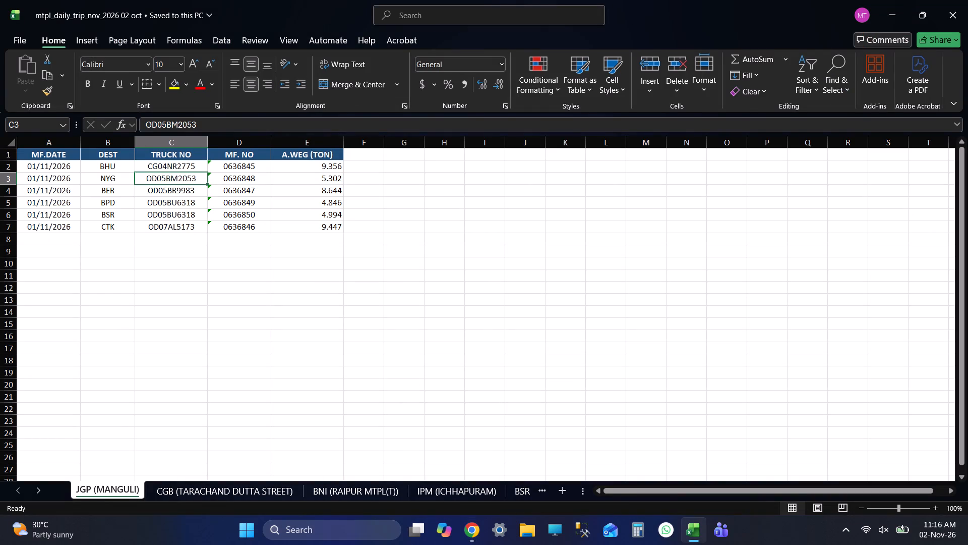
click(151, 187)
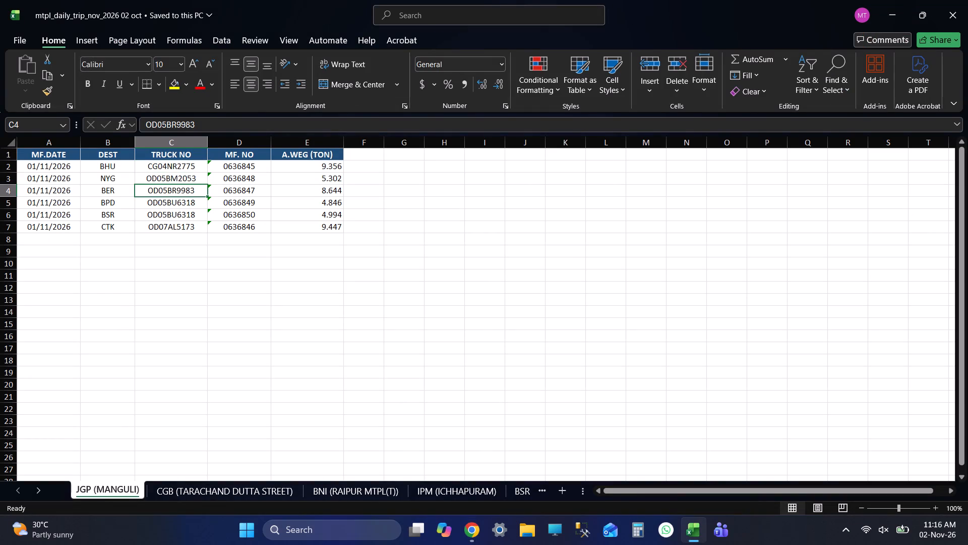
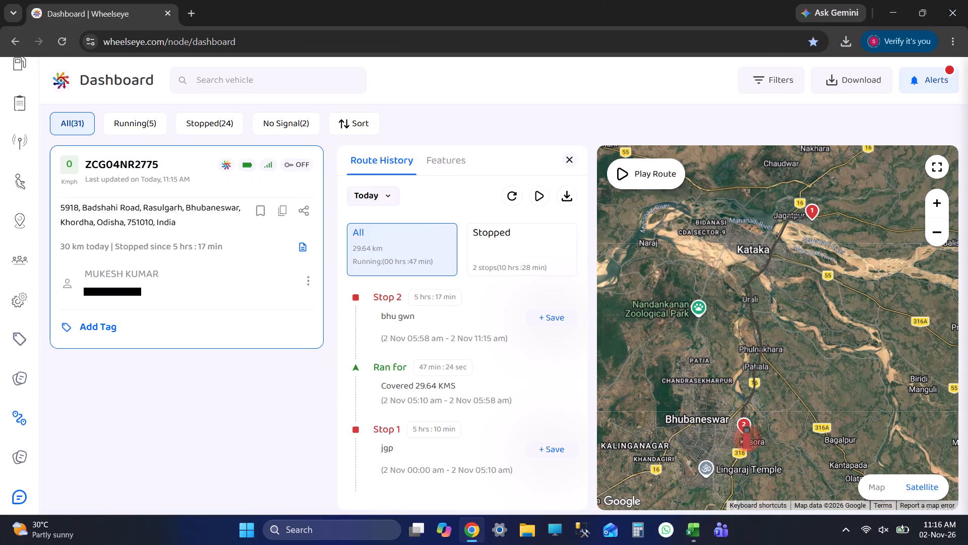
key(alt+Tab)
key(alt+Tab)
key(alt+Tab)
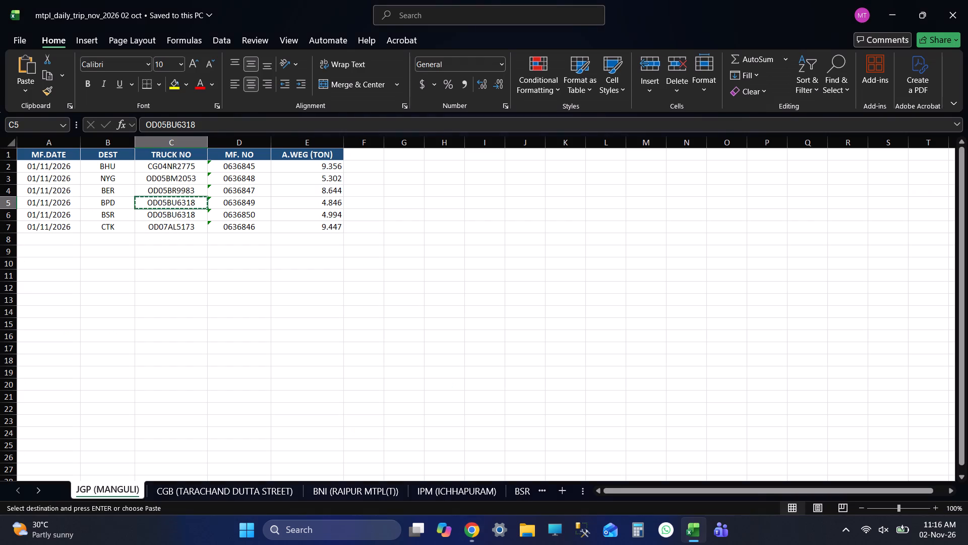
key(ctrl+c)
key(alt+Tab)
click(260, 85)
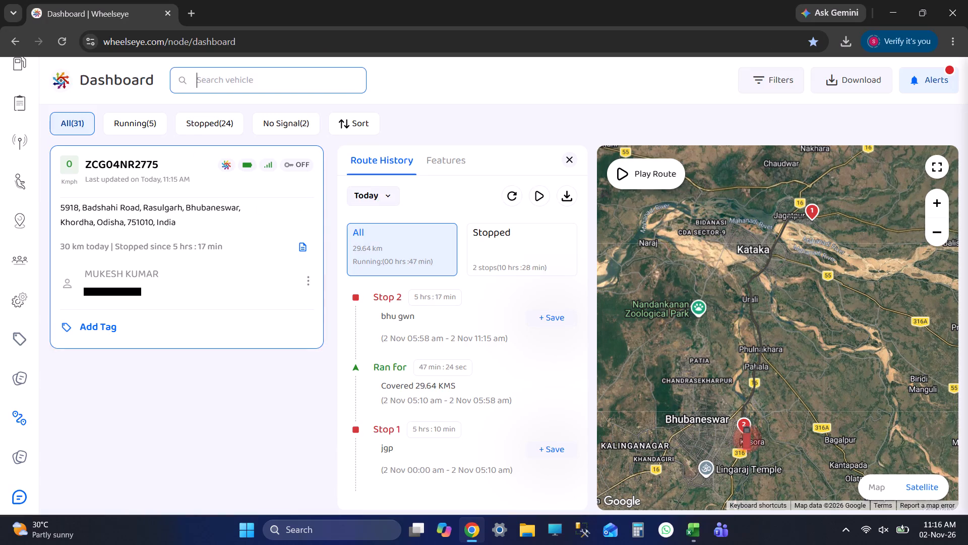
key(ctrl+v)
key(Return)
click(253, 278)
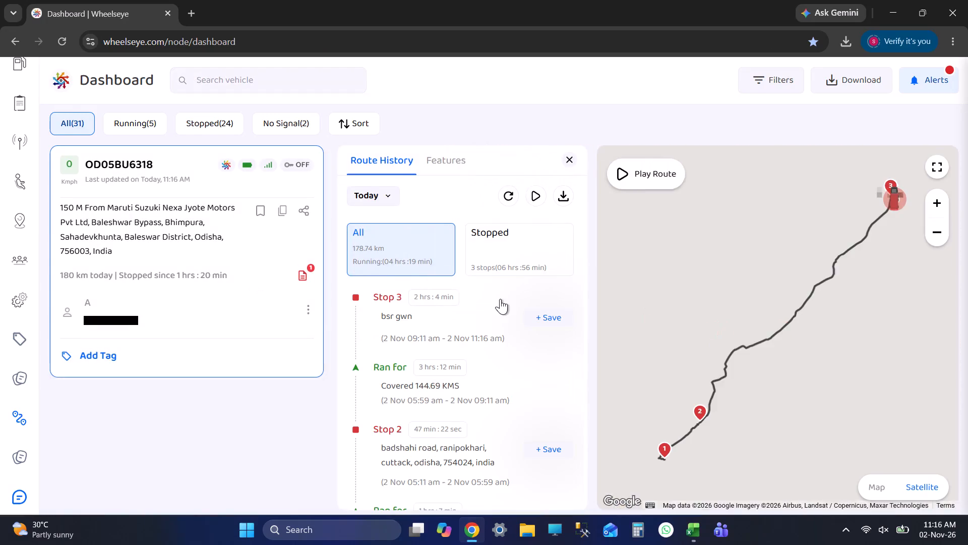
Compare the truck's mapped route for today with the BPD and BSR trips on the JGP (MANGULI) sheet in Excel.
key(alt+Tab)
key(alt+Tab)
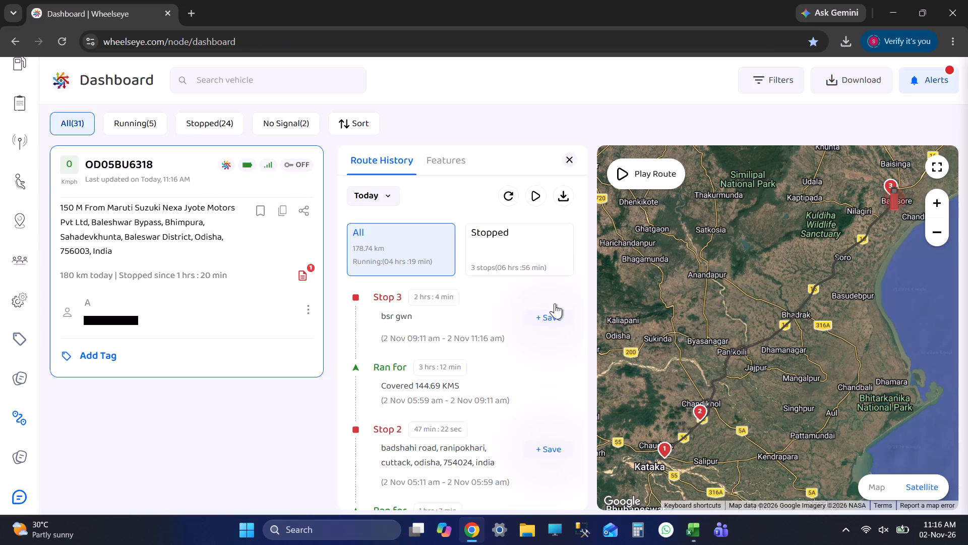
drag(729, 250, 650, 300)
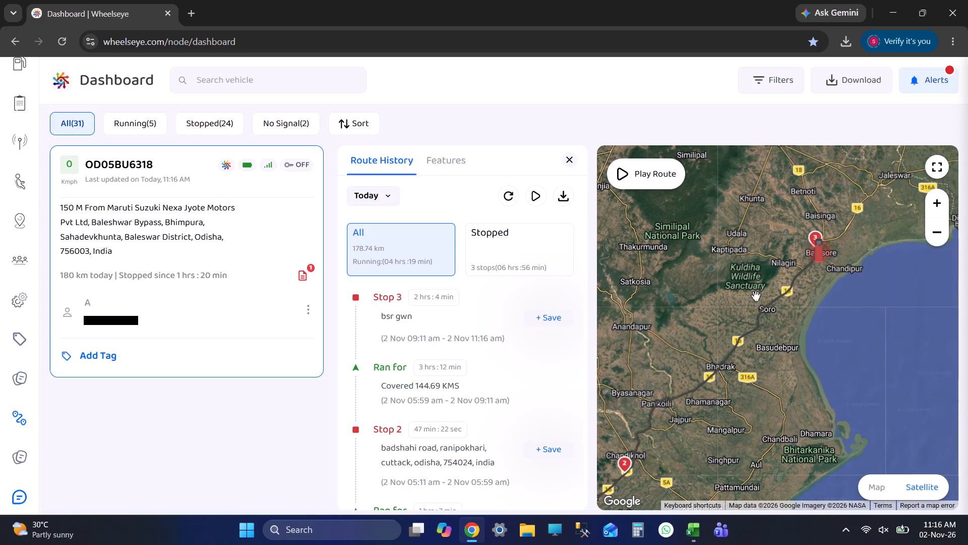
key(alt+Tab)
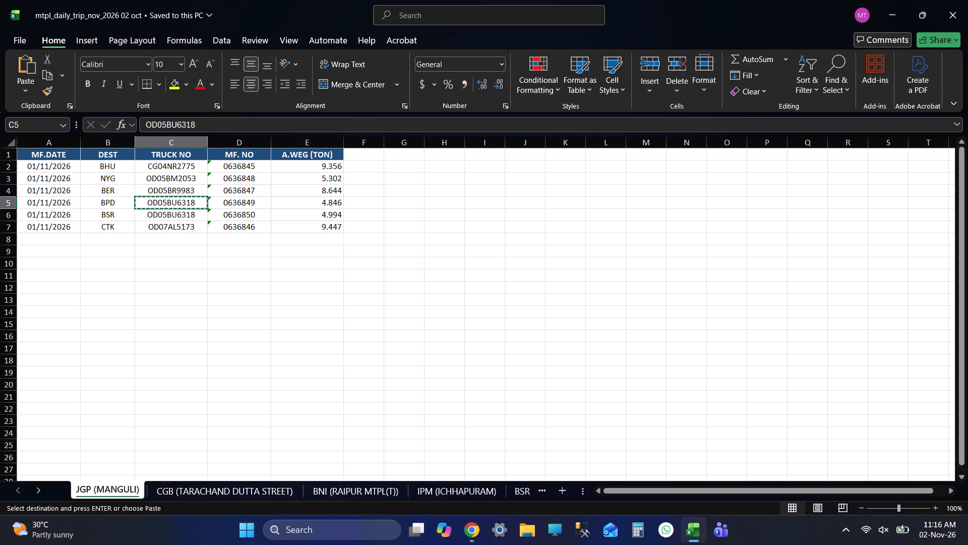
key(alt+Tab)
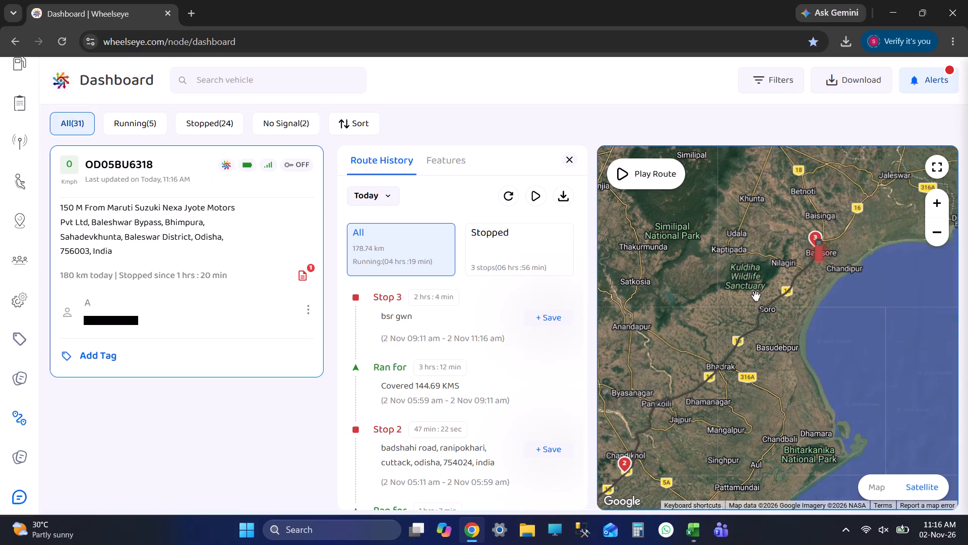
key(alt+Tab)
key(alt+Tab)
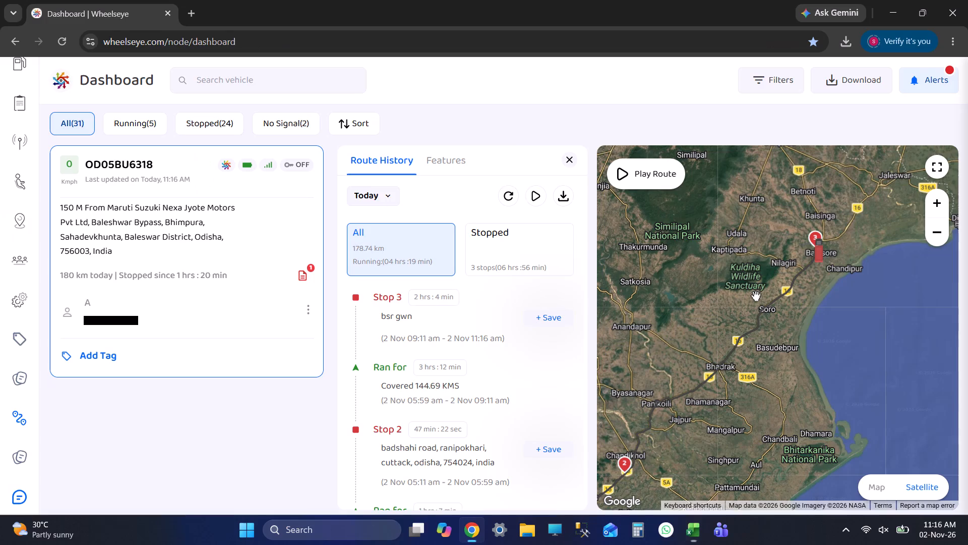
scroll(375, 392, down, 1)
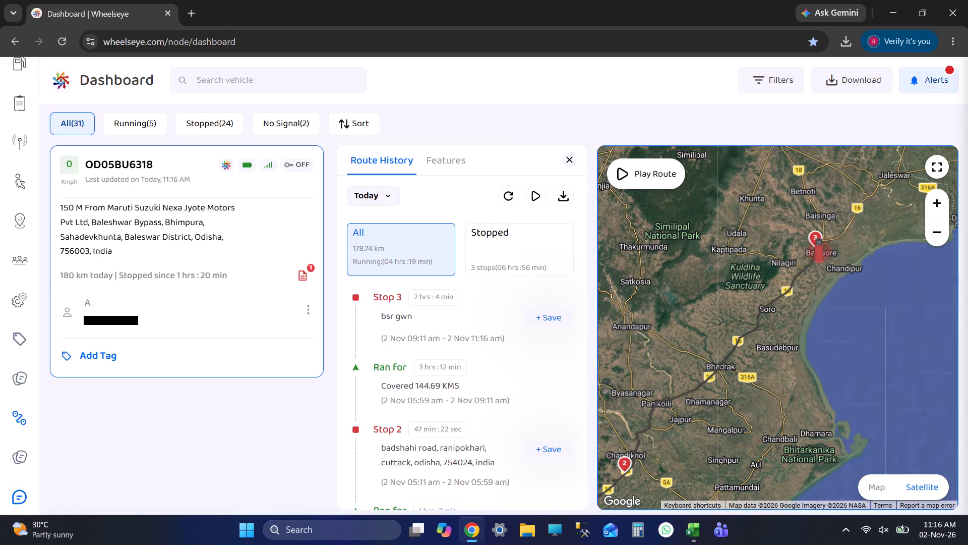
scroll(396, 396, down, 7)
click(437, 450)
scroll(456, 420, up, 1)
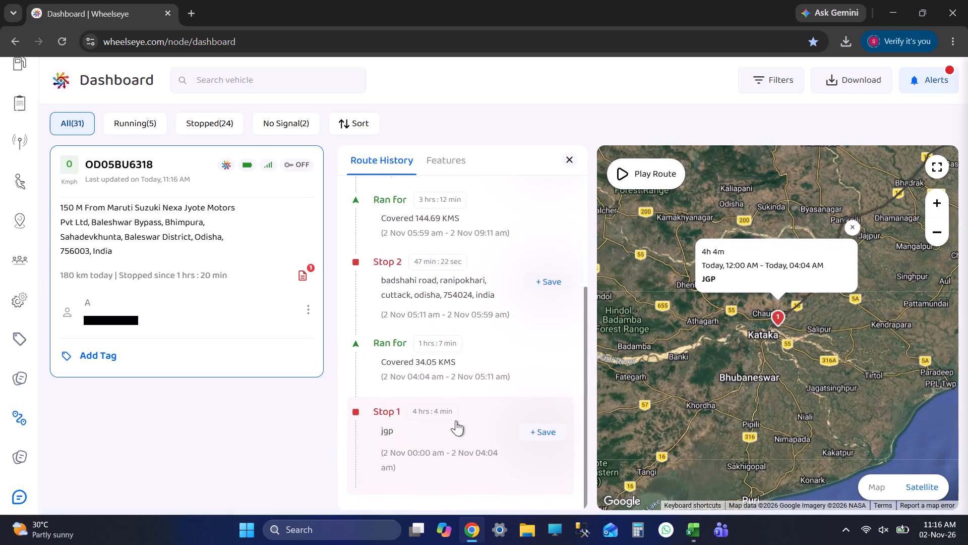
click(430, 380)
scroll(430, 380, up, 3)
click(433, 352)
scroll(454, 368, down, 2)
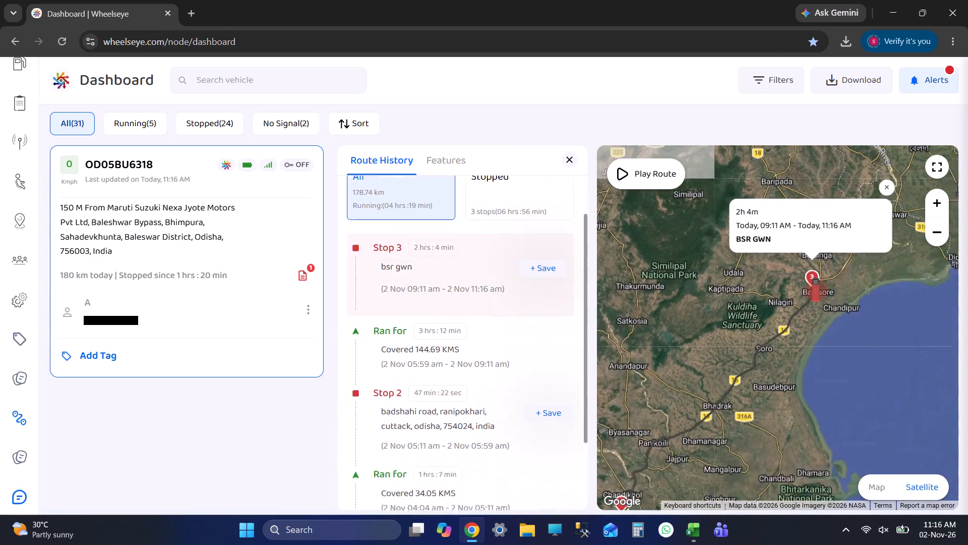
Examine on the satellite map where the truck made Stop 1 at JGP and Stop 2 at Badshahi Road, Ranipokhari, including Stop 2's roadside surroundings.
scroll(454, 369, down, 1)
click(454, 451)
scroll(472, 340, down, 4)
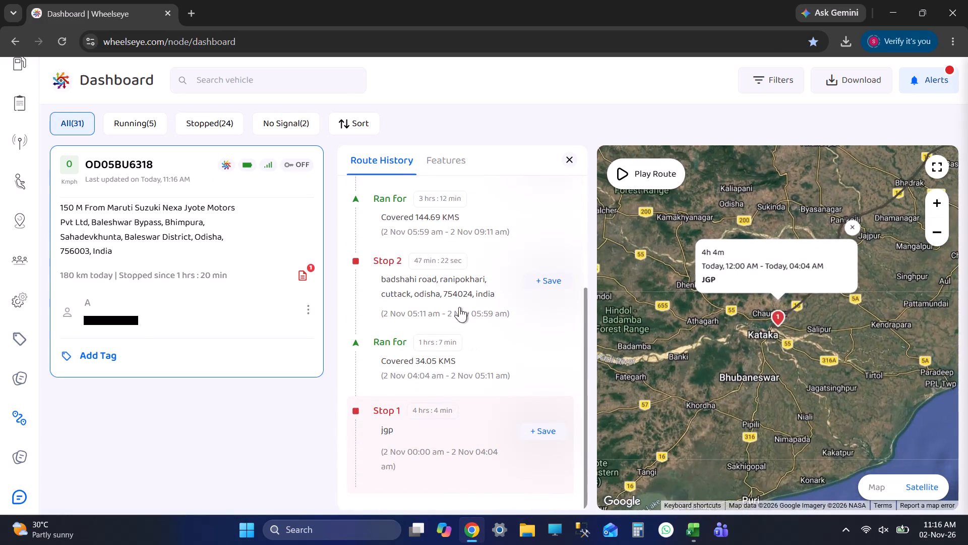
click(458, 295)
scroll(811, 343, up, 7)
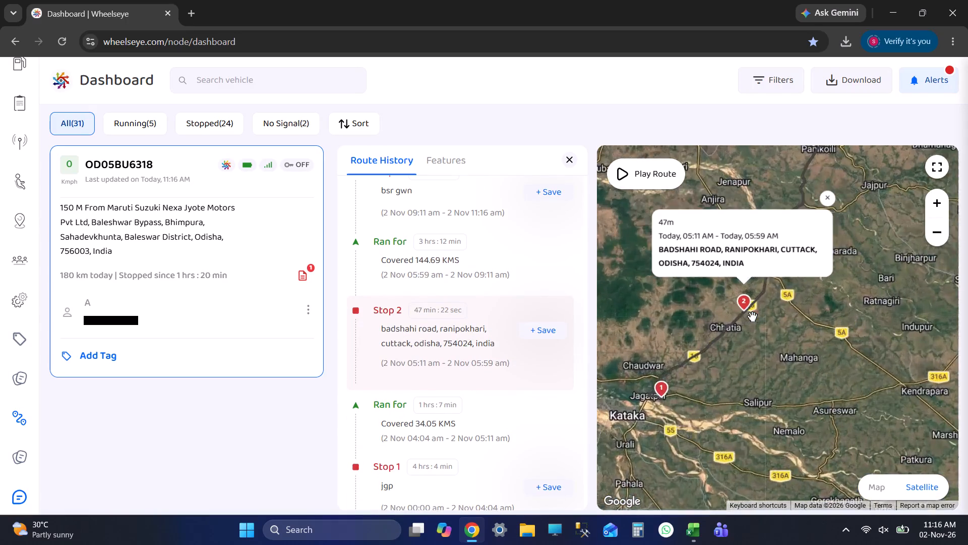
scroll(752, 316, up, 11)
scroll(749, 306, down, 1)
scroll(749, 306, up, 10)
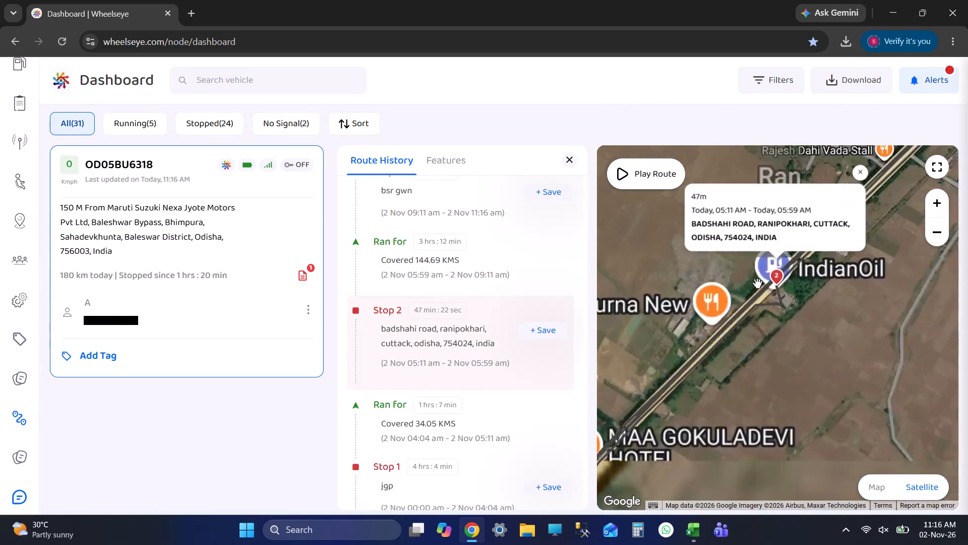
scroll(783, 306, down, 6)
scroll(781, 325, up, 1)
scroll(781, 325, down, 3)
scroll(781, 325, up, 1)
scroll(781, 325, down, 3)
scroll(789, 295, up, 1)
scroll(789, 295, down, 2)
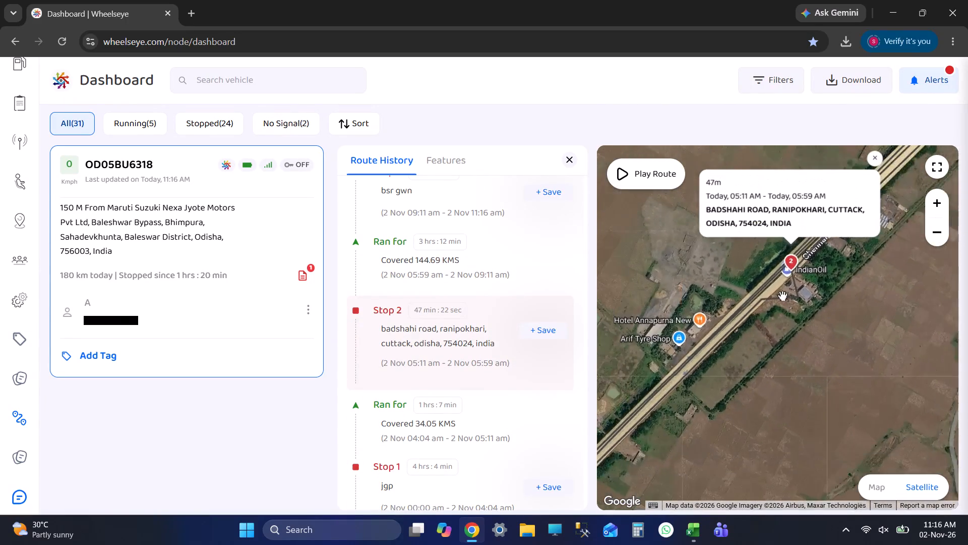
scroll(782, 296, down, 9)
scroll(779, 312, up, 1)
scroll(779, 312, down, 2)
Locate the truck's Stop 3 at BSR GWN on the map and check it against the trip sheet in Excel.
scroll(486, 366, up, 3)
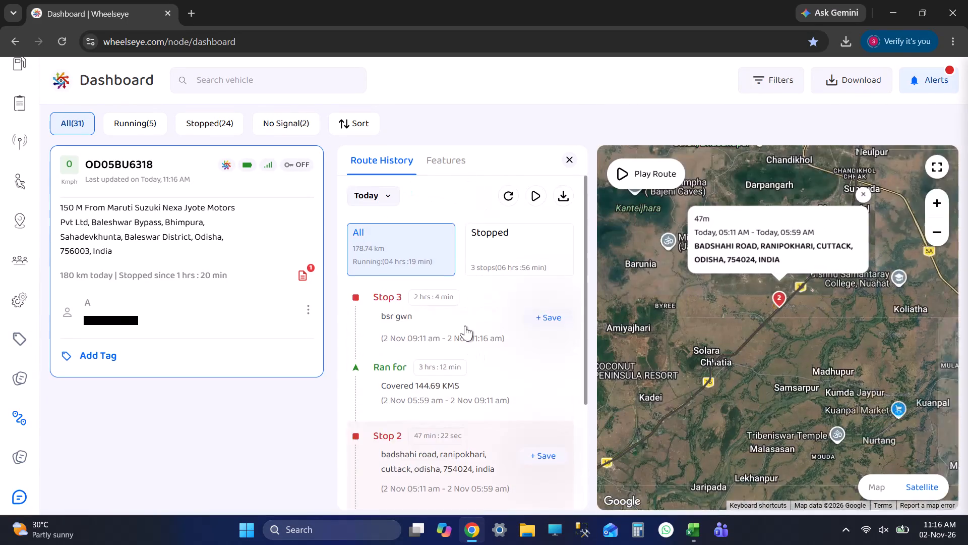
click(465, 325)
scroll(506, 325, up, 4)
scroll(766, 318, down, 4)
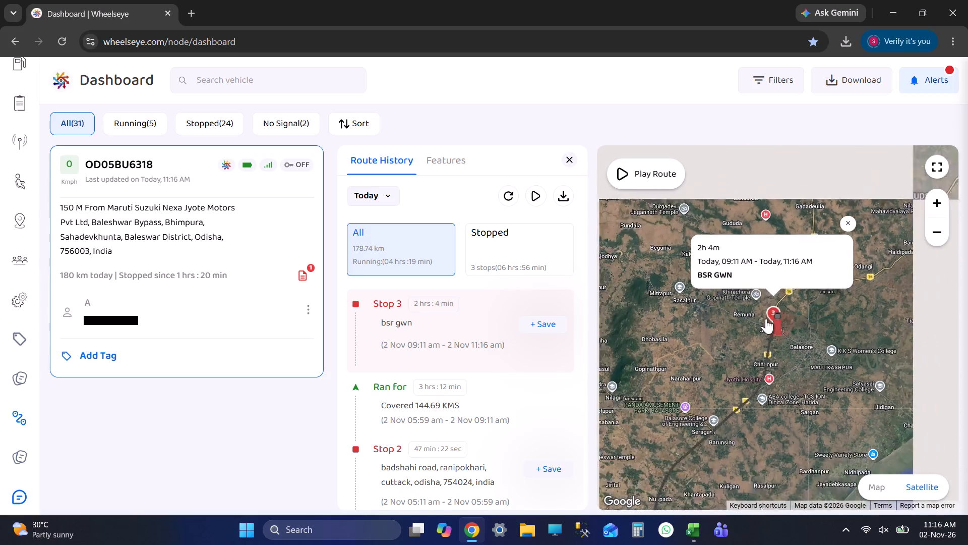
scroll(766, 318, down, 5)
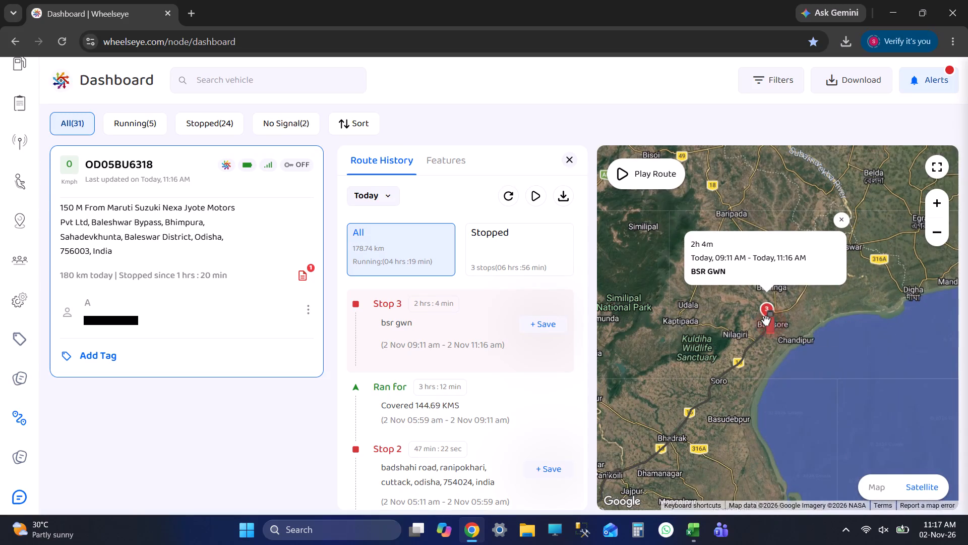
key(alt+Tab)
key(alt+Tab)
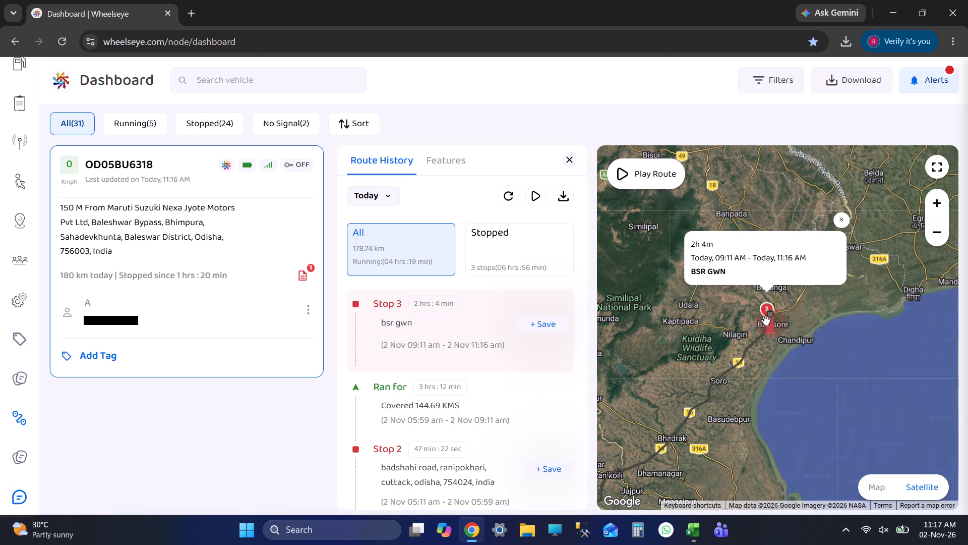
key(alt+Tab)
key(alt+Tab)
Open a new browser tab in Chrome.
click(188, 8)
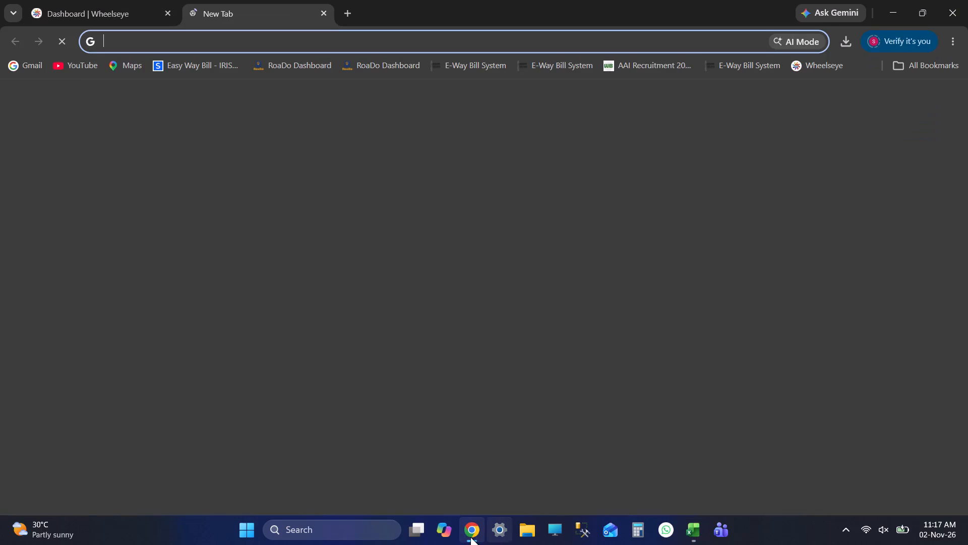
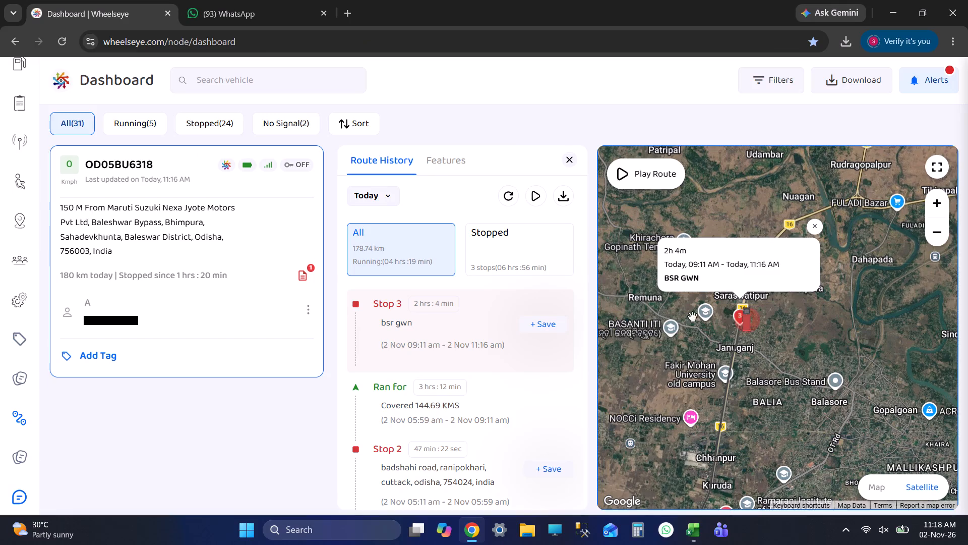
Examine the truck's Stop 3 location on the satellite map, close its stop details, and glance at the JGP (MANGULI) sheet in Excel.
scroll(752, 319, up, 8)
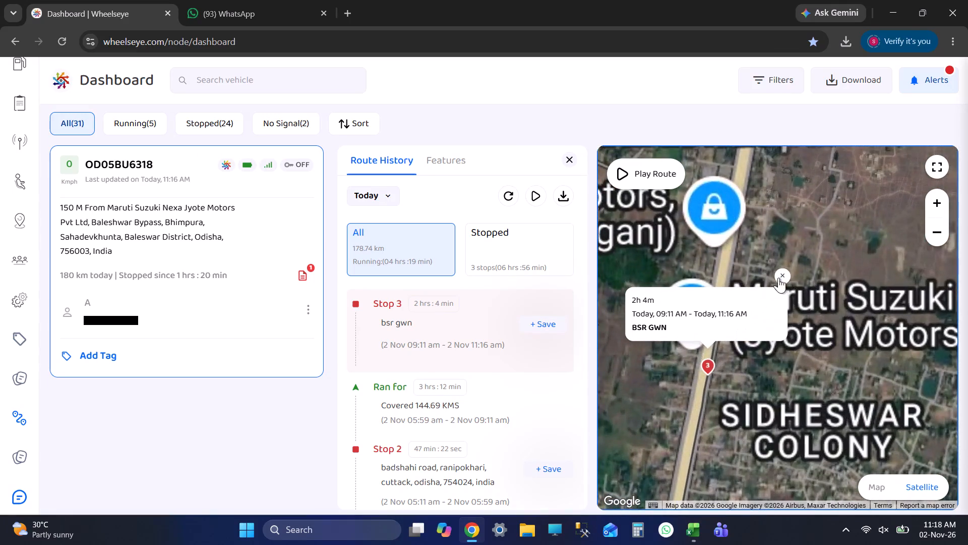
click(781, 278)
key(alt+Tab)
key(alt+Tab)
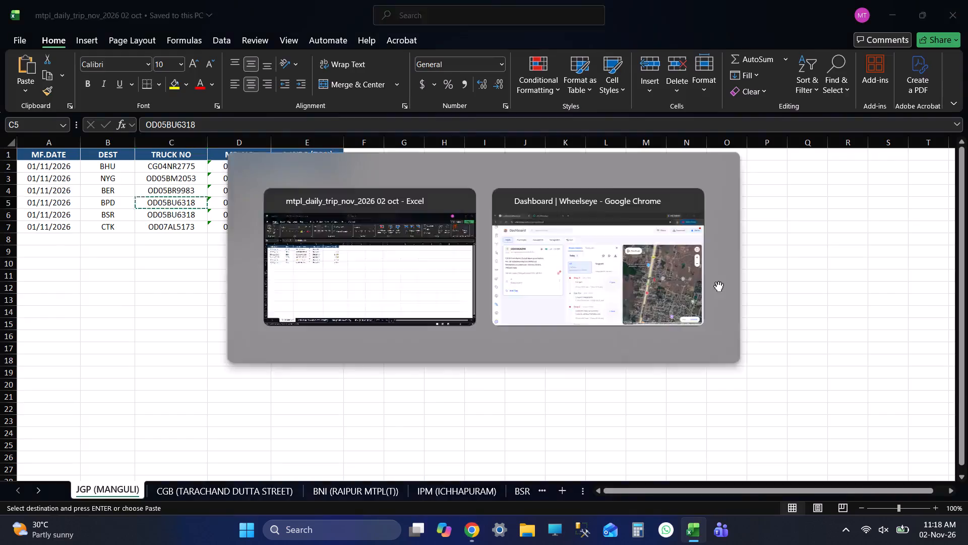
Switch back to the November trip workbook in Excel, showing the JGP (MANGULI) sheet's truck list.
key(alt+Tab)
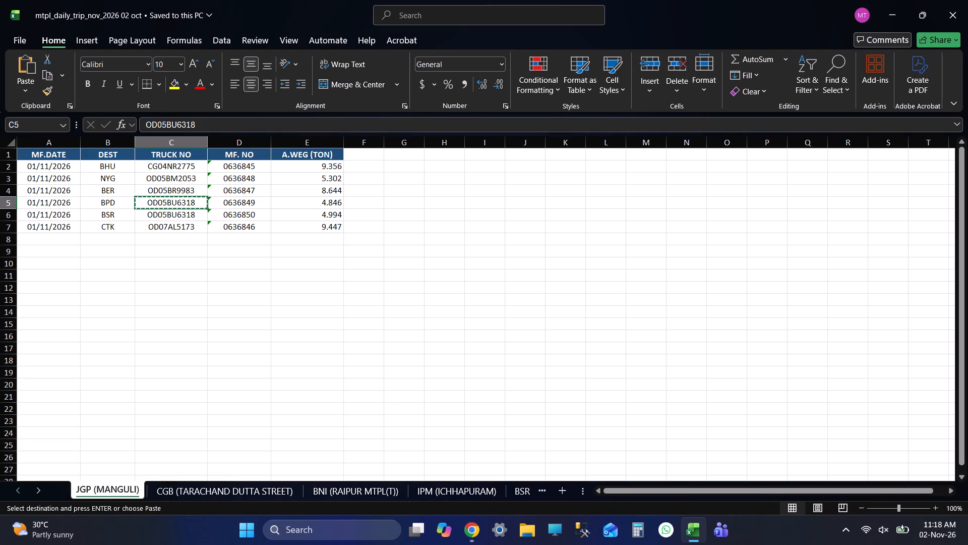
Compare the BSR trip's truck in Excel with the Stop 3 location on its Wheelseye route map in Chrome.
click(182, 213)
key(alt+Tab)
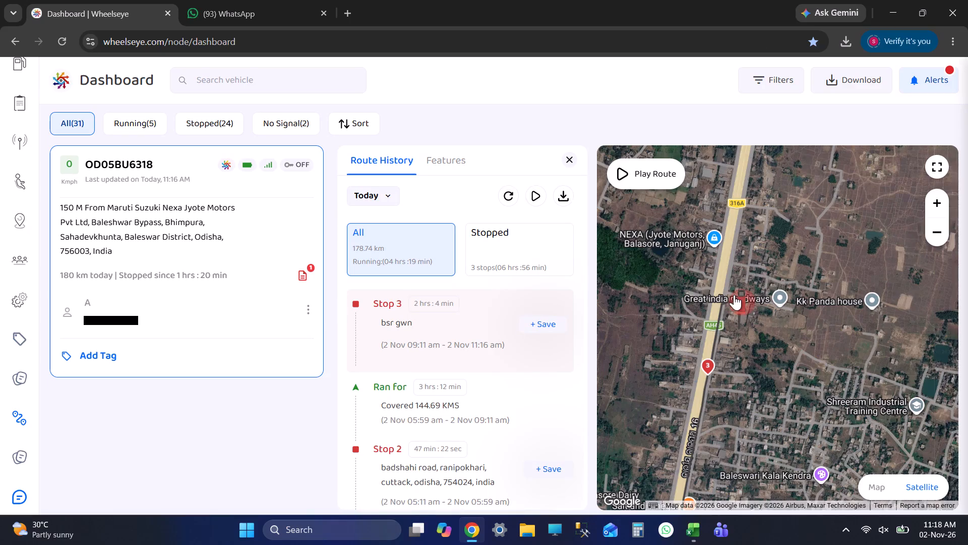
scroll(734, 295, up, 3)
scroll(776, 292, down, 1)
scroll(776, 292, up, 2)
scroll(736, 310, down, 4)
click(454, 333)
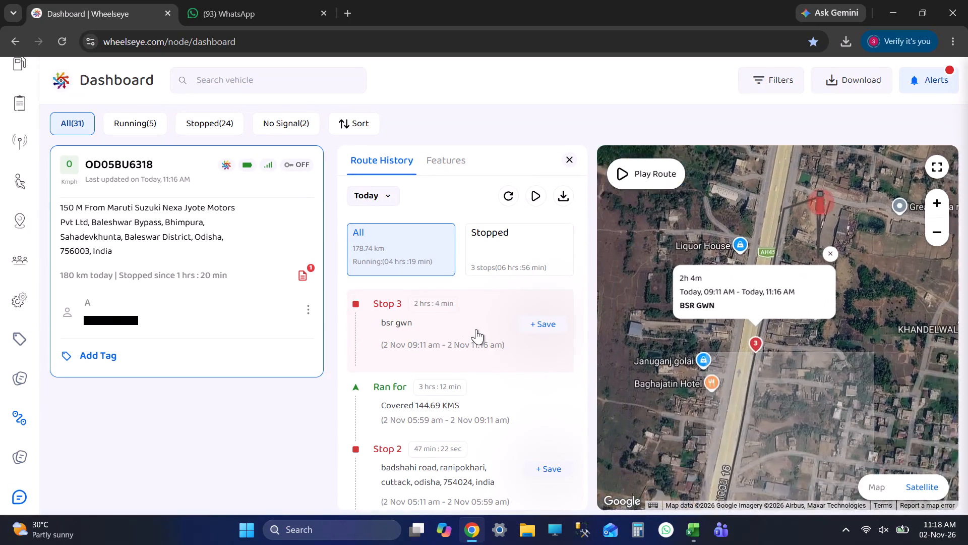
click(476, 329)
key(alt+Tab)
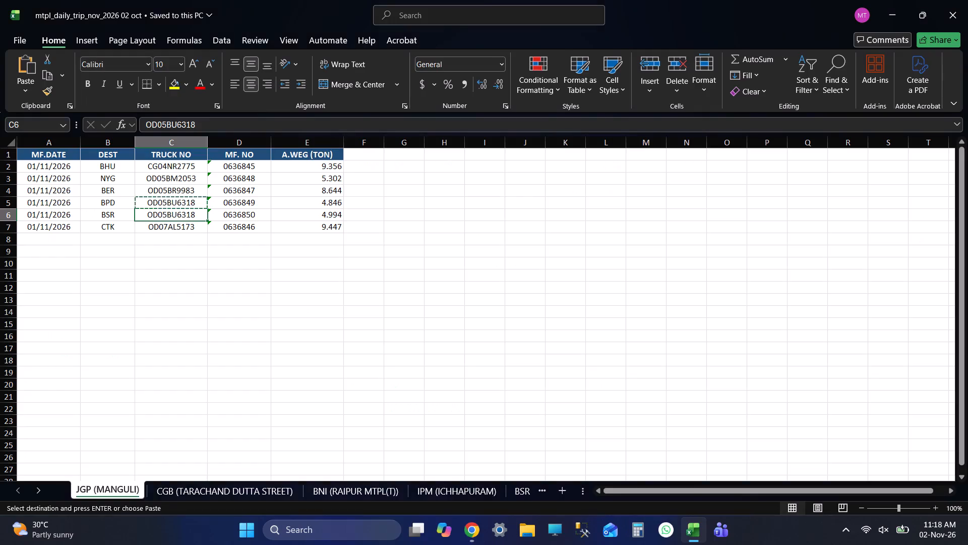
key(alt+Tab)
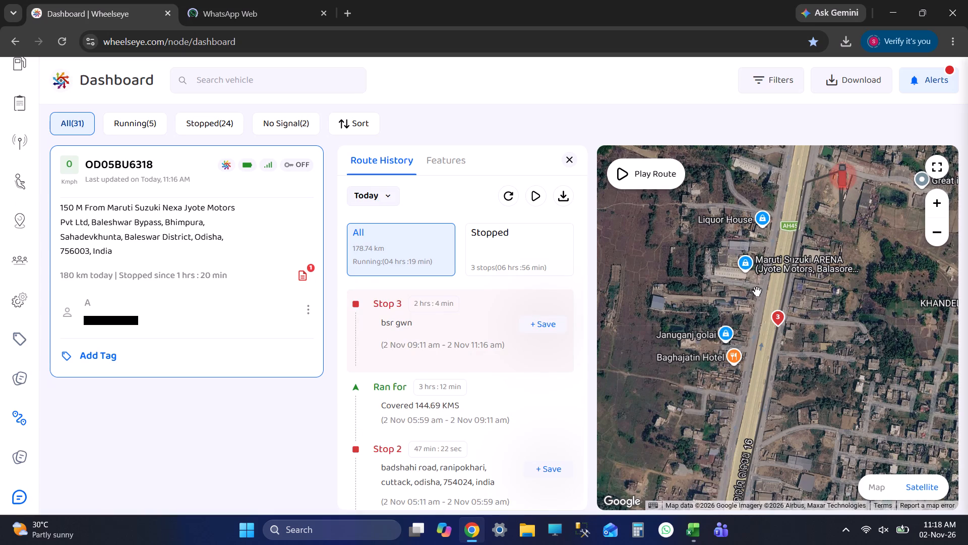
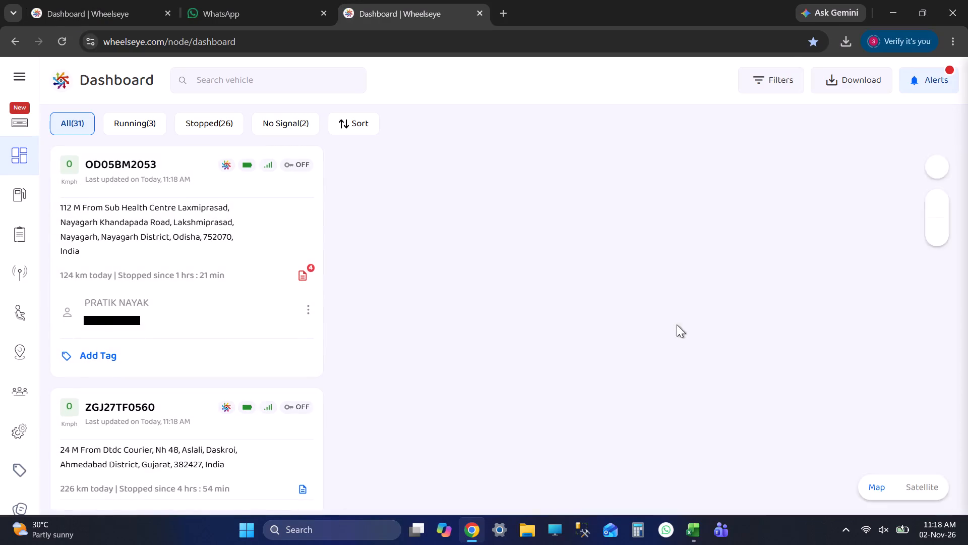
Check the truck numbers on the JGP (MANGULI) sheet in Excel and return to the Wheelseye dashboard in Chrome.
key(alt+Tab)
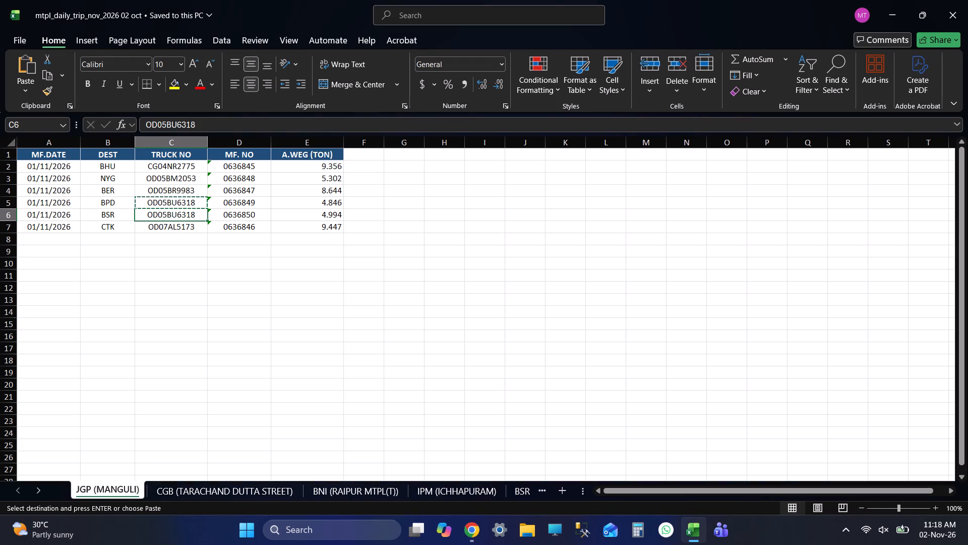
key(alt+Tab)
In the Wheelseye dashboard, examine the truck markers on the map around Kharagpur, Kolkata and Balasore.
scroll(865, 342, up, 9)
drag(879, 440, 762, 335)
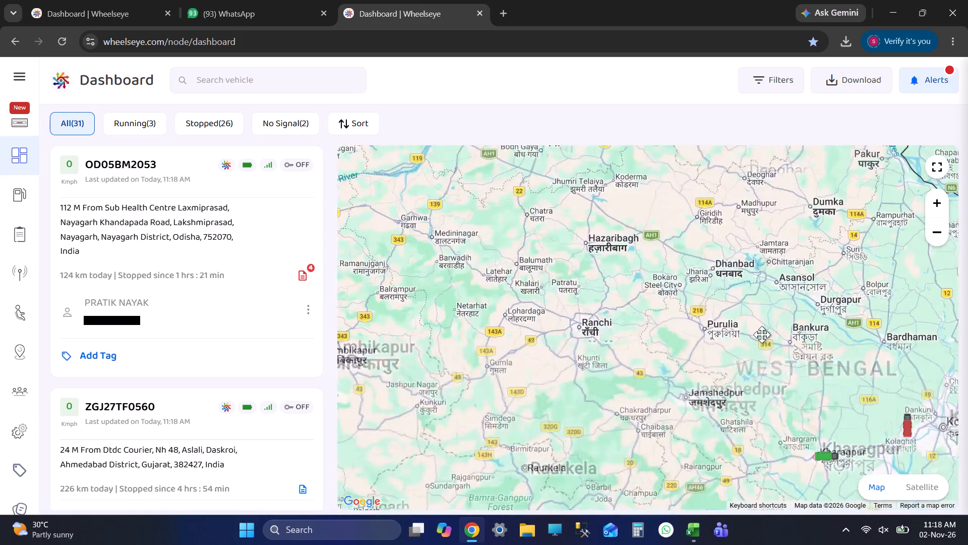
drag(762, 335, 730, 288)
scroll(621, 412, up, 10)
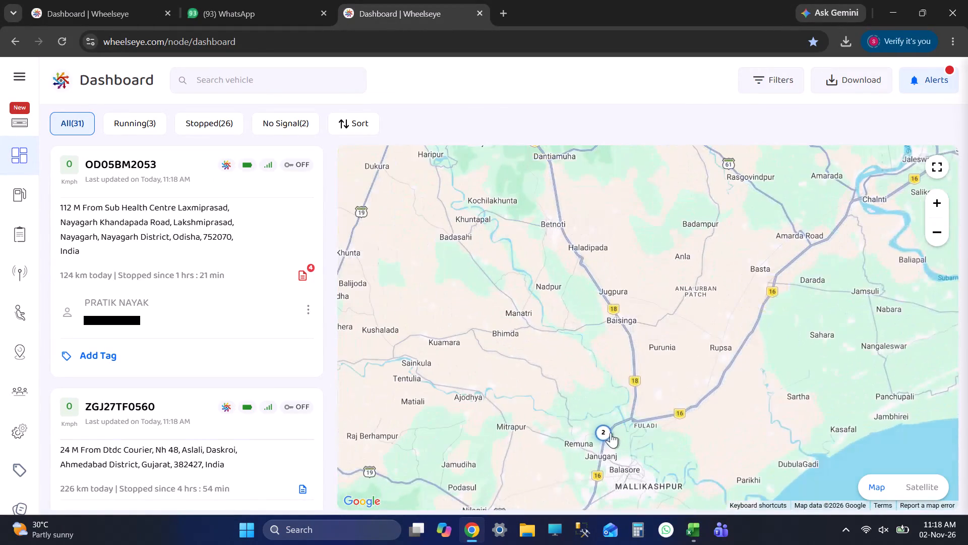
scroll(619, 405, down, 2)
scroll(621, 414, up, 1)
scroll(622, 415, down, 5)
scroll(673, 405, down, 2)
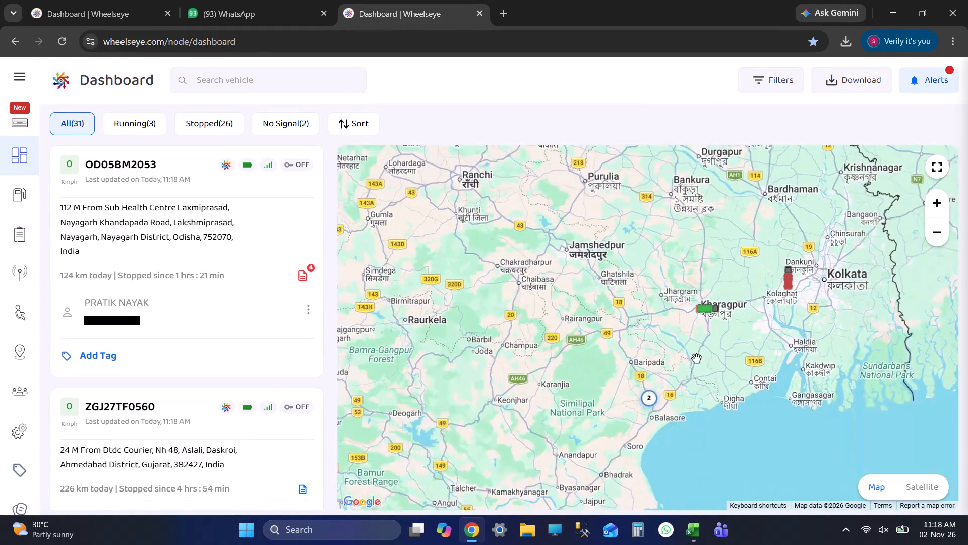
scroll(710, 320, up, 3)
scroll(713, 324, down, 5)
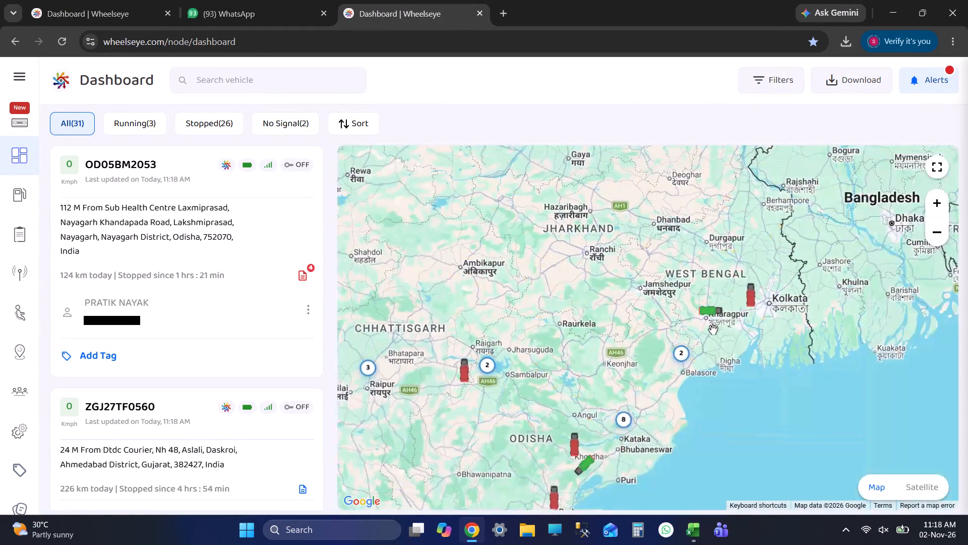
scroll(684, 374, up, 7)
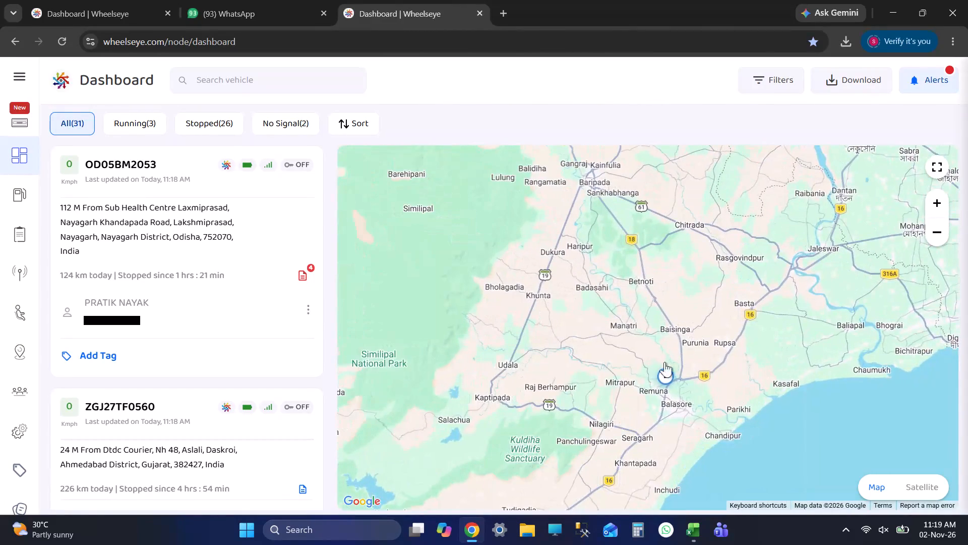
Recheck the truck numbers on the JGP (MANGULI) sheet in Excel and return to the Wheelseye dashboard in Chrome.
key(alt+Tab)
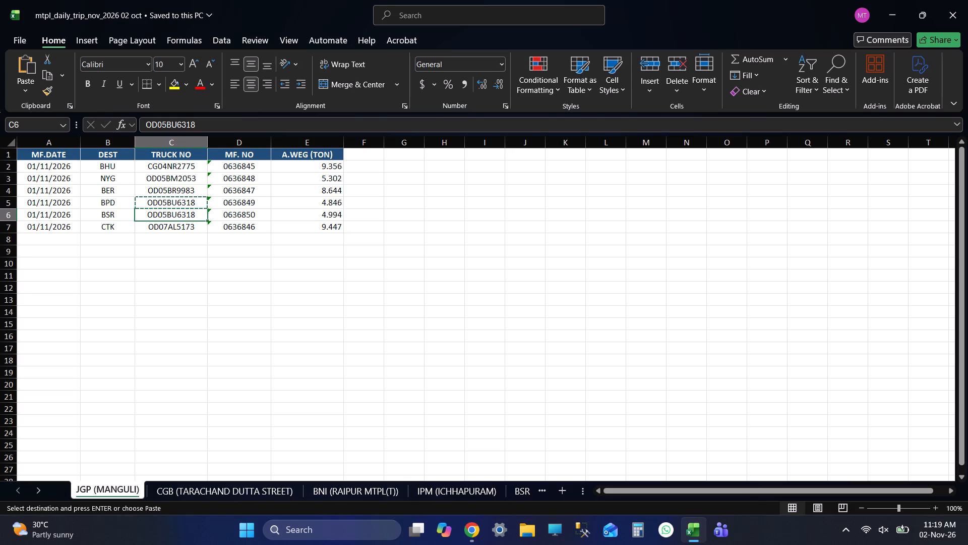
key(alt+Tab)
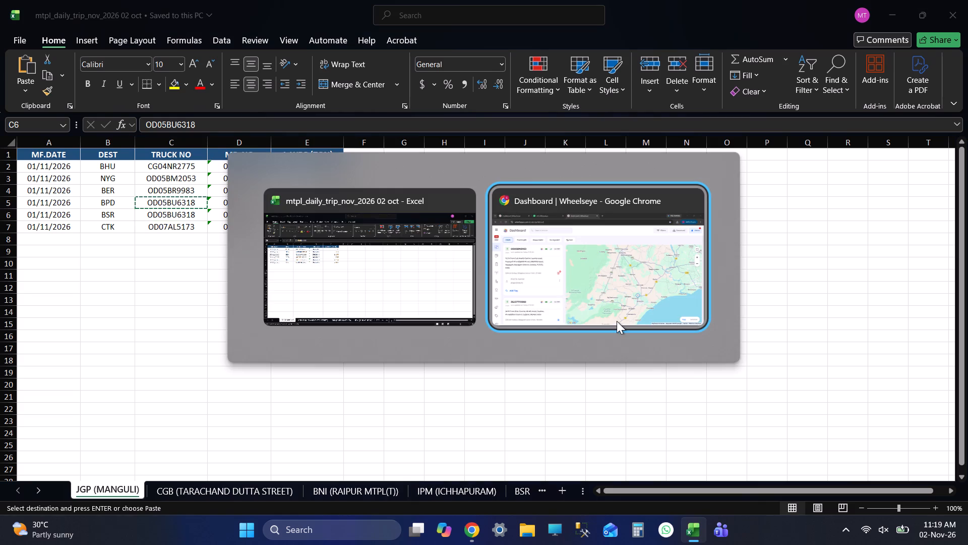
click(621, 279)
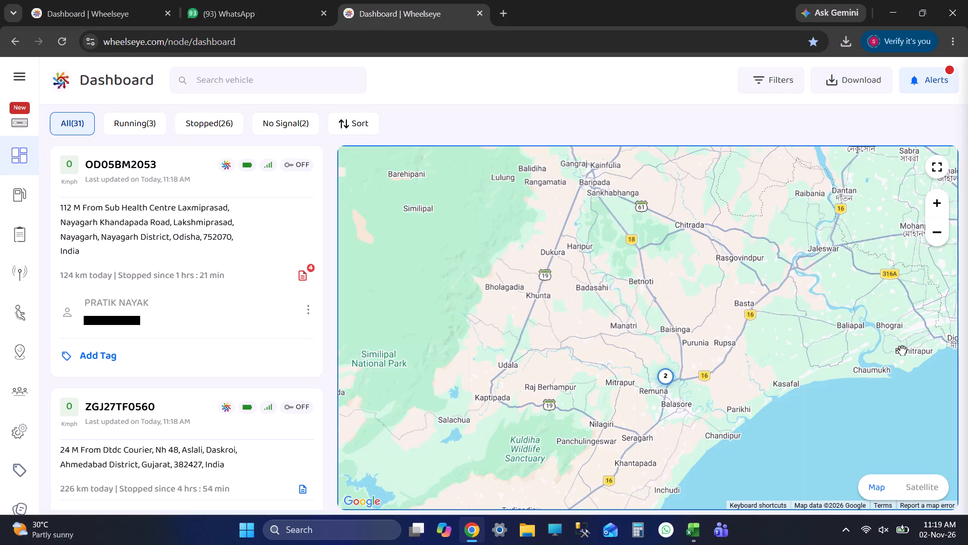
Inspect the two-truck cluster beside highway 16 near Januganj, Balasore, closely enough to separate the individual truck markers.
scroll(640, 392, up, 2)
scroll(680, 393, up, 3)
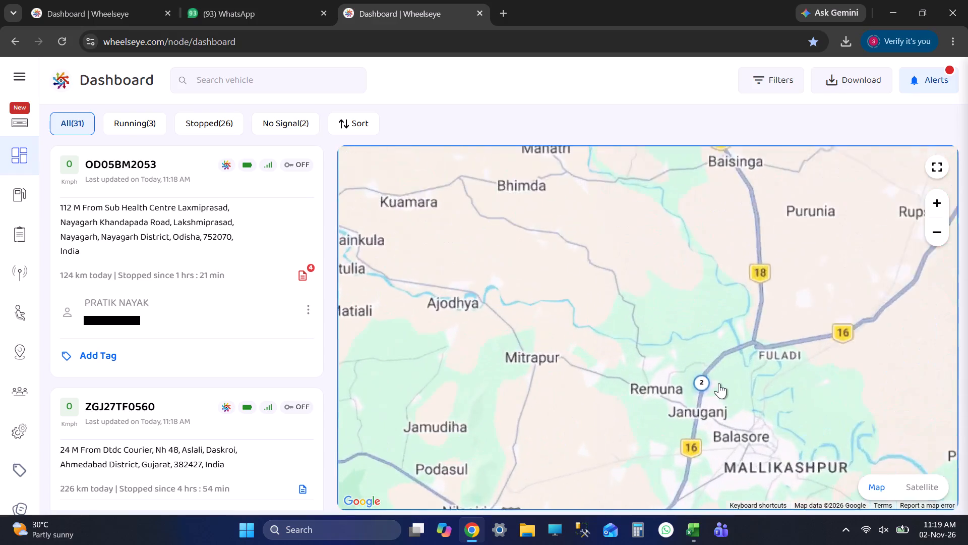
scroll(719, 383, up, 1)
scroll(719, 383, down, 1)
scroll(721, 382, up, 2)
drag(695, 403, 719, 352)
scroll(714, 352, up, 1)
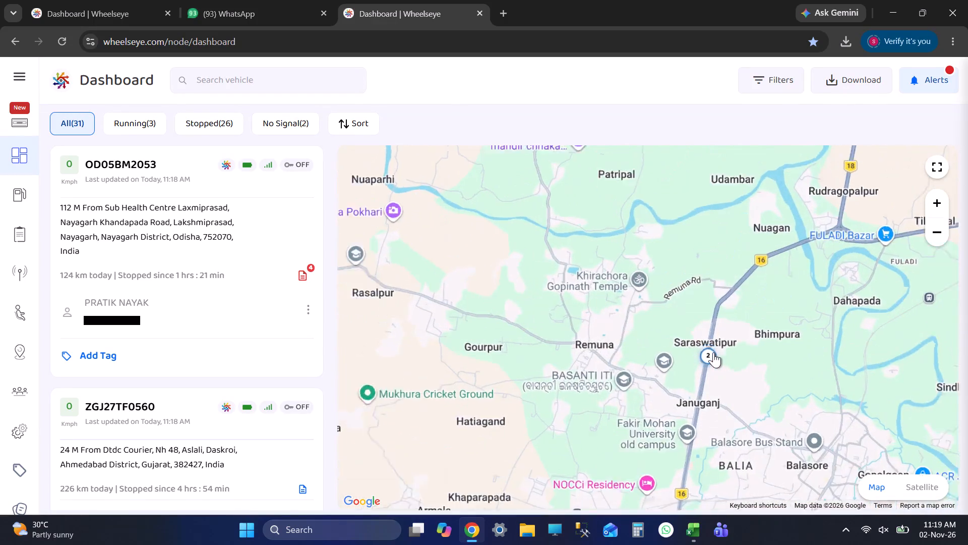
scroll(707, 364, up, 3)
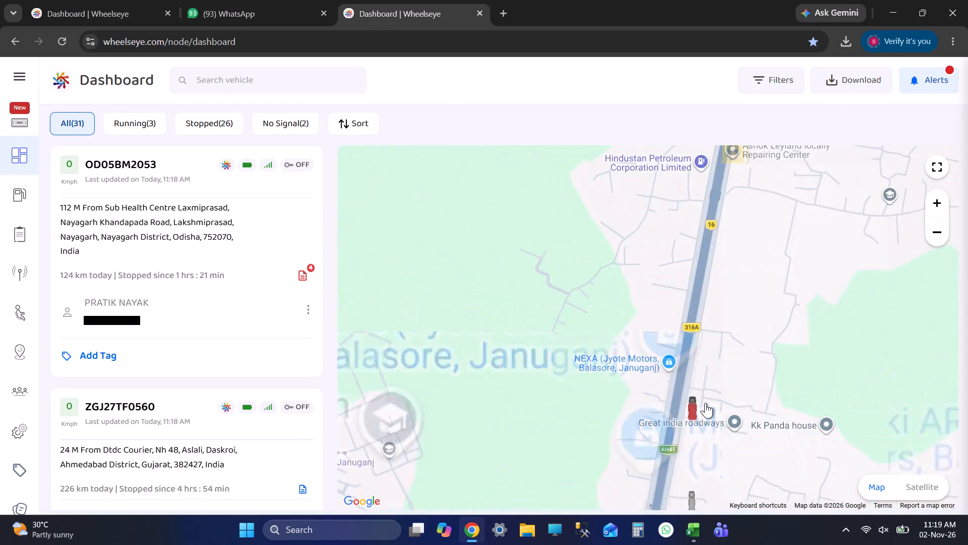
drag(705, 403, 742, 371)
scroll(735, 373, up, 3)
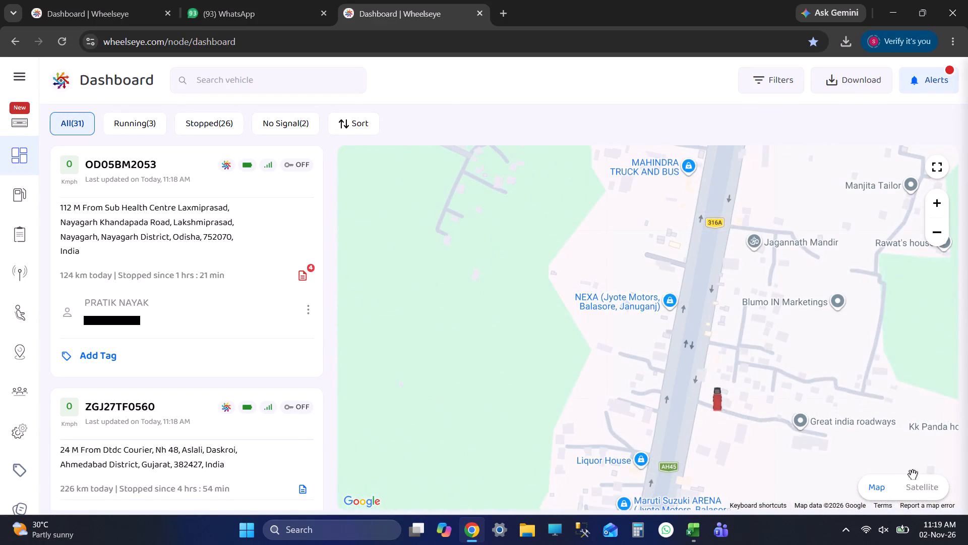
Show satellite imagery of the area around the red truck marker near Great india roadways in Januganj.
click(919, 488)
scroll(723, 396, up, 3)
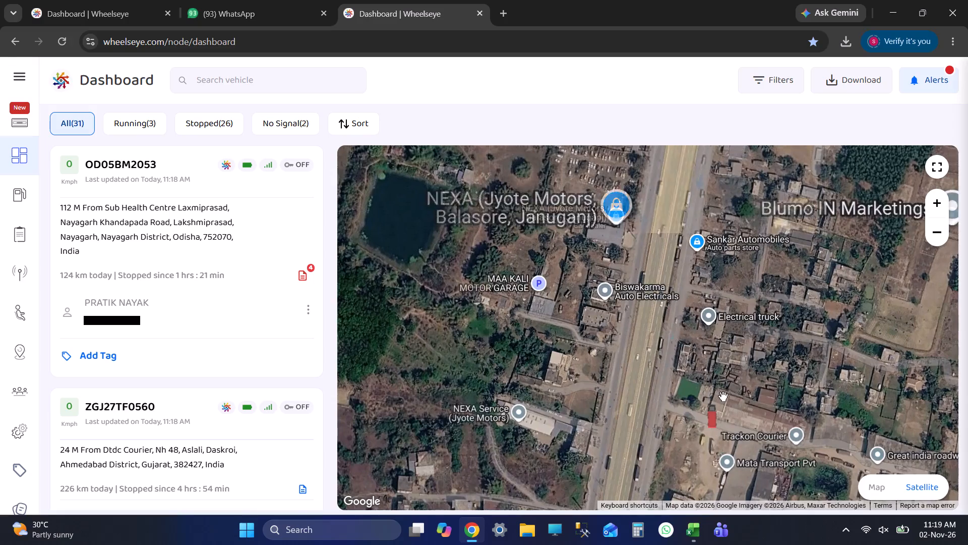
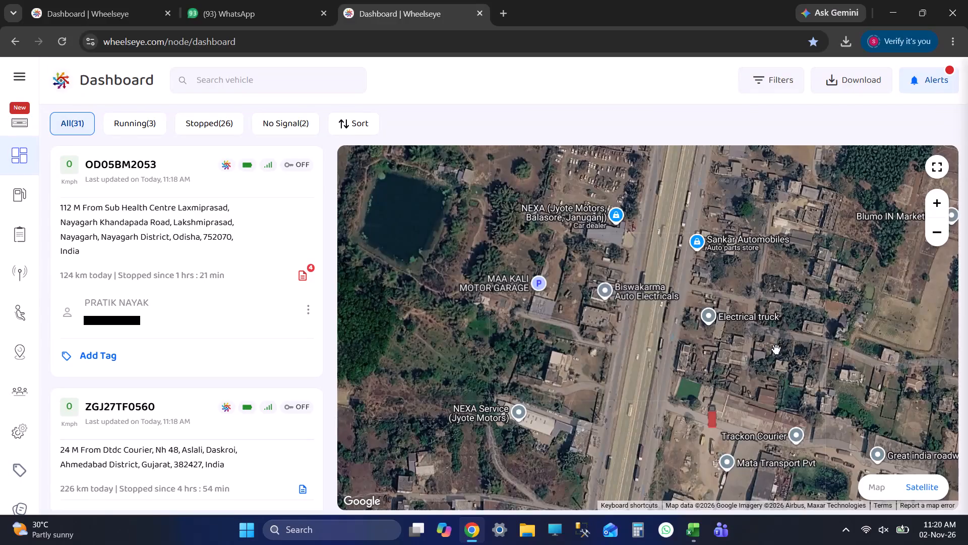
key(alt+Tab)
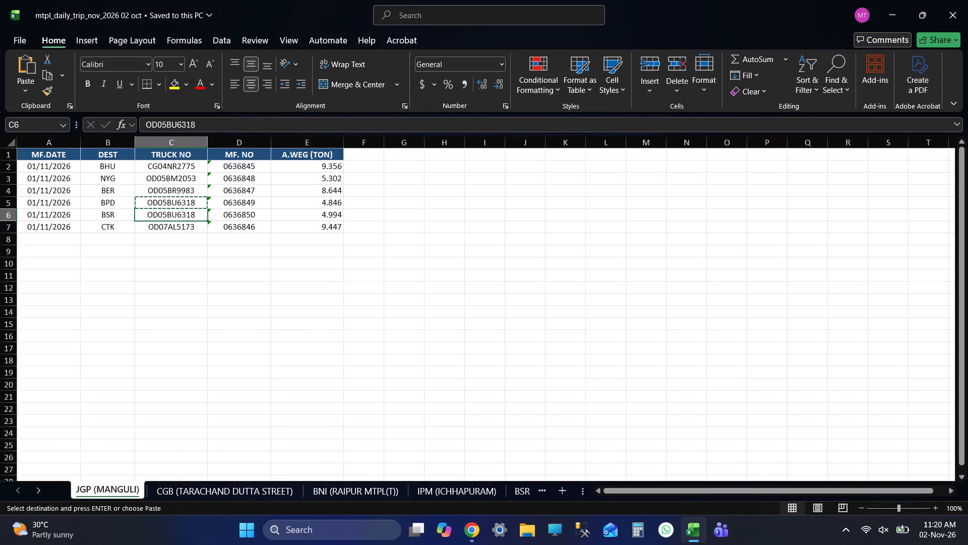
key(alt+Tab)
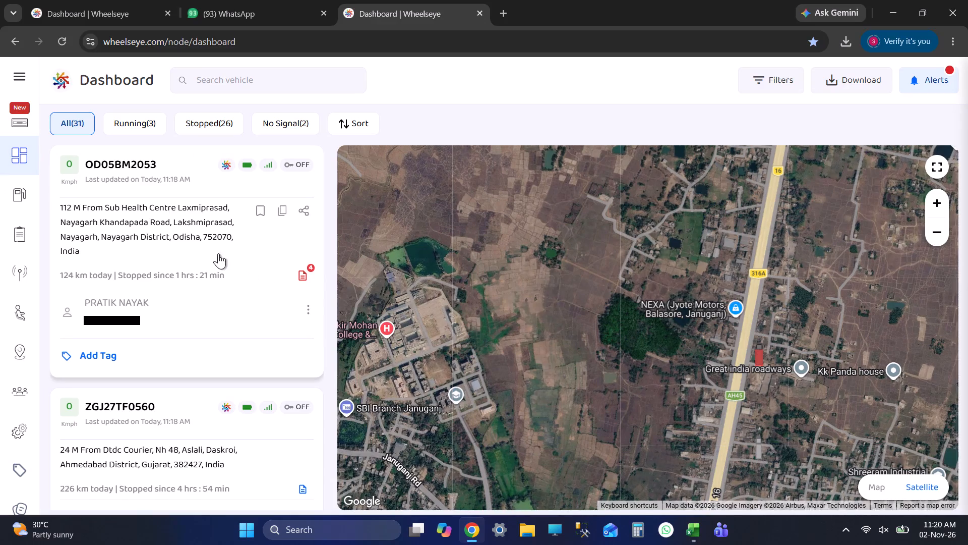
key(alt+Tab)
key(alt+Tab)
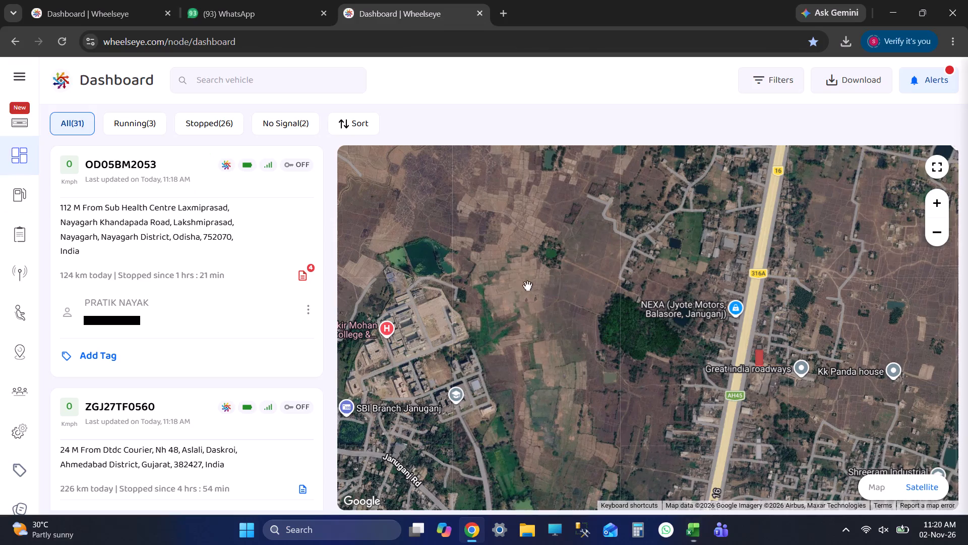
click(98, 0)
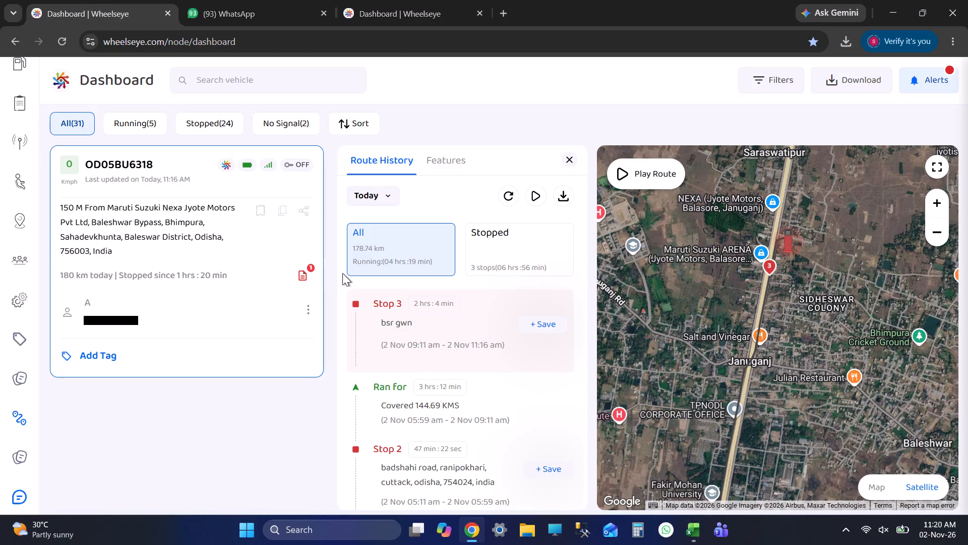
click(64, 43)
scroll(243, 311, down, 4)
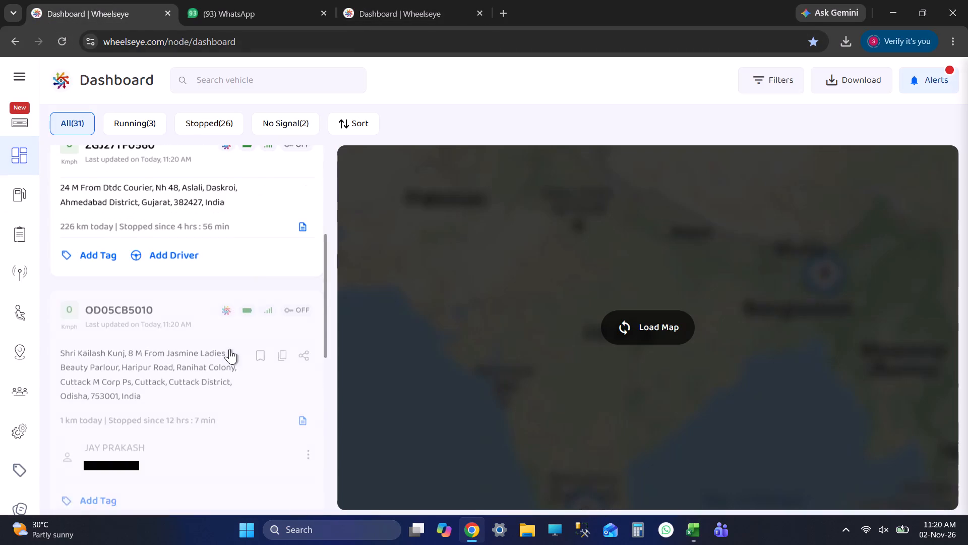
Switch to Excel and look through the JGP (MANGULI), CGB (TARACHAND DUTTA STREET) and BNI (RAIPUR MTPL(T)) sheets for trucks to track.
key(alt+Tab)
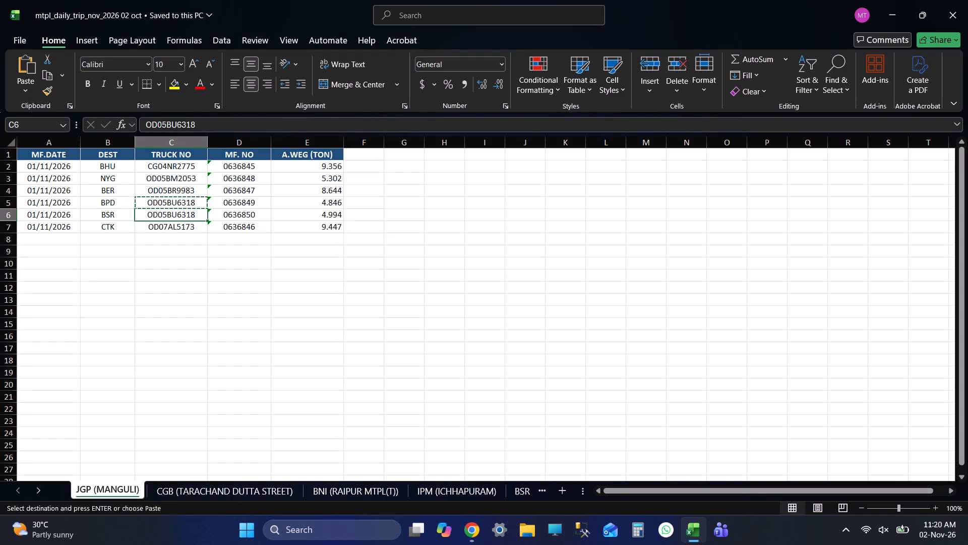
click(182, 229)
key(alt+Tab)
key(alt+Tab)
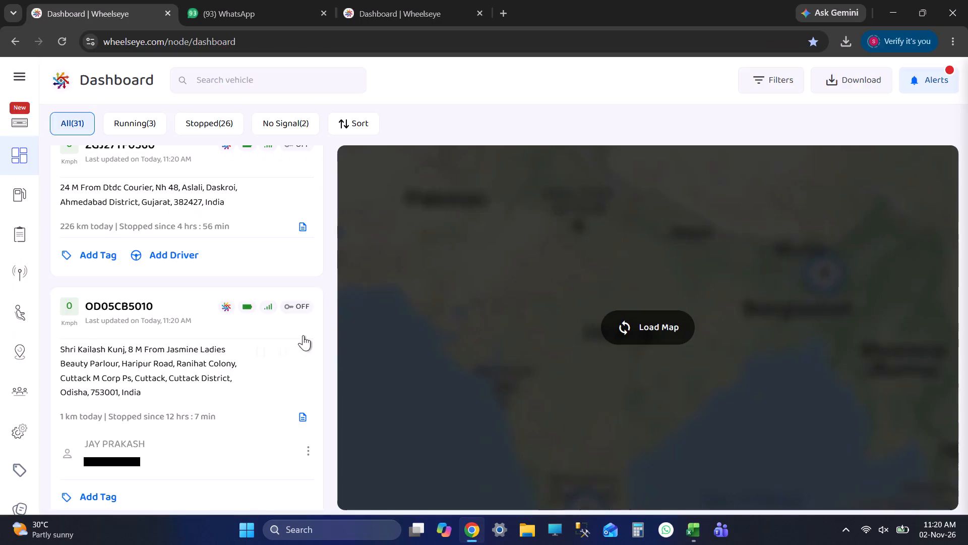
click(188, 499)
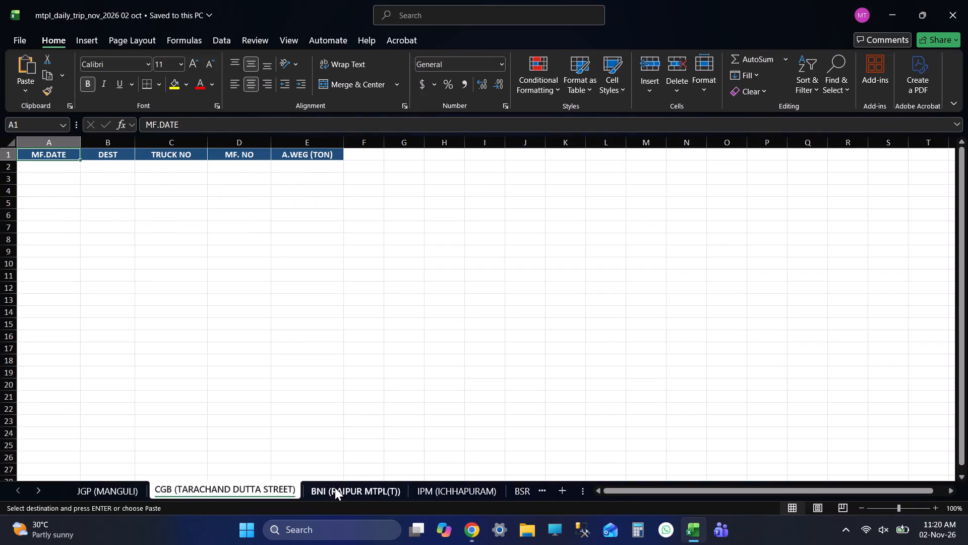
click(335, 487)
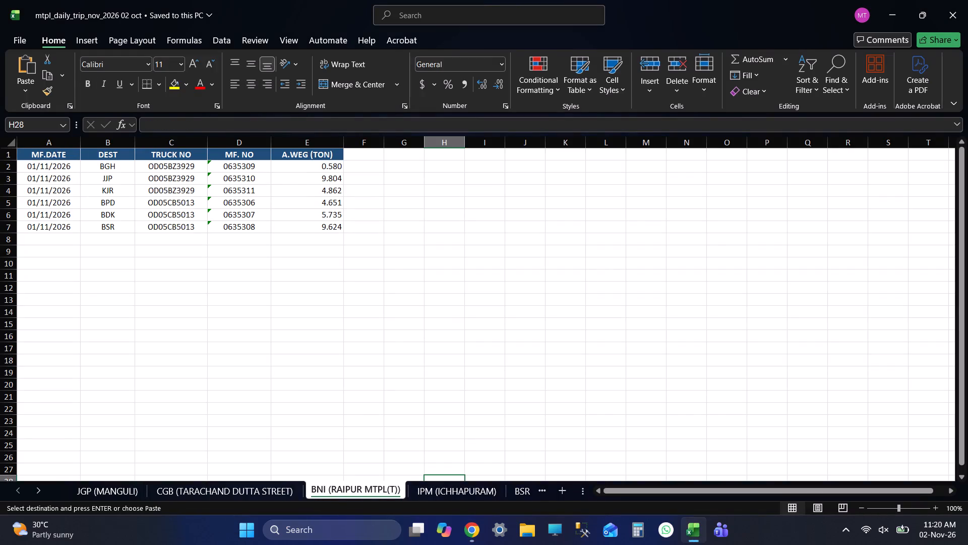
click(185, 169)
key(ctrl+c)
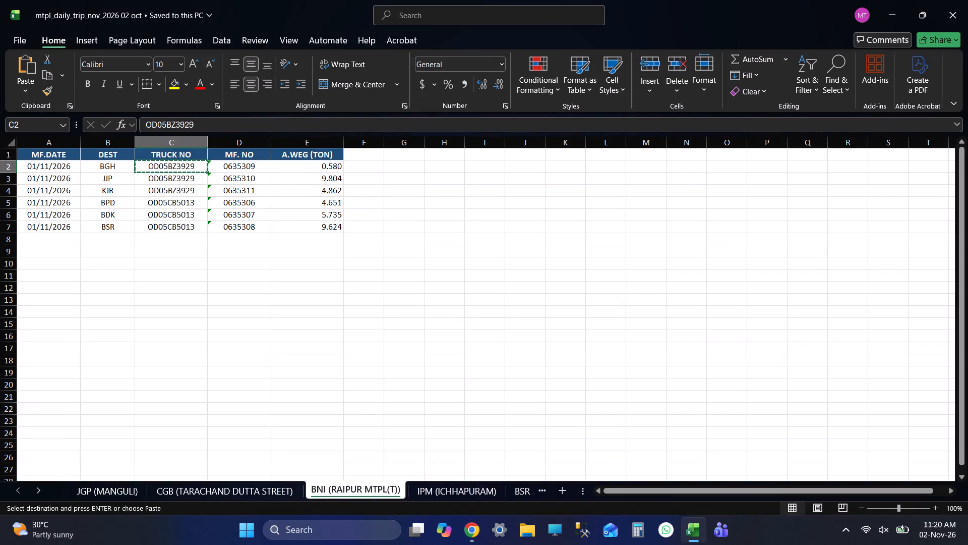
key(alt+Tab)
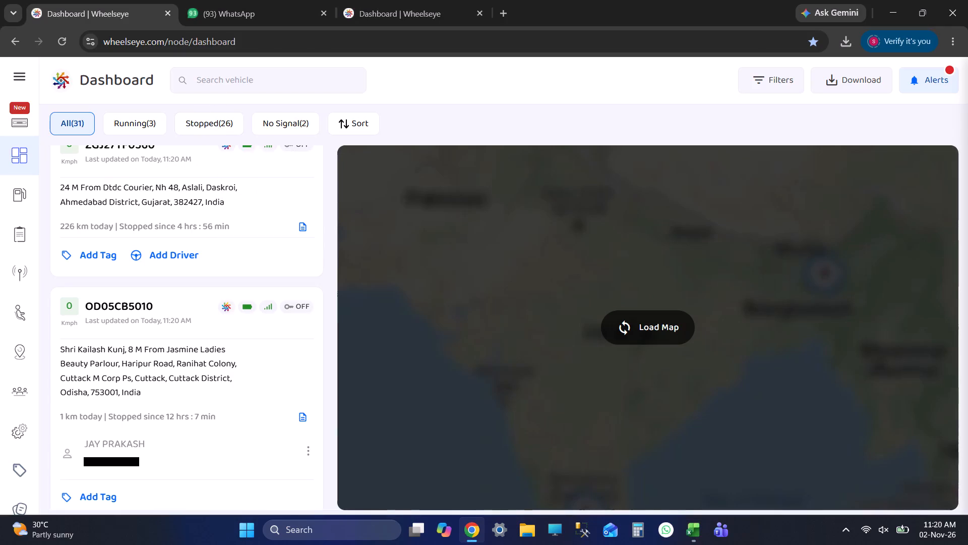
click(227, 69)
key(ctrl+v)
key(Return)
click(153, 234)
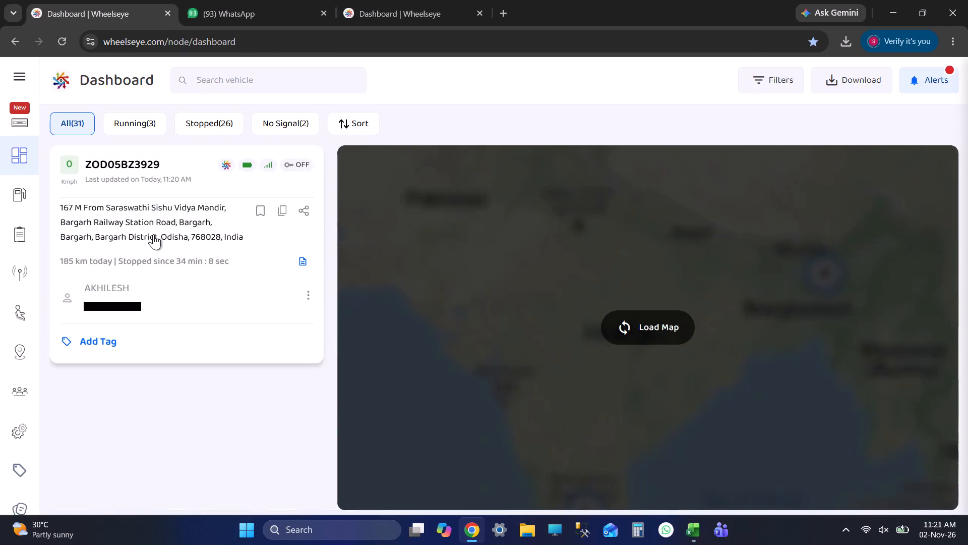
click(791, 334)
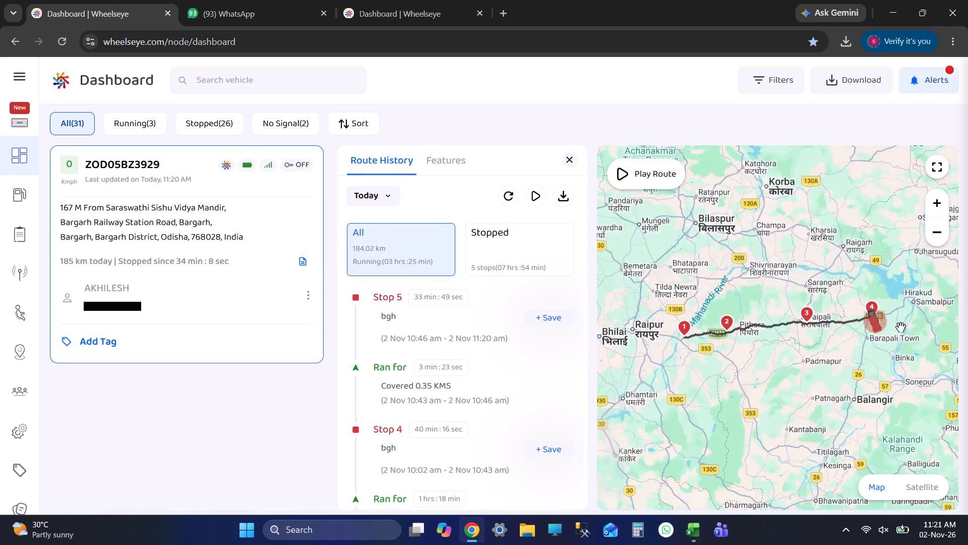
key(alt+Tab)
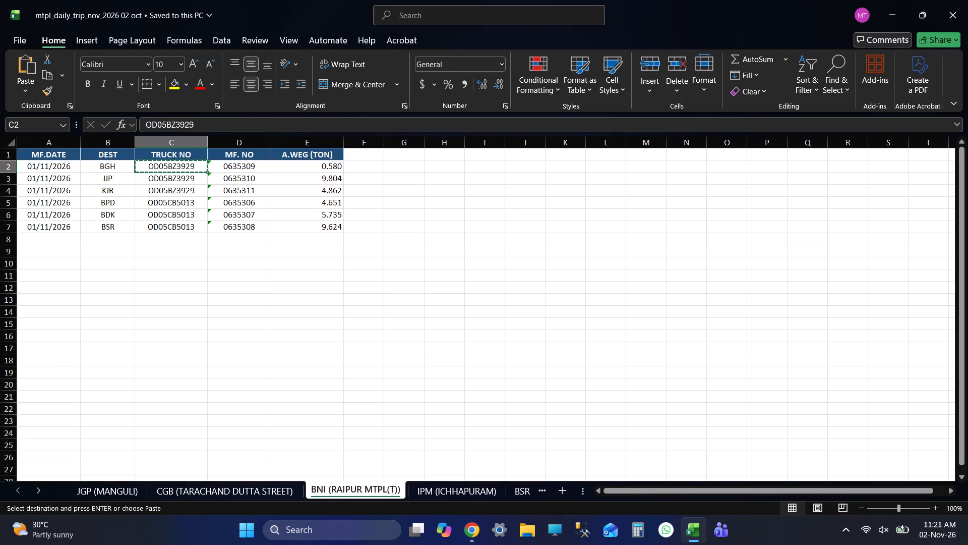
key(alt+Tab)
scroll(848, 328, up, 4)
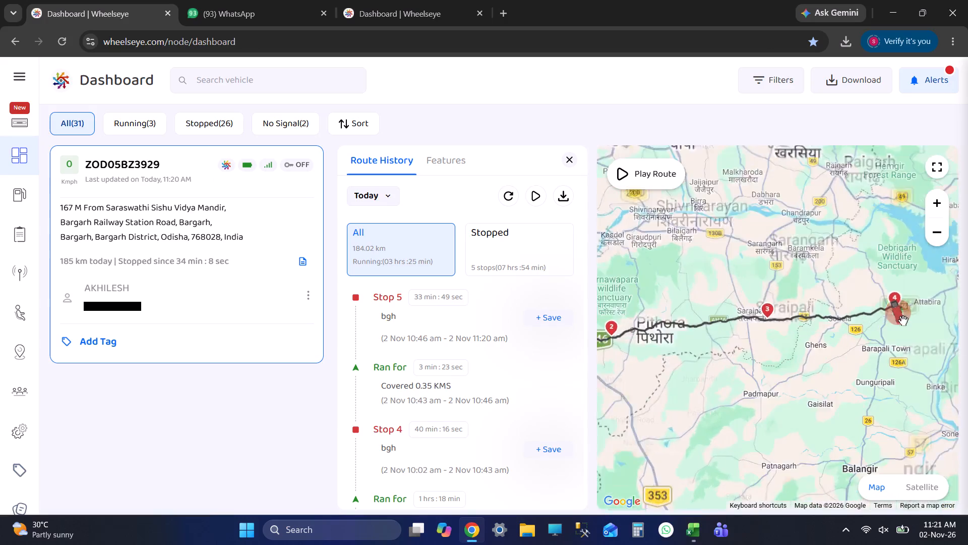
scroll(903, 320, up, 1)
scroll(903, 320, down, 1)
scroll(903, 320, up, 6)
scroll(882, 275, up, 2)
drag(869, 276, 760, 321)
scroll(758, 314, up, 5)
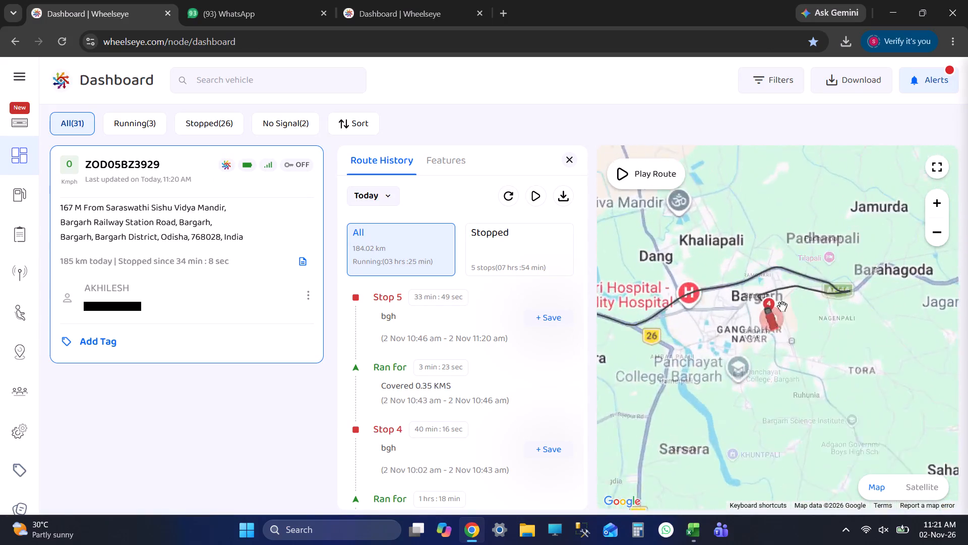
scroll(782, 306, up, 4)
scroll(761, 315, down, 5)
scroll(760, 315, up, 1)
scroll(760, 315, down, 1)
scroll(759, 321, up, 1)
scroll(757, 326, down, 3)
scroll(756, 330, up, 1)
scroll(756, 330, down, 1)
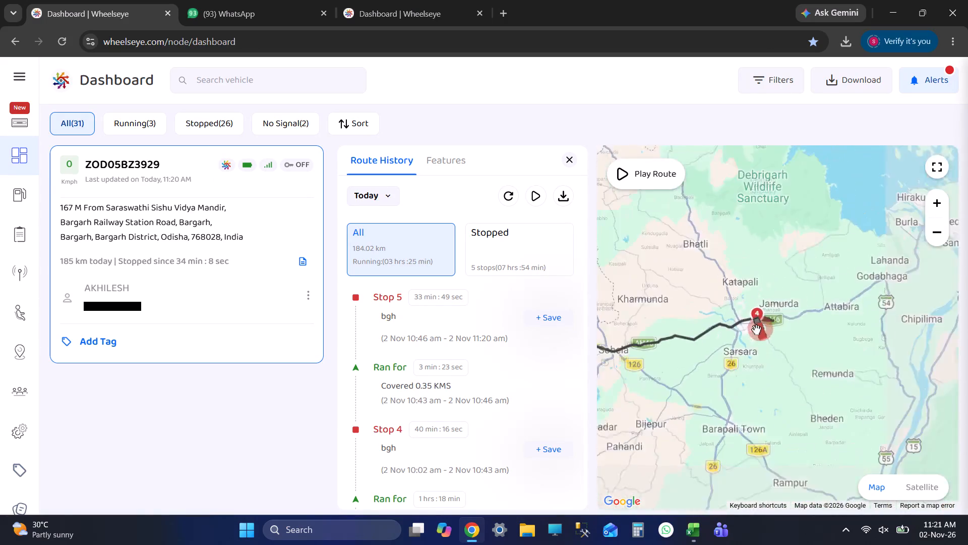
key(alt+Tab)
click(160, 204)
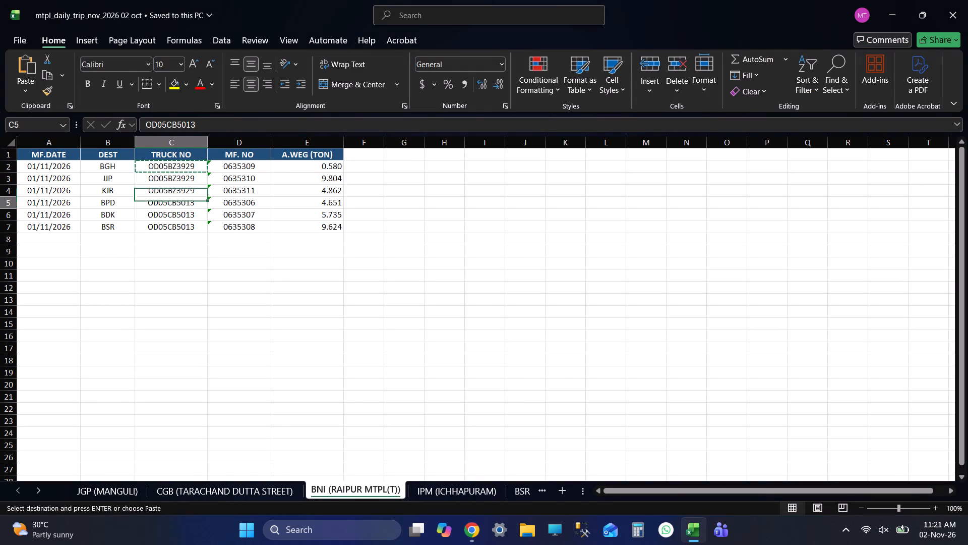
key(ctrl+c)
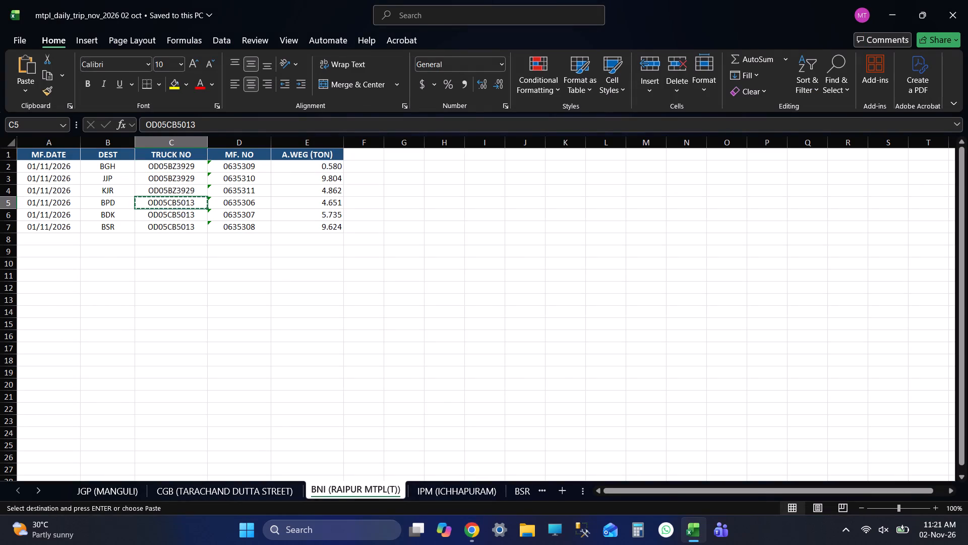
key(alt+Tab)
key(alt+Tab)
key(alt+Tab)
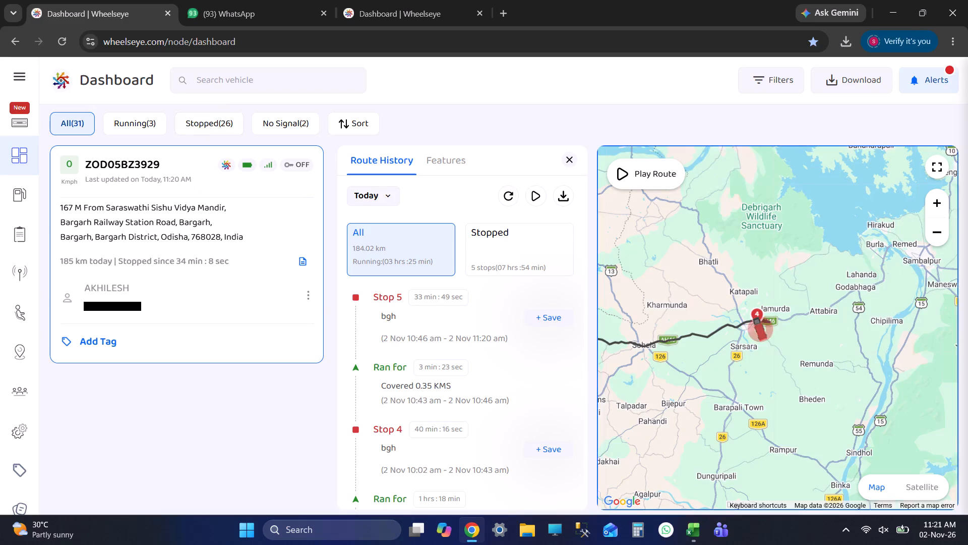
click(243, 80)
key(ctrl+v)
key(Return)
click(169, 212)
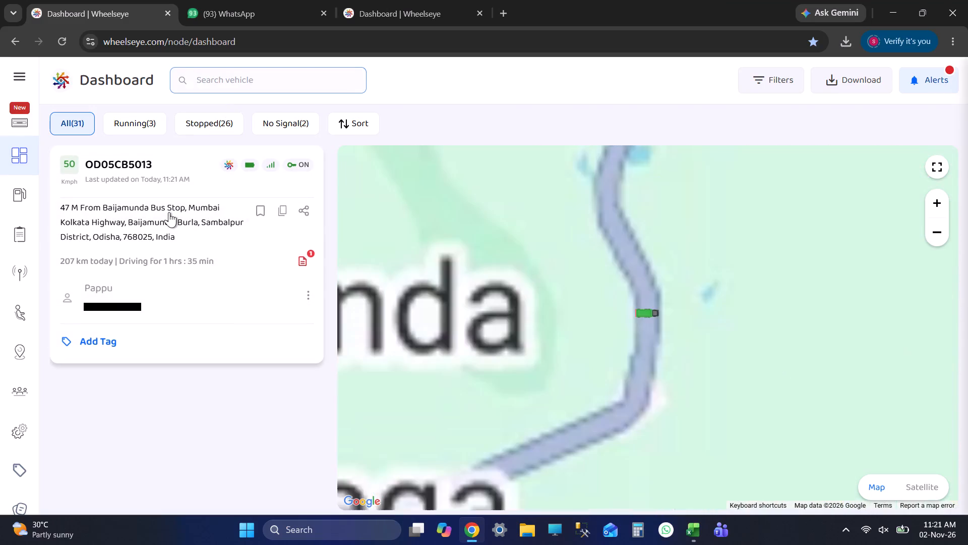
scroll(803, 355, down, 1)
scroll(861, 336, up, 8)
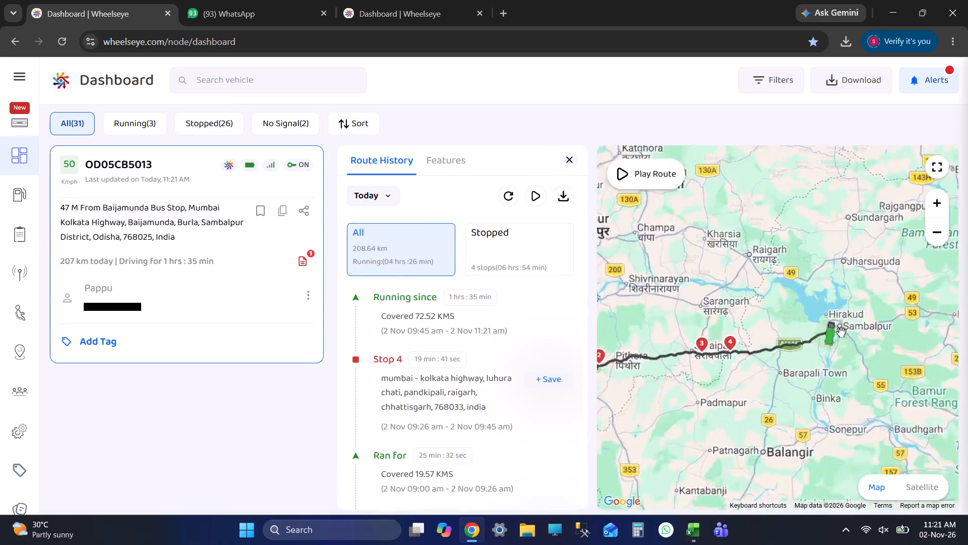
scroll(841, 332, up, 4)
scroll(832, 328, down, 1)
scroll(832, 328, up, 1)
key(alt+Tab)
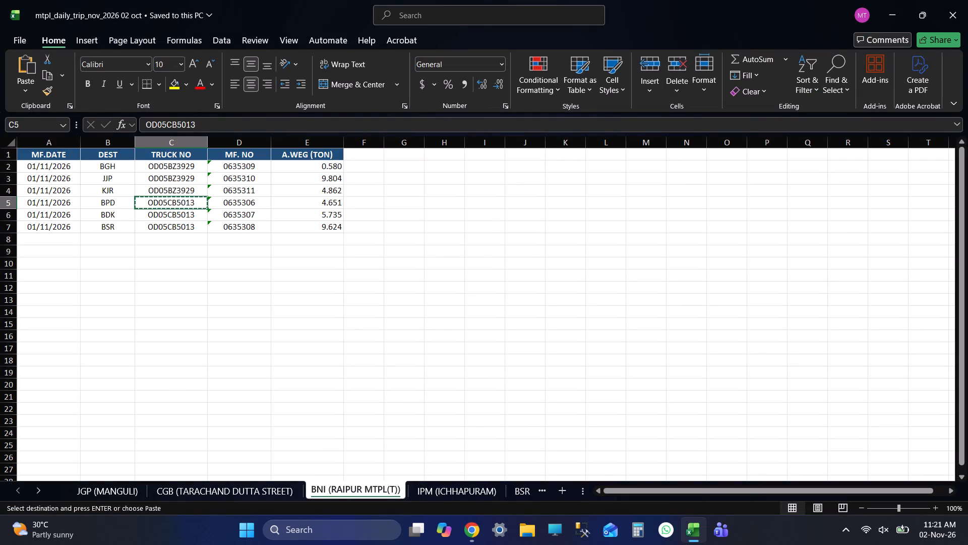
key(alt+Tab)
Check the IPM (ICHHAPURAM) and BSR (BALASORE) sheets in Excel for trips and return to the BNI (RAIPUR MTPL(T)) sheet.
key(alt+Tab)
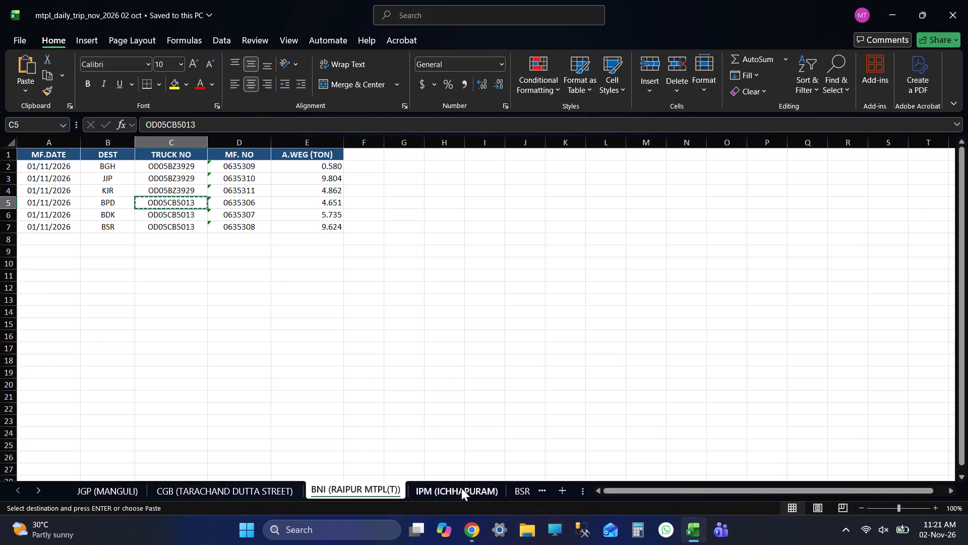
click(460, 488)
click(526, 484)
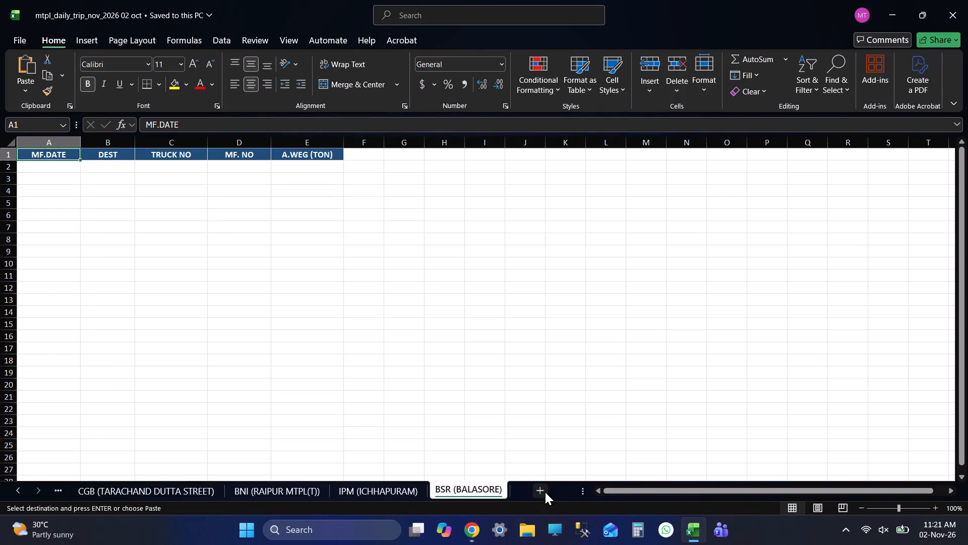
click(309, 492)
click(161, 501)
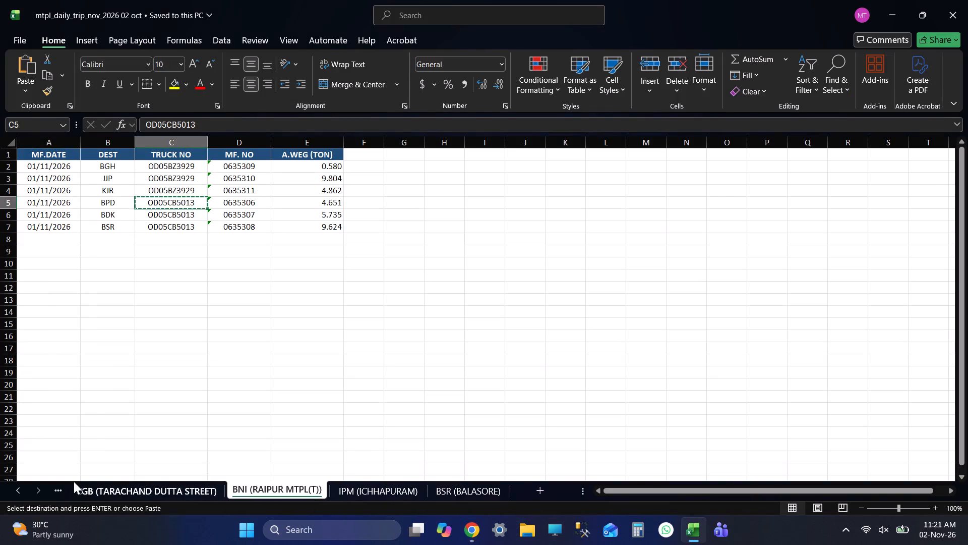
double_click(16, 483)
Switch to the other Wheelseye dashboard in Chrome and examine the fleet map around Balasore, cross-checking against the BNI (RAIPUR MTPL(T)) sheet.
key(alt+Tab)
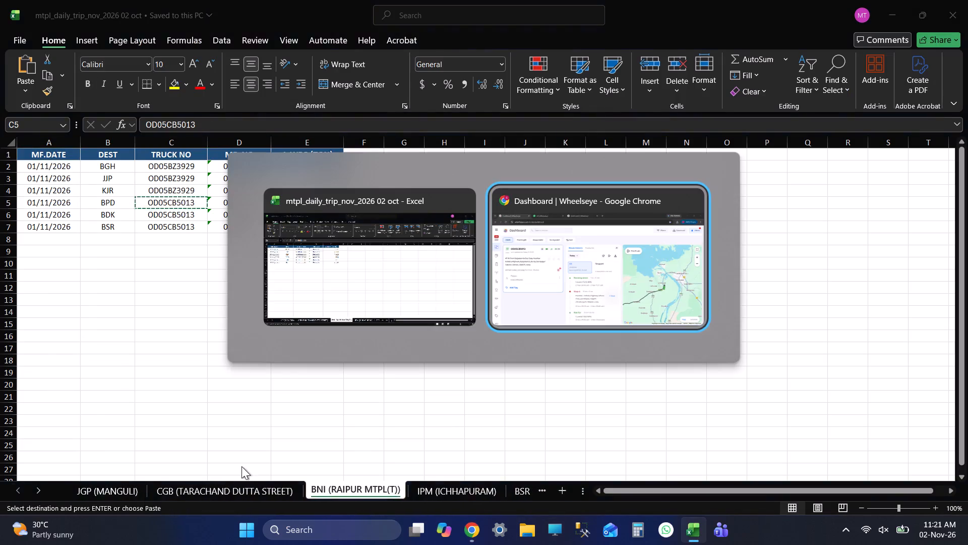
key(alt+Tab)
key(alt+Tab)
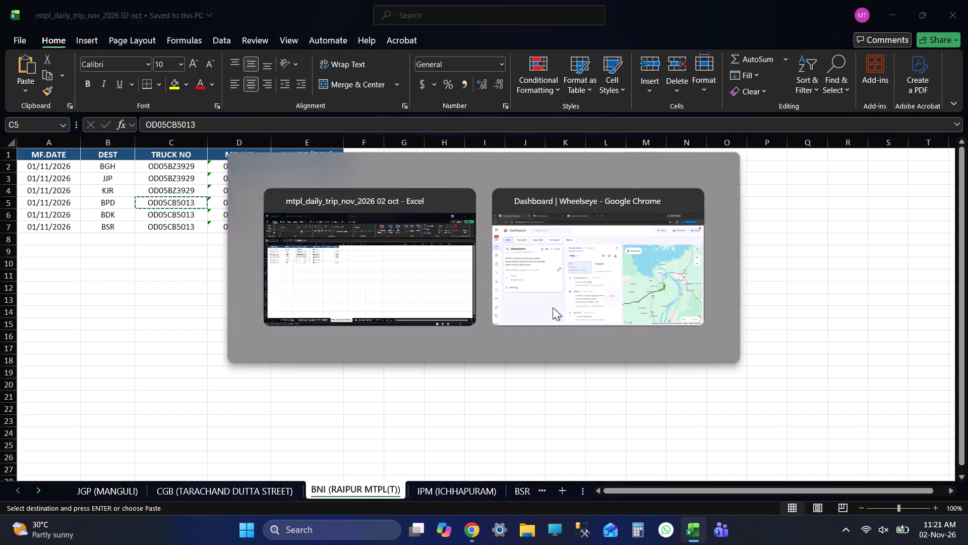
click(379, 13)
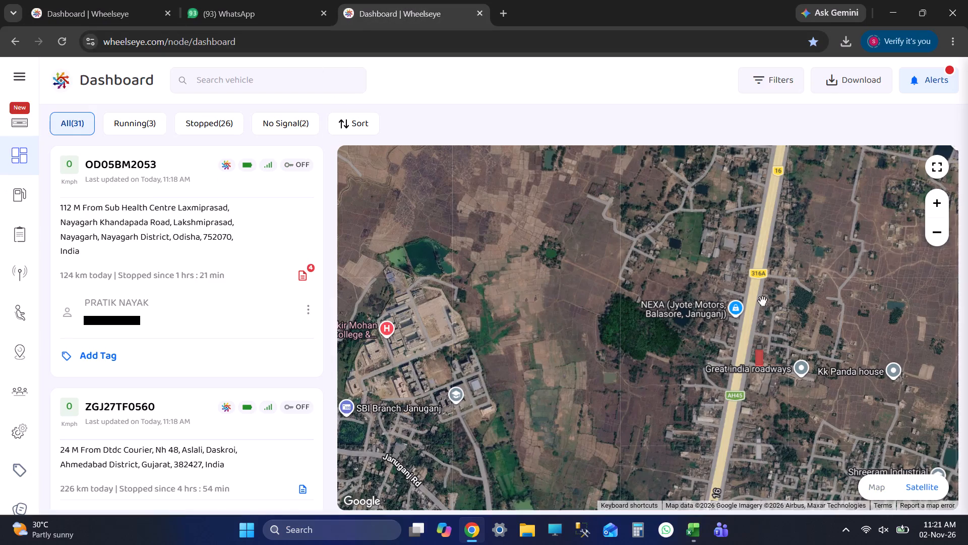
scroll(762, 306, down, 5)
scroll(751, 353, up, 1)
scroll(751, 353, down, 4)
key(alt+Tab)
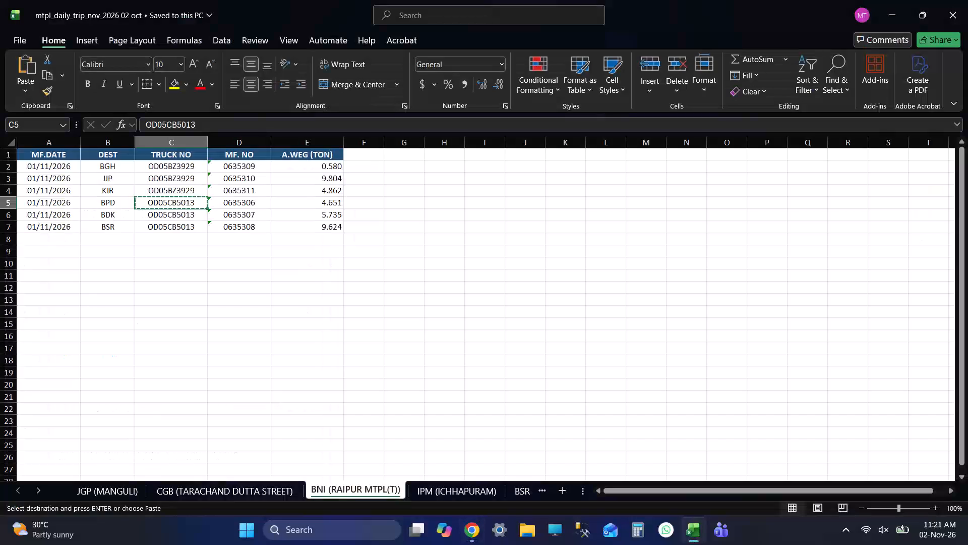
key(alt+Tab)
scroll(743, 359, down, 1)
scroll(743, 364, up, 1)
scroll(743, 364, down, 4)
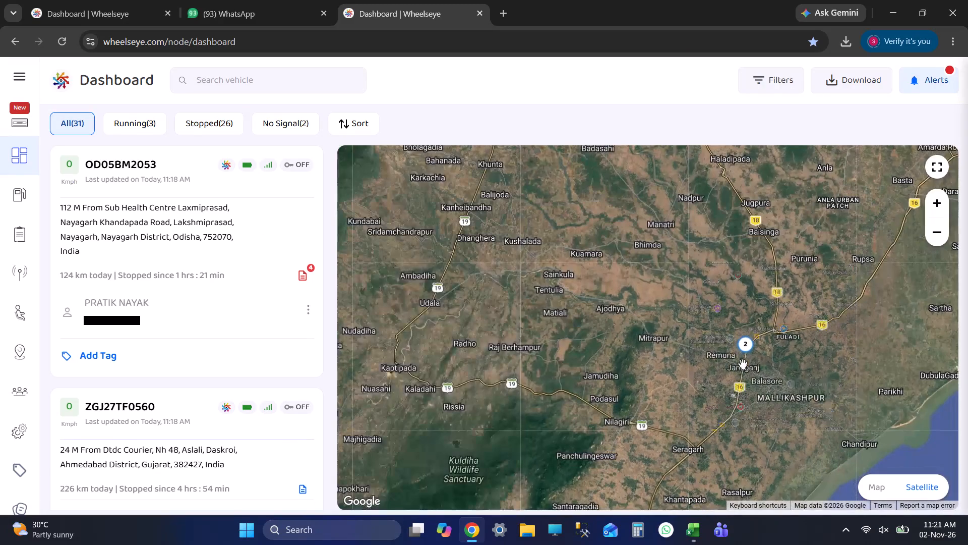
scroll(743, 364, down, 2)
scroll(752, 348, up, 2)
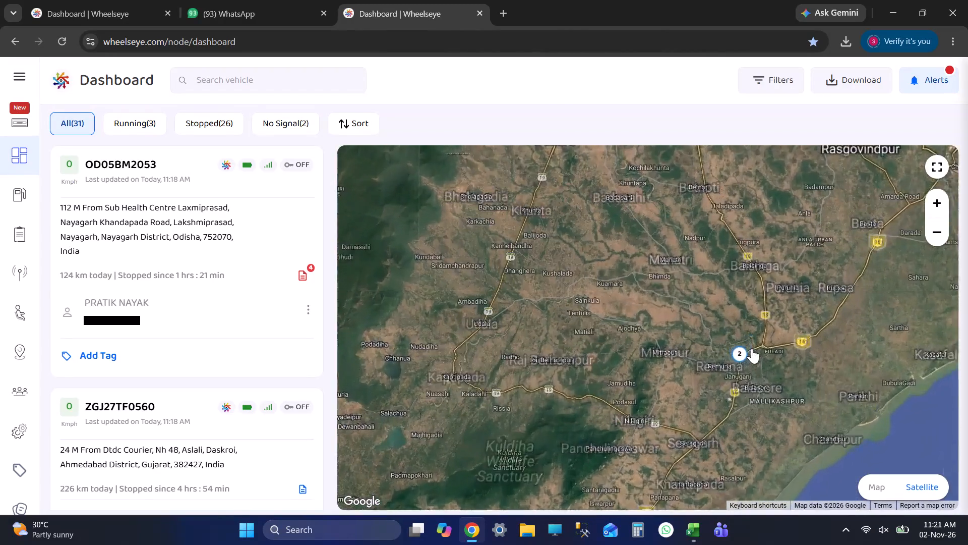
scroll(750, 361, down, 4)
drag(760, 345, 744, 380)
scroll(744, 380, up, 2)
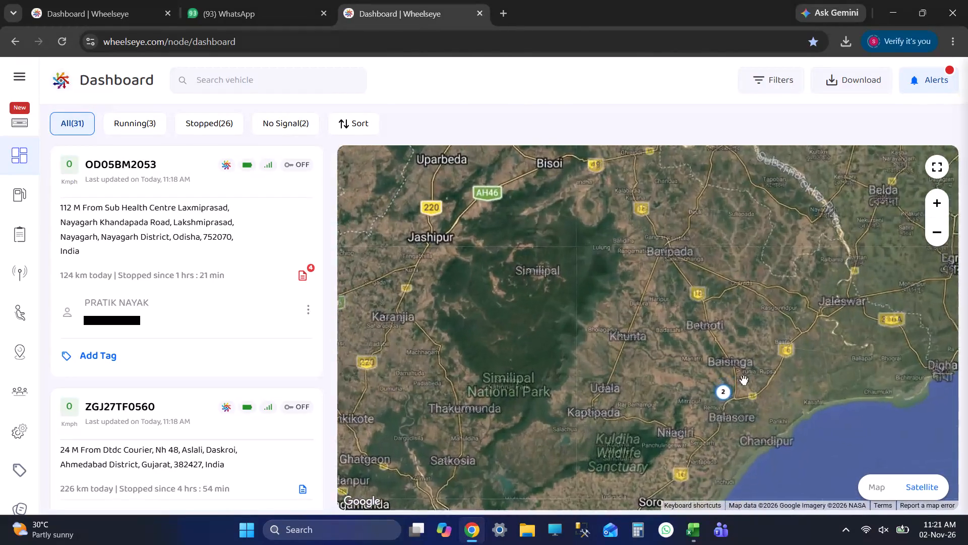
scroll(729, 369, down, 2)
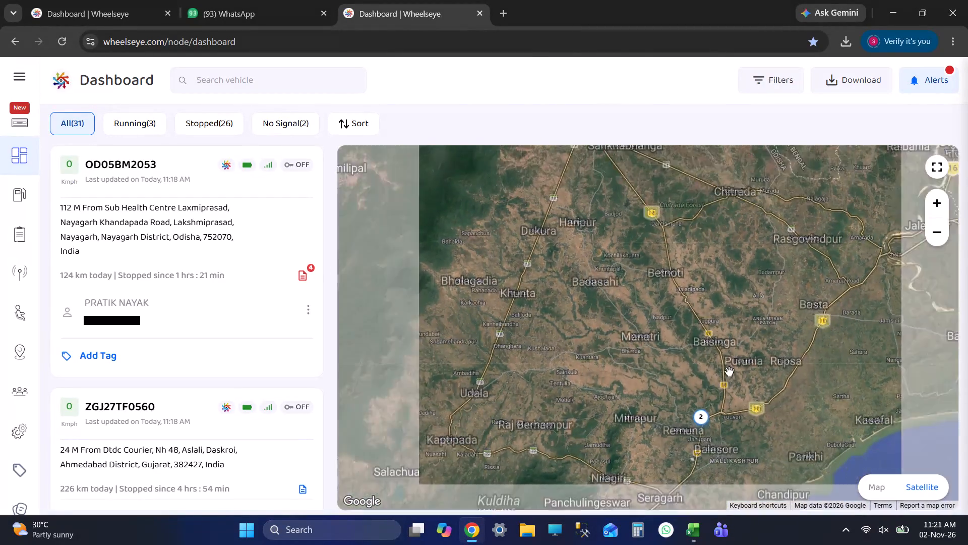
drag(735, 339, 720, 394)
scroll(737, 369, down, 3)
drag(735, 370, 734, 304)
key(alt+Tab)
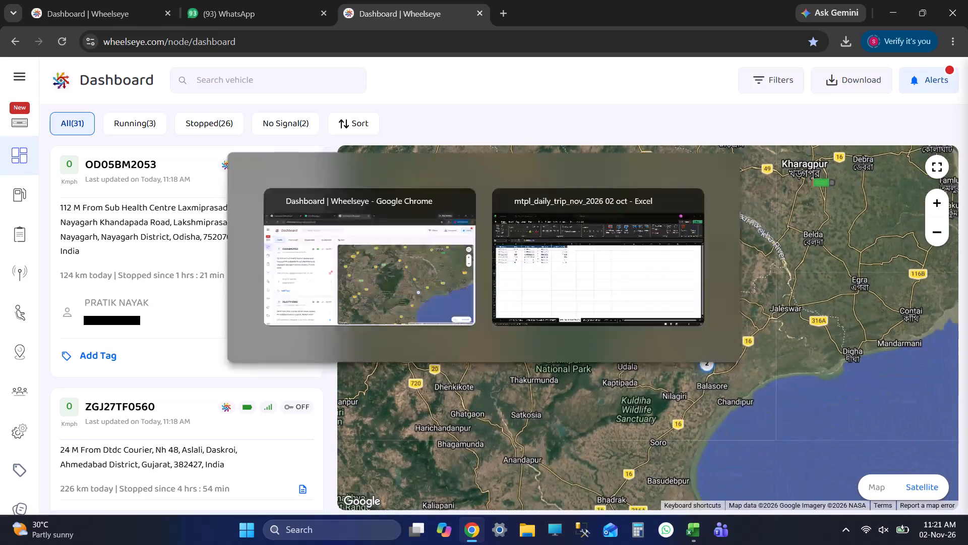
key(alt+Tab)
key(alt+Tab)
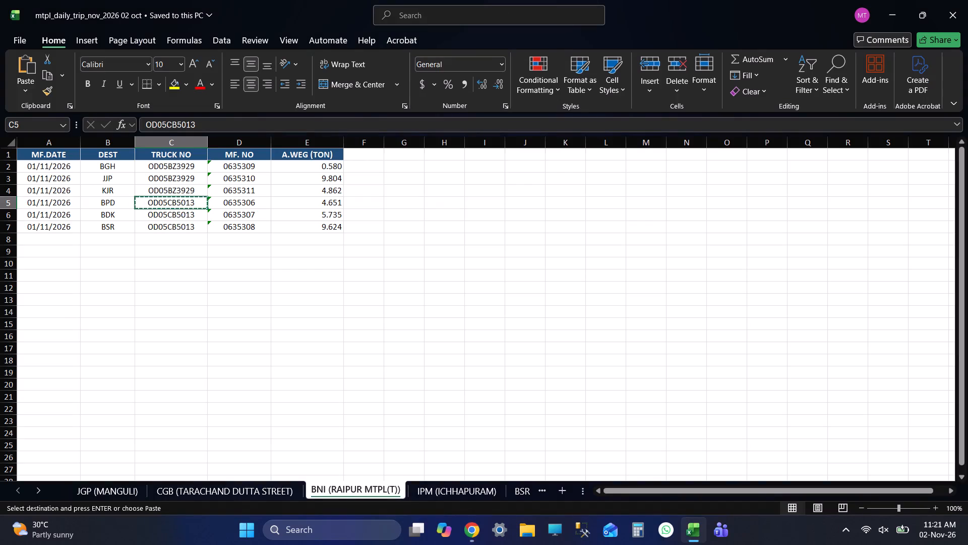
key(alt+Tab)
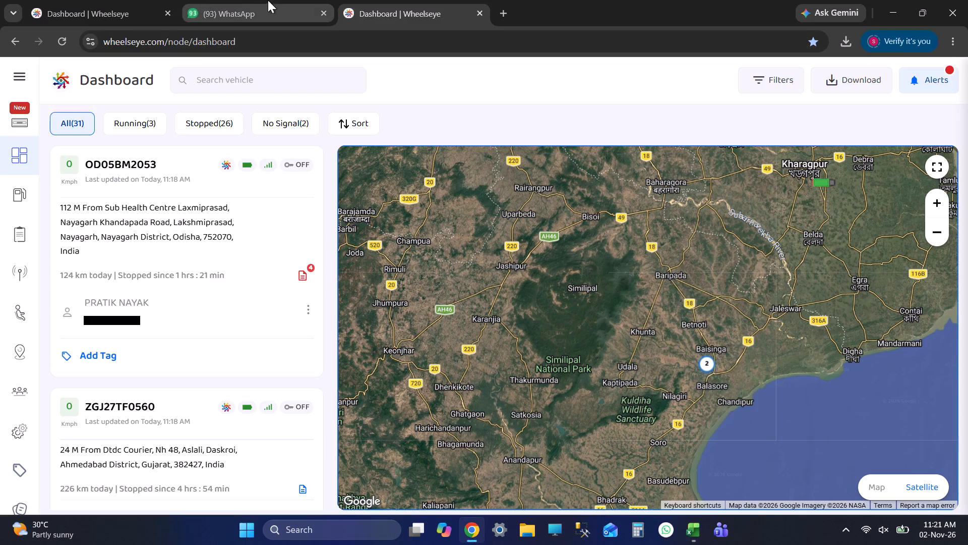
Examine the truck positions on the fleet map from Balasore through Kharagpur towards Kolkata.
scroll(715, 317, up, 4)
drag(732, 306, 729, 241)
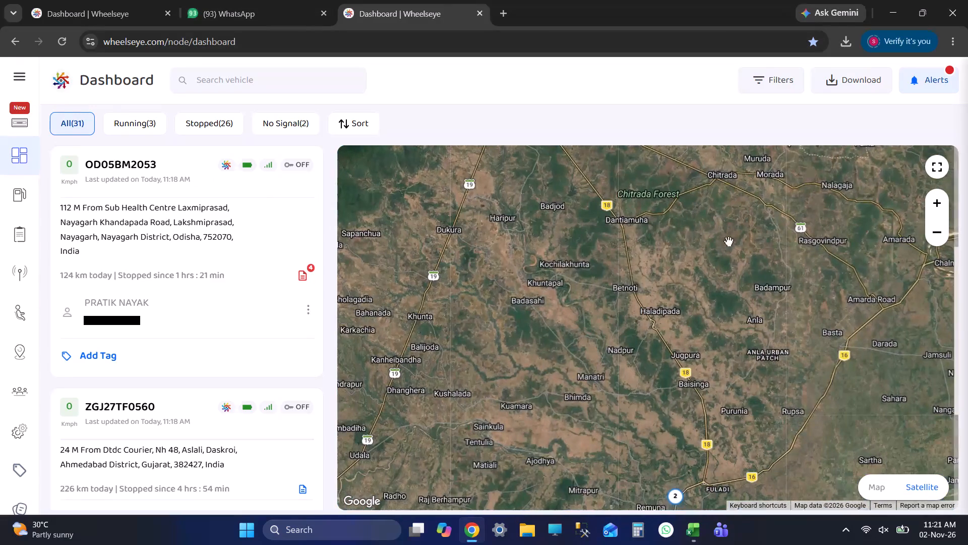
drag(722, 331, 720, 276)
scroll(717, 276, down, 1)
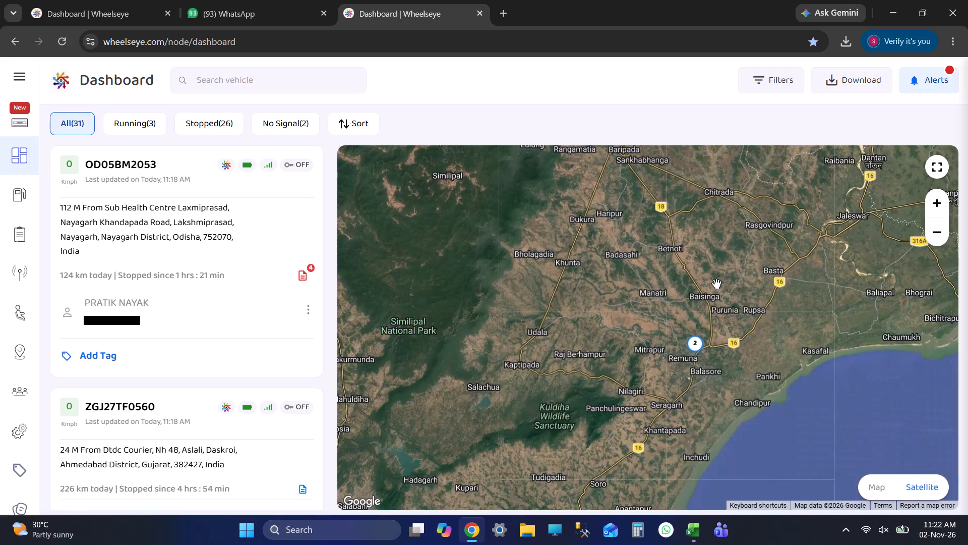
drag(748, 284, 749, 324)
scroll(749, 324, down, 2)
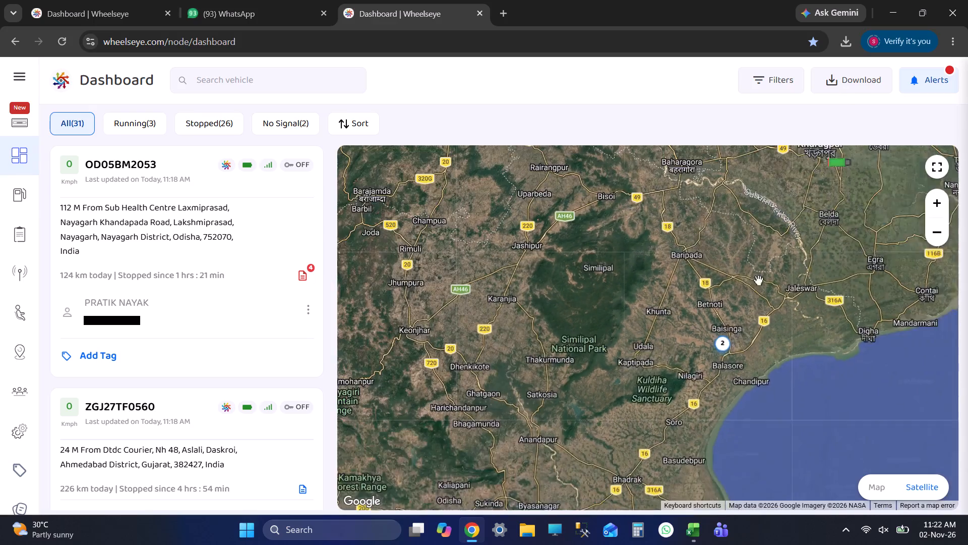
drag(757, 276, 753, 327)
scroll(823, 224, up, 2)
drag(823, 224, 783, 284)
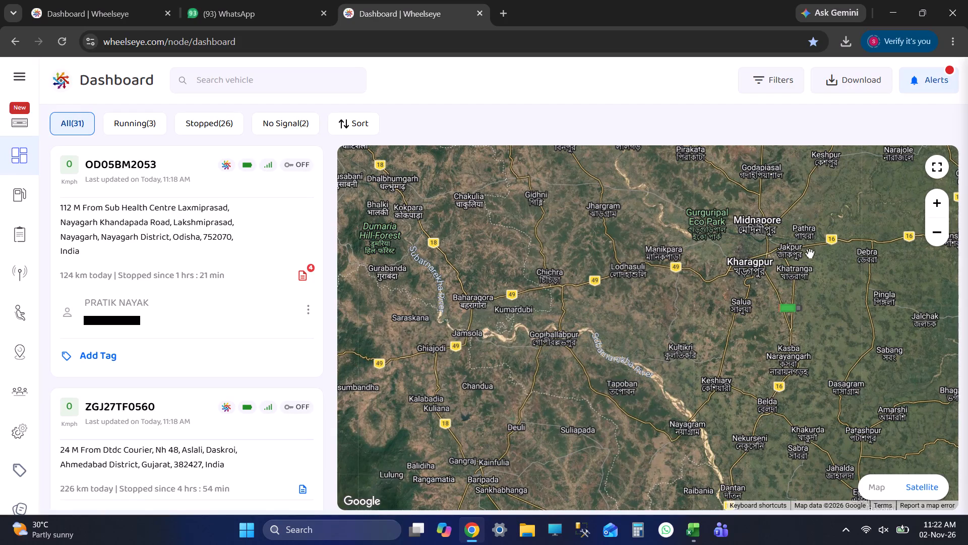
drag(796, 267, 764, 334)
scroll(765, 335, down, 1)
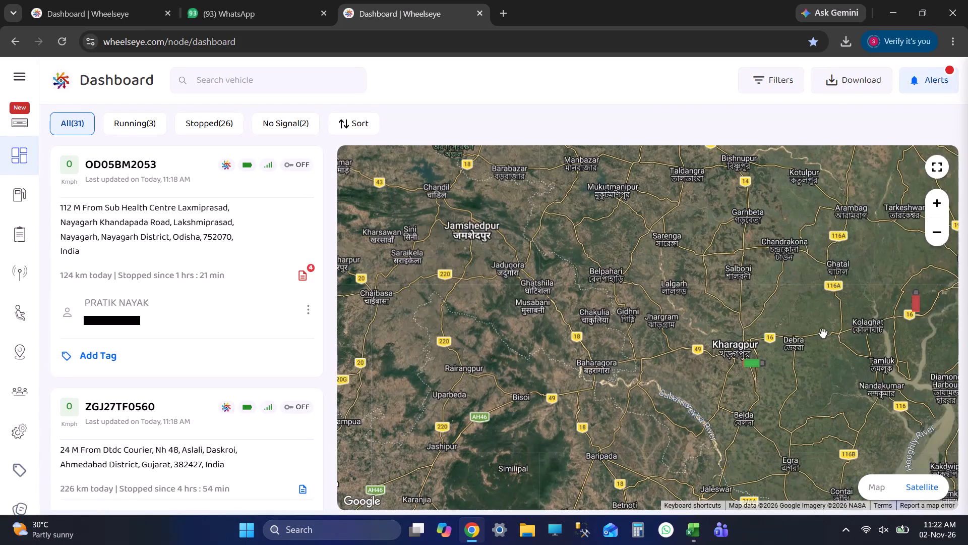
drag(823, 333, 791, 365)
scroll(792, 358, down, 3)
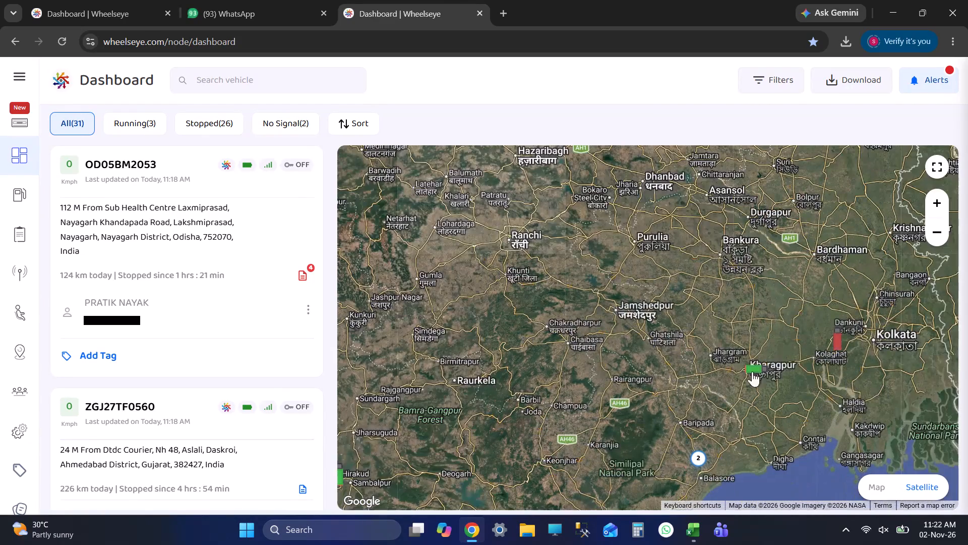
click(171, 275)
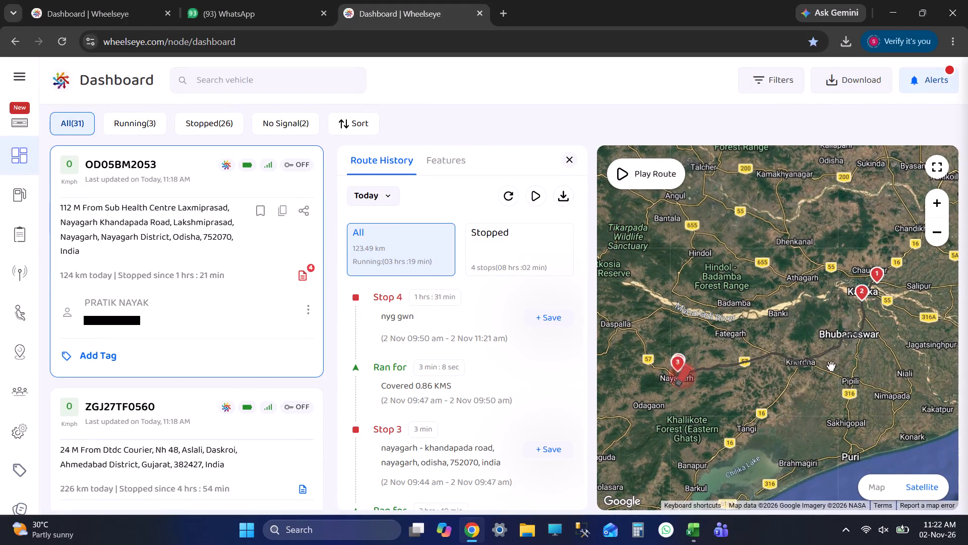
click(491, 325)
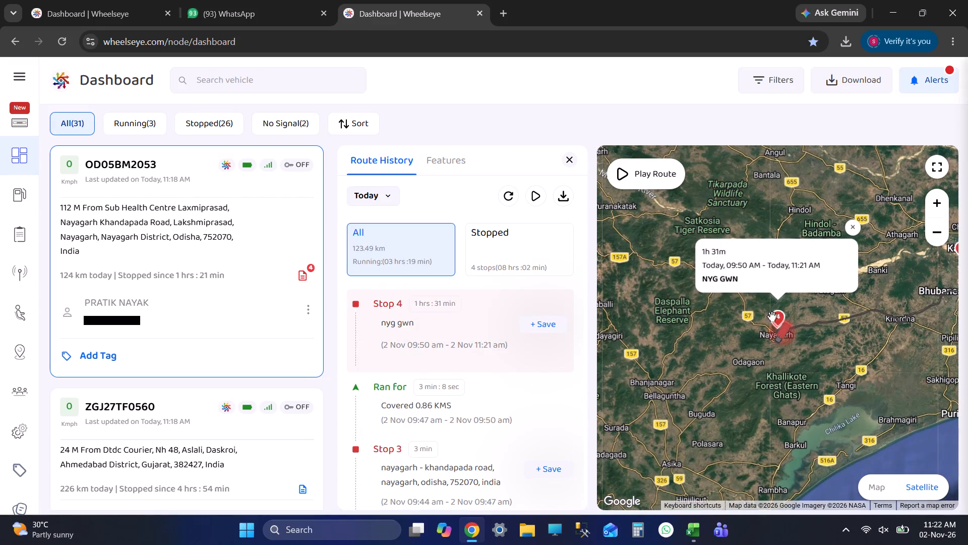
scroll(152, 276, up, 4)
scroll(180, 275, down, 2)
scroll(173, 328, down, 1)
scroll(173, 332, up, 1)
scroll(175, 333, down, 1)
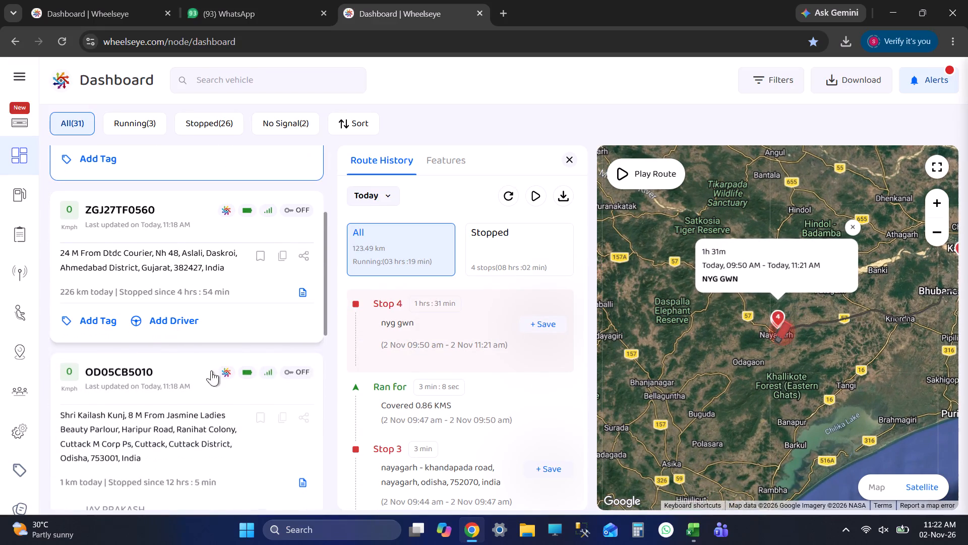
scroll(782, 320, up, 3)
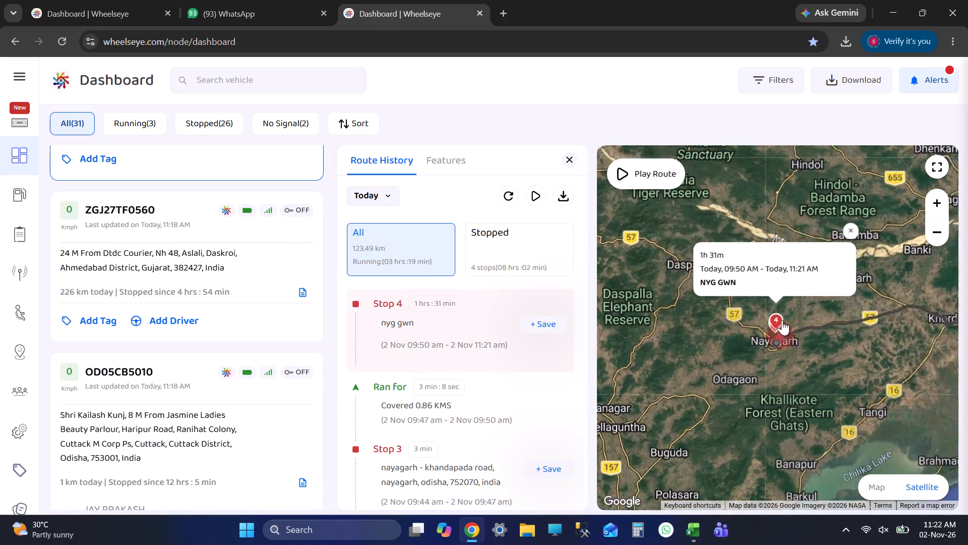
scroll(782, 320, up, 2)
scroll(775, 348, down, 4)
scroll(217, 319, up, 5)
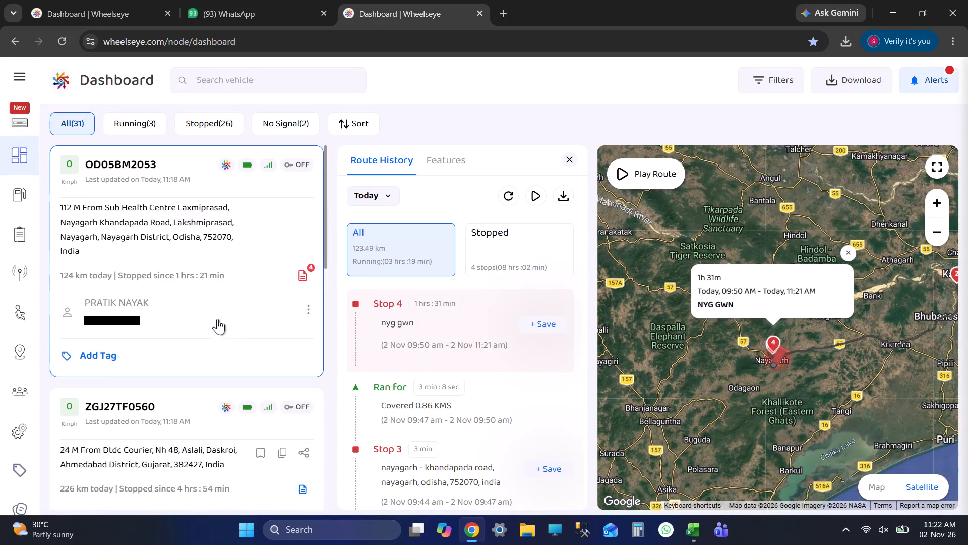
scroll(217, 319, up, 1)
scroll(217, 319, down, 4)
click(174, 365)
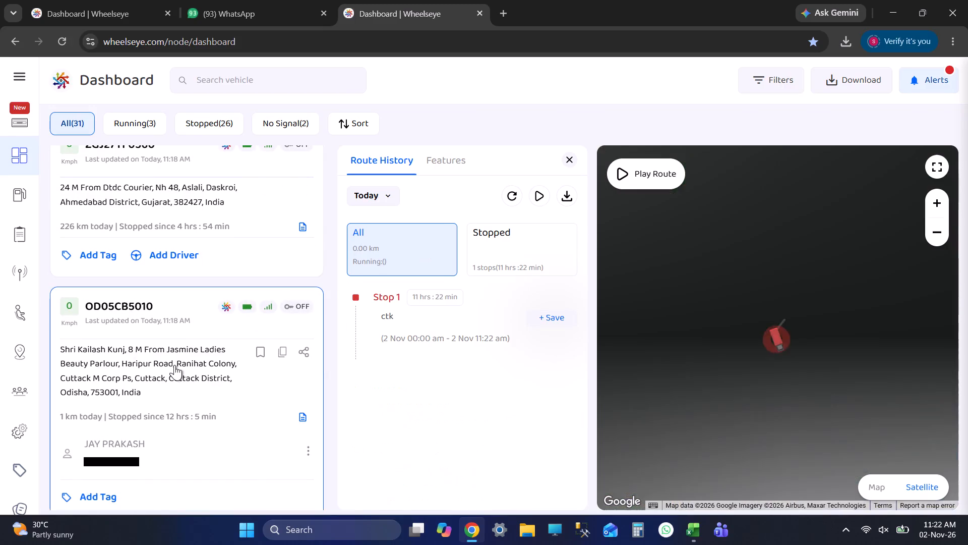
scroll(785, 321, down, 1)
scroll(785, 321, up, 1)
scroll(785, 321, down, 3)
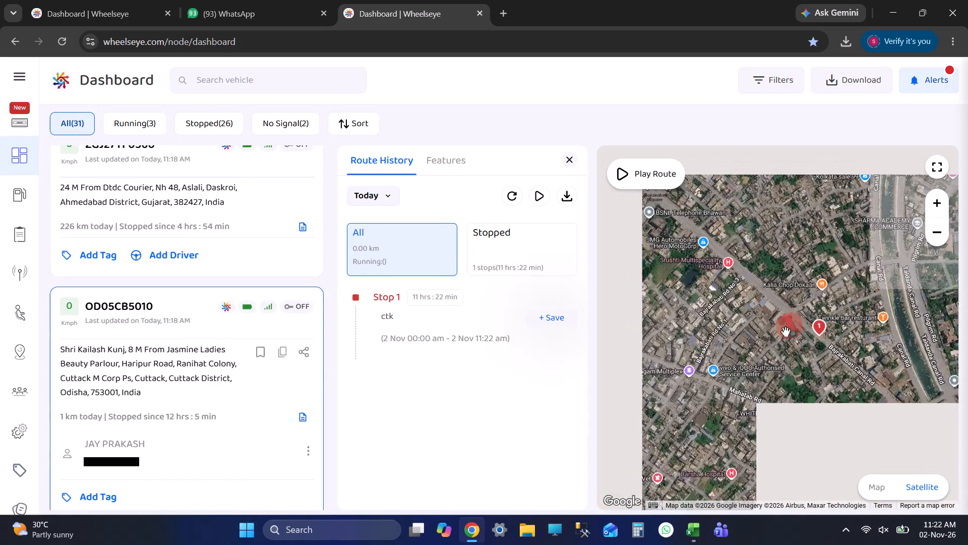
drag(779, 315, 749, 367)
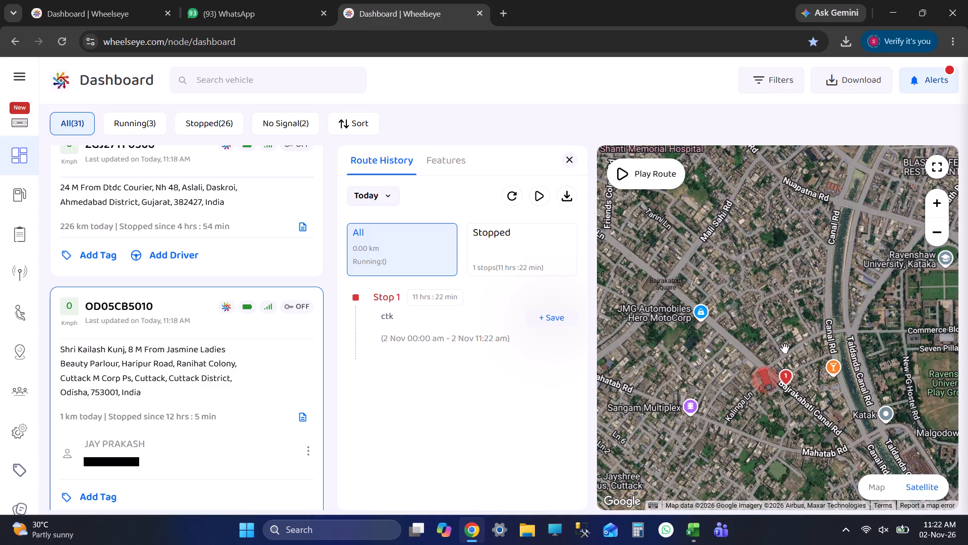
scroll(769, 342, down, 1)
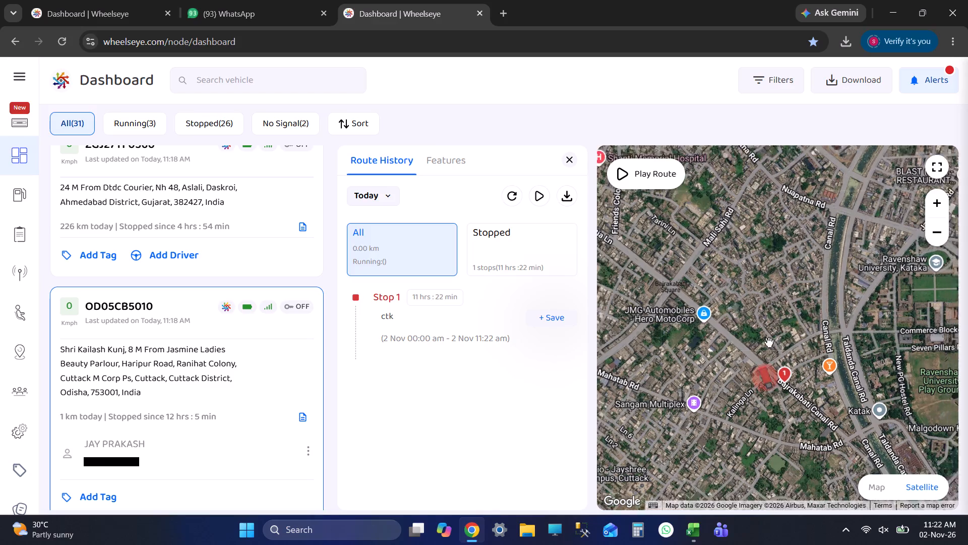
scroll(773, 356, up, 5)
scroll(773, 356, down, 6)
scroll(230, 367, down, 3)
click(166, 359)
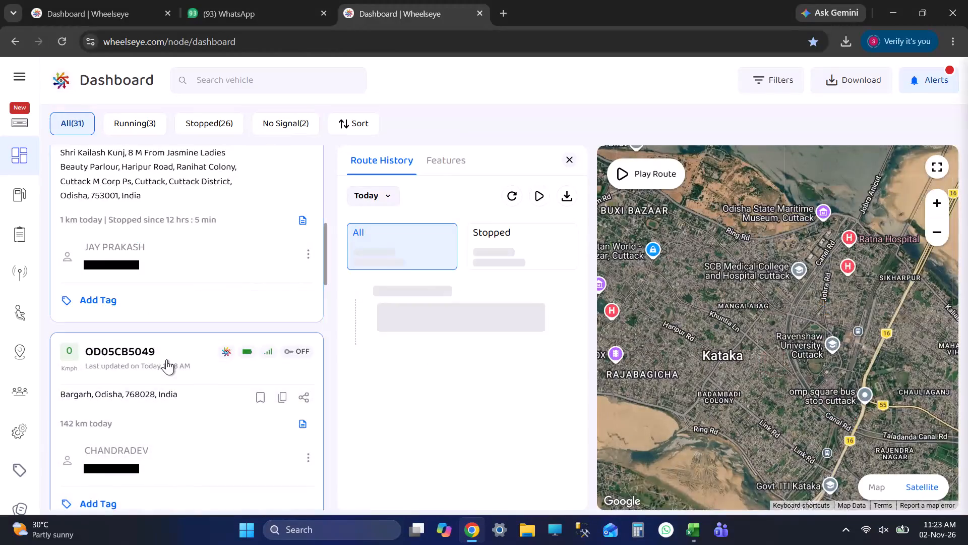
scroll(166, 359, down, 4)
click(161, 348)
scroll(161, 348, up, 3)
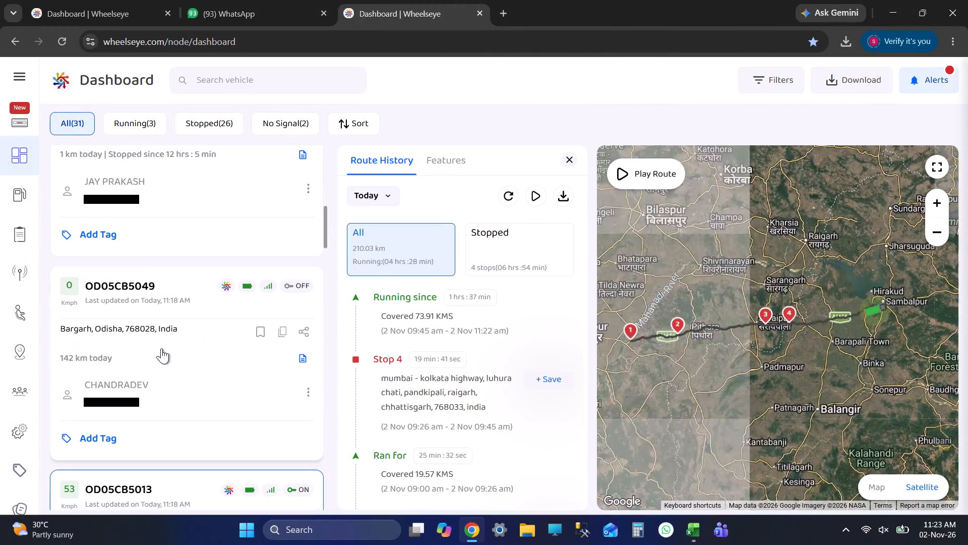
click(161, 348)
scroll(675, 268, up, 6)
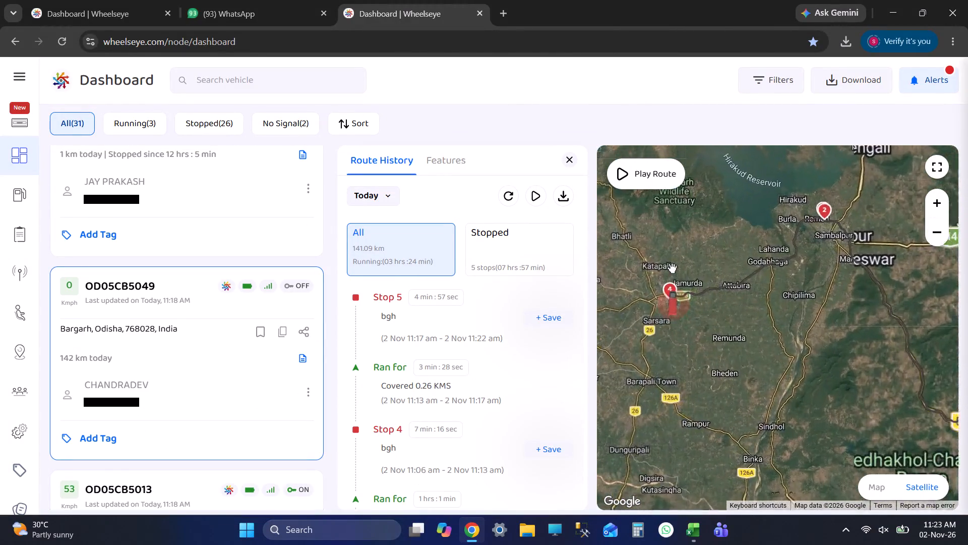
scroll(672, 268, up, 1)
drag(674, 304, 782, 274)
scroll(785, 269, up, 8)
scroll(795, 337, down, 1)
scroll(793, 345, up, 1)
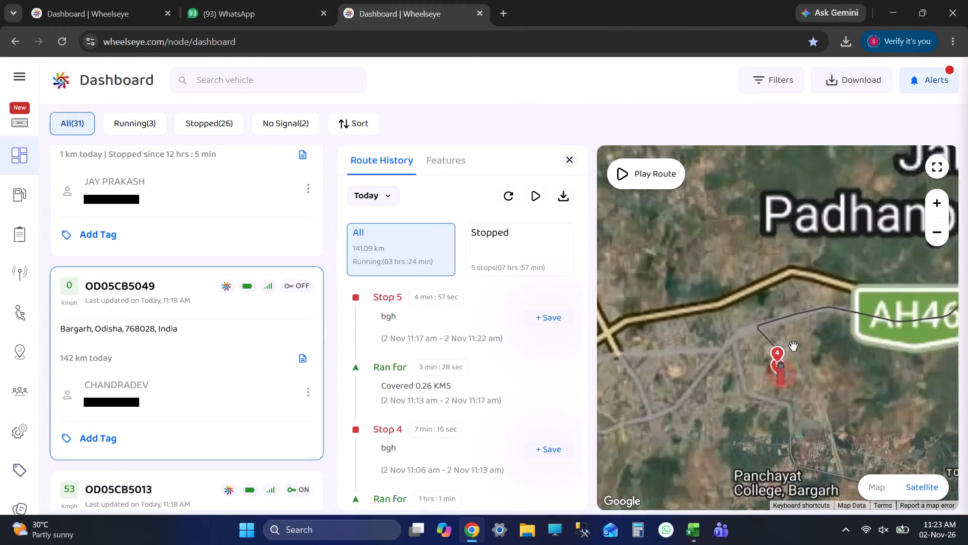
drag(793, 346, 791, 302)
click(417, 329)
scroll(780, 321, up, 4)
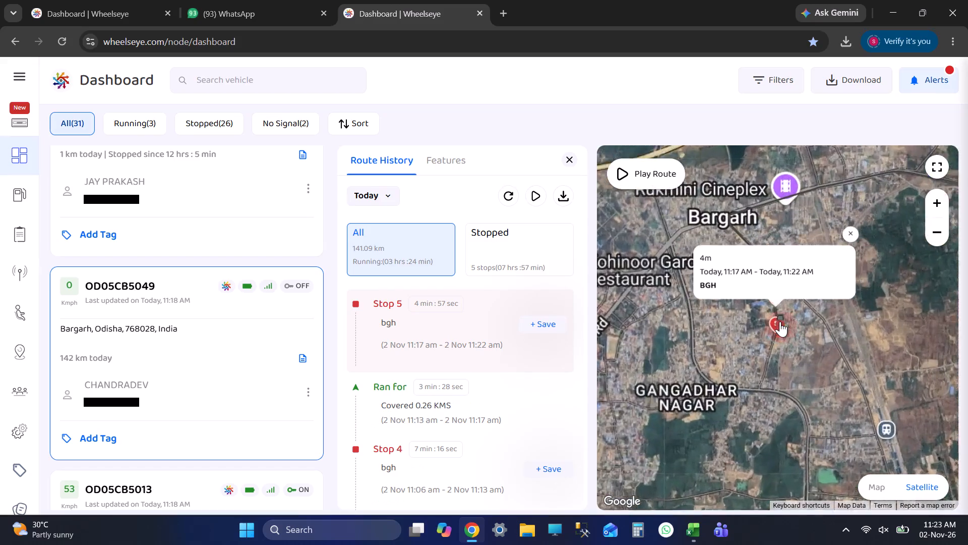
scroll(780, 321, up, 2)
click(439, 451)
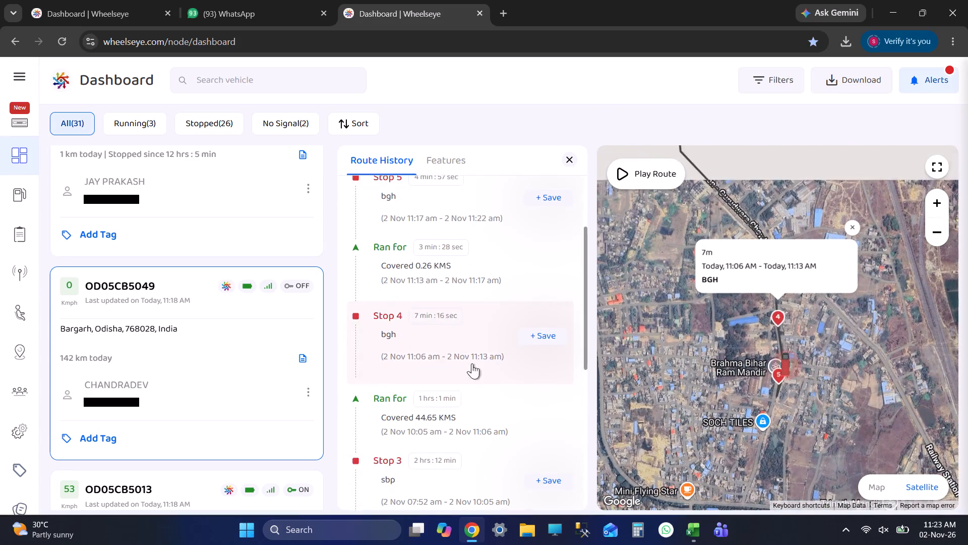
scroll(477, 355, up, 3)
click(474, 307)
scroll(487, 365, up, 1)
scroll(487, 367, down, 3)
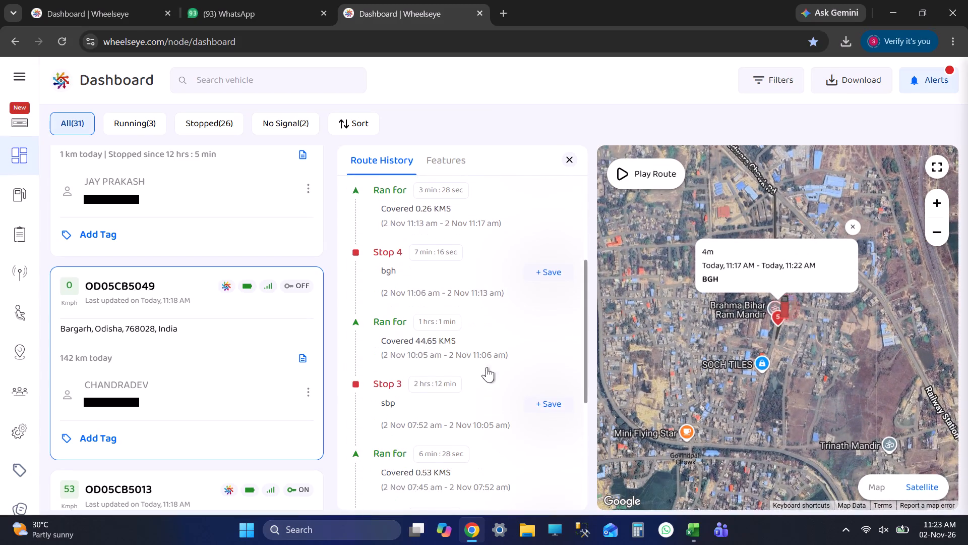
click(465, 379)
scroll(465, 379, up, 2)
click(463, 366)
scroll(463, 366, up, 4)
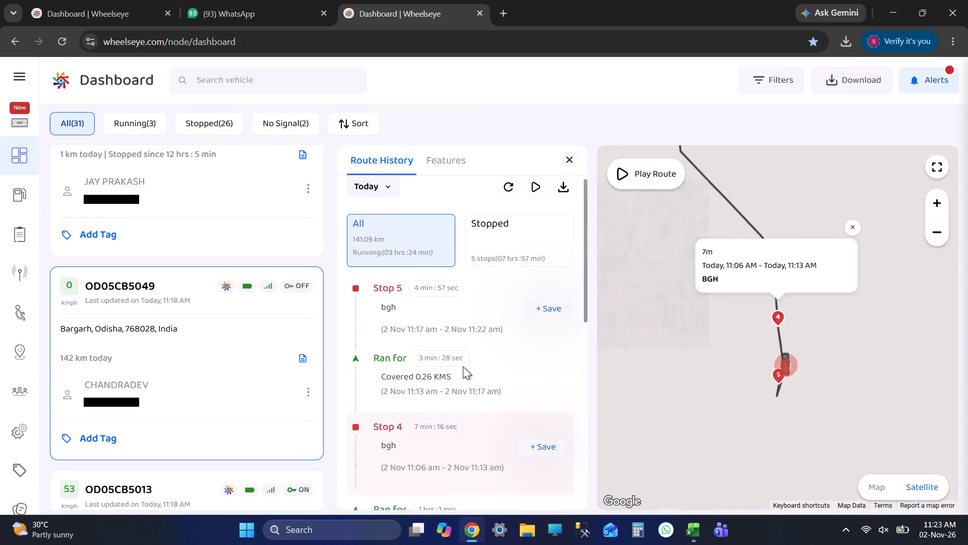
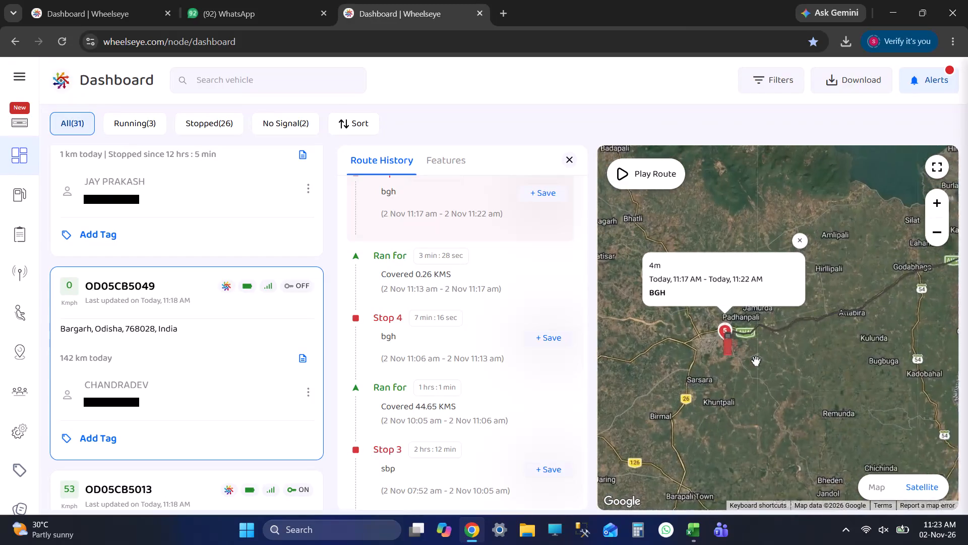
drag(788, 376, 696, 361)
scroll(710, 357, down, 2)
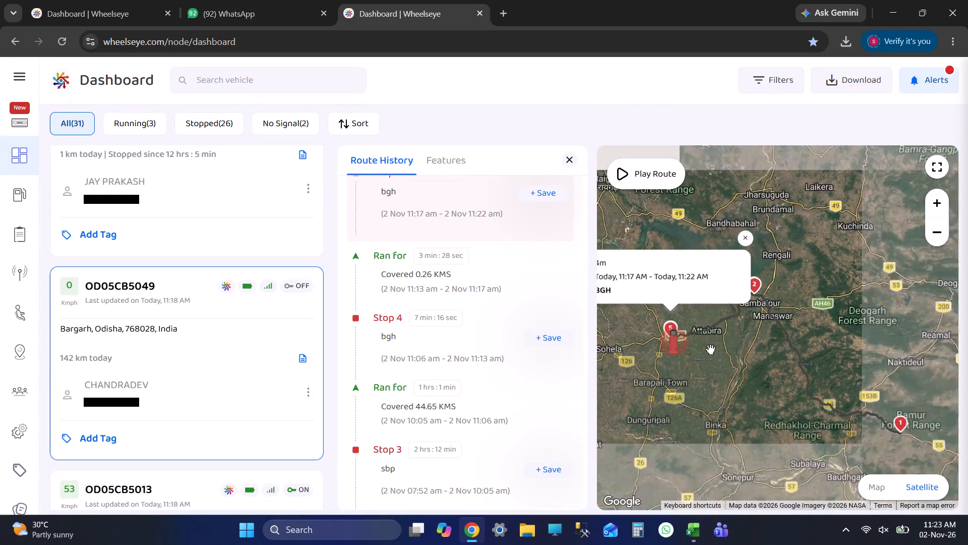
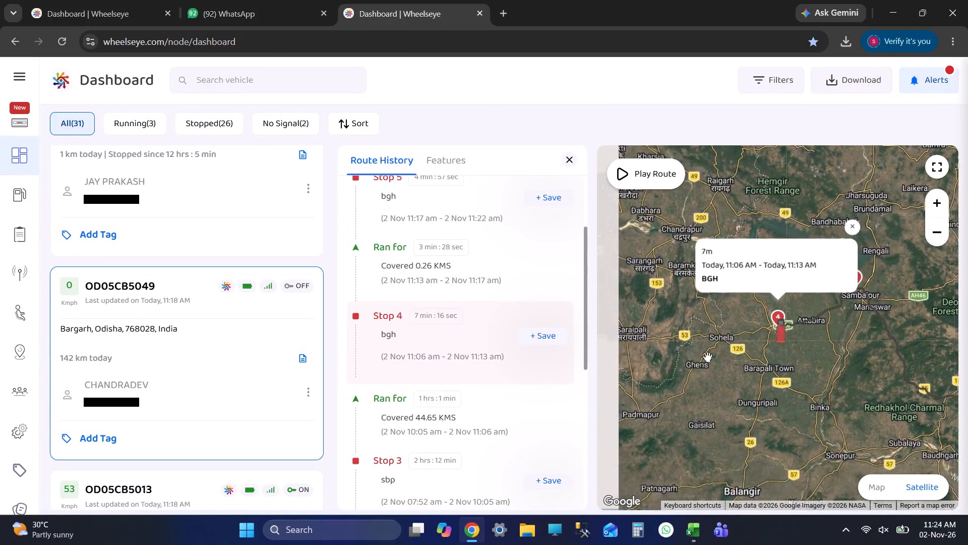
scroll(707, 357, up, 2)
scroll(879, 307, up, 18)
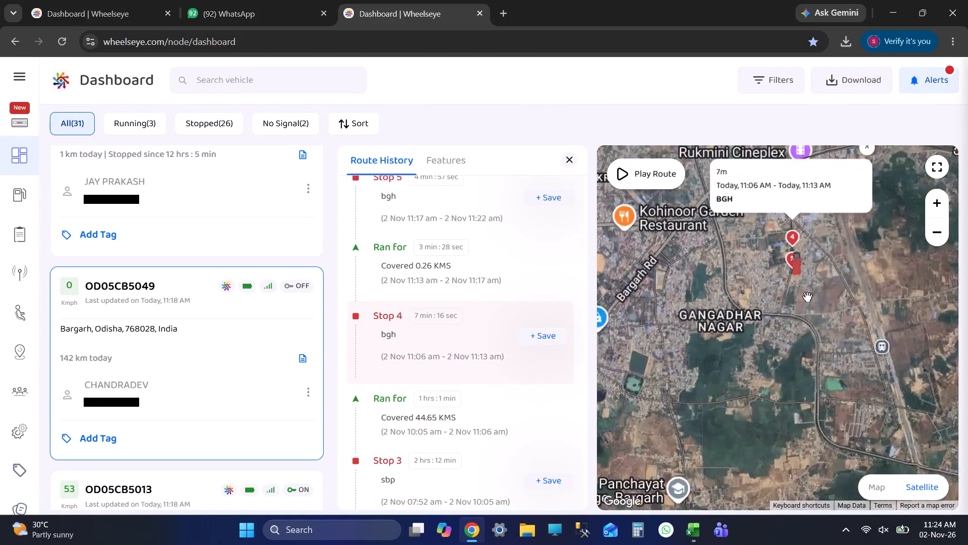
scroll(807, 298, down, 1)
scroll(807, 302, up, 1)
scroll(807, 302, down, 5)
scroll(806, 313, up, 1)
scroll(805, 326, down, 1)
scroll(805, 336, up, 1)
scroll(805, 338, down, 3)
scroll(803, 348, up, 1)
scroll(803, 348, down, 5)
scroll(484, 393, down, 5)
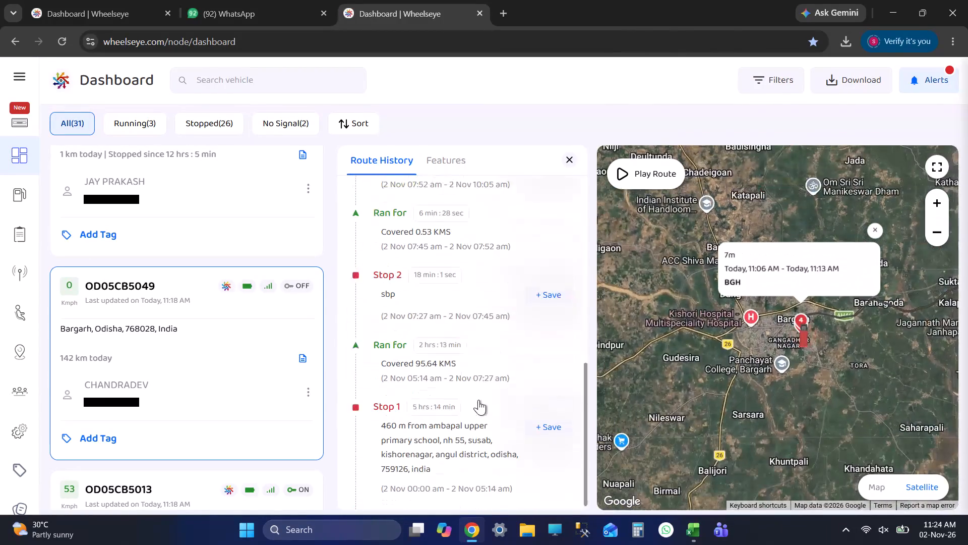
scroll(478, 400, down, 3)
scroll(827, 401, down, 3)
scroll(827, 403, up, 1)
scroll(827, 403, down, 1)
drag(820, 397, 700, 343)
scroll(699, 330, down, 5)
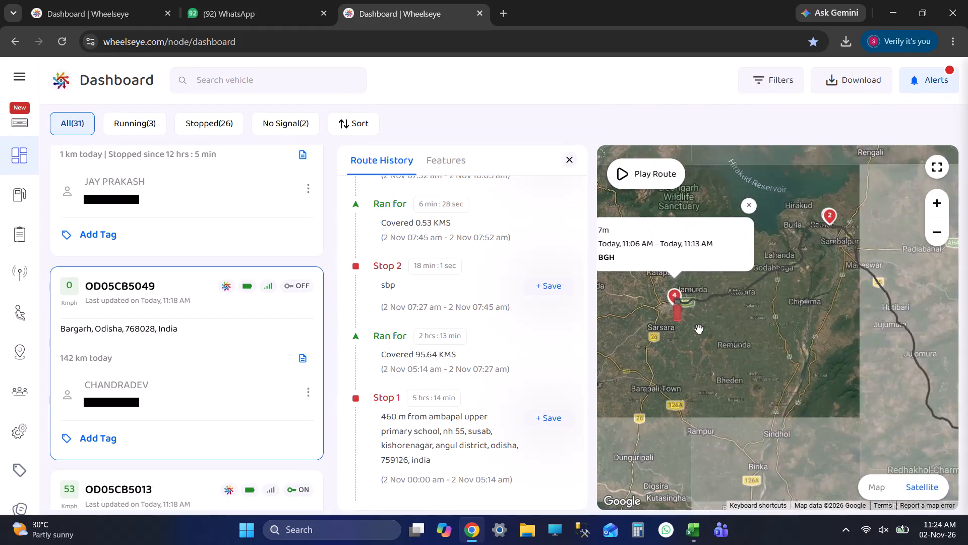
scroll(452, 242, up, 9)
click(386, 204)
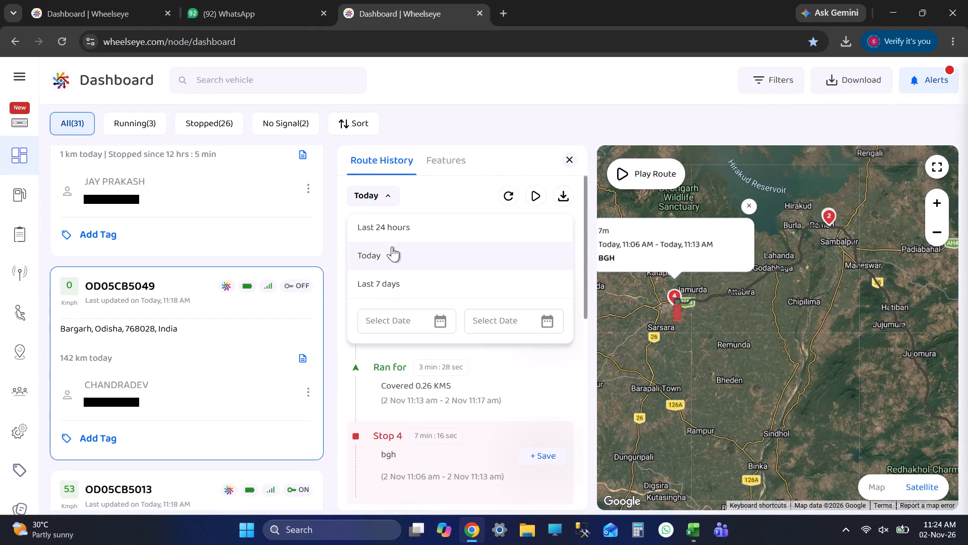
click(382, 280)
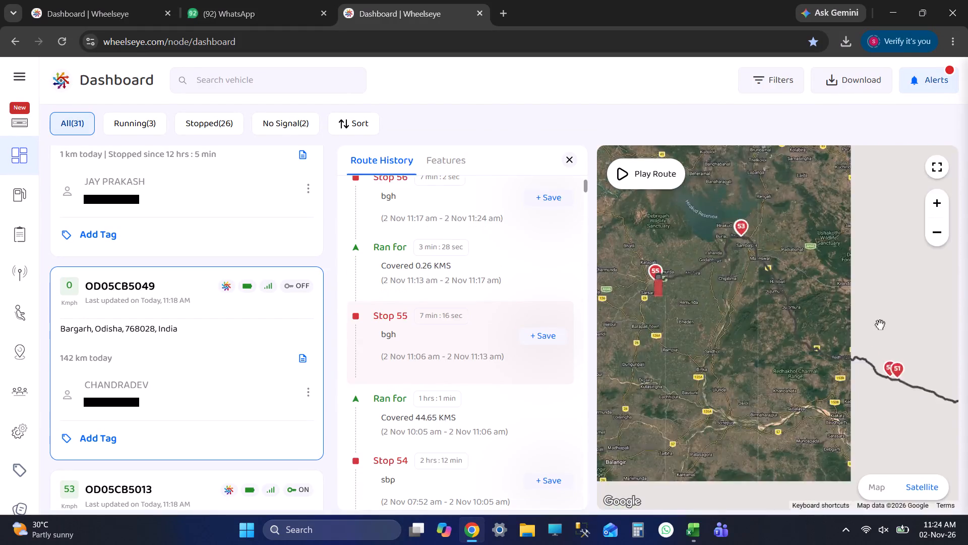
scroll(457, 370, down, 2)
scroll(457, 375, up, 1)
scroll(457, 375, down, 3)
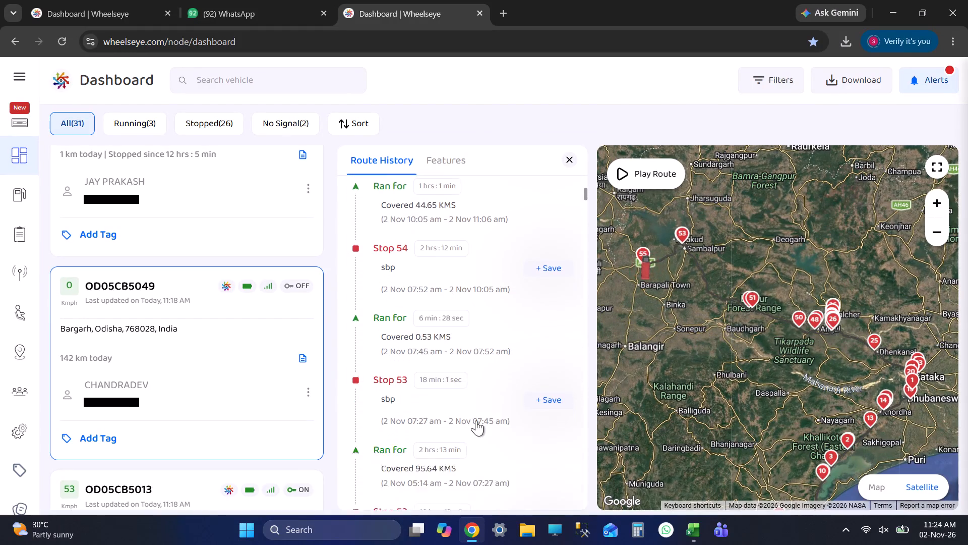
click(472, 368)
scroll(472, 368, down, 2)
click(467, 373)
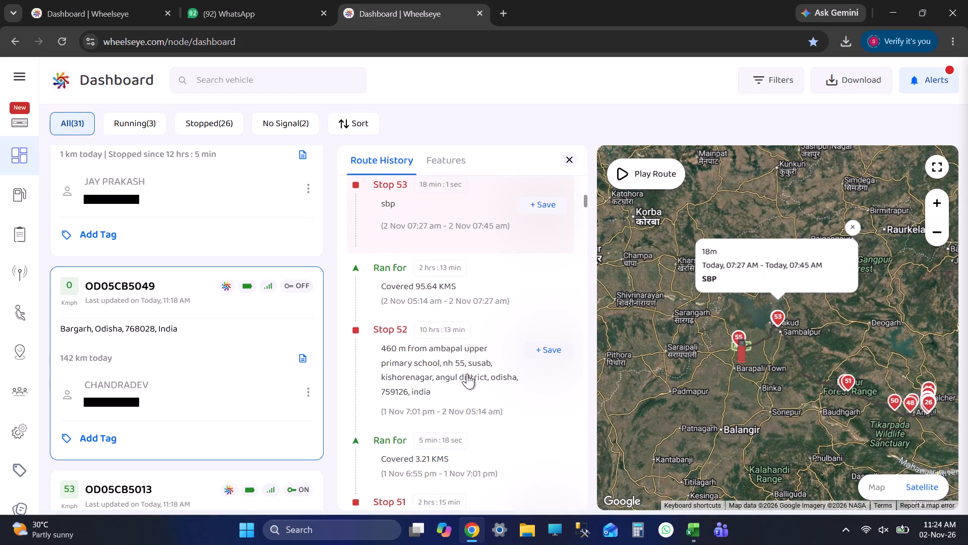
Examine Stop 51, near Gurujang Primary School on NH 55, in the stop list and close up on the map.
scroll(452, 356, down, 2)
click(453, 356)
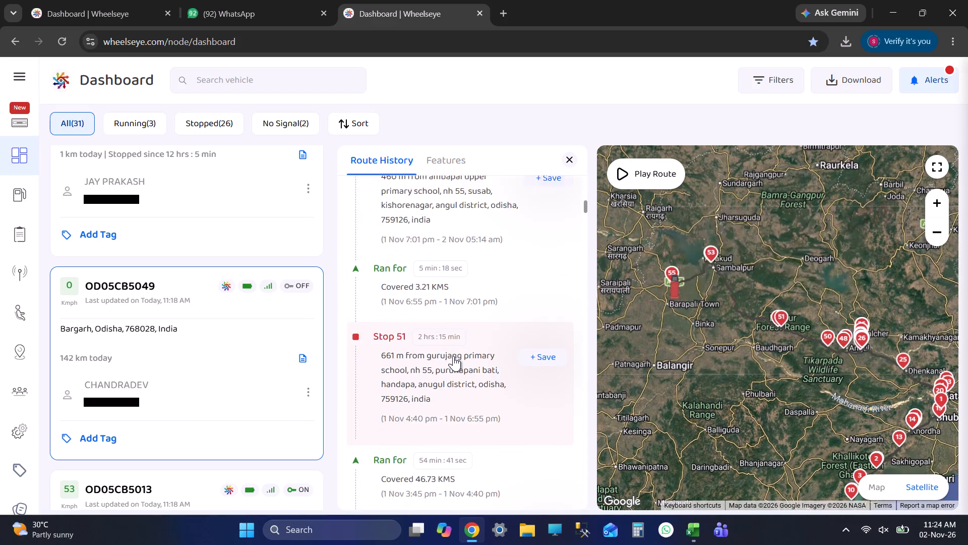
scroll(797, 309, up, 9)
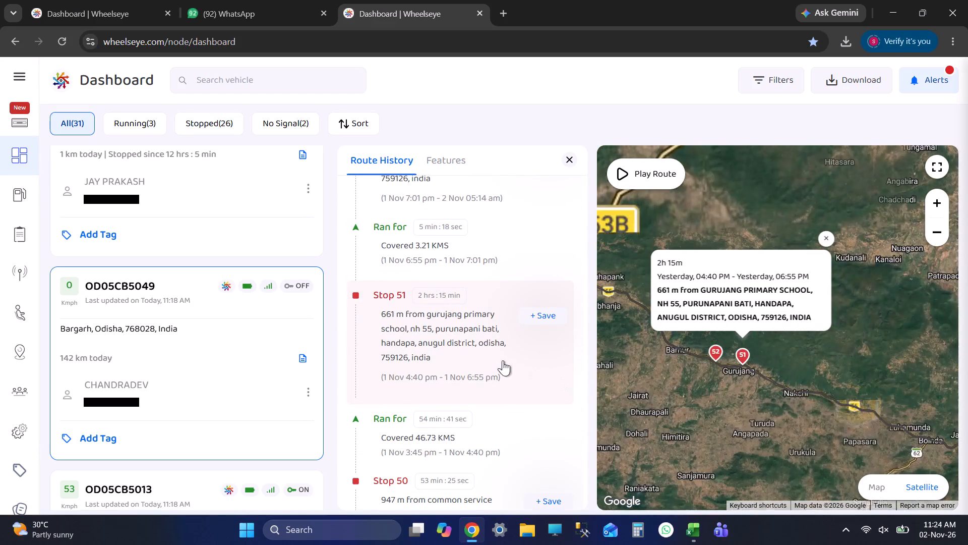
scroll(508, 343, up, 2)
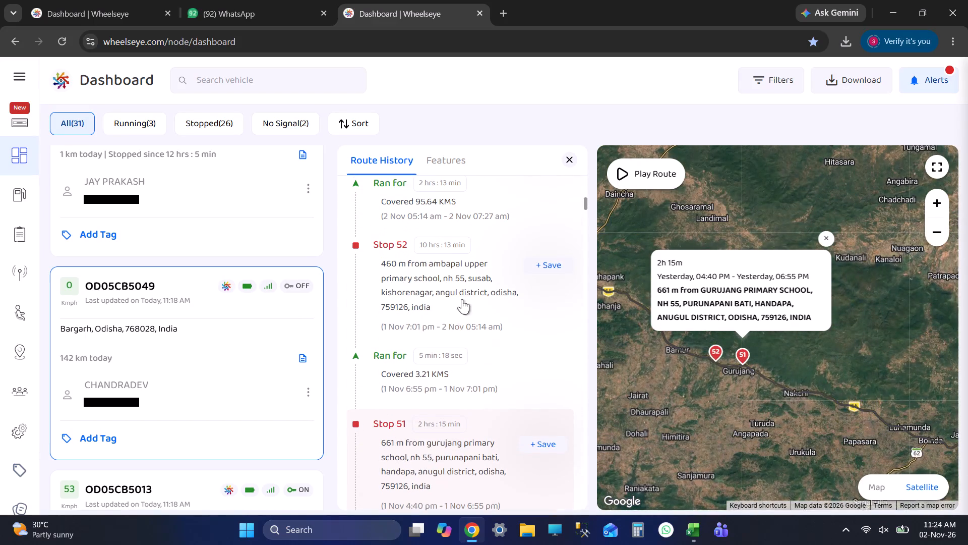
scroll(480, 368, down, 2)
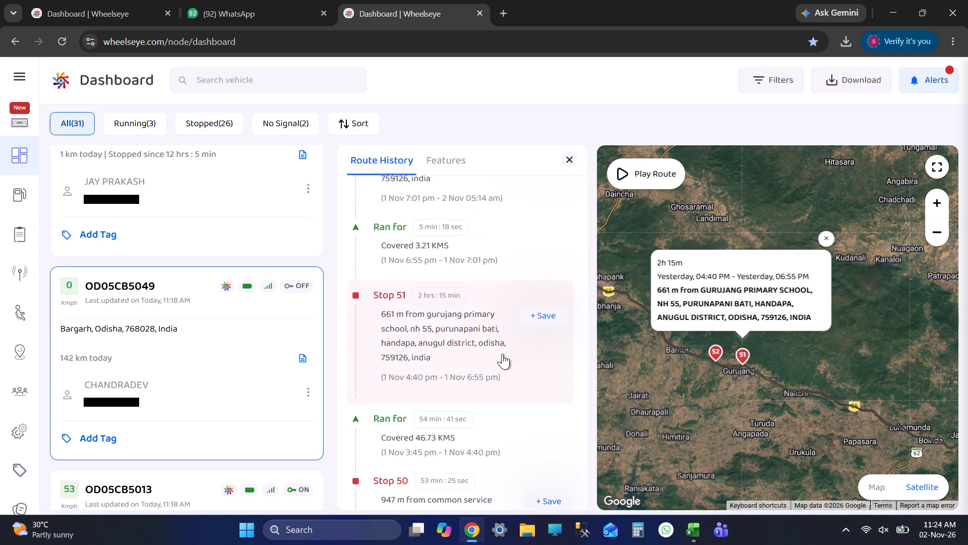
scroll(747, 362, up, 9)
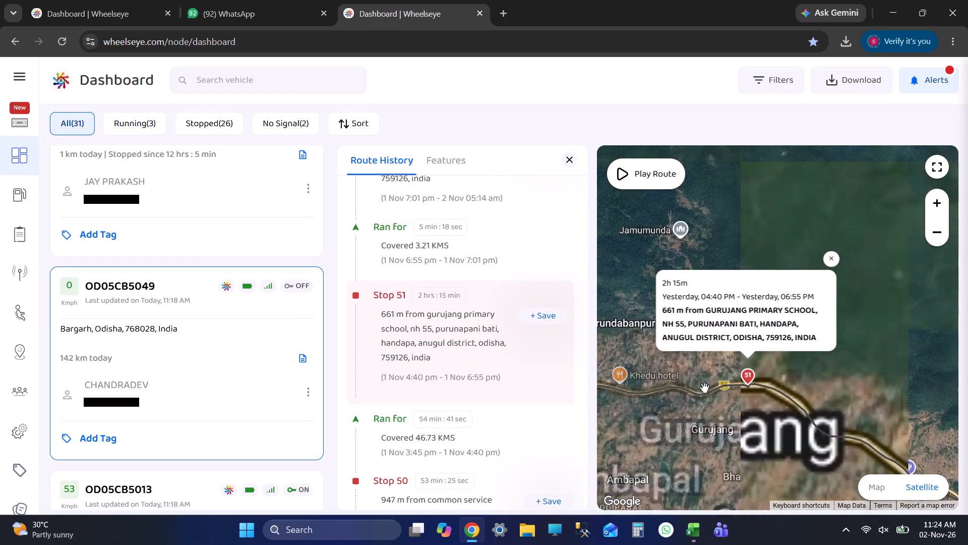
scroll(730, 408, down, 6)
scroll(461, 375, up, 2)
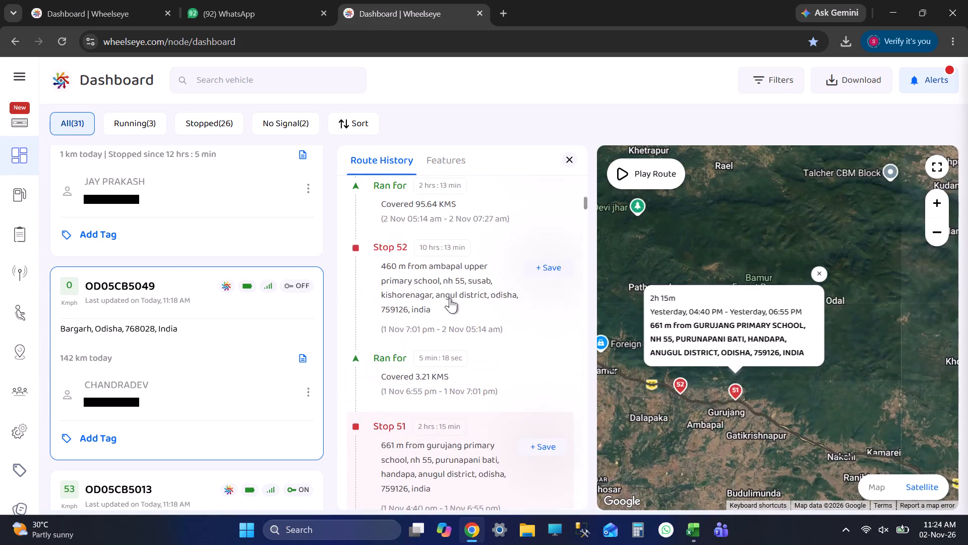
Examine Stop 52, near Ambapal Upper Primary School in Susab, close up on the map.
click(450, 298)
scroll(772, 330, up, 5)
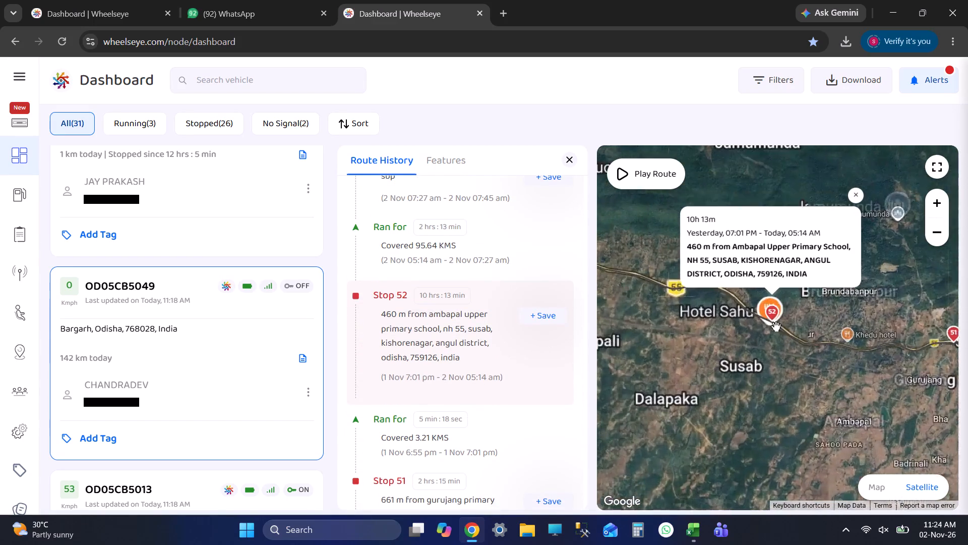
scroll(773, 326, up, 6)
scroll(760, 324, down, 9)
scroll(760, 329, up, 1)
scroll(760, 329, down, 1)
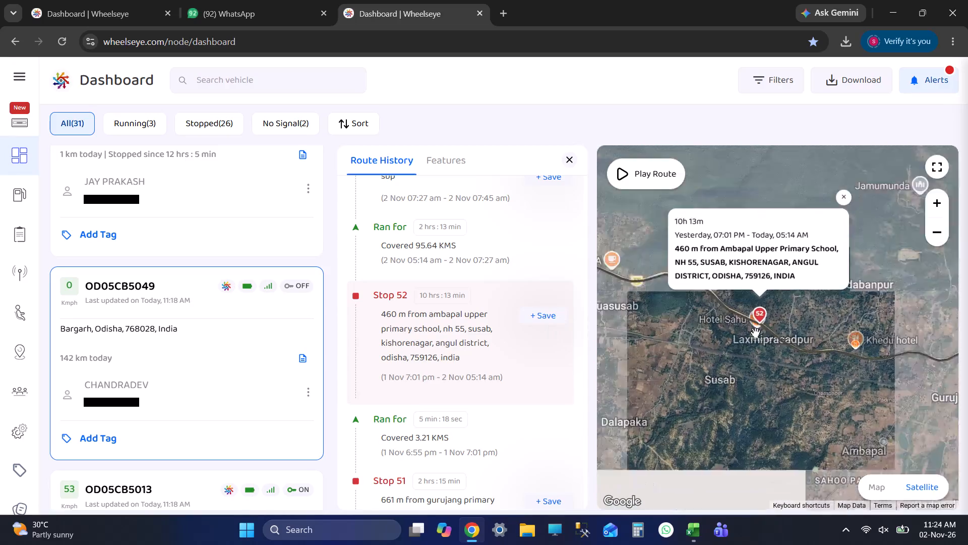
Go back through Stop 51, Stop 50 near Jarapada and Stop 49, alg gwn, locating each on the map.
scroll(444, 371, down, 3)
click(454, 340)
scroll(746, 336, down, 6)
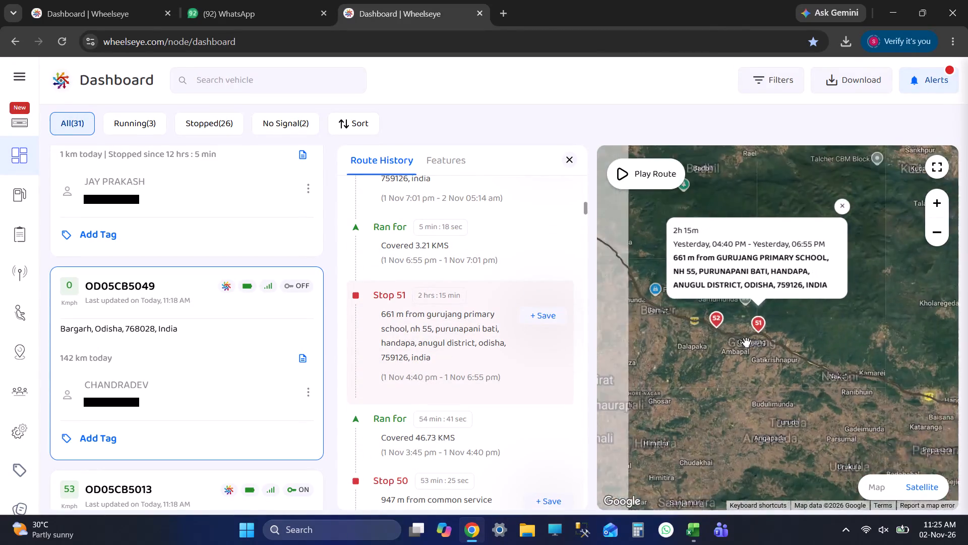
scroll(762, 335, down, 2)
scroll(464, 395, down, 3)
click(470, 351)
scroll(493, 365, down, 2)
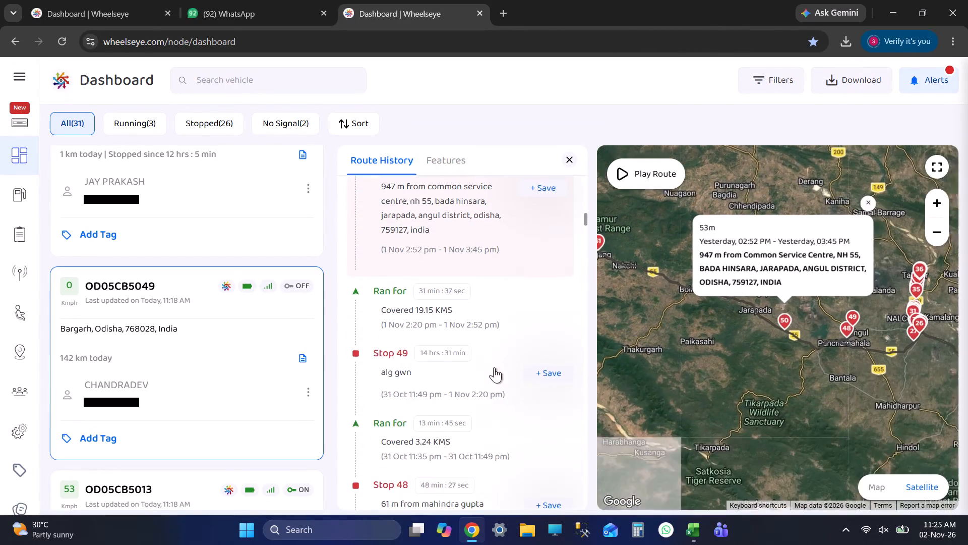
click(476, 351)
scroll(476, 351, down, 1)
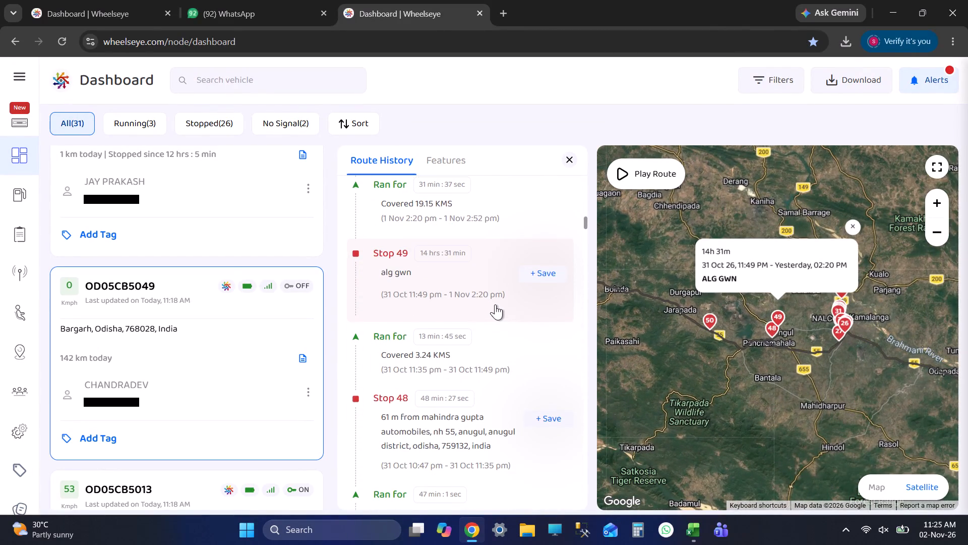
Review the truck's 31 Oct stops around Talcher, locating Stop 40 near Santhapada Post Office and Stop 38, tcr gwn, on the map.
scroll(475, 308, down, 3)
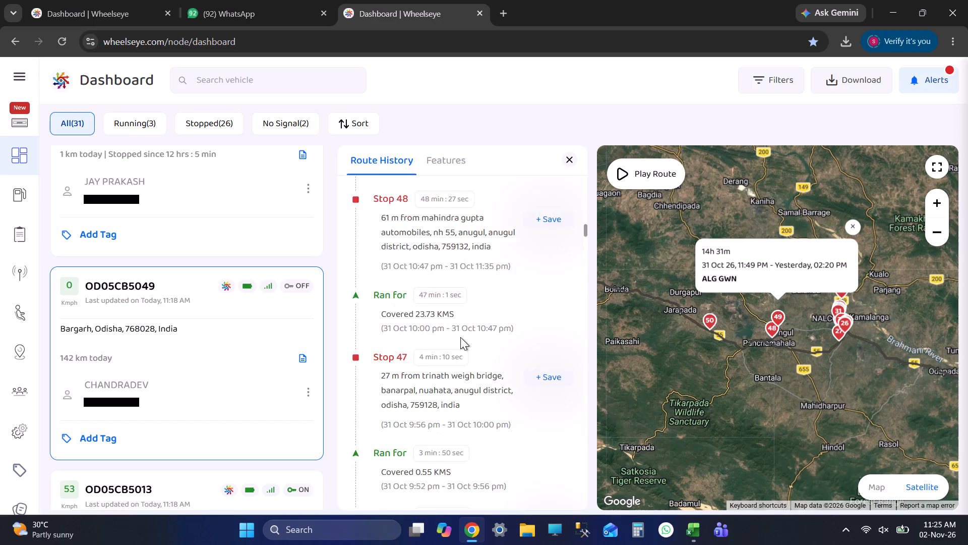
scroll(460, 343, down, 9)
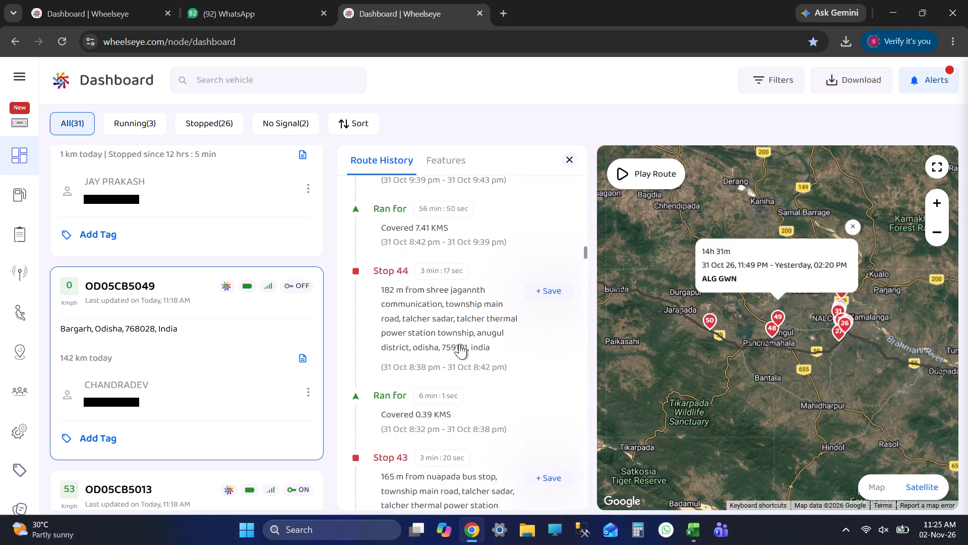
scroll(459, 344, down, 8)
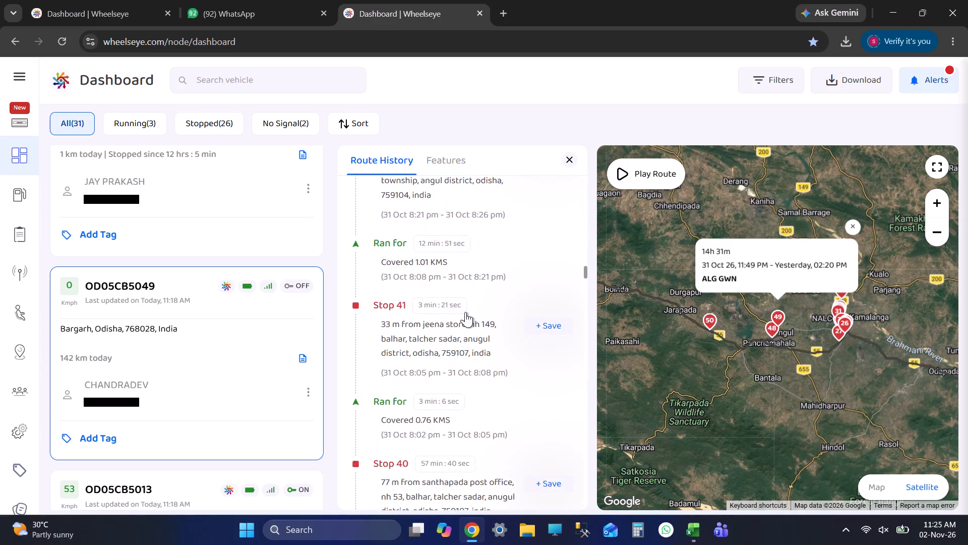
scroll(465, 332, down, 3)
click(465, 337)
scroll(465, 337, down, 4)
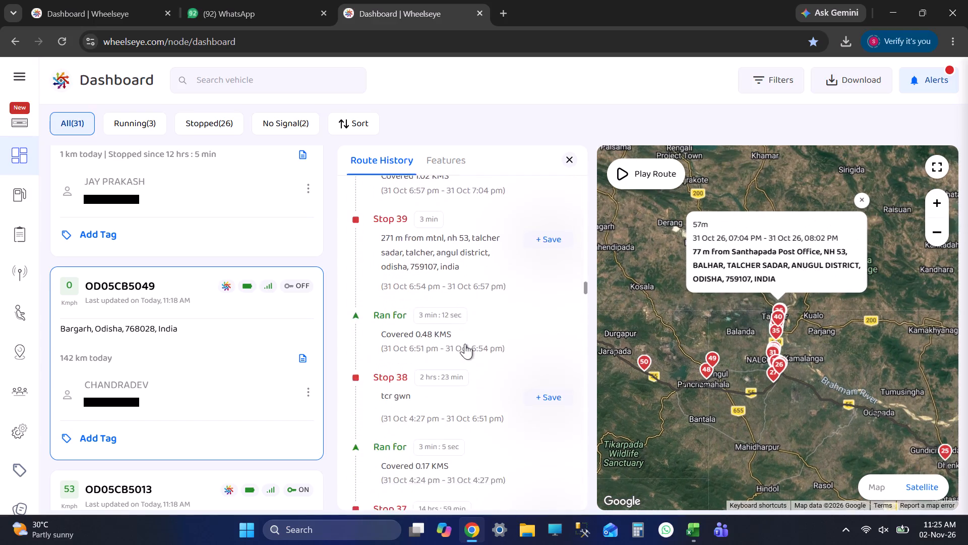
scroll(465, 344, down, 3)
click(460, 221)
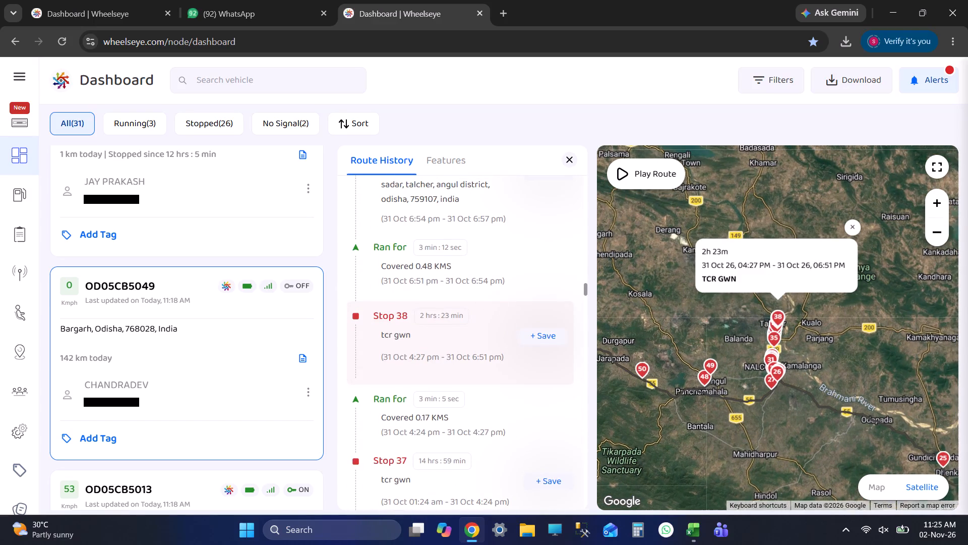
Return to Stop 49, alg gwn, in the route history and examine its location near Angul close up on the map.
scroll(471, 285, up, 4)
scroll(471, 285, down, 1)
scroll(471, 285, up, 8)
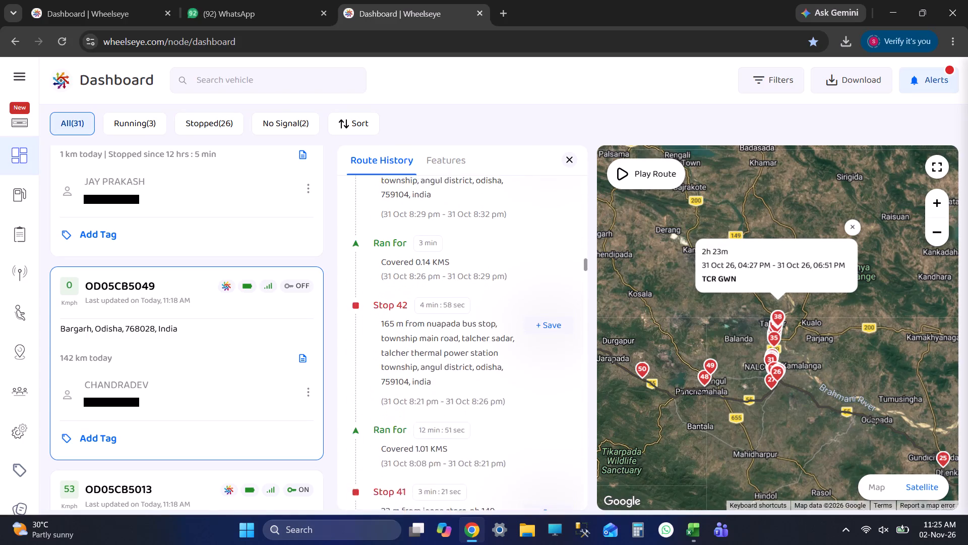
scroll(462, 296, up, 12)
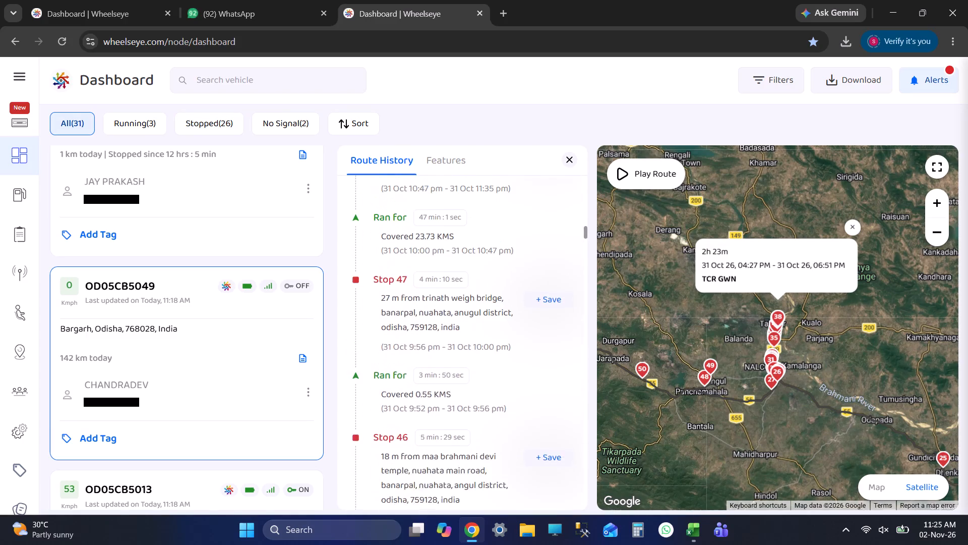
scroll(462, 296, up, 6)
click(454, 401)
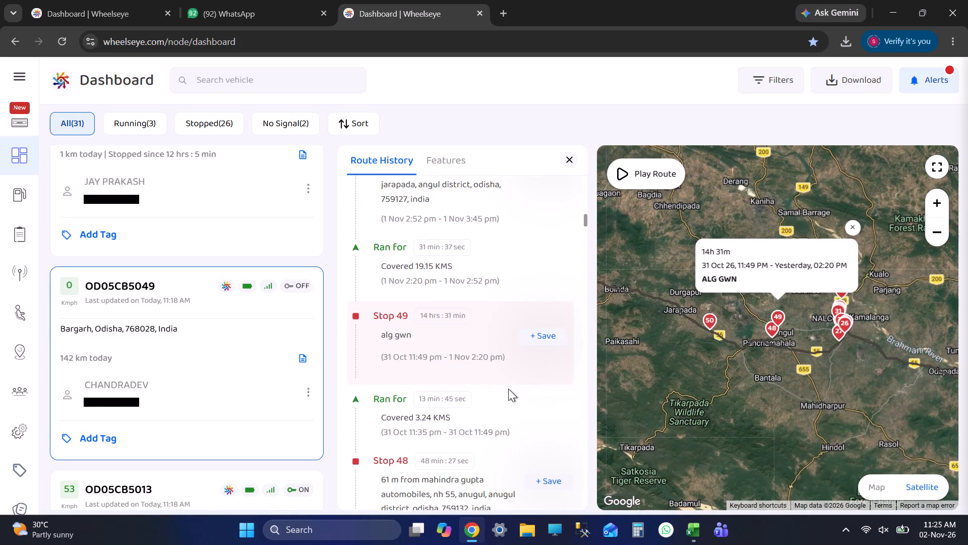
scroll(760, 322, up, 3)
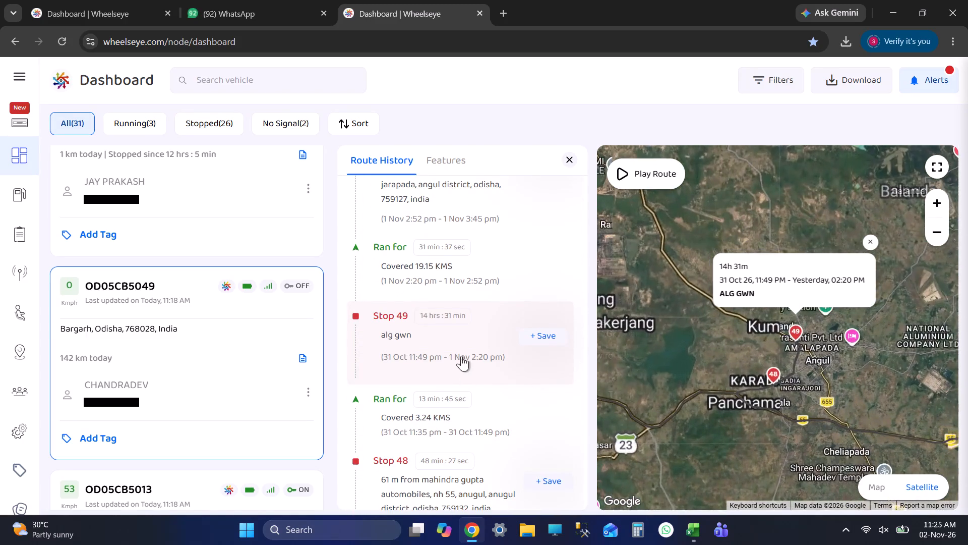
Locate Stop 50, near the common service centre in Jarapada, on the map.
scroll(461, 356, up, 2)
click(452, 316)
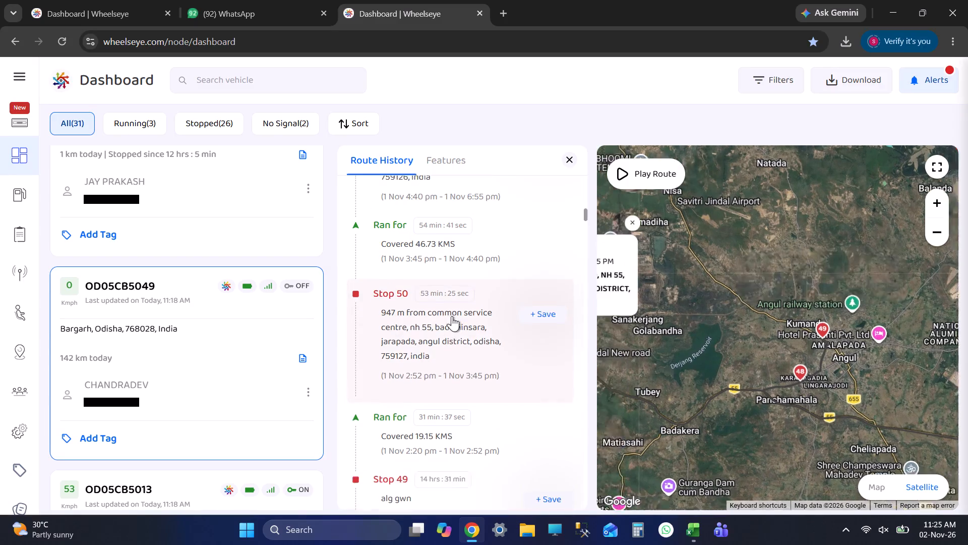
Move up to Stop 51, near Gurujang Primary School in Handapa, and examine its location close up on the map.
scroll(452, 316, up, 4)
click(446, 392)
scroll(446, 392, up, 2)
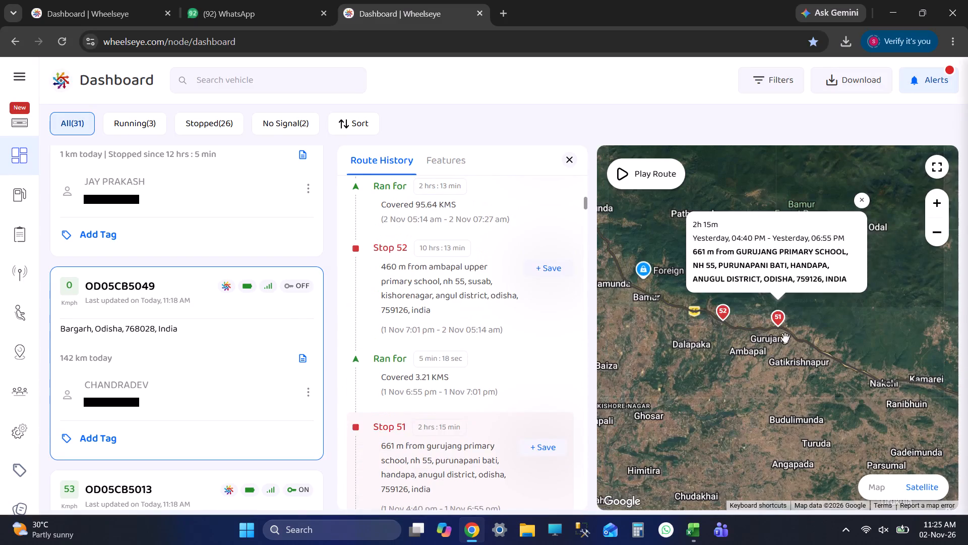
scroll(772, 324, up, 3)
scroll(820, 371, up, 3)
scroll(773, 317, up, 2)
drag(765, 289, 718, 371)
scroll(719, 368, up, 2)
scroll(757, 385, up, 6)
scroll(777, 390, down, 10)
scroll(722, 401, down, 5)
scroll(736, 373, up, 1)
scroll(736, 373, down, 5)
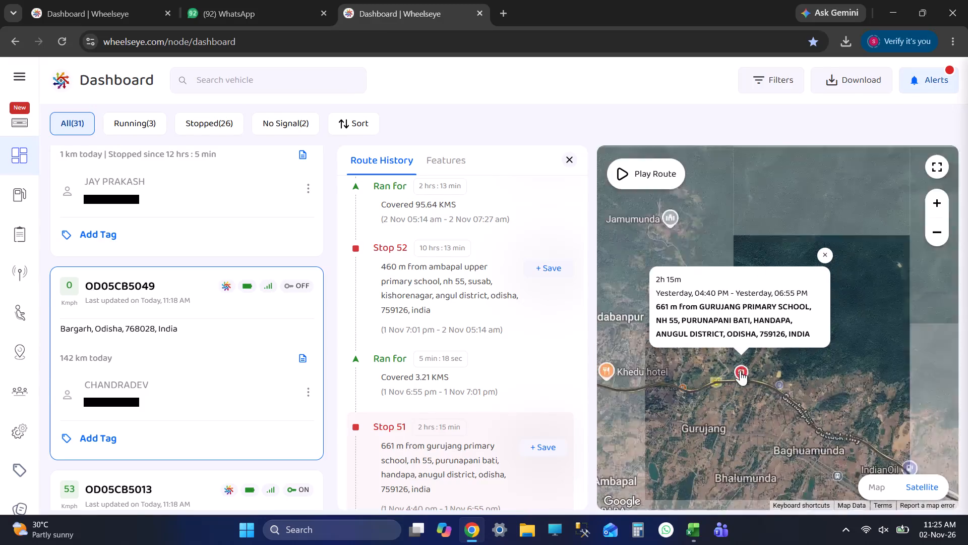
Continue through Stop 52 in Susab to Stop 53, sbp, locating each on the map and viewing the area around Sambalpur.
click(437, 288)
scroll(488, 335, up, 3)
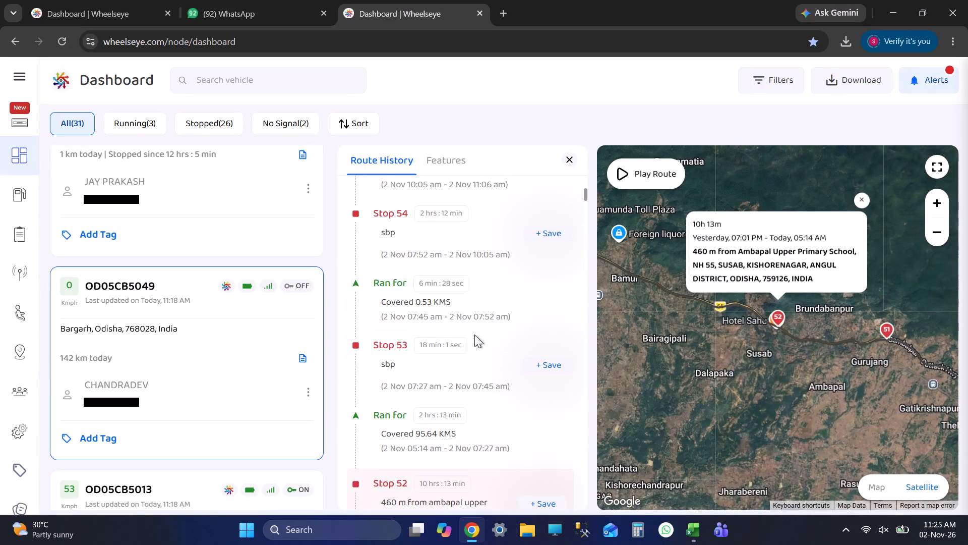
click(474, 335)
click(472, 371)
scroll(770, 357, down, 3)
scroll(788, 365, up, 1)
scroll(788, 367, down, 1)
scroll(788, 367, up, 1)
scroll(788, 367, down, 1)
scroll(758, 412, down, 1)
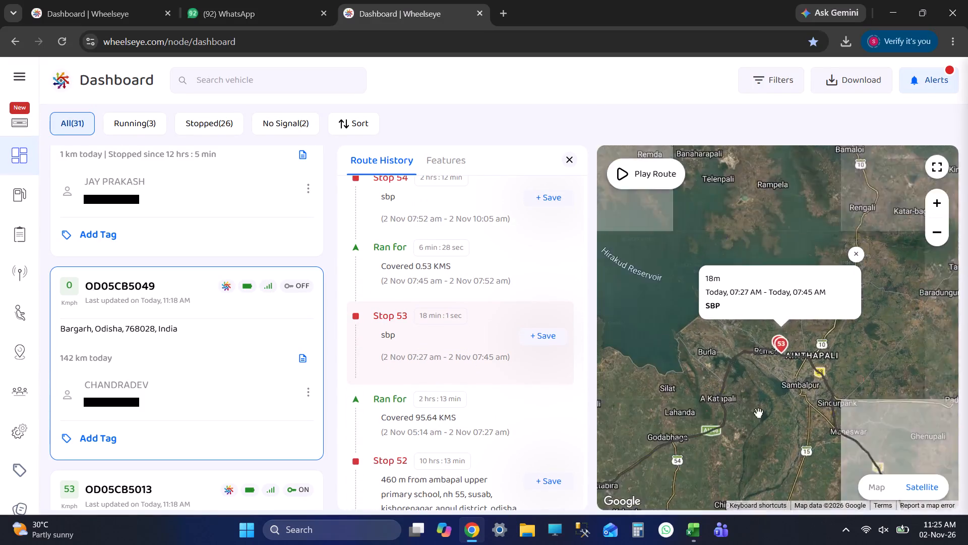
scroll(758, 413, down, 1)
Return to the newest entries in the route history and examine the truck's position beside Stop 55 at Bargarh on the map.
scroll(499, 315, up, 13)
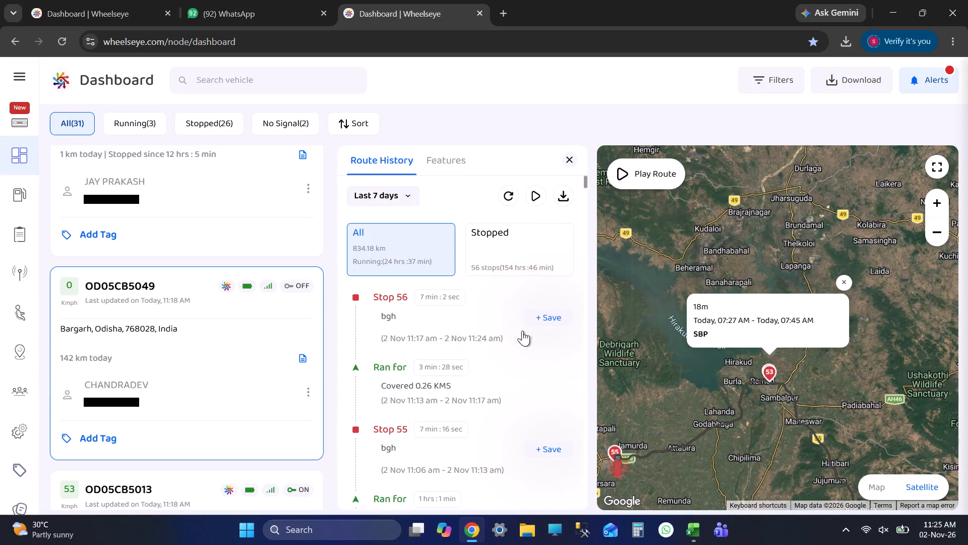
key(alt+Tab)
key(alt+Tab)
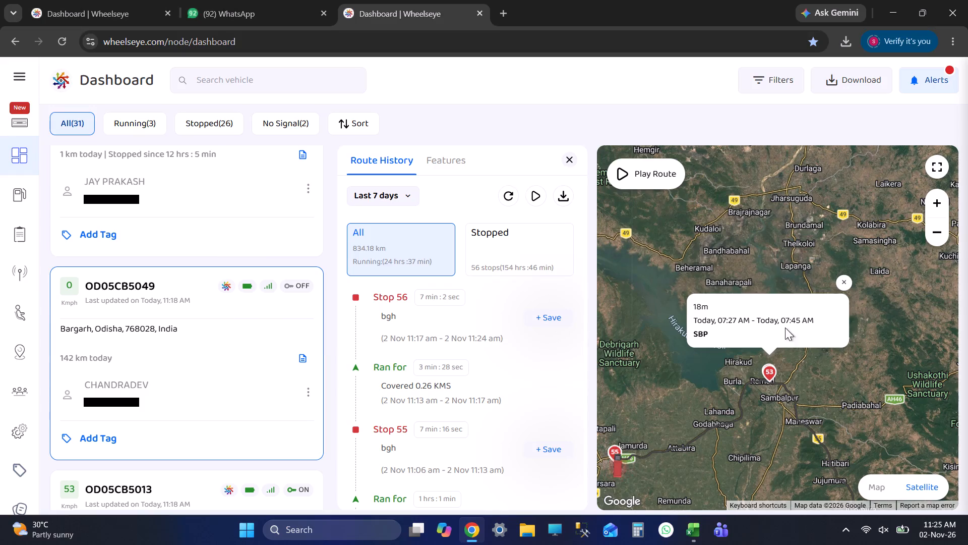
scroll(728, 425, up, 1)
drag(702, 412, 870, 309)
scroll(661, 400, up, 8)
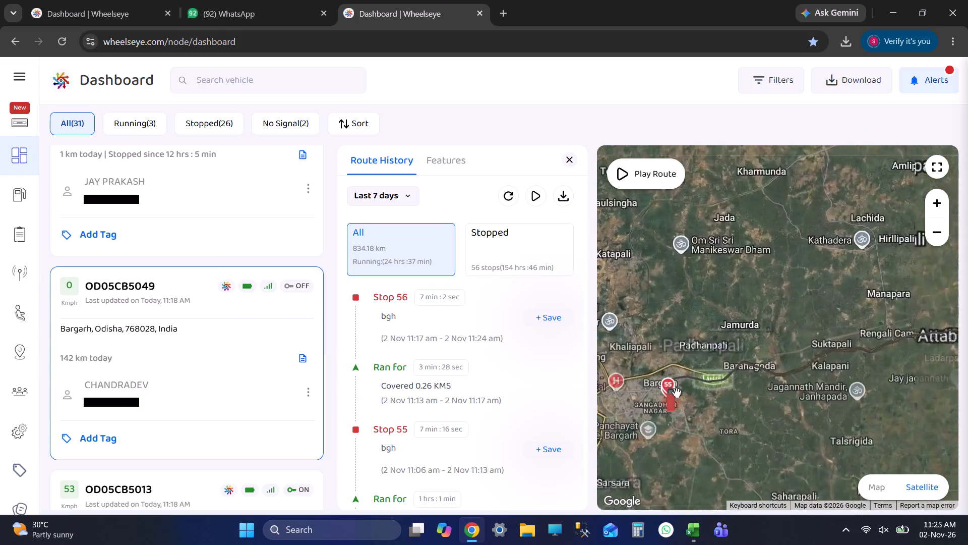
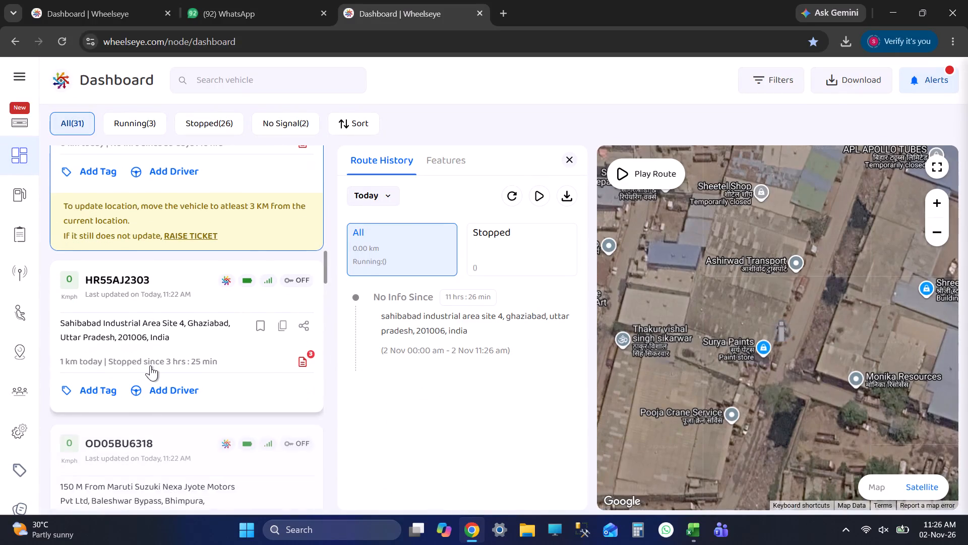
scroll(174, 387, down, 3)
click(157, 326)
scroll(216, 377, down, 3)
click(152, 380)
scroll(216, 380, down, 4)
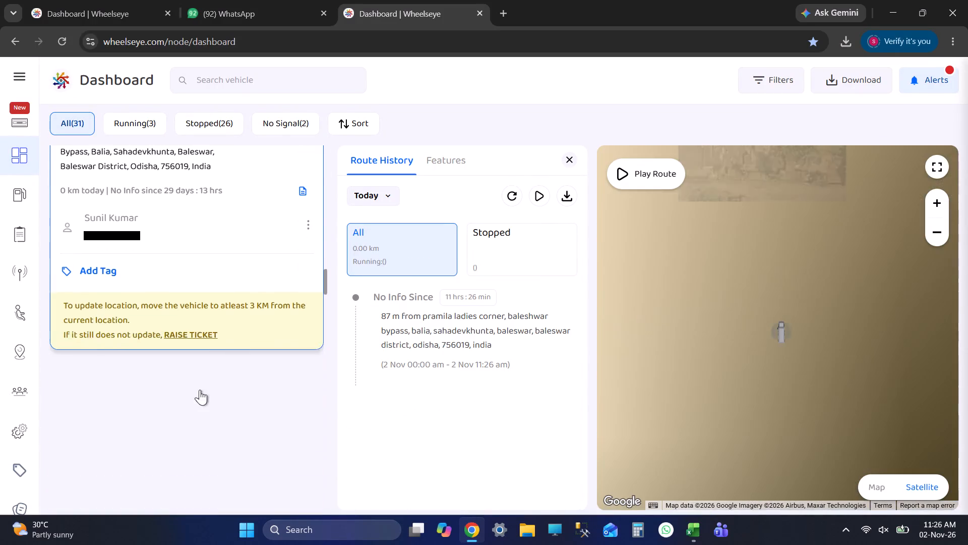
click(189, 354)
scroll(194, 378, down, 3)
click(186, 333)
scroll(191, 354, down, 3)
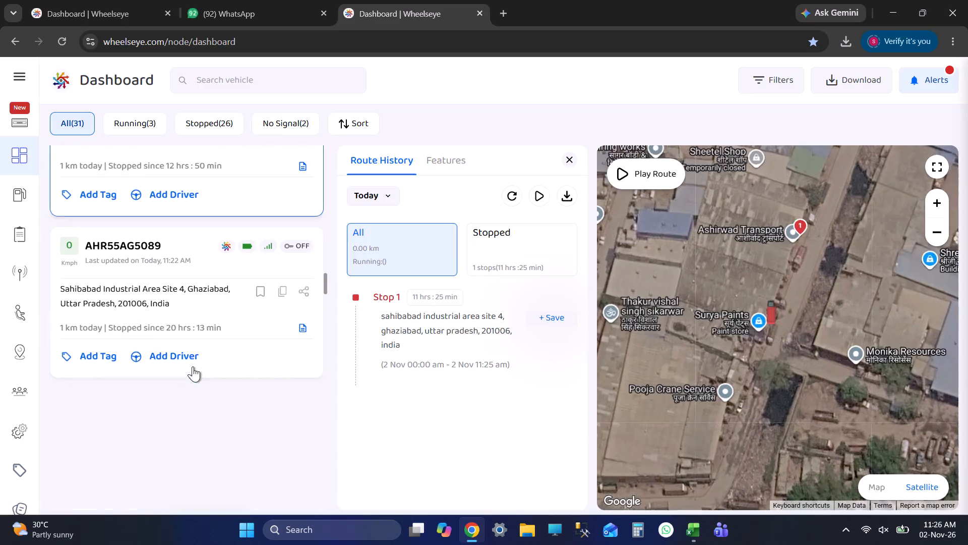
click(213, 292)
scroll(224, 335, down, 3)
click(193, 274)
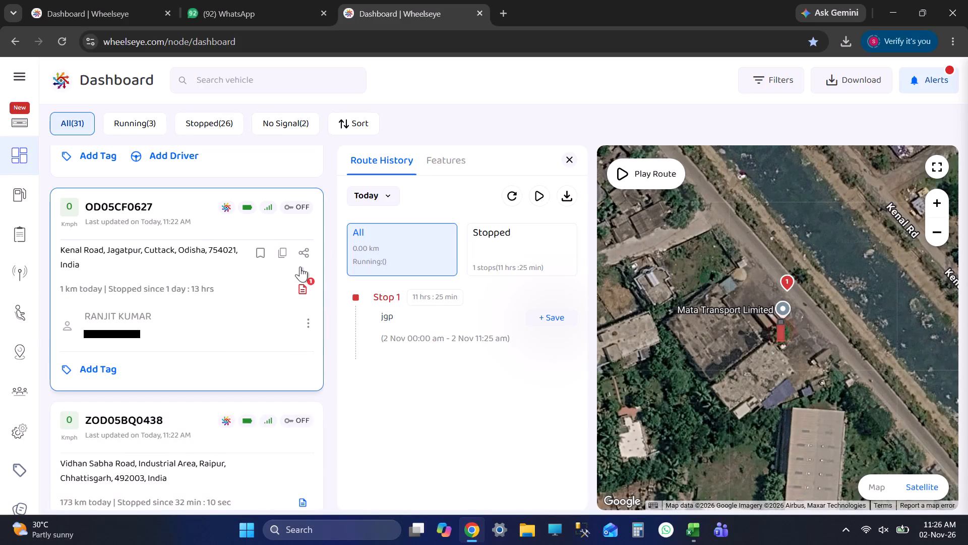
scroll(387, 337, down, 1)
scroll(465, 328, down, 1)
scroll(868, 321, down, 3)
scroll(140, 310, down, 3)
click(228, 278)
scroll(246, 320, down, 2)
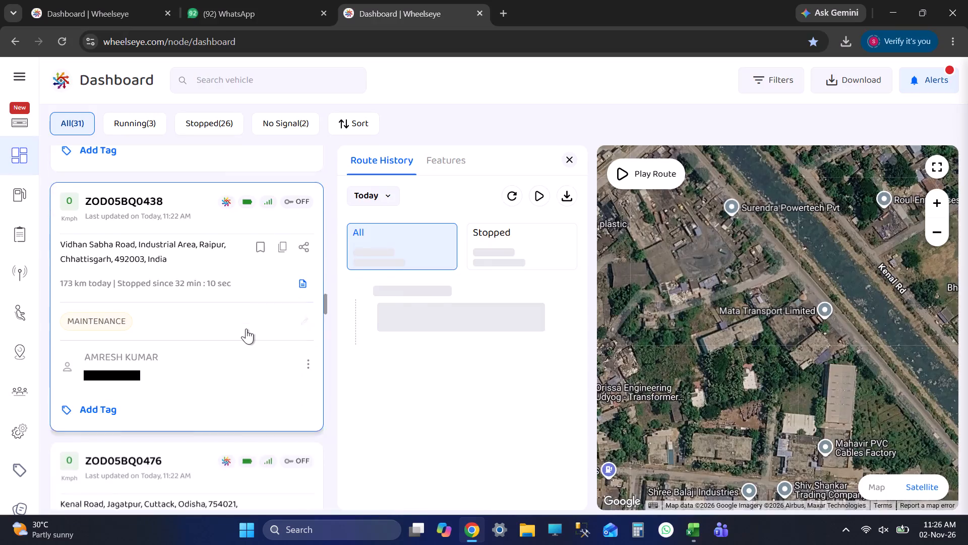
scroll(246, 329, down, 4)
scroll(223, 240, up, 2)
click(201, 306)
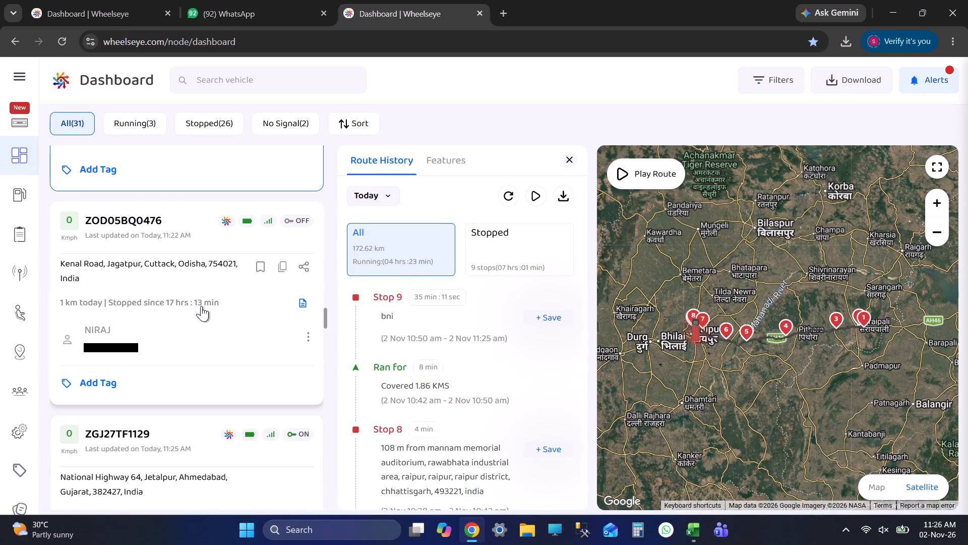
scroll(208, 311, down, 2)
click(194, 324)
scroll(194, 332, down, 1)
scroll(195, 338, up, 1)
scroll(195, 338, down, 1)
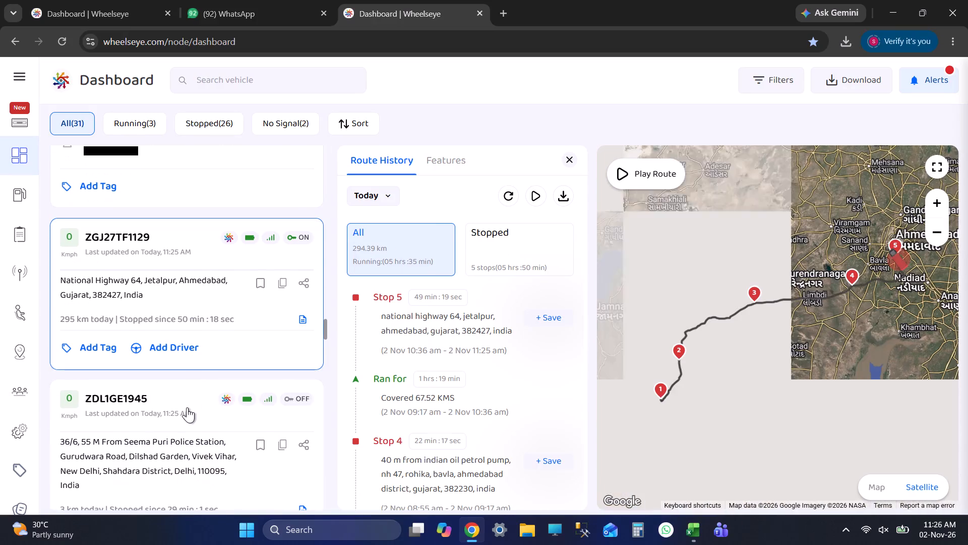
click(187, 407)
scroll(228, 353, down, 4)
click(203, 340)
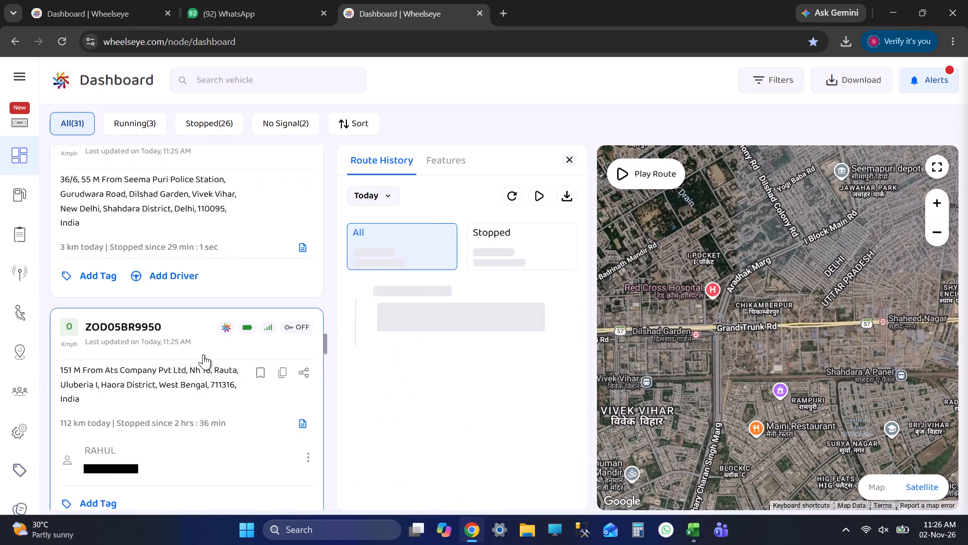
scroll(227, 384, down, 4)
click(193, 335)
scroll(204, 338, up, 2)
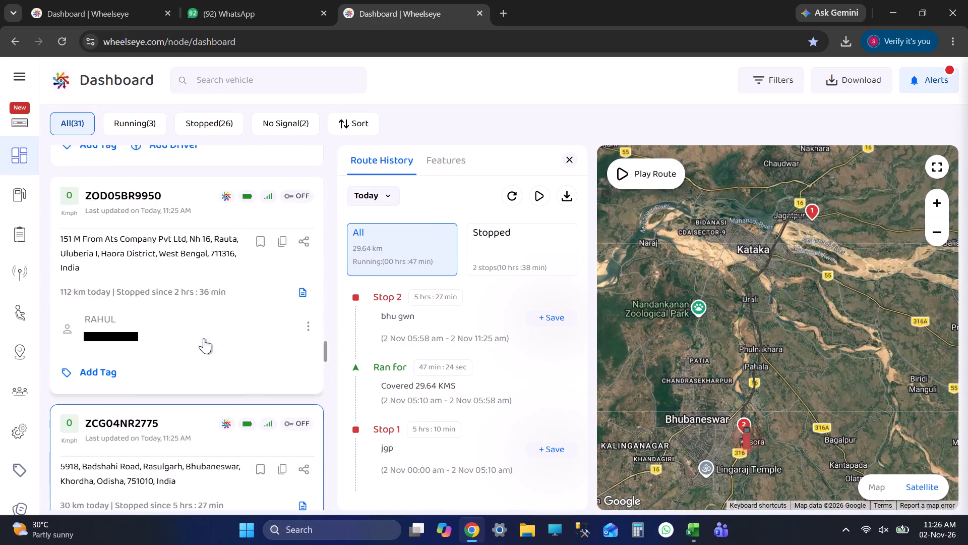
scroll(204, 338, down, 5)
click(173, 350)
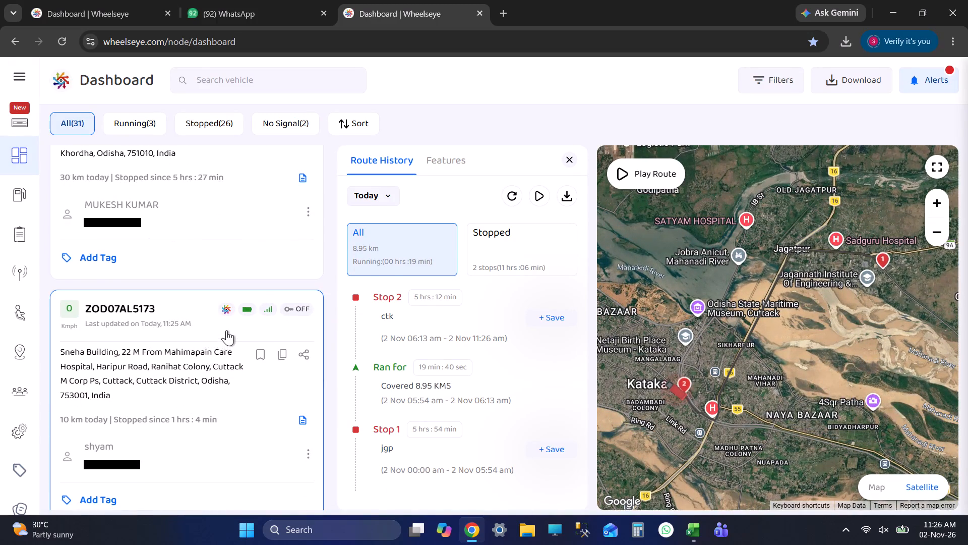
scroll(167, 359, up, 3)
click(165, 351)
scroll(165, 351, up, 3)
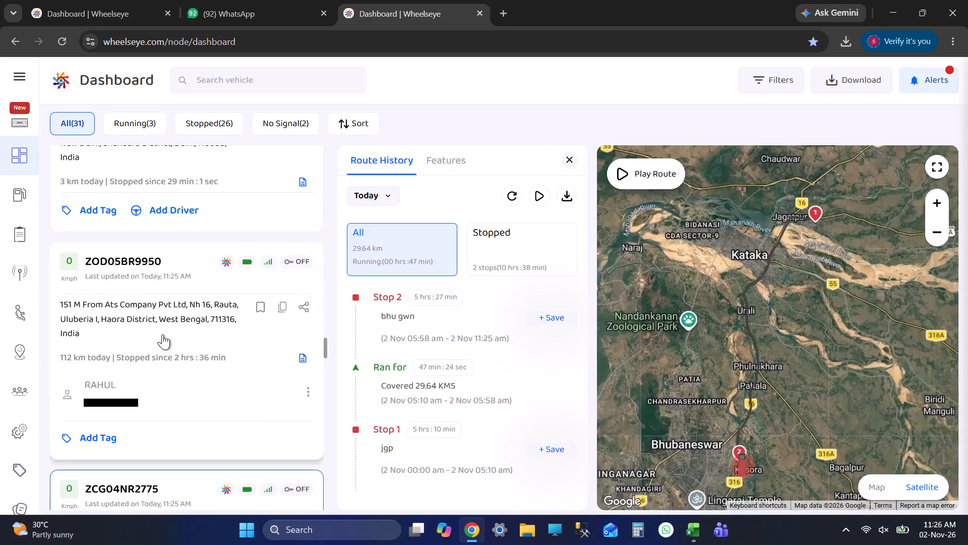
click(162, 334)
scroll(162, 334, down, 3)
scroll(828, 280, up, 2)
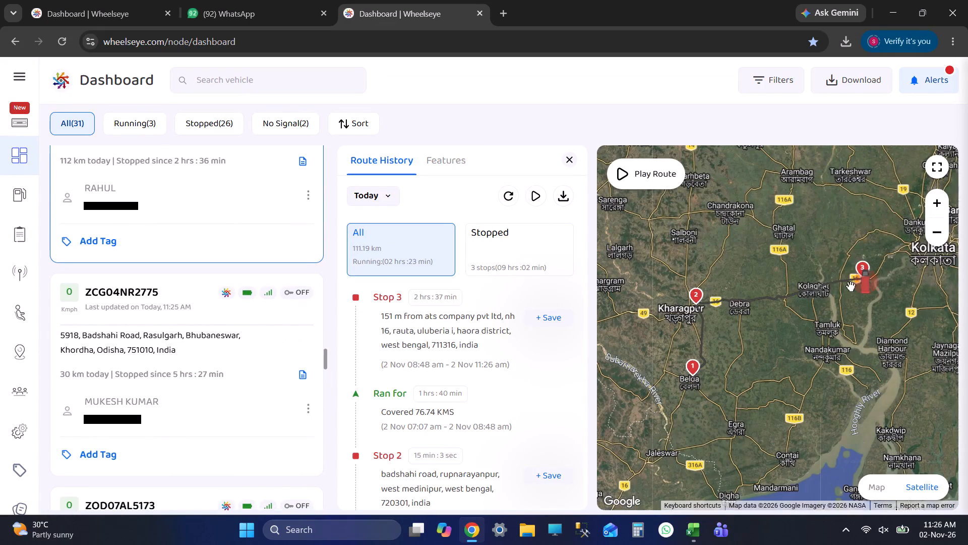
scroll(851, 286, up, 2)
drag(827, 307, 714, 359)
scroll(781, 328, up, 1)
scroll(781, 328, down, 1)
scroll(781, 328, up, 5)
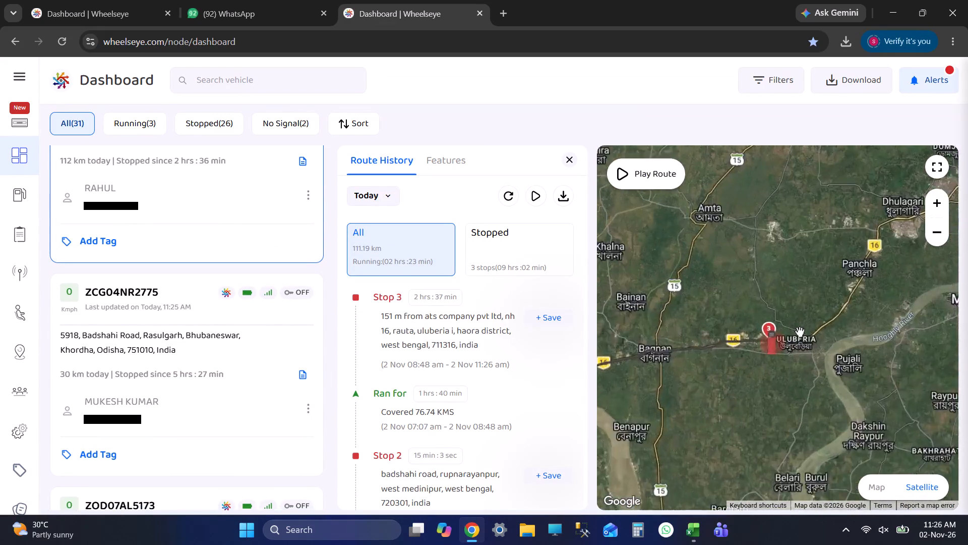
scroll(800, 332, up, 5)
drag(709, 347, 789, 365)
scroll(756, 353, up, 2)
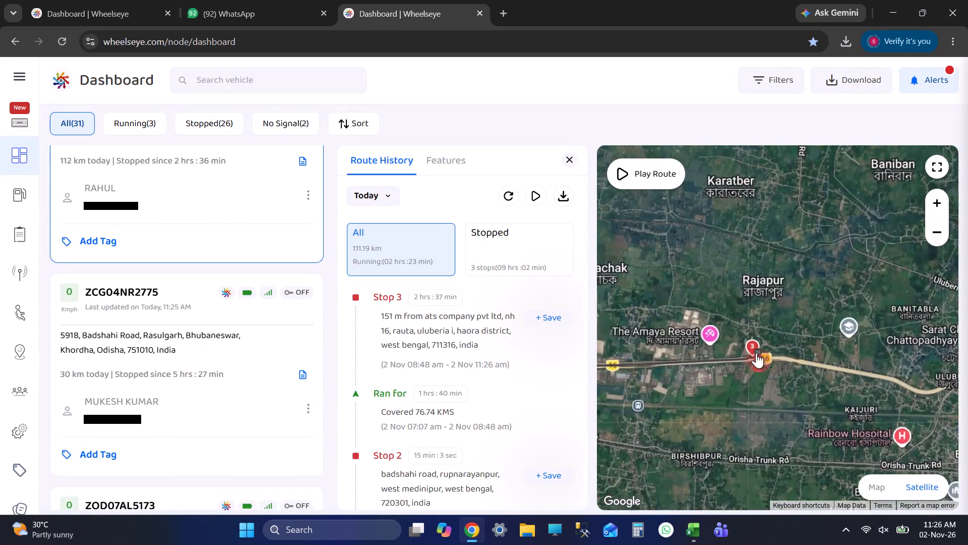
scroll(756, 353, up, 3)
scroll(770, 367, down, 8)
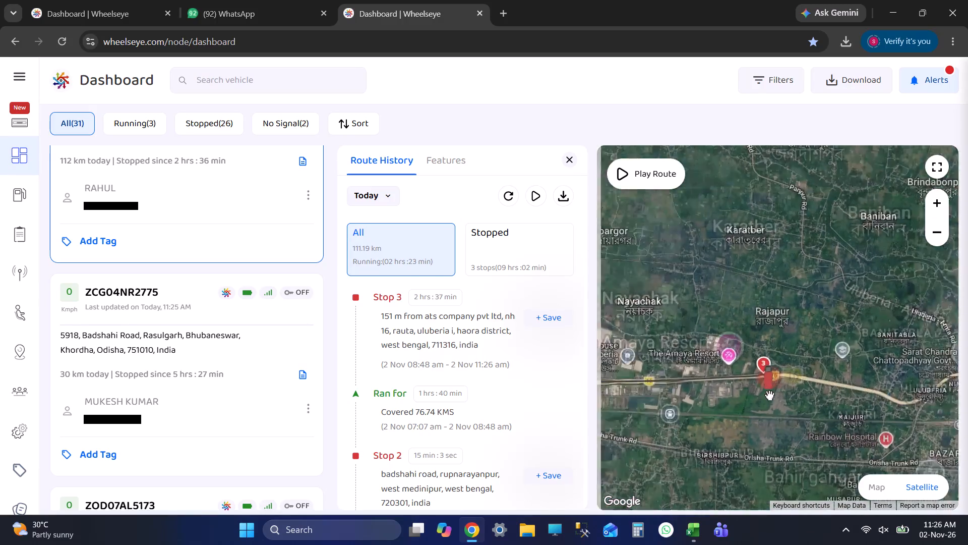
scroll(769, 395, down, 2)
click(419, 358)
scroll(137, 432, down, 2)
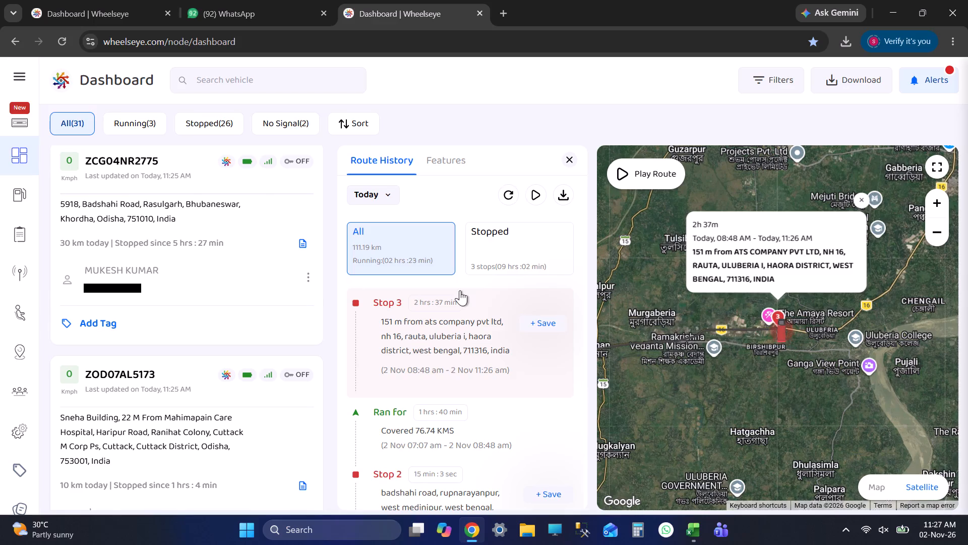
scroll(781, 331, up, 2)
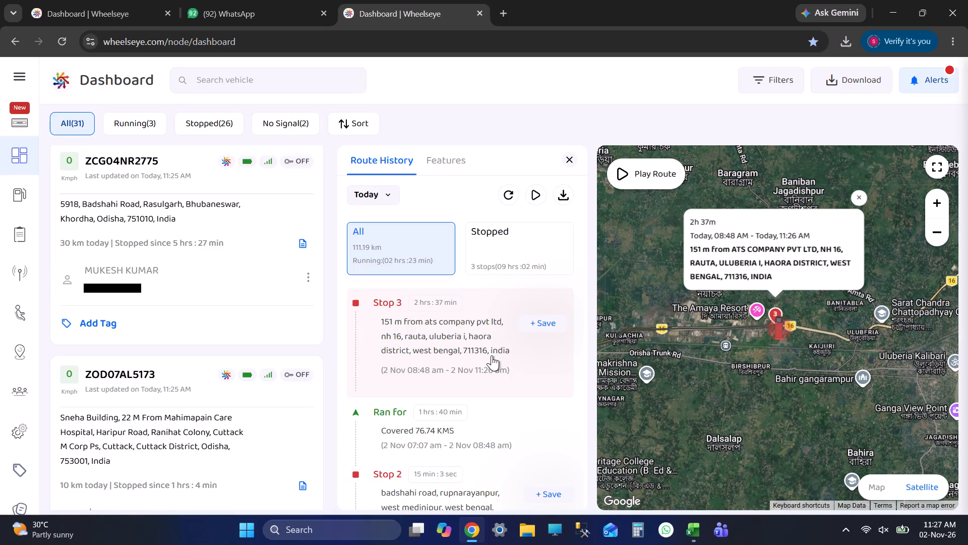
scroll(778, 312, up, 6)
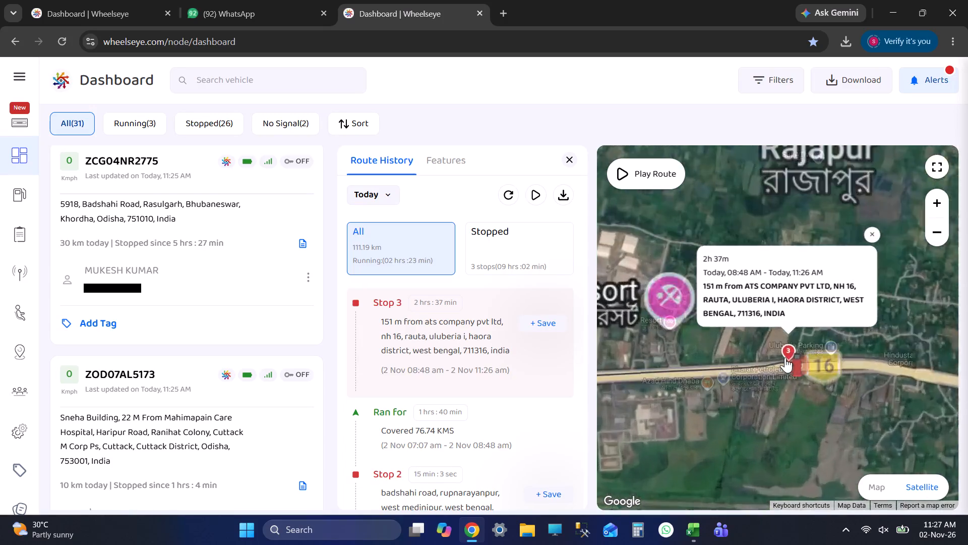
scroll(785, 358, up, 2)
drag(828, 379, 797, 344)
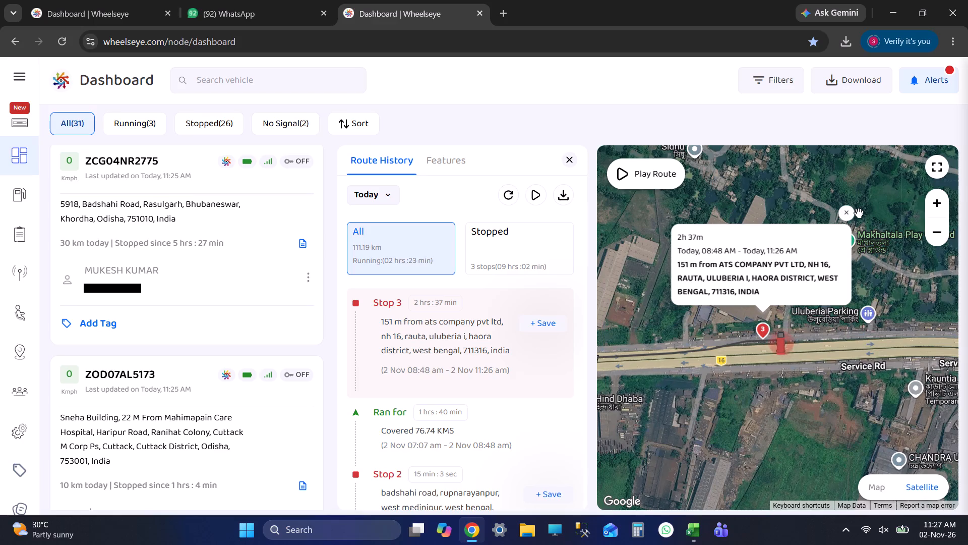
click(858, 213)
click(851, 215)
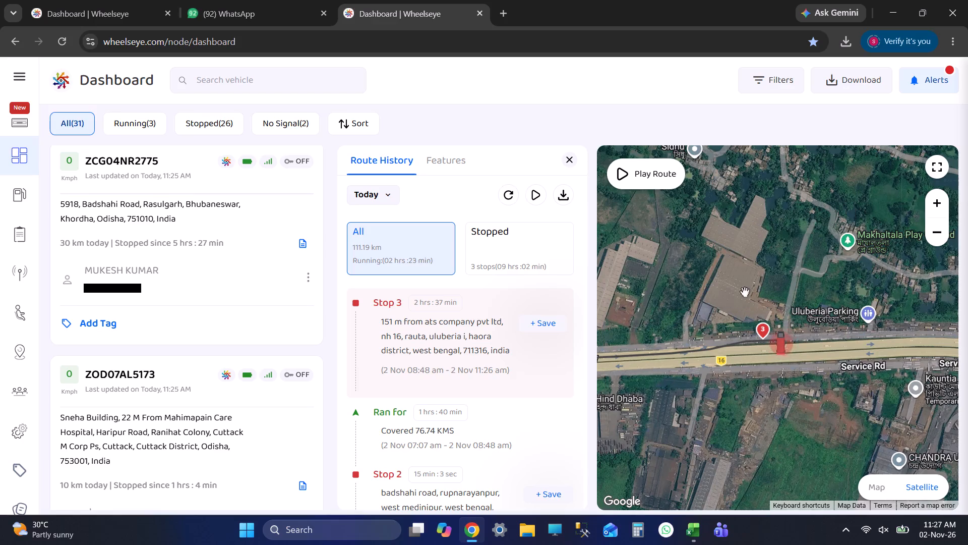
click(457, 334)
scroll(163, 321, up, 2)
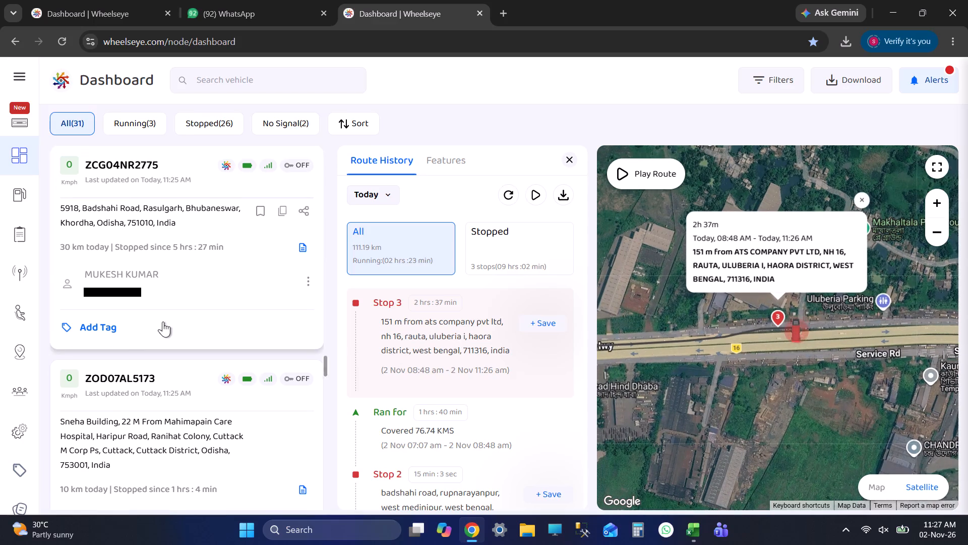
scroll(169, 320, down, 3)
scroll(171, 315, up, 3)
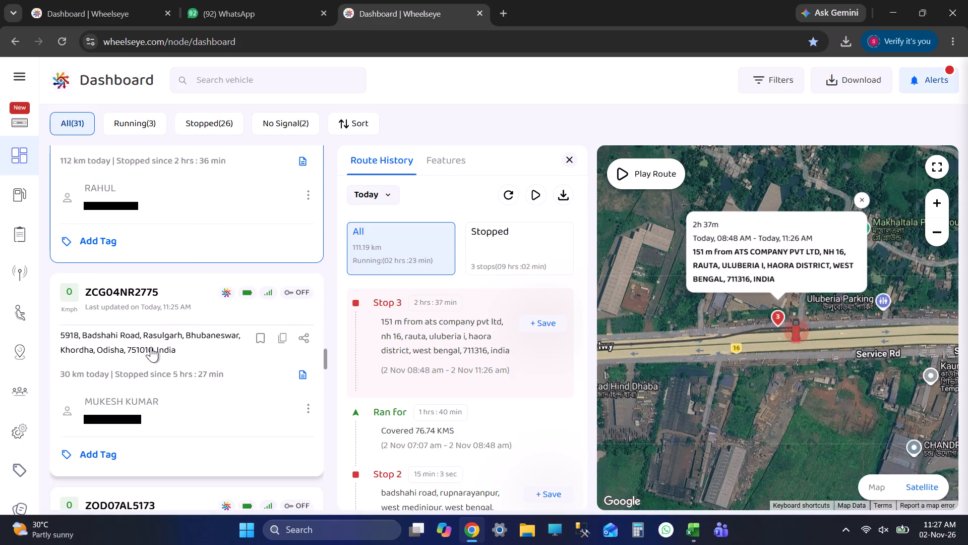
click(151, 347)
scroll(746, 411, up, 2)
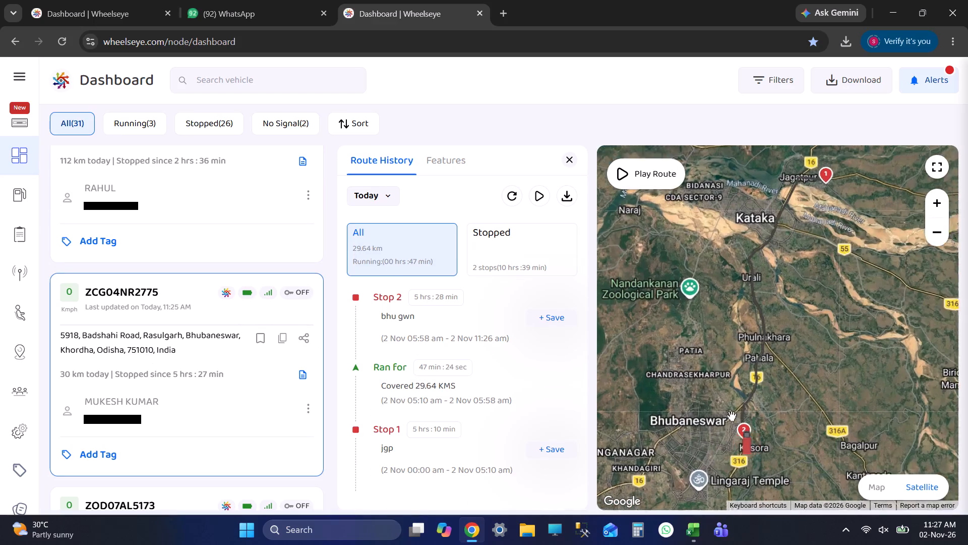
scroll(732, 416, up, 1)
drag(732, 416, 733, 339)
scroll(746, 390, up, 6)
scroll(729, 328, up, 7)
drag(775, 313, 723, 305)
scroll(723, 307, down, 2)
drag(723, 282, 720, 346)
scroll(716, 338, down, 3)
scroll(716, 338, up, 1)
scroll(716, 338, down, 1)
drag(702, 259, 713, 284)
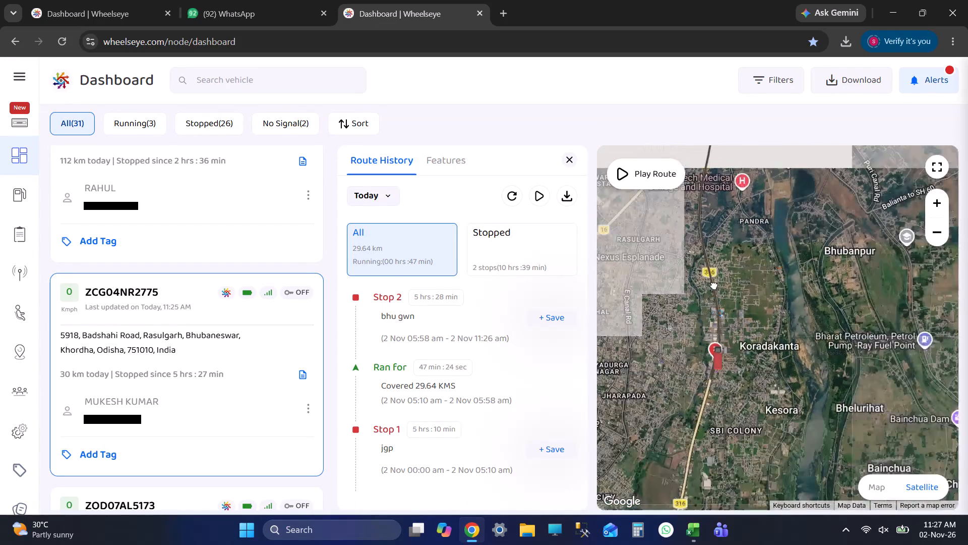
drag(713, 284, 739, 339)
scroll(739, 339, down, 6)
scroll(736, 312, up, 1)
scroll(736, 312, down, 3)
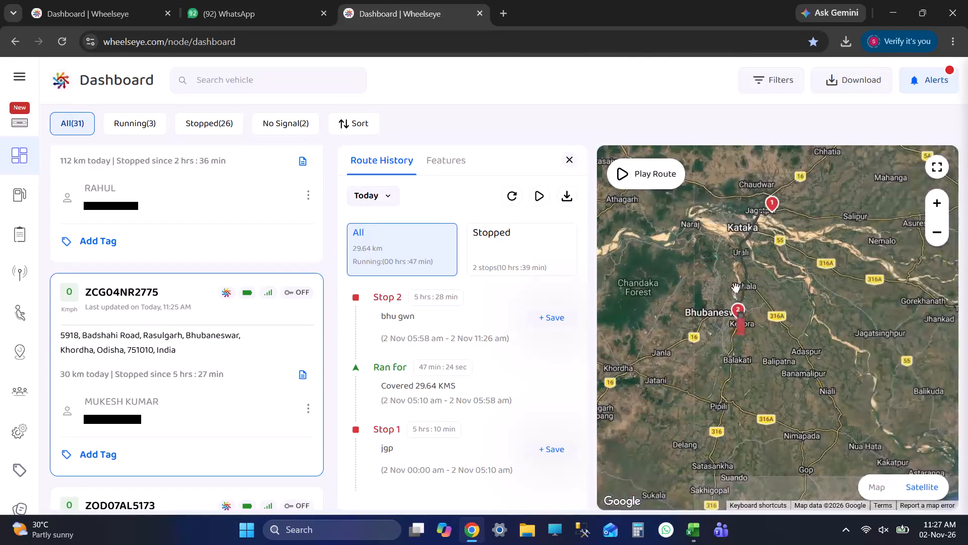
scroll(289, 339, up, 3)
click(187, 331)
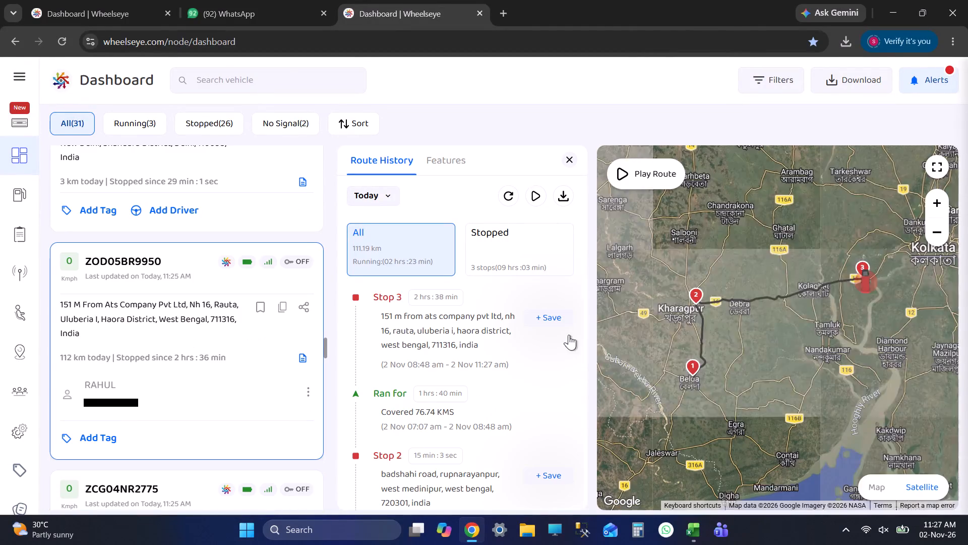
scroll(703, 366, up, 7)
scroll(712, 345, down, 5)
drag(810, 305, 744, 353)
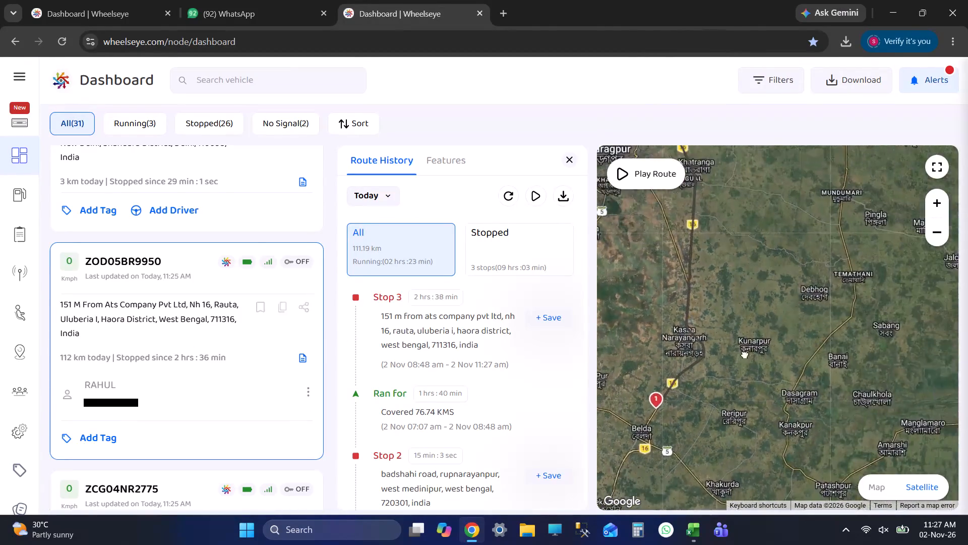
drag(744, 353, 671, 409)
scroll(745, 351, down, 1)
scroll(745, 351, up, 1)
scroll(745, 351, down, 6)
drag(831, 303, 774, 323)
scroll(815, 317, up, 4)
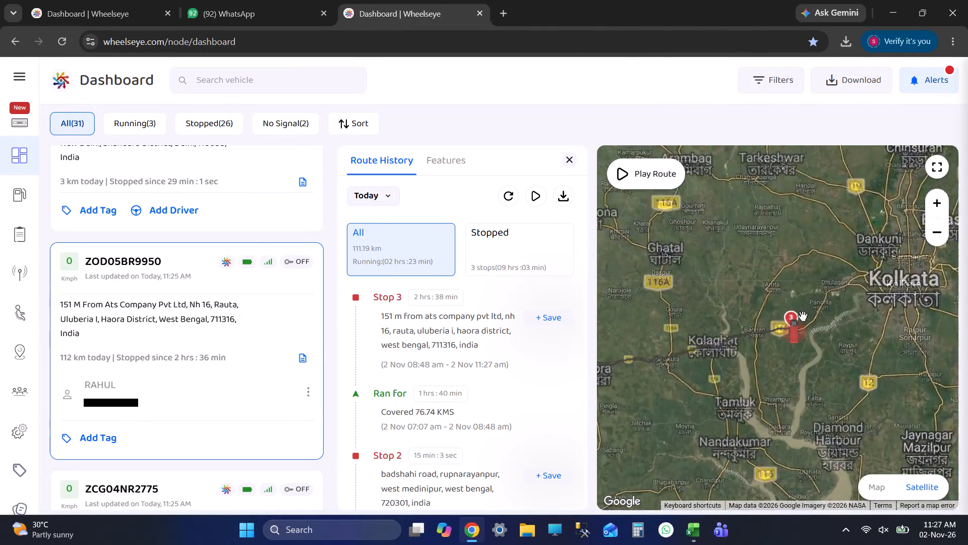
scroll(803, 316, up, 3)
scroll(780, 333, down, 1)
scroll(780, 333, up, 6)
drag(784, 345, 802, 270)
scroll(794, 313, up, 6)
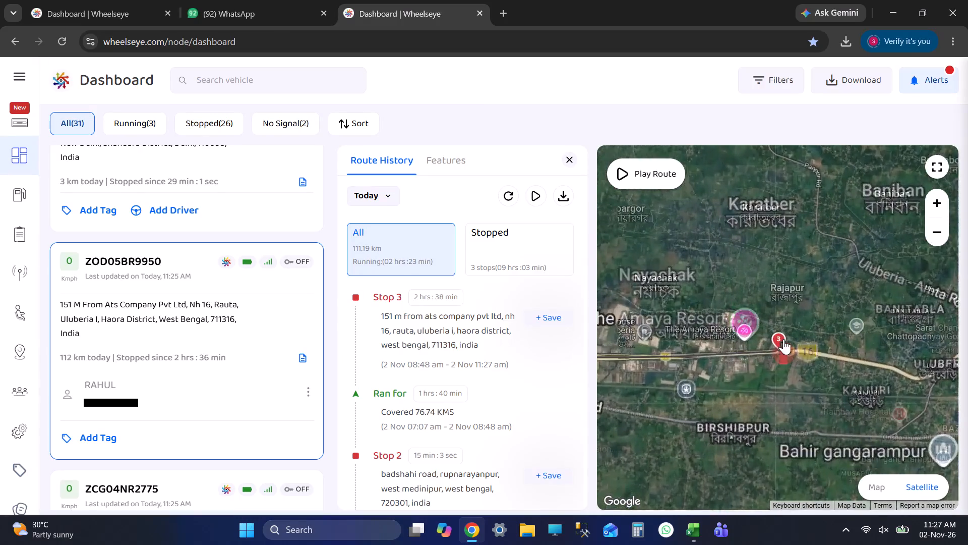
scroll(783, 339, up, 2)
drag(777, 347, 789, 290)
click(511, 322)
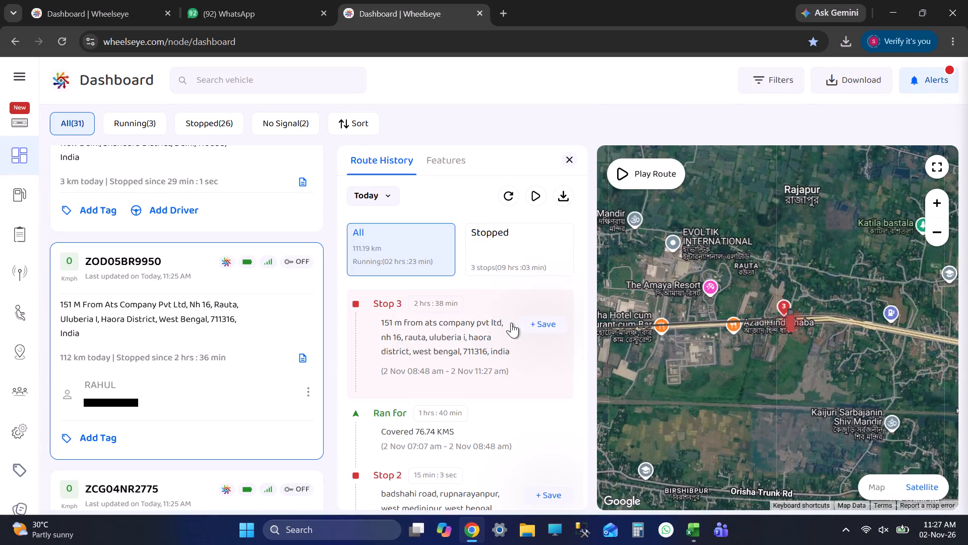
scroll(763, 317, up, 8)
scroll(805, 350, down, 1)
scroll(805, 350, up, 1)
scroll(805, 350, down, 5)
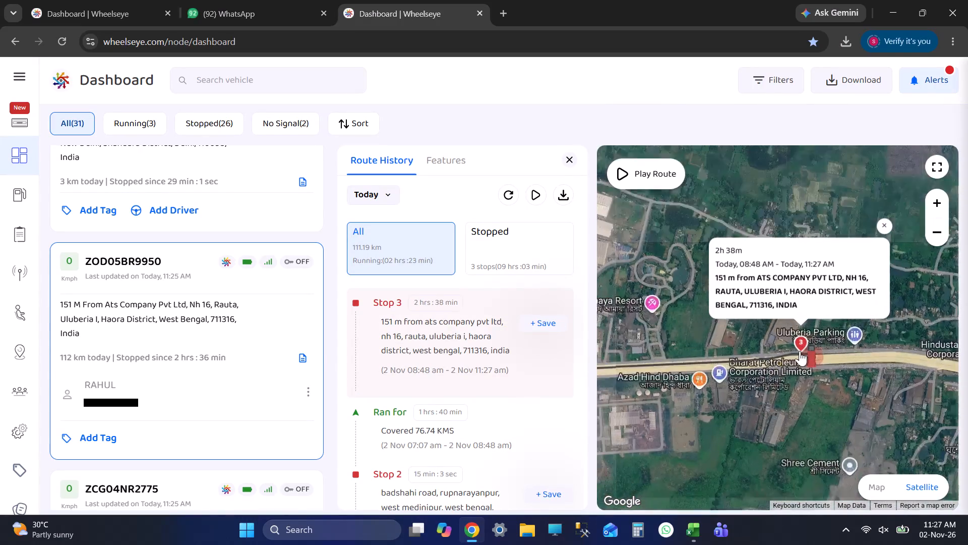
scroll(800, 351, down, 4)
scroll(160, 350, down, 3)
click(159, 326)
scroll(175, 341, down, 2)
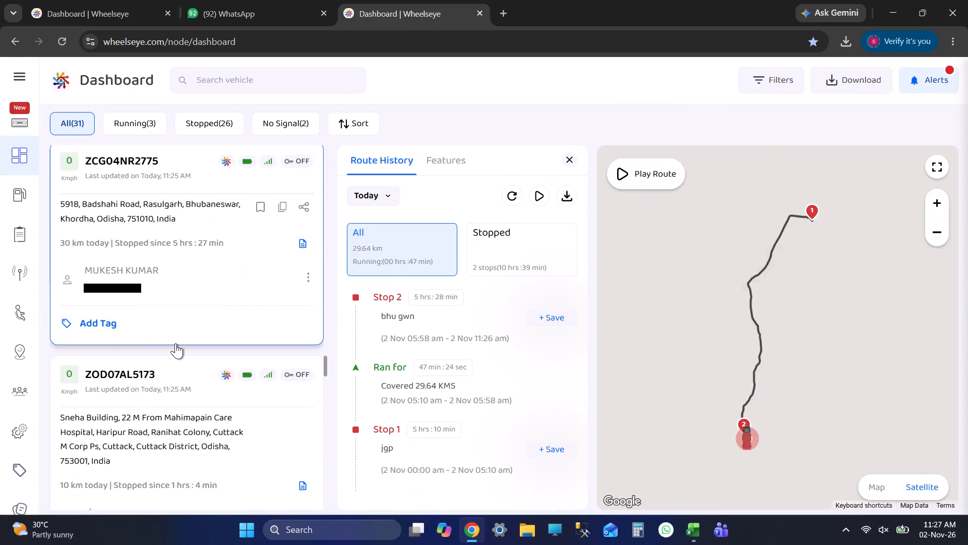
click(161, 381)
scroll(177, 384, down, 4)
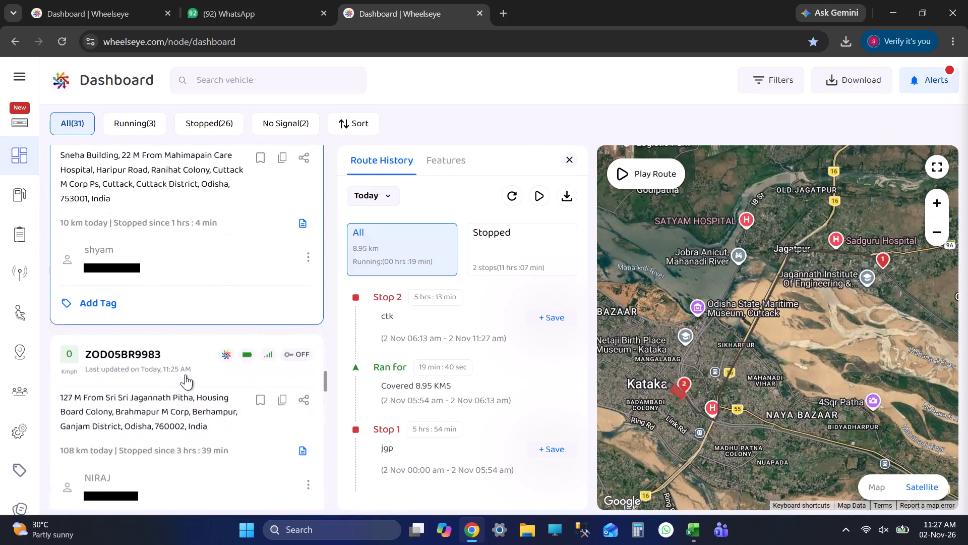
click(191, 397)
scroll(197, 389, down, 5)
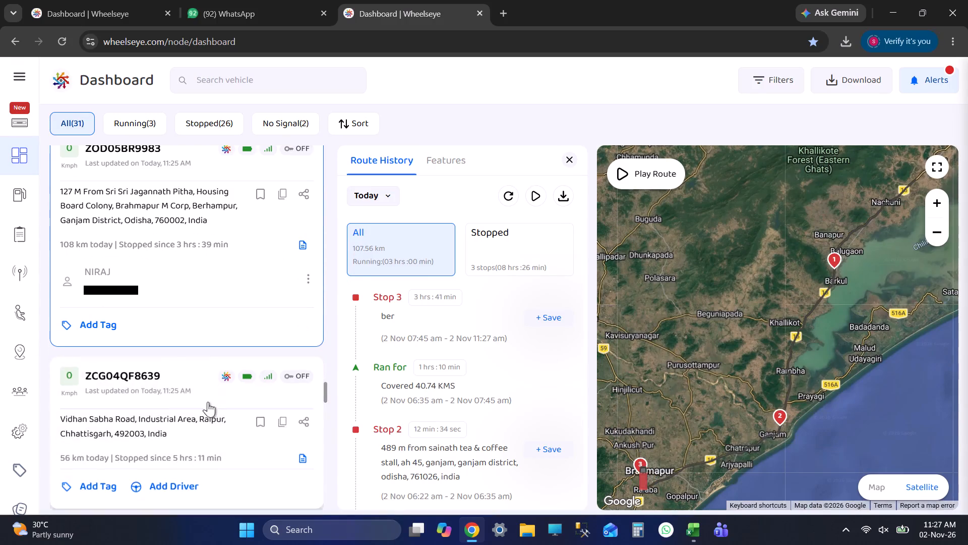
click(201, 298)
scroll(203, 355, down, 3)
click(219, 251)
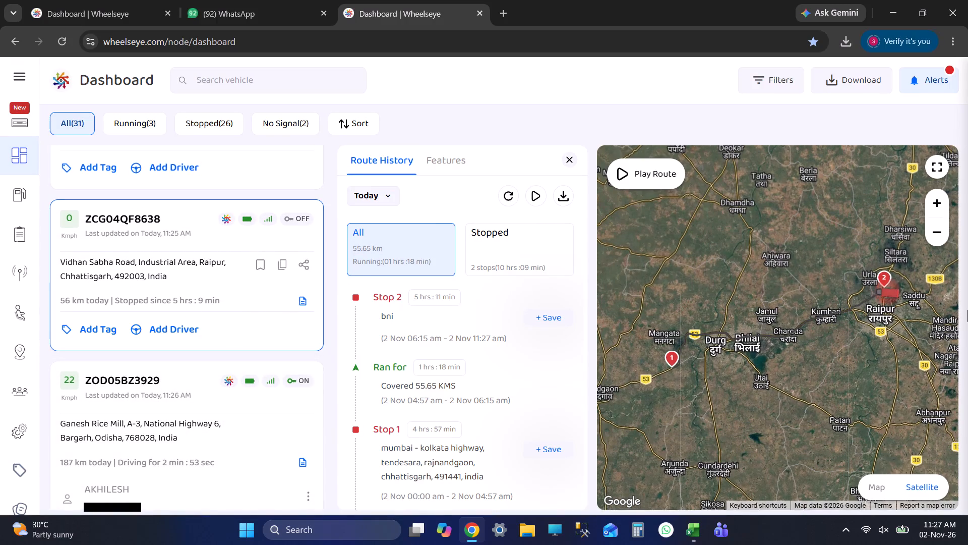
click(193, 416)
scroll(214, 375, down, 3)
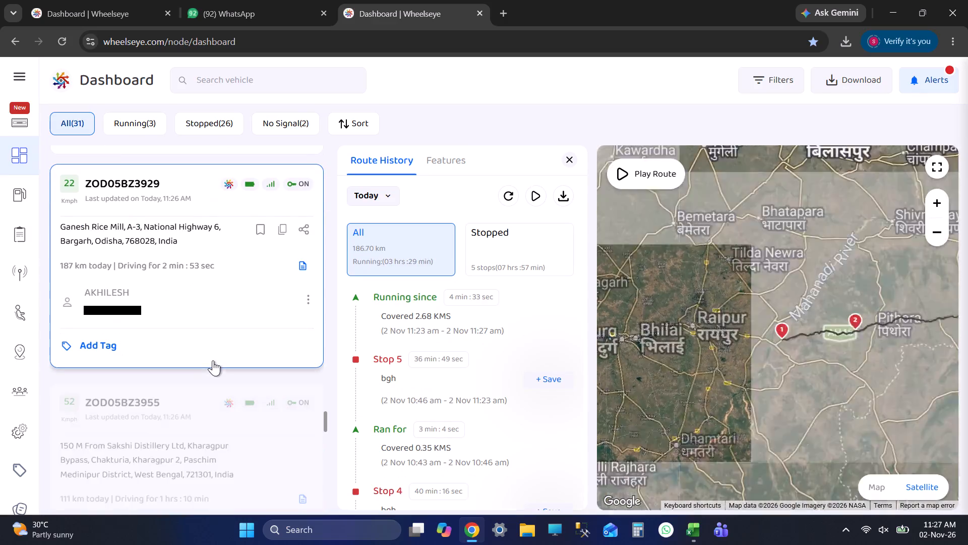
scroll(216, 391, down, 2)
click(192, 335)
scroll(209, 347, down, 1)
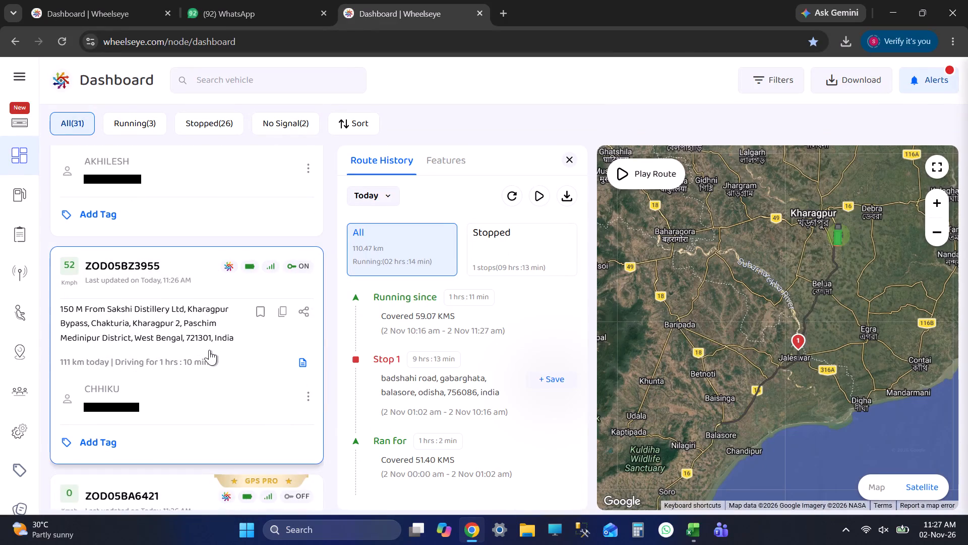
scroll(209, 350, down, 2)
click(178, 313)
scroll(198, 347, down, 3)
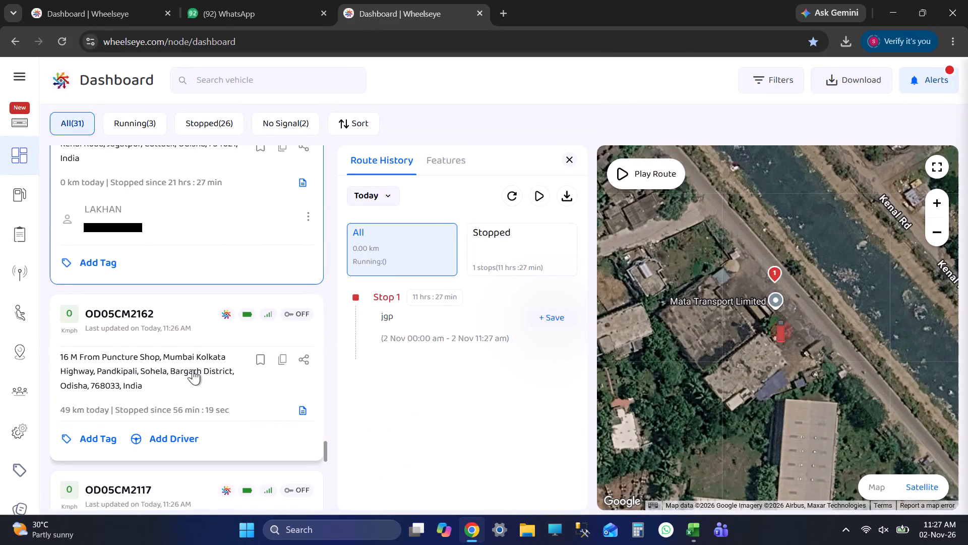
scroll(781, 359, down, 8)
scroll(742, 347, down, 2)
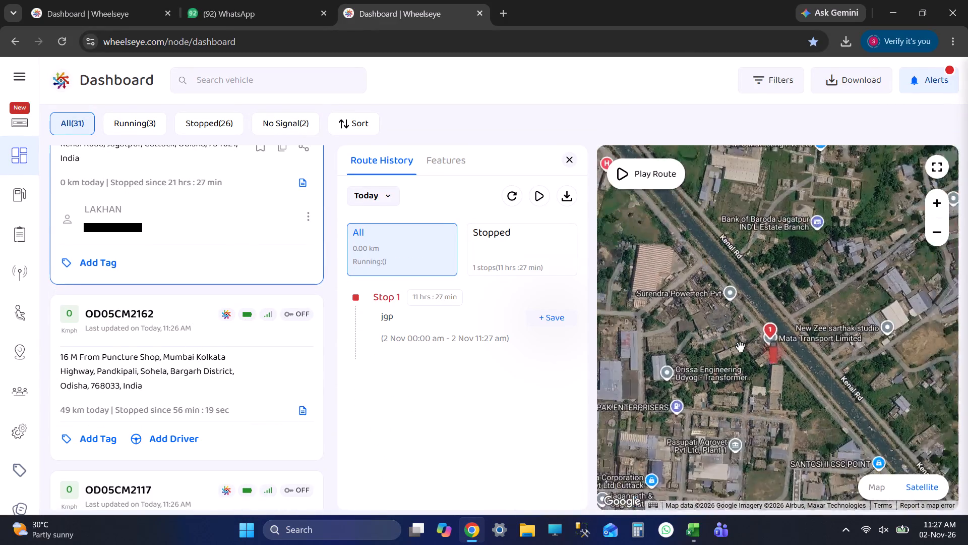
click(178, 341)
scroll(182, 351, down, 2)
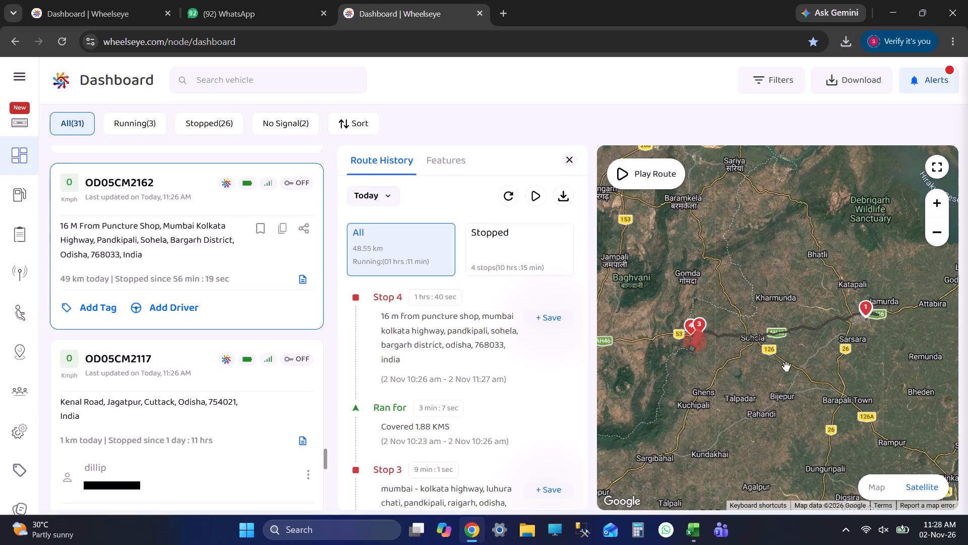
scroll(756, 369, up, 3)
scroll(773, 389, down, 6)
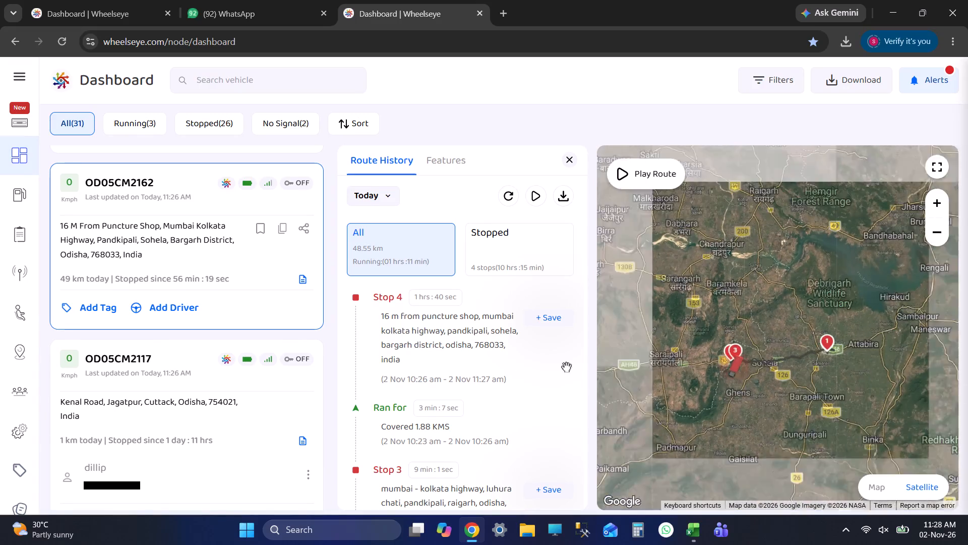
click(179, 373)
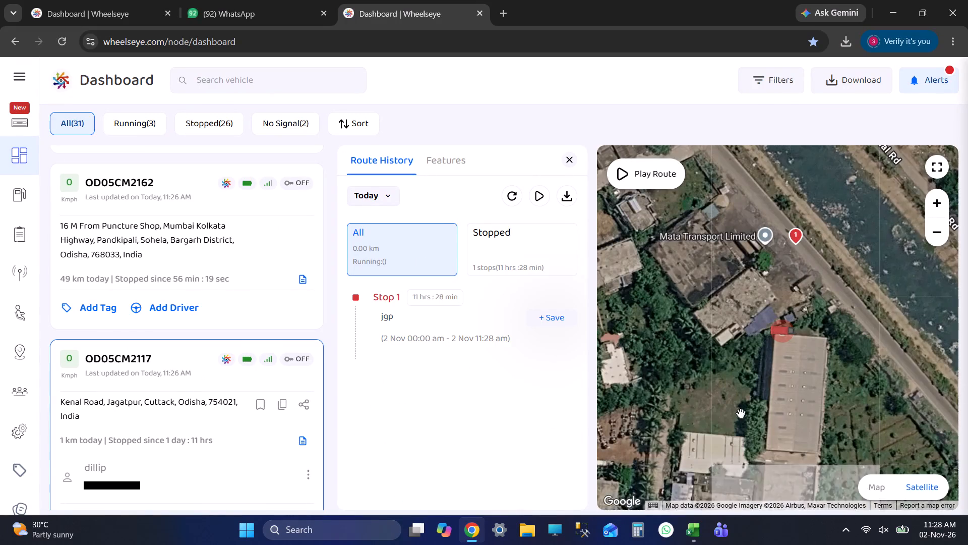
scroll(741, 413, up, 1)
scroll(741, 415, down, 3)
scroll(156, 341, up, 1)
scroll(158, 345, down, 1)
scroll(158, 348, up, 1)
scroll(158, 348, down, 5)
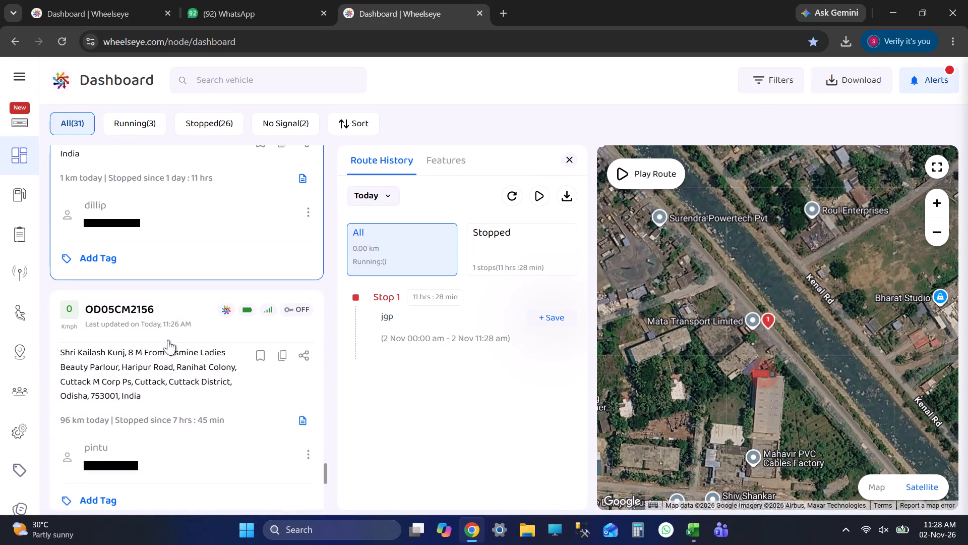
click(168, 339)
scroll(169, 367, down, 4)
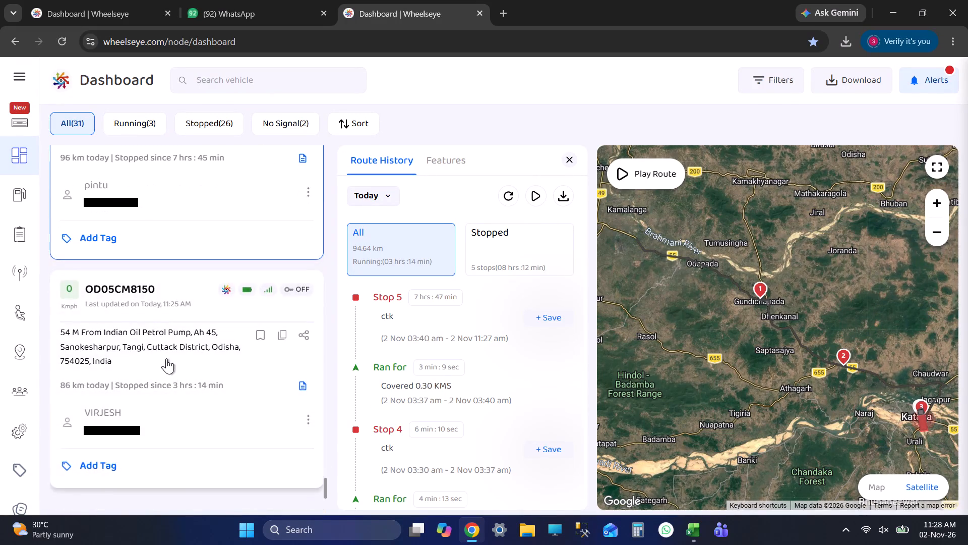
click(166, 358)
scroll(166, 358, down, 4)
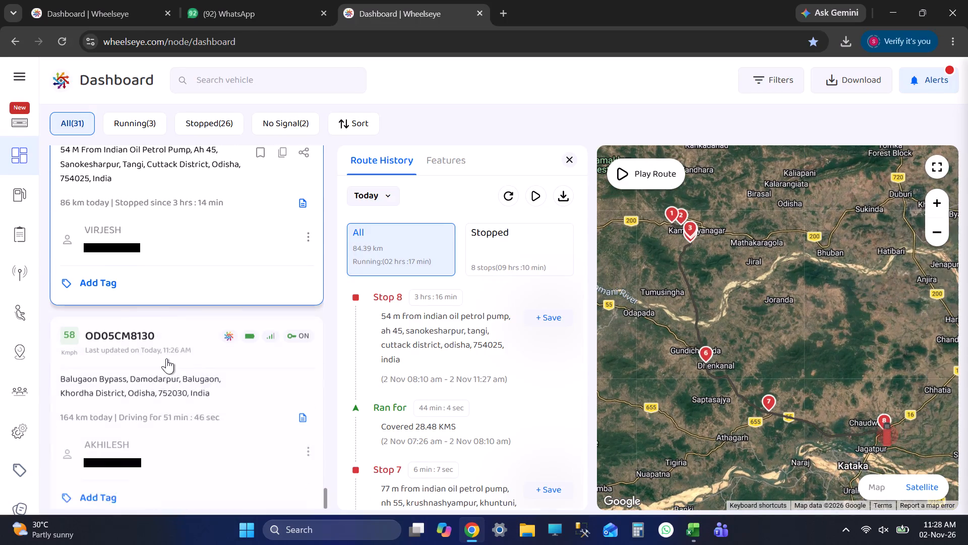
scroll(941, 419, up, 1)
scroll(125, 345, up, 3)
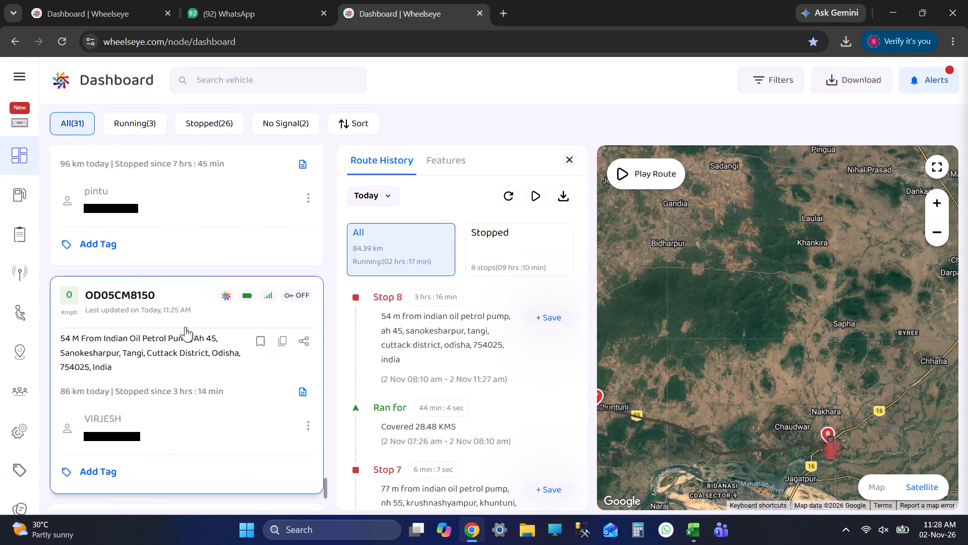
scroll(191, 324, up, 2)
click(191, 287)
scroll(204, 353, down, 4)
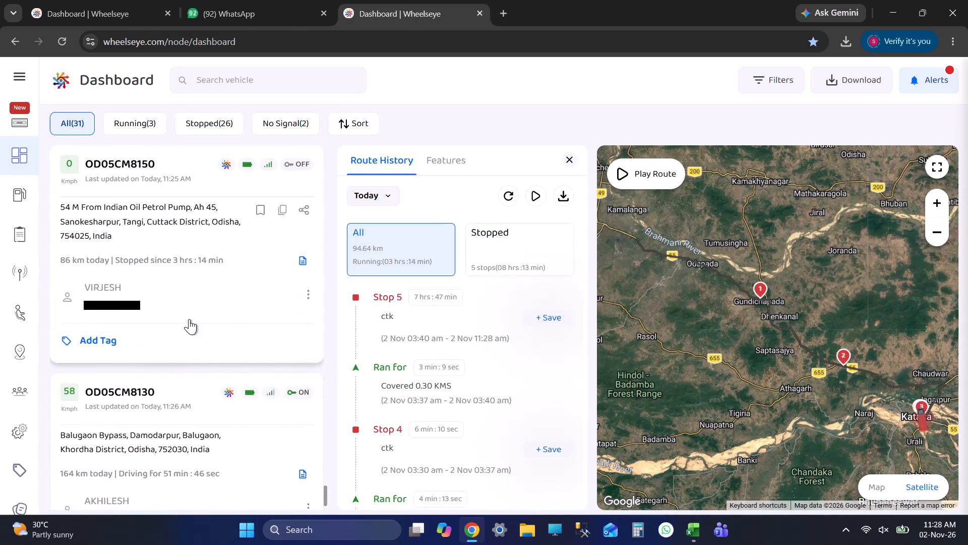
click(189, 319)
scroll(195, 329, down, 3)
click(198, 294)
click(166, 366)
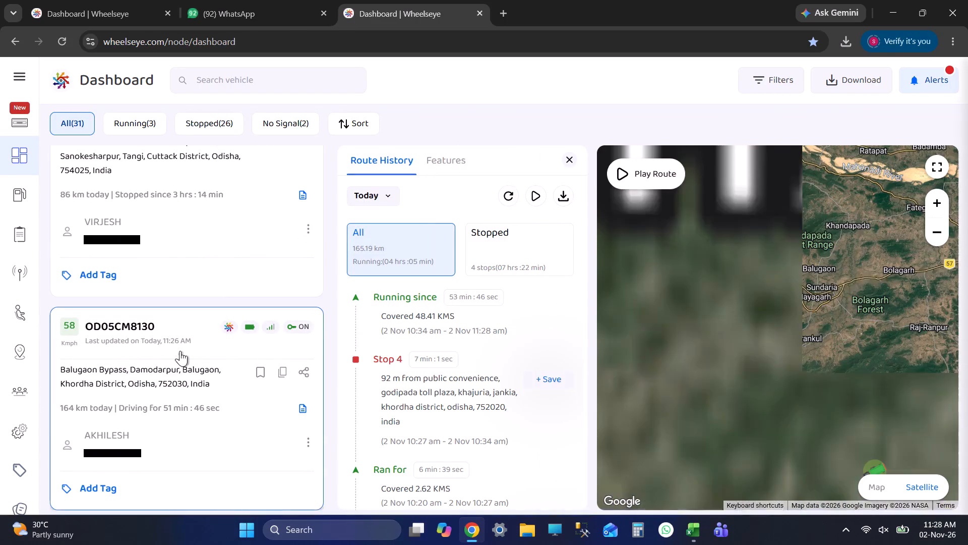
scroll(185, 362, down, 4)
scroll(849, 371, down, 1)
drag(840, 369, 729, 356)
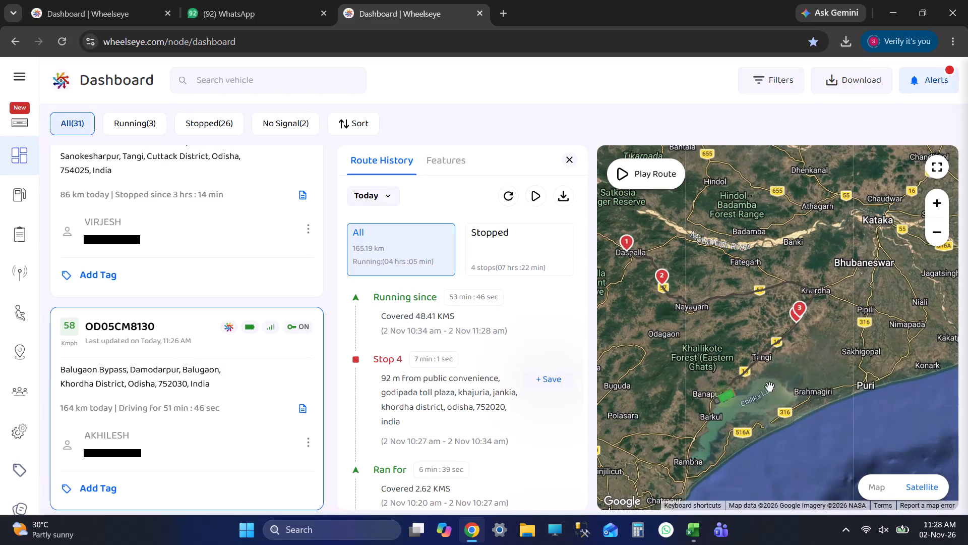
drag(222, 86, 226, 85)
text(9950)
key(Return)
click(201, 221)
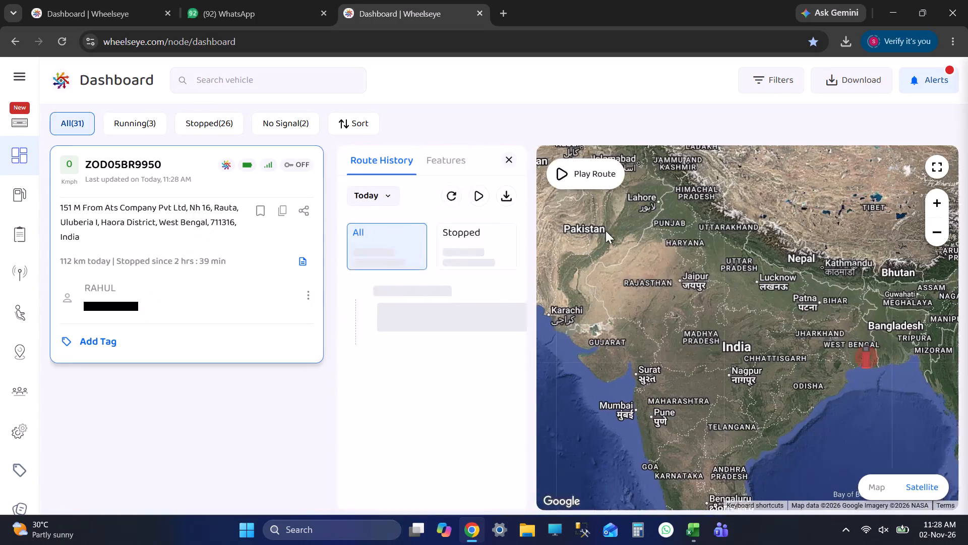
click(454, 319)
scroll(790, 336, up, 7)
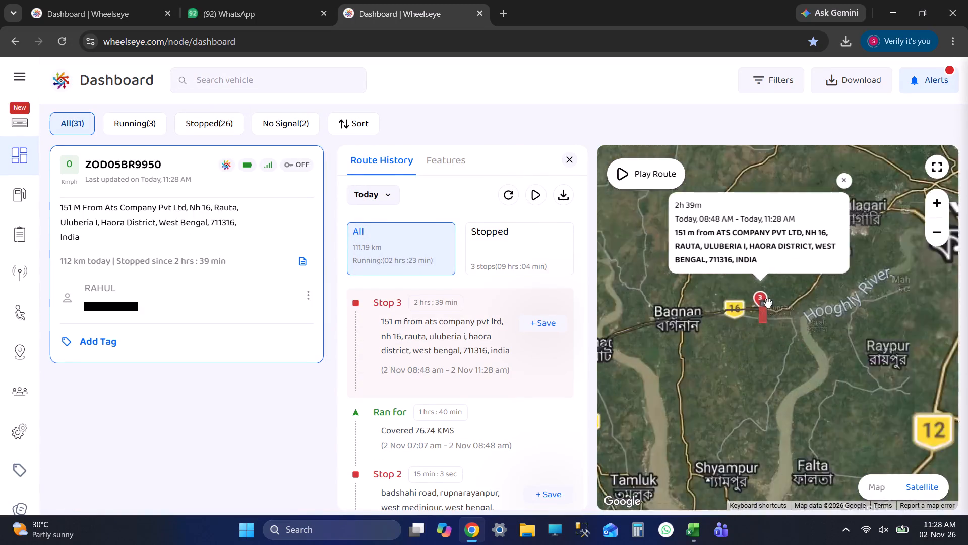
scroll(768, 303, up, 4)
scroll(736, 324, down, 7)
scroll(736, 338, up, 1)
scroll(736, 338, down, 3)
scroll(736, 351, up, 1)
scroll(736, 351, down, 1)
scroll(736, 352, up, 1)
scroll(736, 352, down, 1)
scroll(736, 352, up, 1)
scroll(736, 352, down, 1)
scroll(736, 352, up, 1)
scroll(736, 352, down, 2)
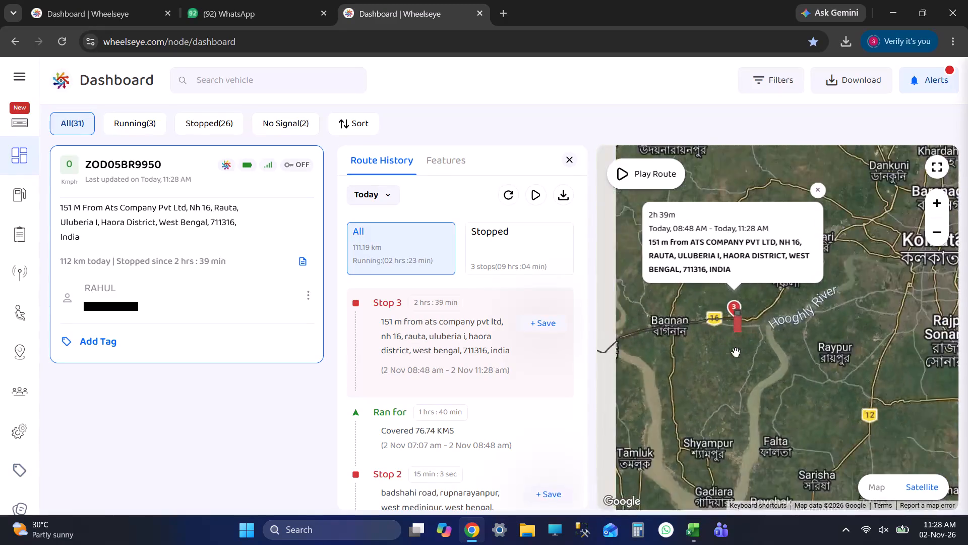
scroll(736, 352, down, 1)
scroll(736, 370, up, 1)
scroll(736, 370, down, 7)
scroll(736, 370, up, 1)
scroll(736, 370, down, 3)
click(381, 192)
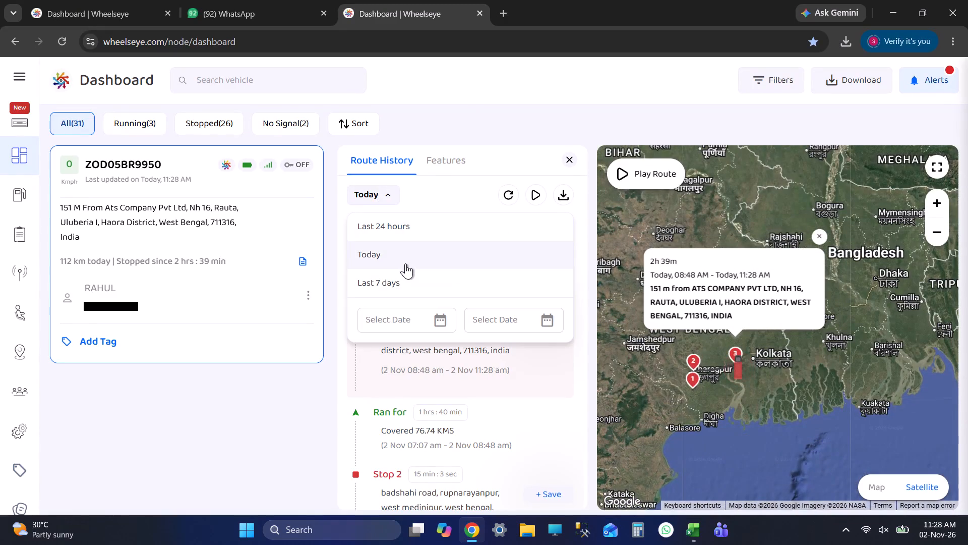
click(404, 285)
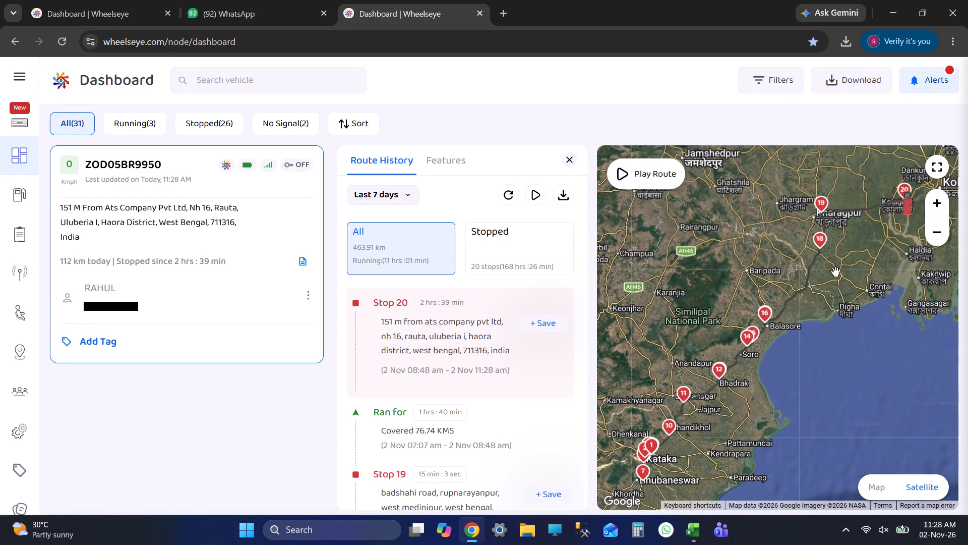
drag(857, 205, 796, 265)
scroll(505, 428, down, 3)
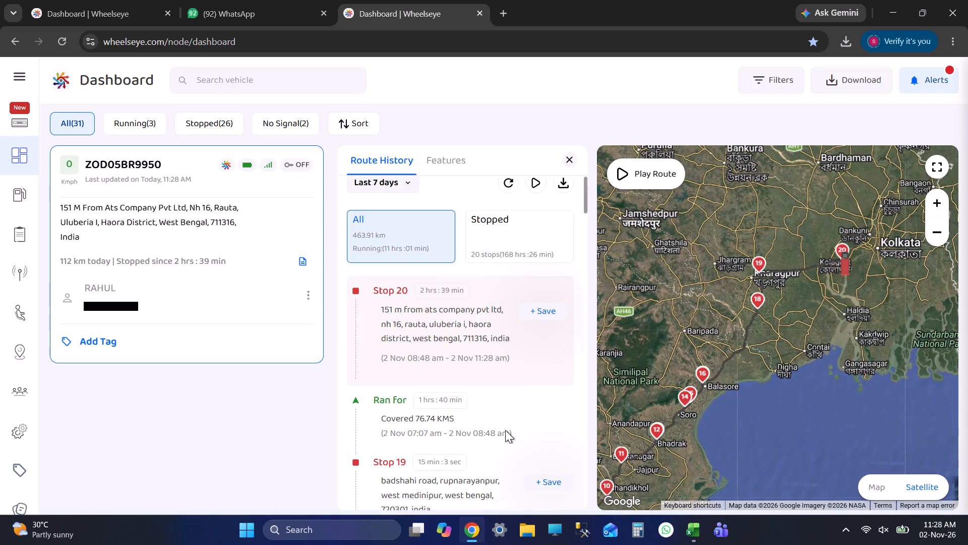
Review Stops 19 and 18 in the seven-day route history and inspect the area around Stop 18.
click(450, 311)
scroll(466, 349, down, 2)
click(455, 332)
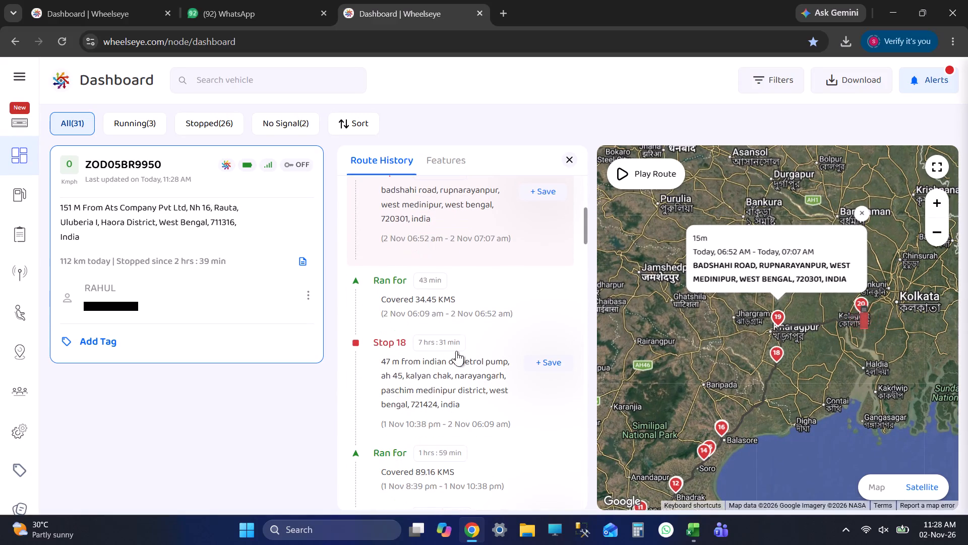
click(456, 360)
scroll(794, 301, up, 4)
scroll(773, 356, up, 9)
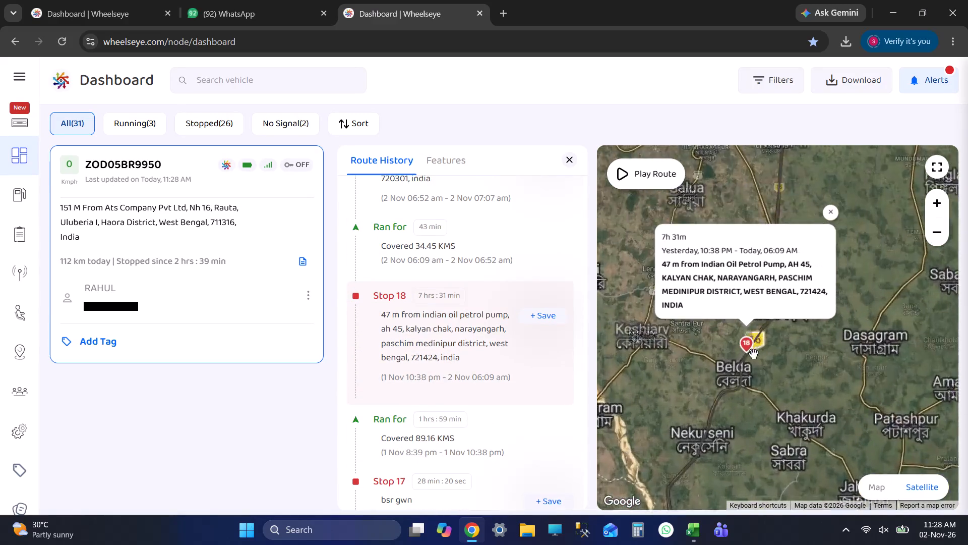
scroll(753, 354, up, 19)
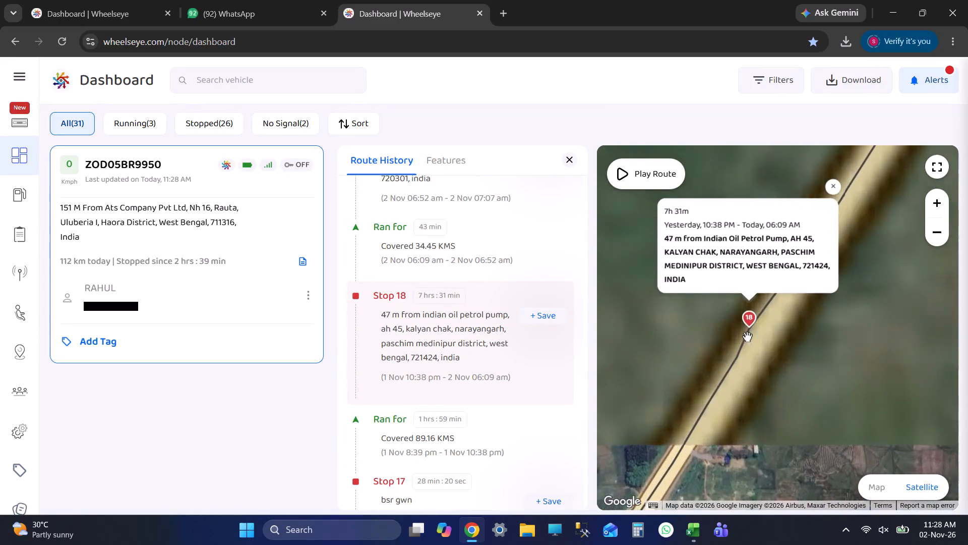
scroll(751, 328, up, 6)
scroll(752, 345, down, 7)
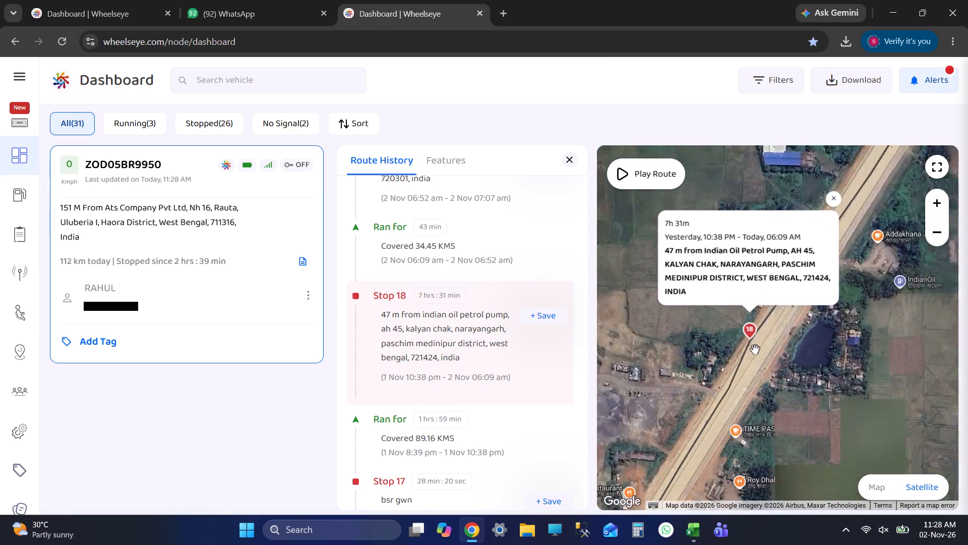
scroll(755, 352, up, 1)
scroll(755, 354, down, 1)
scroll(755, 354, up, 1)
scroll(755, 354, down, 1)
scroll(757, 349, up, 1)
scroll(757, 350, down, 1)
scroll(757, 350, up, 1)
scroll(757, 350, down, 7)
scroll(761, 365, up, 1)
scroll(761, 367, down, 9)
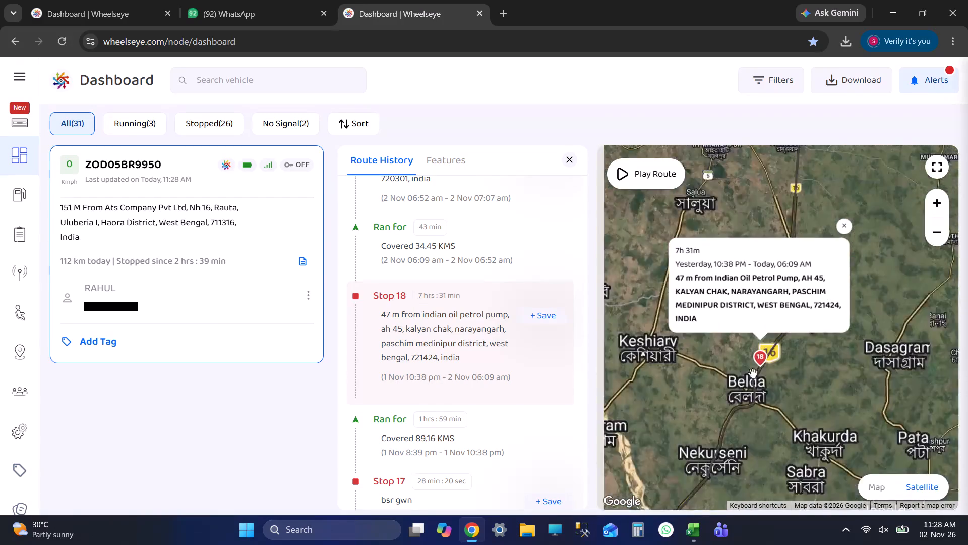
Review Stops 17, 16, 15 and 14 in the seven-day route history, inspecting Stop 14 on the map.
scroll(496, 375, down, 3)
click(477, 307)
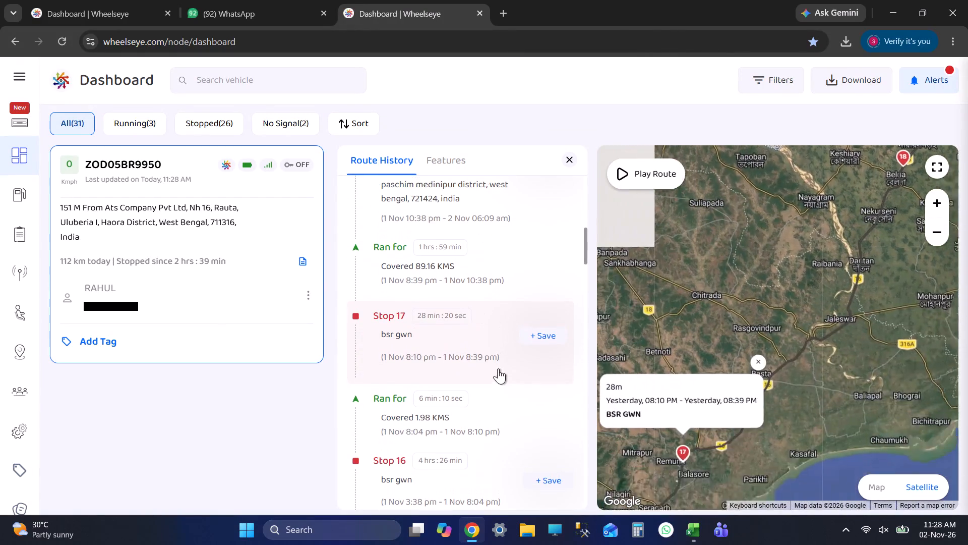
scroll(488, 399, down, 2)
click(459, 321)
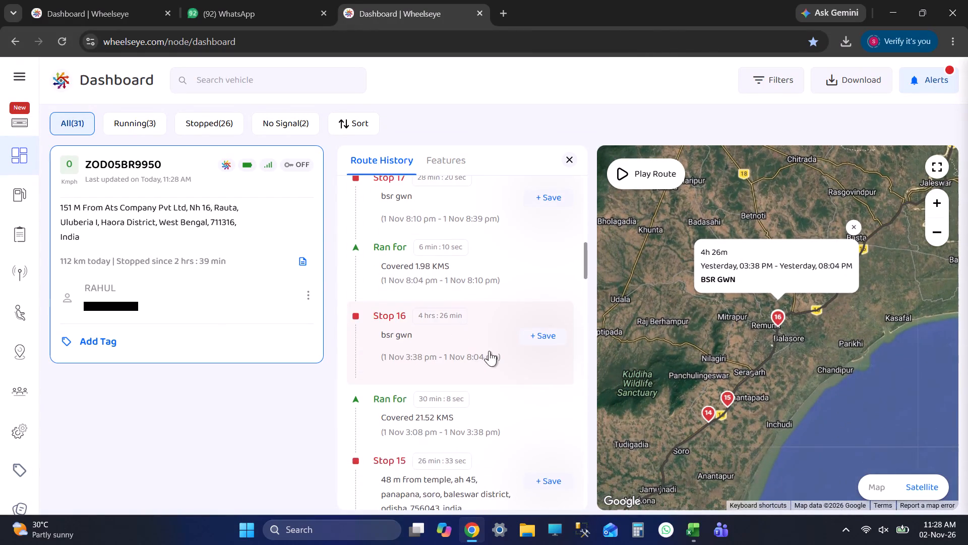
scroll(498, 370, down, 3)
click(463, 314)
scroll(519, 393, down, 3)
click(476, 299)
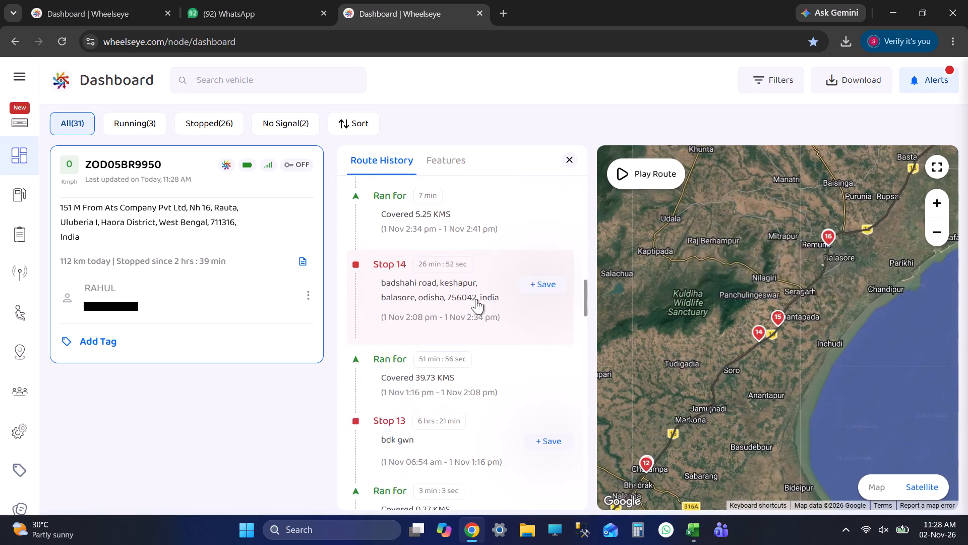
scroll(811, 320, up, 15)
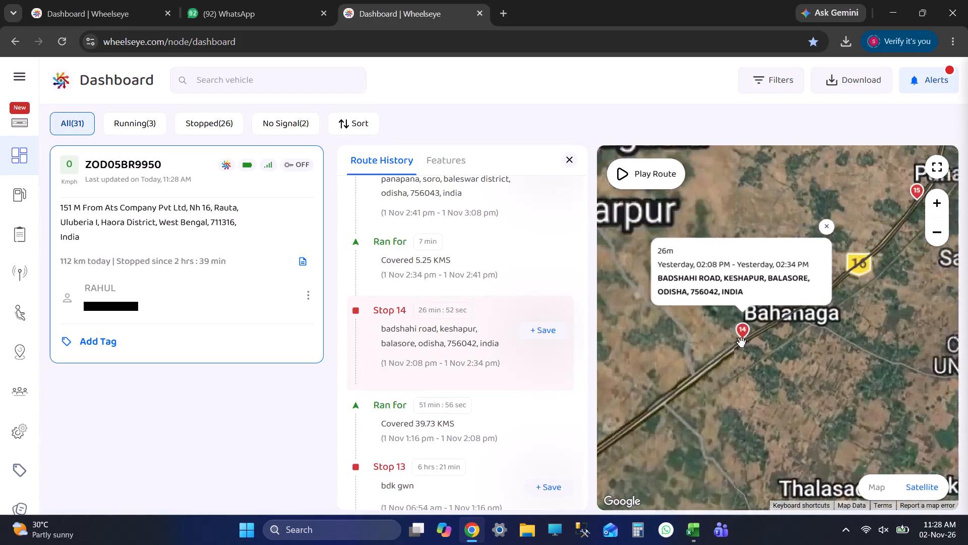
scroll(741, 342, up, 7)
scroll(402, 387, down, 2)
click(421, 354)
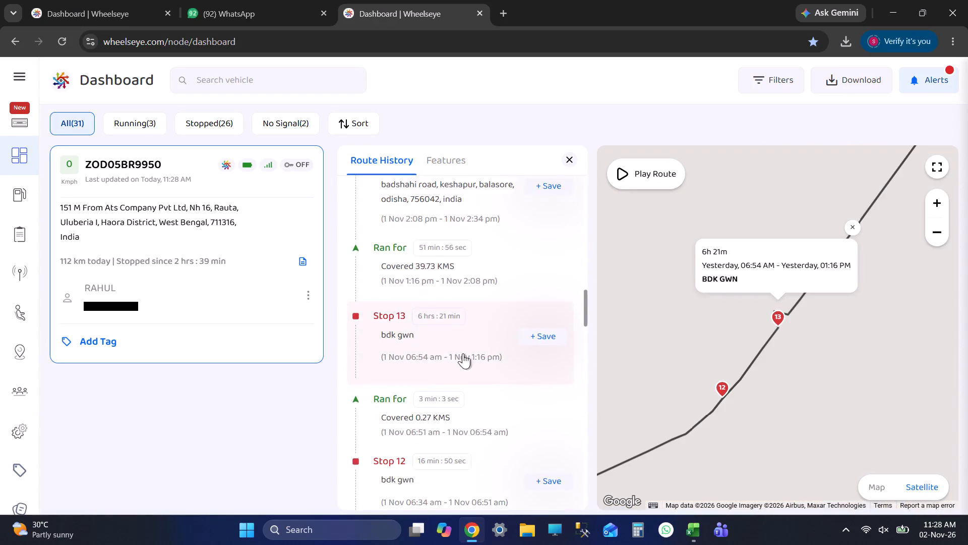
scroll(465, 365, down, 3)
click(448, 298)
scroll(466, 334, down, 3)
click(449, 305)
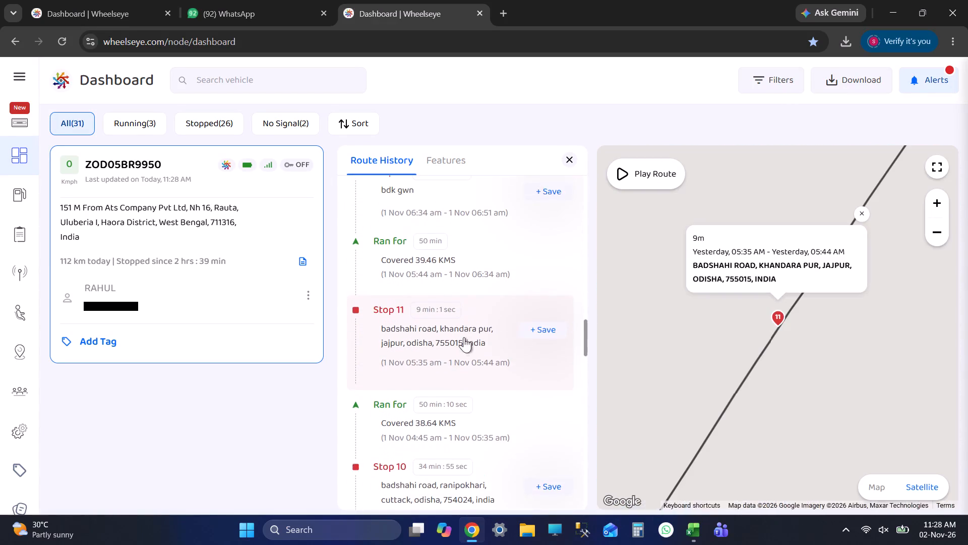
scroll(464, 339, down, 2)
click(458, 338)
scroll(471, 356, down, 3)
click(459, 332)
scroll(465, 351, down, 2)
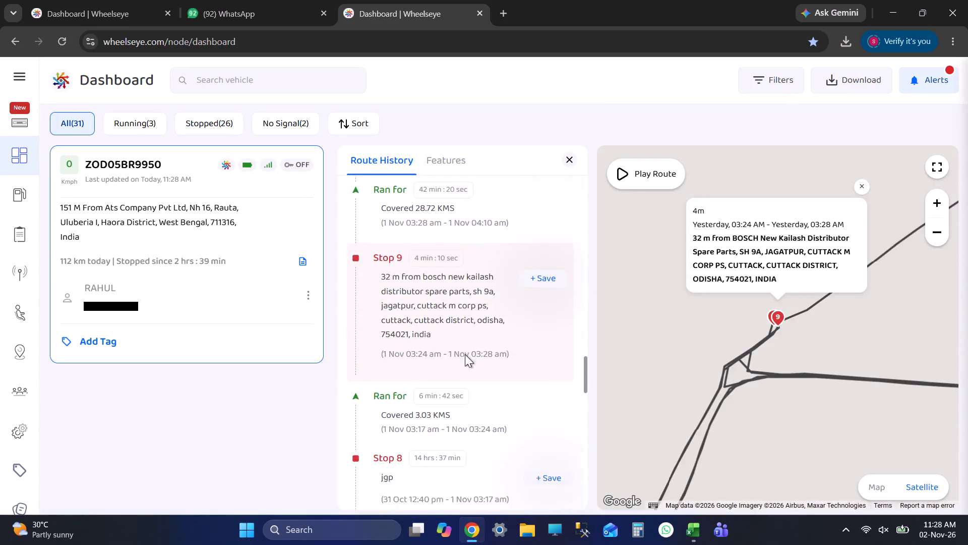
click(456, 355)
Go back through the later stops of the route history and select Stops 17 and 16 again.
scroll(475, 254, up, 8)
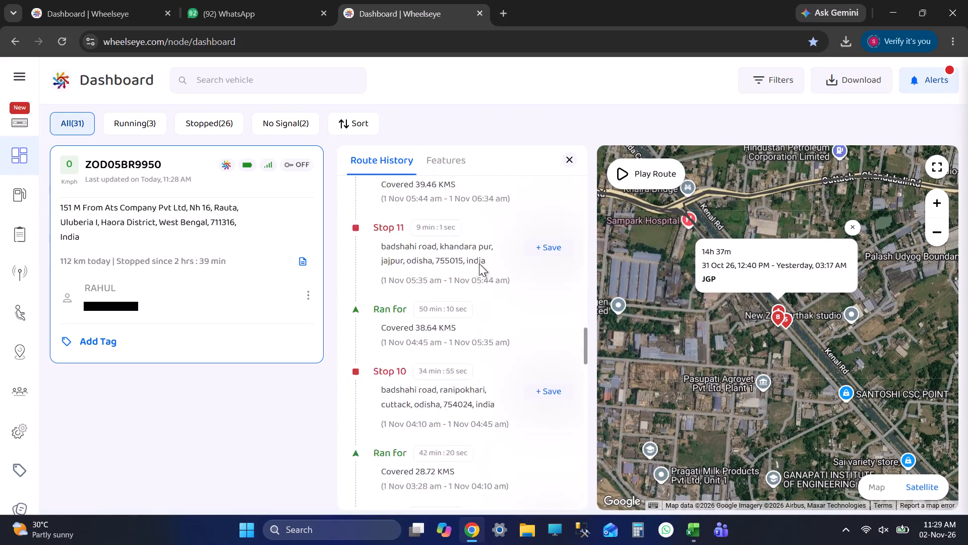
scroll(479, 263, up, 3)
scroll(467, 272, down, 1)
scroll(458, 279, up, 10)
click(455, 341)
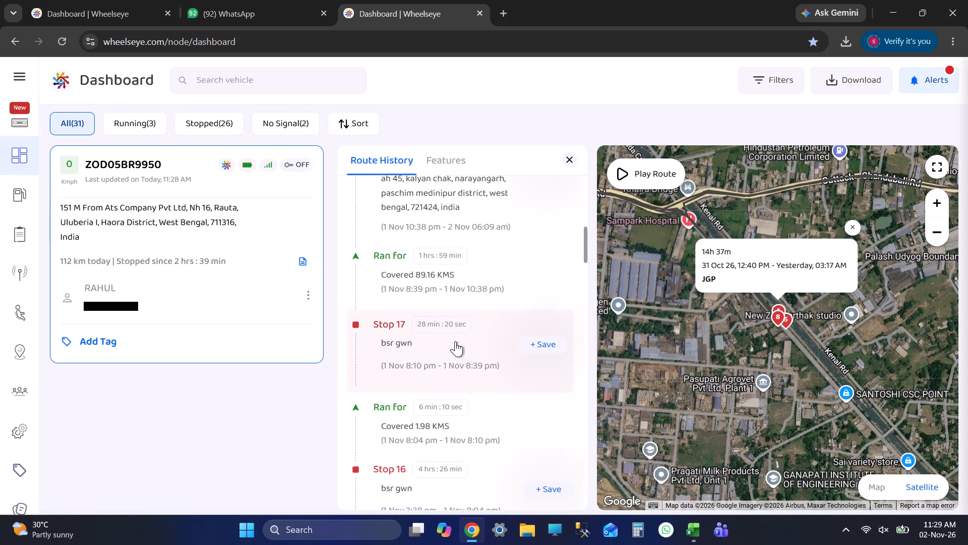
scroll(526, 392, up, 1)
scroll(525, 393, down, 1)
click(442, 468)
Switch to the November trip workbook in Excel and check the BSR (BALASORE) and BNI (RAIPUR MTPL(T)) sheets.
key(alt+Tab)
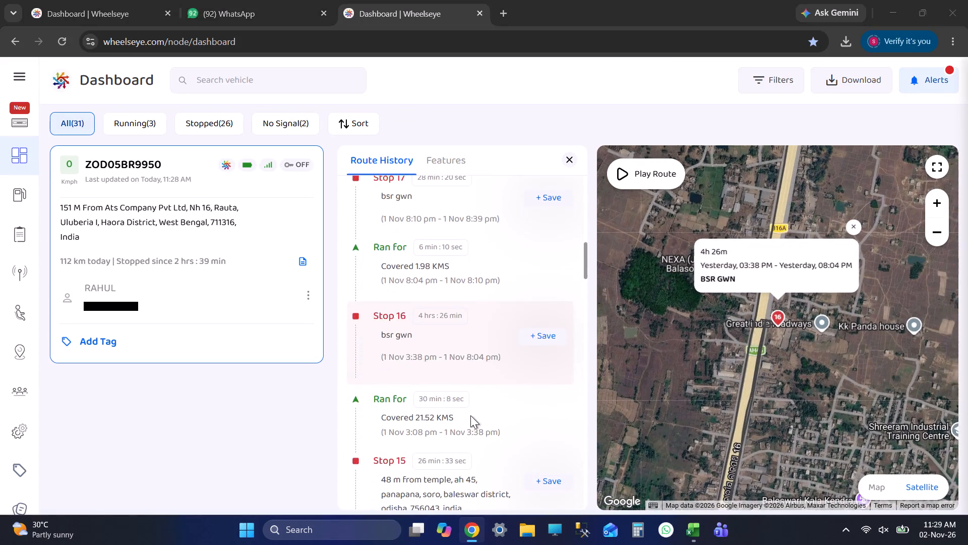
click(517, 492)
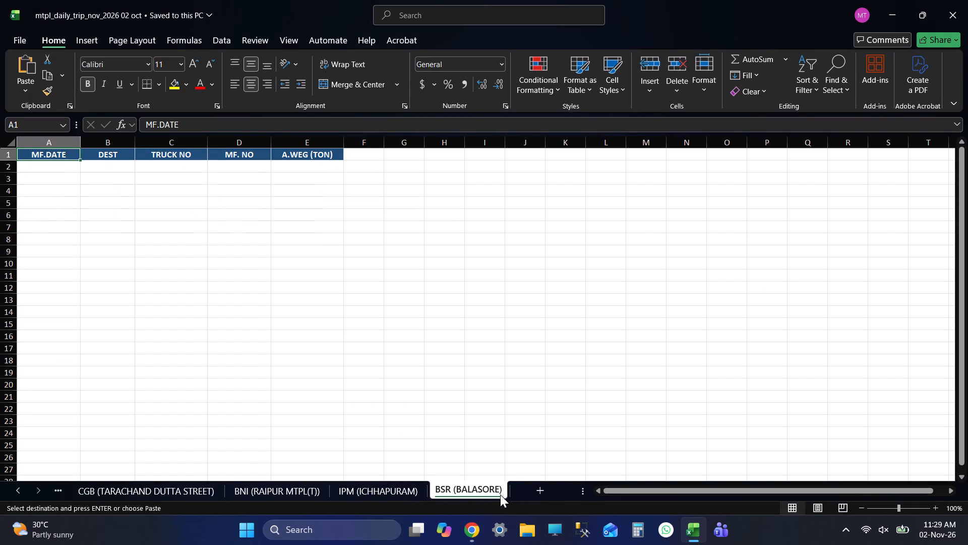
click(278, 489)
key(alt+Tab)
scroll(471, 317, up, 2)
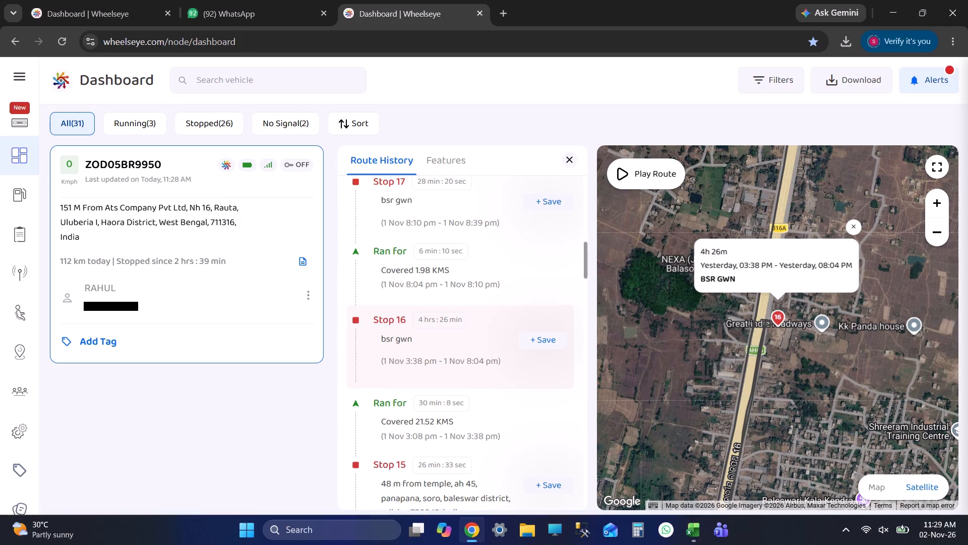
scroll(471, 317, up, 13)
scroll(457, 336, down, 1)
scroll(457, 336, up, 2)
click(457, 336)
scroll(769, 339, up, 1)
scroll(769, 341, down, 4)
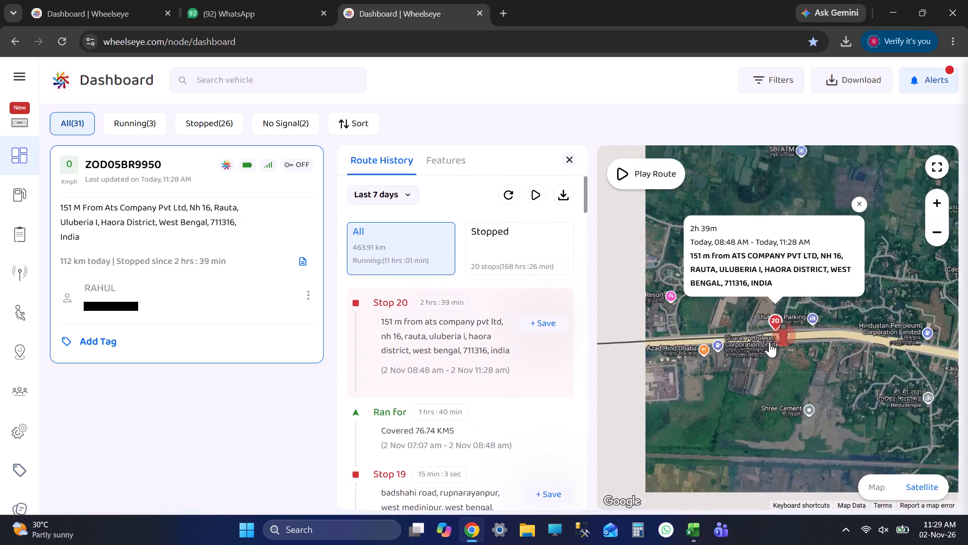
scroll(769, 342, down, 3)
scroll(769, 355, up, 1)
scroll(769, 359, down, 1)
scroll(769, 362, up, 1)
scroll(769, 362, down, 3)
scroll(769, 362, up, 1)
scroll(769, 363, down, 1)
scroll(768, 374, up, 1)
scroll(768, 377, down, 9)
scroll(771, 363, up, 1)
scroll(771, 363, down, 4)
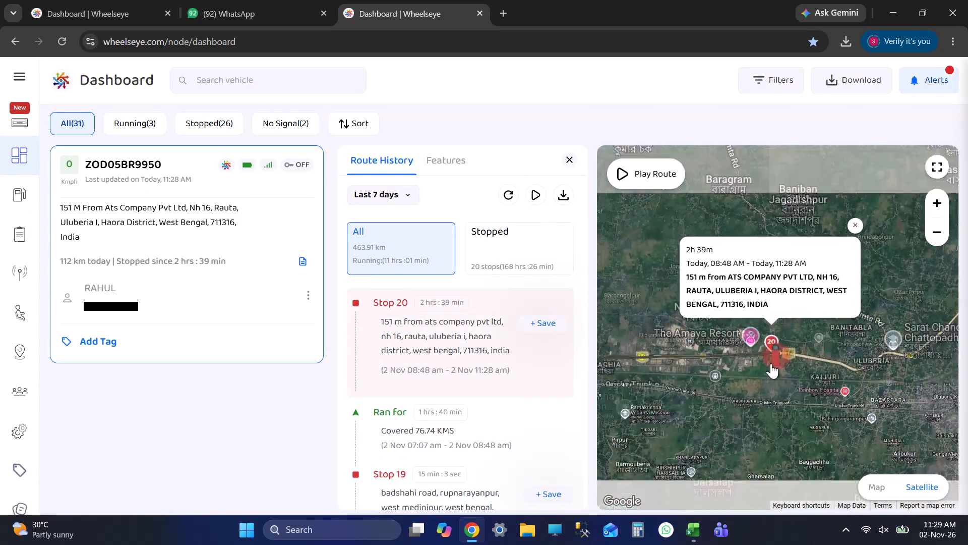
scroll(771, 366, up, 1)
scroll(771, 363, down, 2)
drag(836, 350, 770, 373)
scroll(769, 371, down, 4)
scroll(770, 377, up, 1)
scroll(777, 377, down, 1)
scroll(778, 378, up, 1)
scroll(778, 378, down, 1)
scroll(814, 346, down, 4)
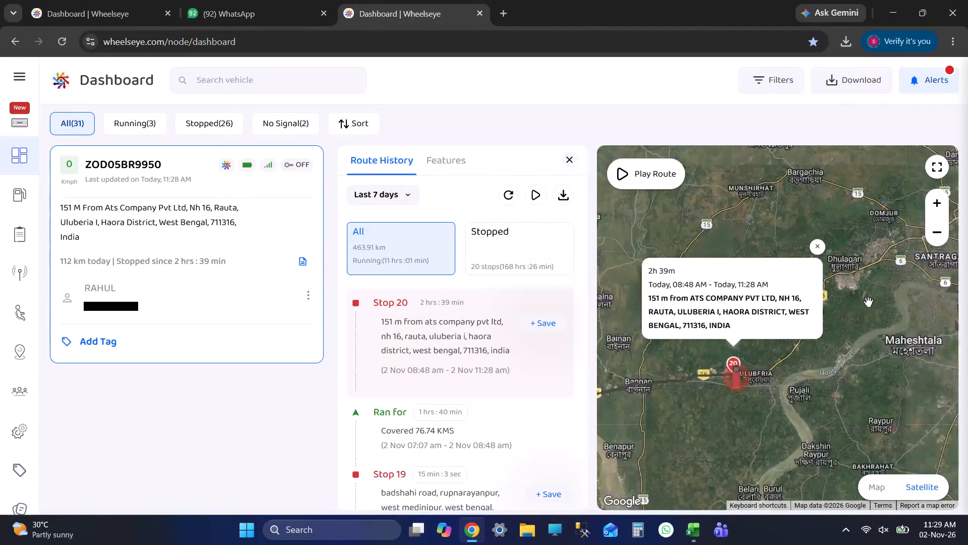
drag(869, 300, 811, 349)
scroll(847, 333, down, 2)
scroll(842, 342, up, 1)
scroll(841, 343, down, 3)
click(873, 240)
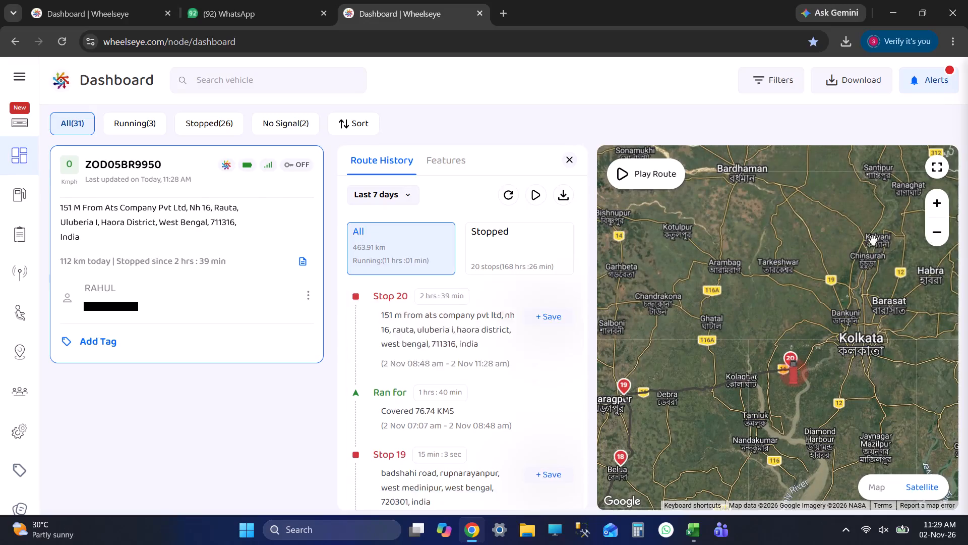
Switch to the November trip workbook in Excel and save it, glancing back at the truck's location in Wheelseye.
key(alt+Tab)
key(ctrl+s)
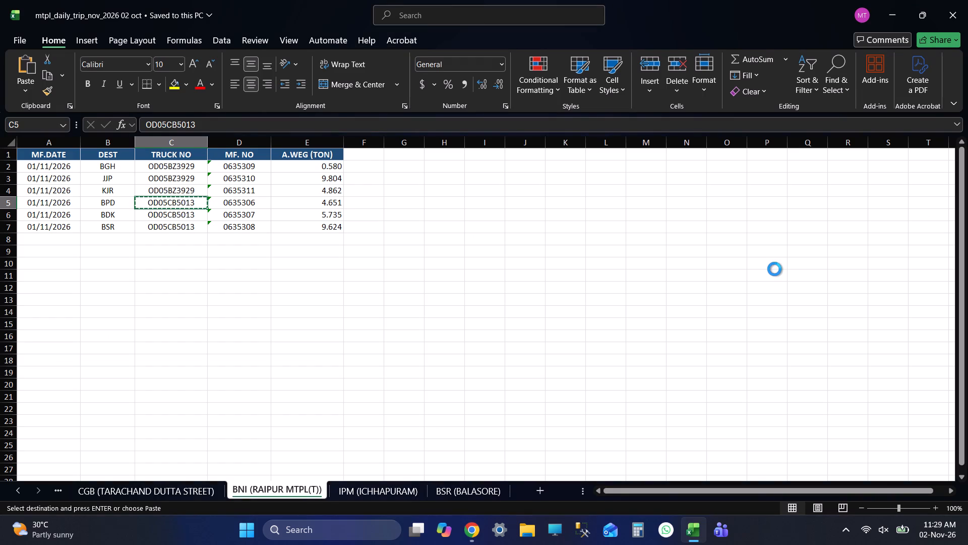
key(ctrl+s)
key(ctrl+s)
key(ctrl+s)
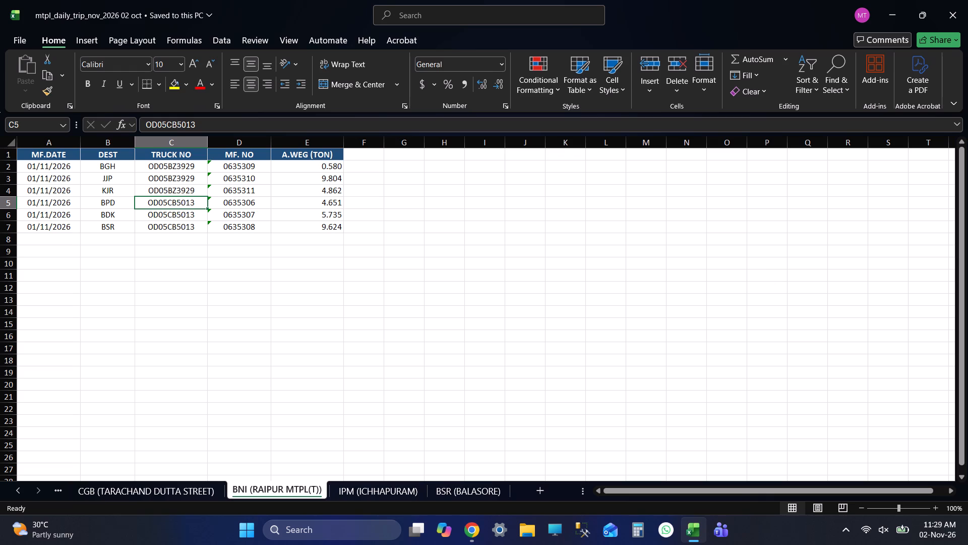
key(alt+Tab)
scroll(807, 358, up, 3)
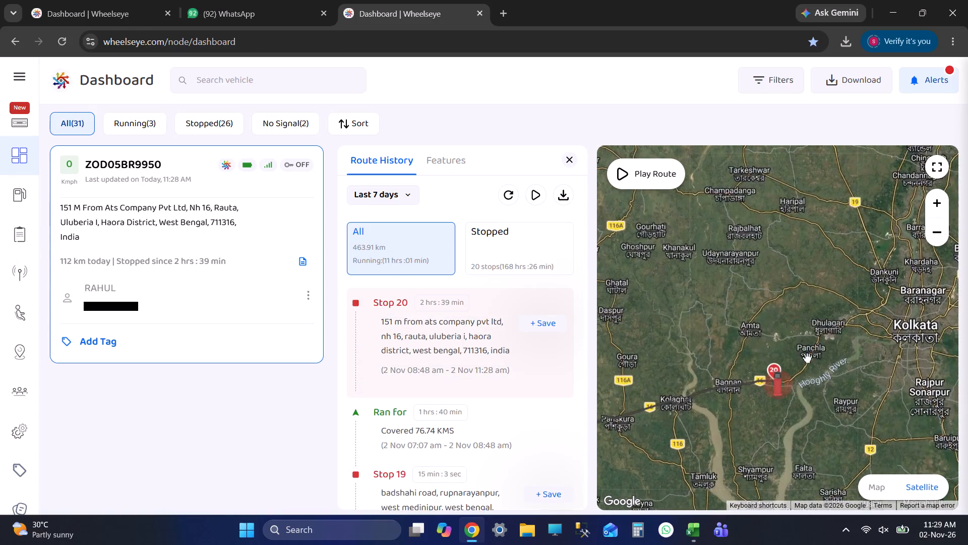
drag(806, 355, 756, 283)
scroll(741, 302, up, 4)
key(alt+Tab)
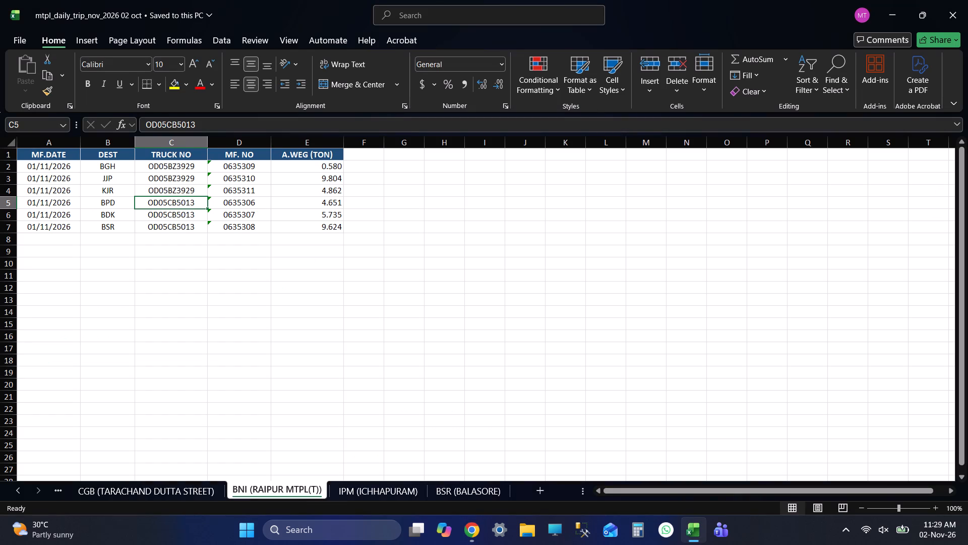
key(ctrl+s)
From the desktop's TRUCK BY PRADIP folder, open DAILY LORRY TRIPS and create a folder named Nov in it.
triple_click(895, 15)
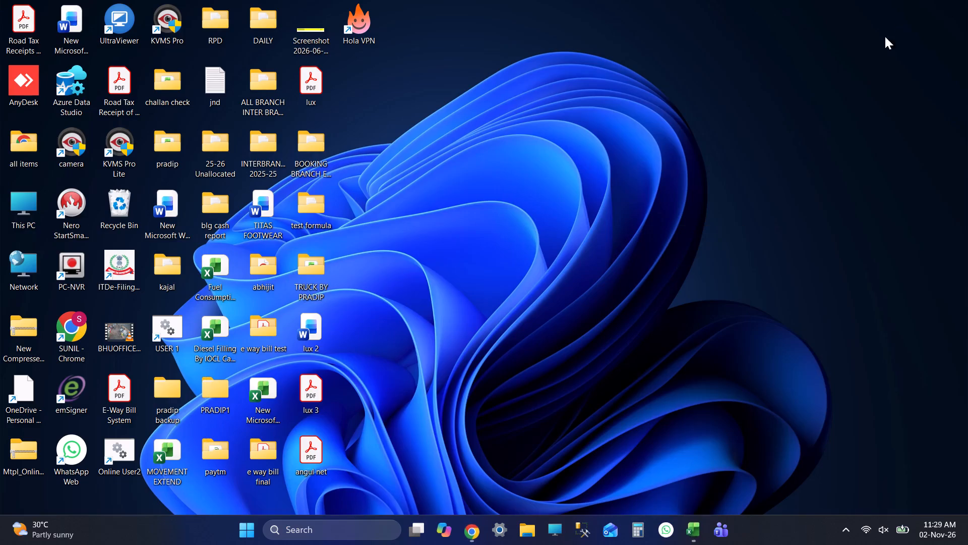
double_click(318, 265)
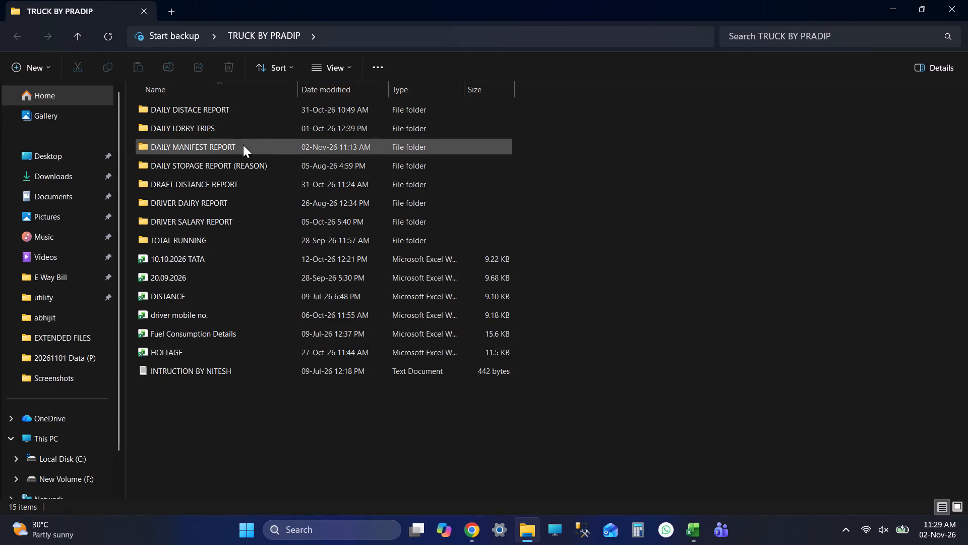
double_click(243, 145)
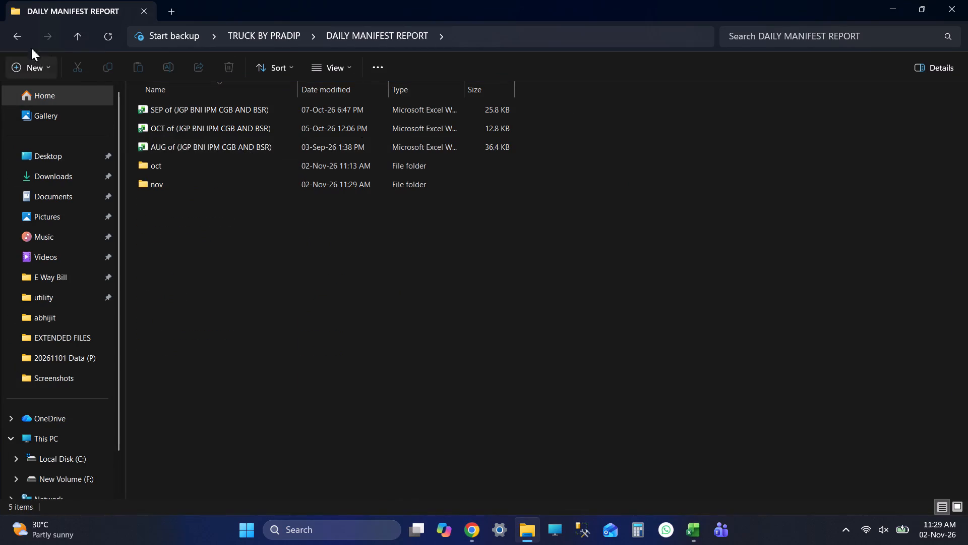
click(12, 30)
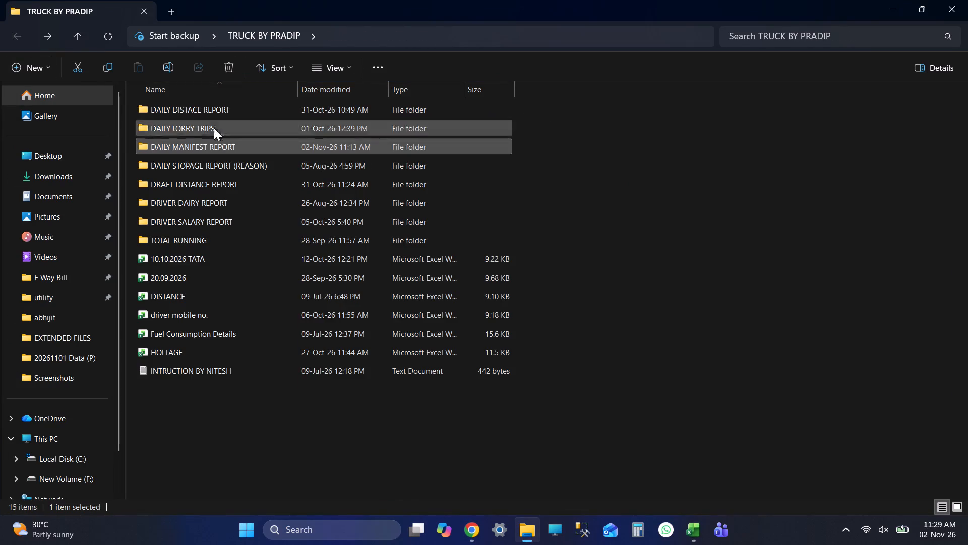
double_click(214, 128)
click(216, 126)
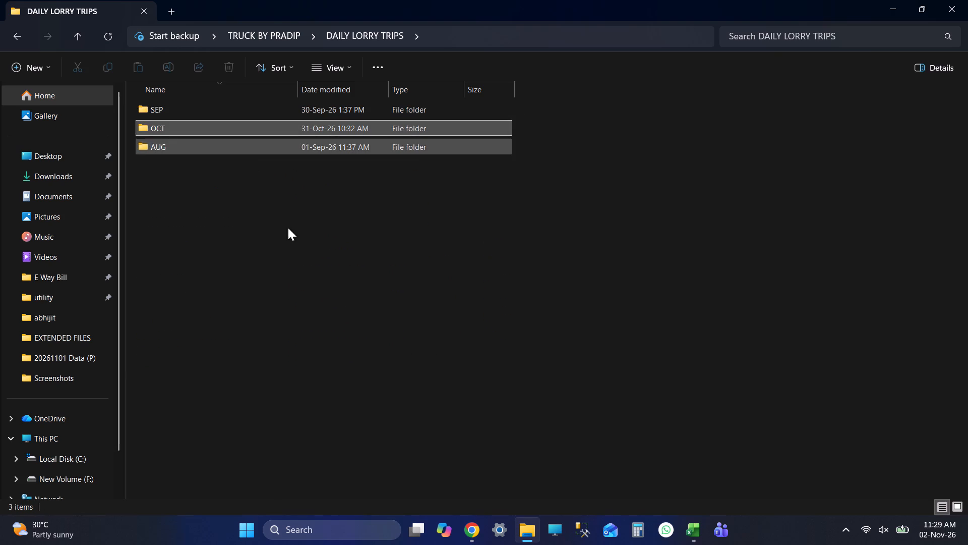
click(30, 65)
click(71, 93)
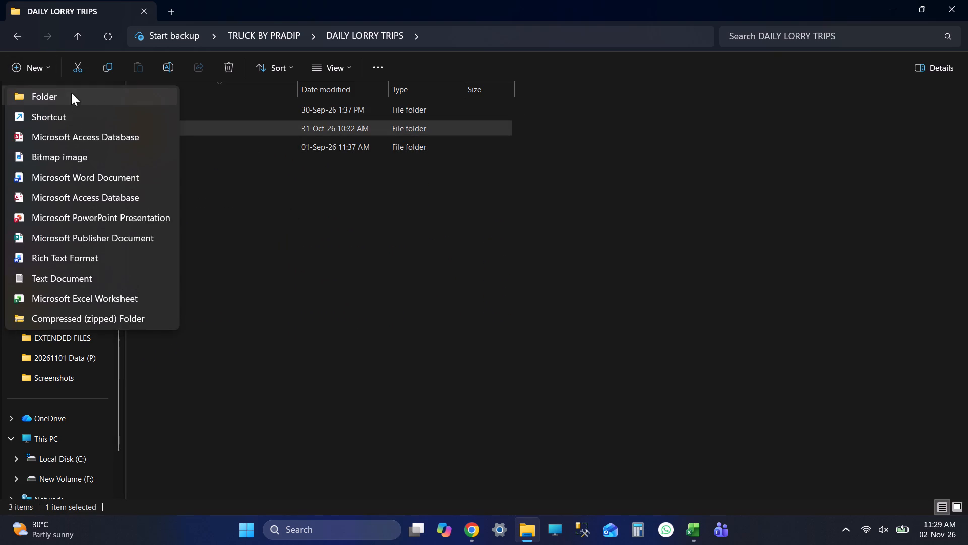
text(nio)
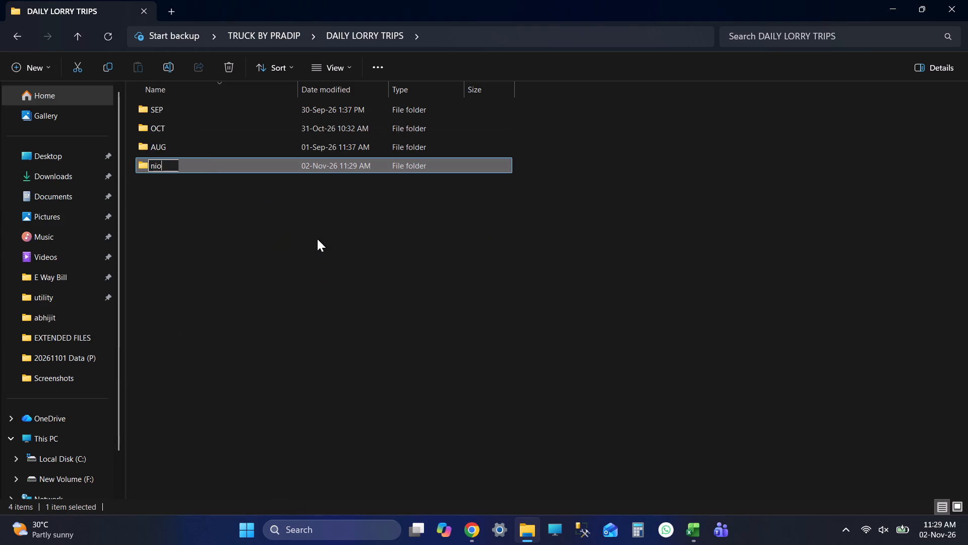
key(BackSpace)
key(BackSpace)
key(BackSpace)
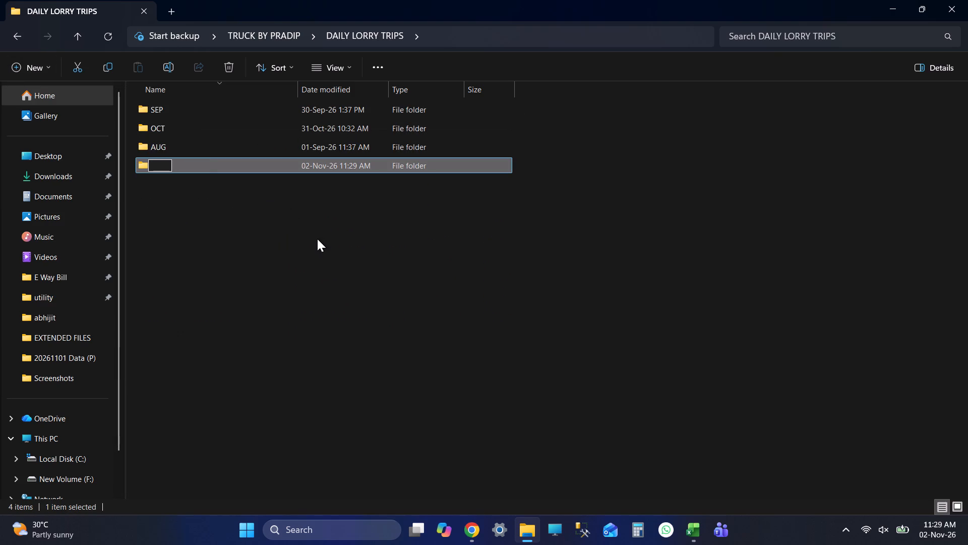
text(Nov)
click(310, 242)
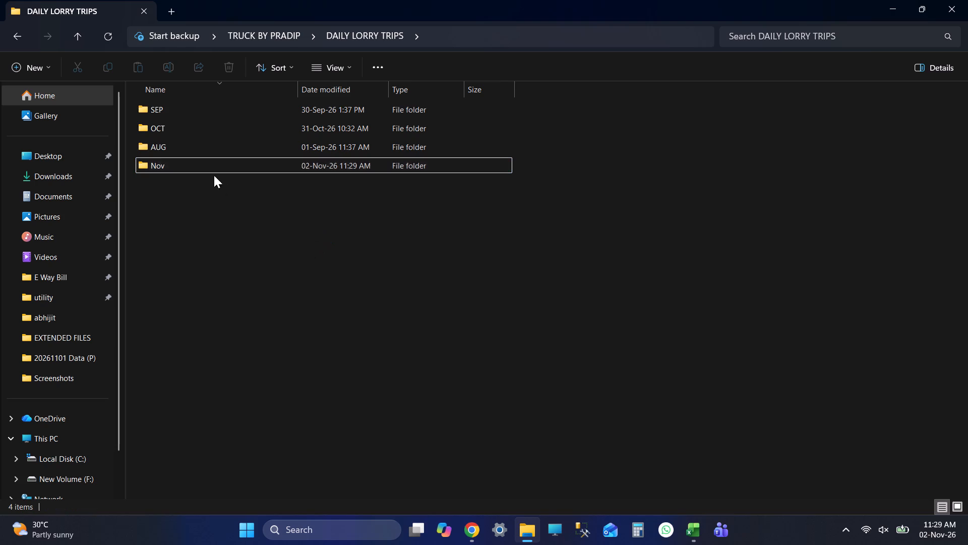
Copy the 31.10.2026 workbook from the OCT folder into the Nov folder.
double_click(188, 124)
click(16, 37)
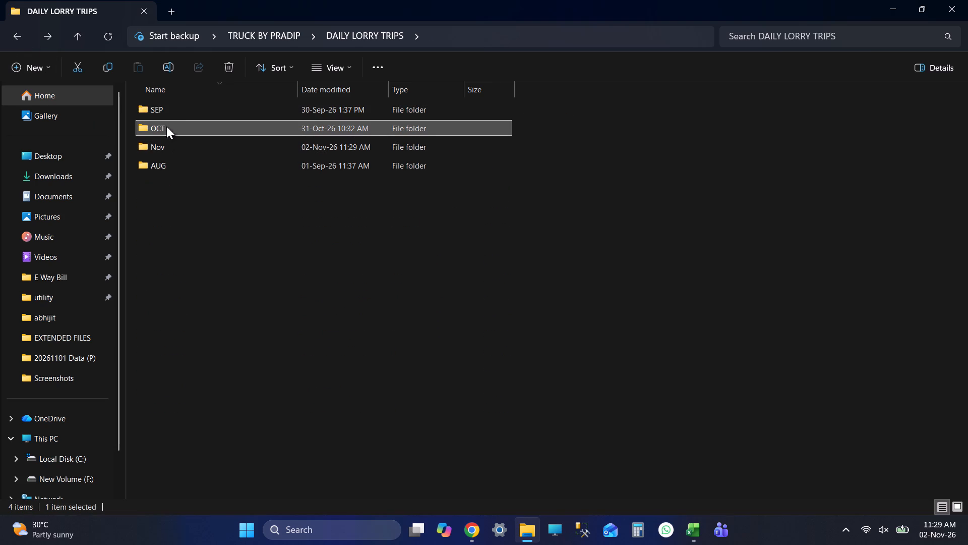
double_click(167, 129)
scroll(310, 349, down, 3)
scroll(312, 356, up, 1)
scroll(312, 357, down, 2)
click(217, 408)
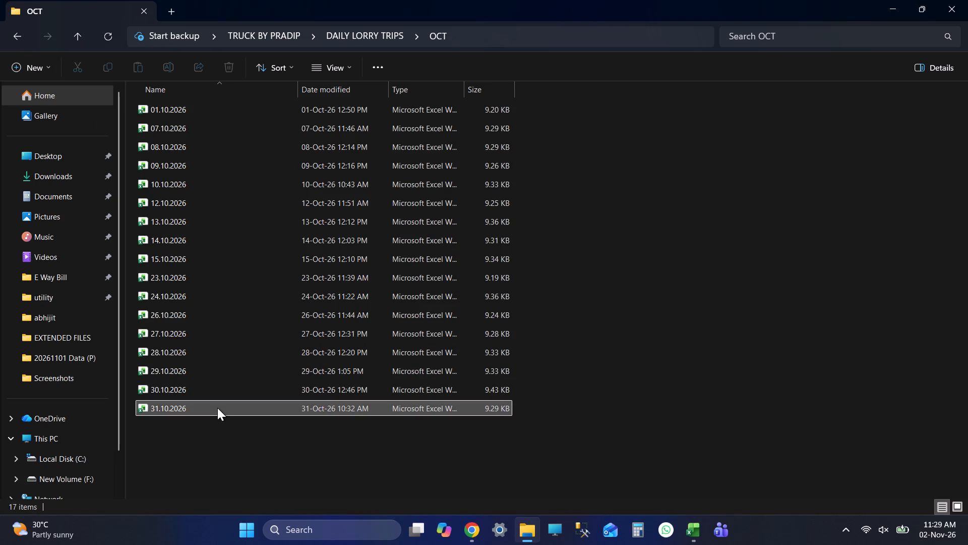
key(ctrl+c)
click(13, 40)
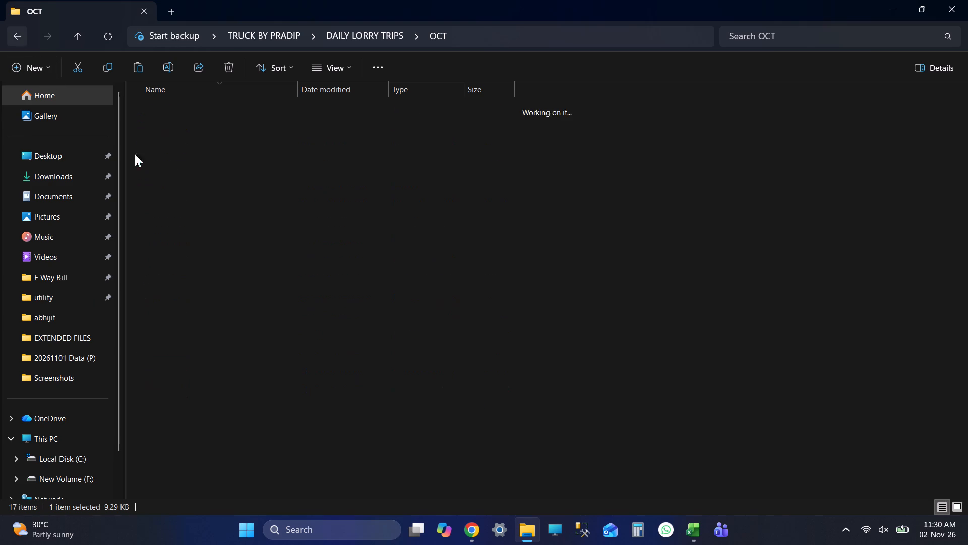
double_click(190, 140)
key(ctrl+v)
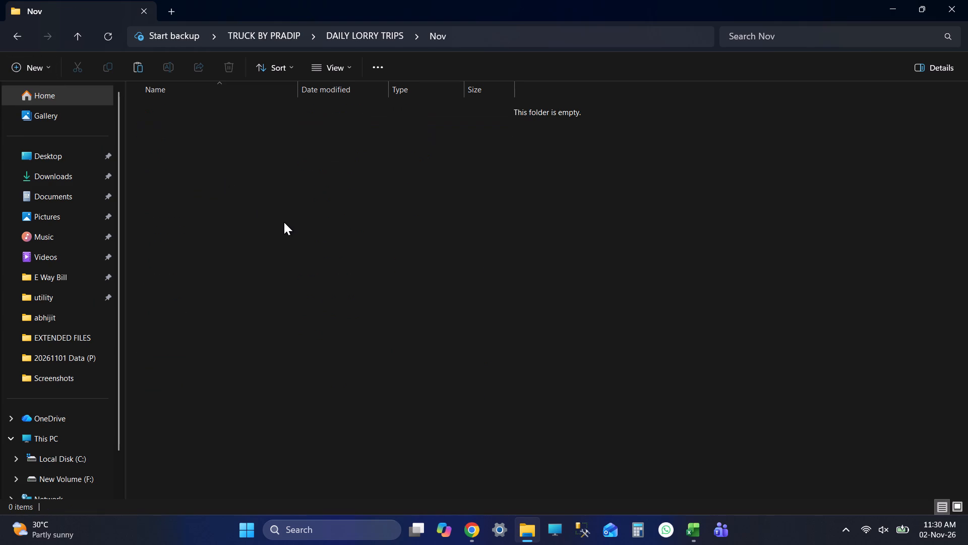
Rename the copied workbook in the Nov folder as 02.11.2026.
key(F2)
key(BackSpace)
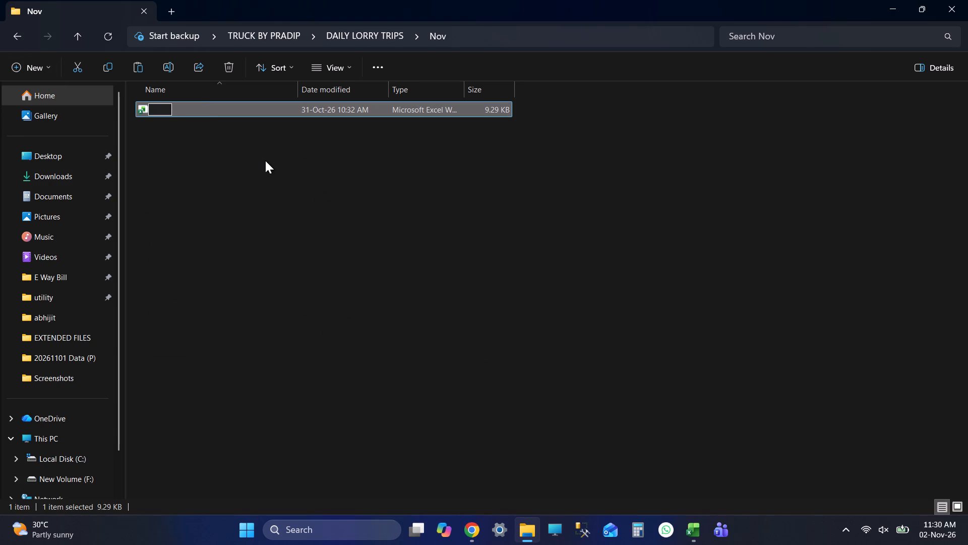
text(02.11.2026)
click(261, 168)
Open the 02.11.2026 workbook, change the date heading in the first row to 01.11.2026 and save the workbook.
double_click(217, 106)
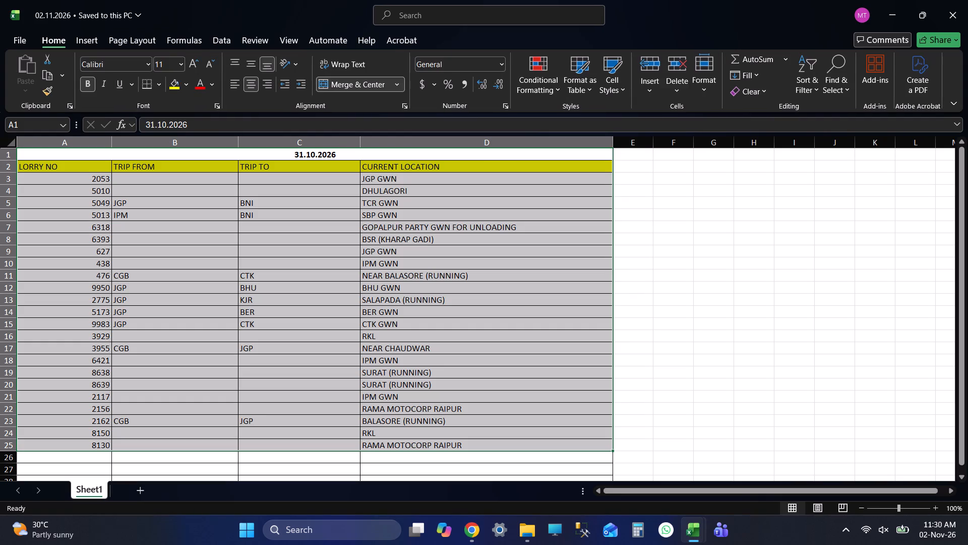
double_click(299, 154)
double_click(304, 155)
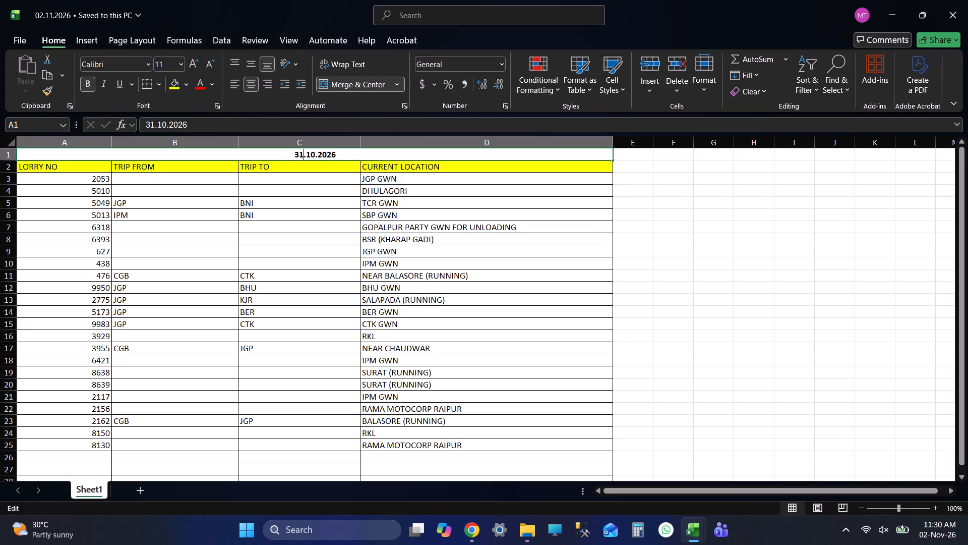
click(304, 157)
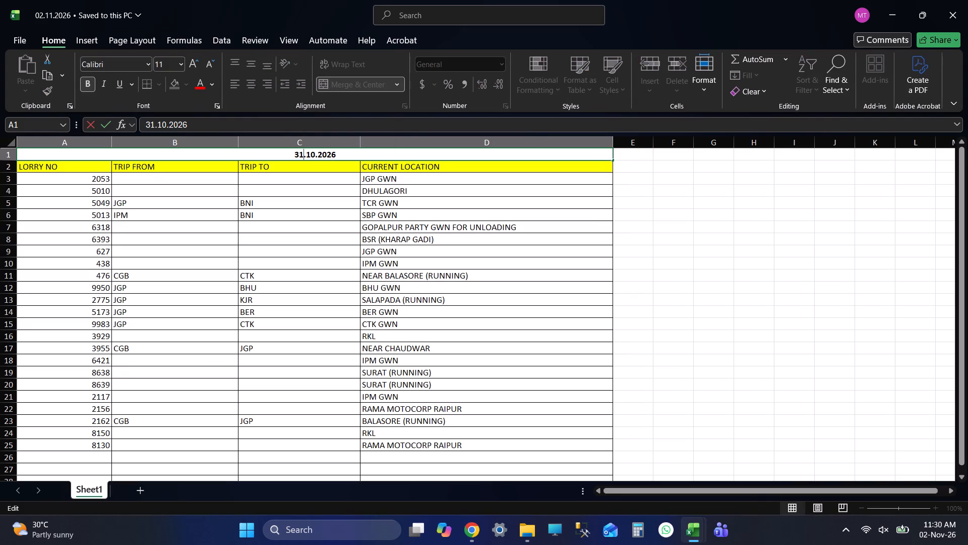
key(BackSpace)
key(BackSpace)
text(01)
key(Right)
key(Right)
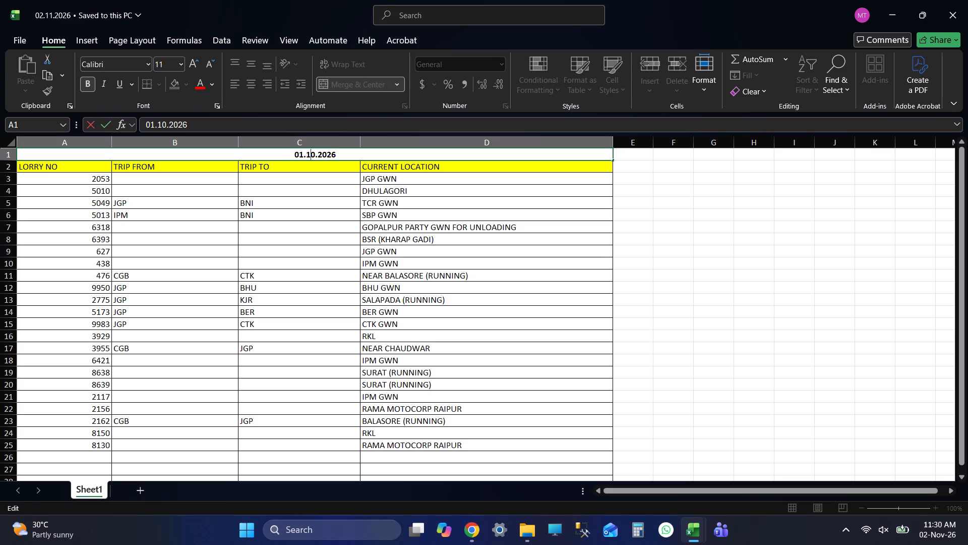
key(Delete)
key(1)
key(Return)
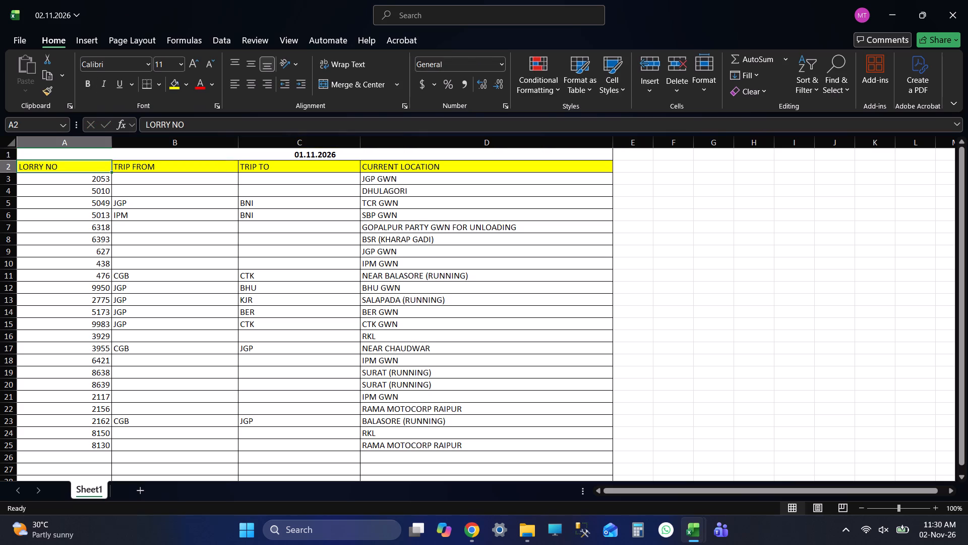
key(ctrl+s)
key(ctrl+s)
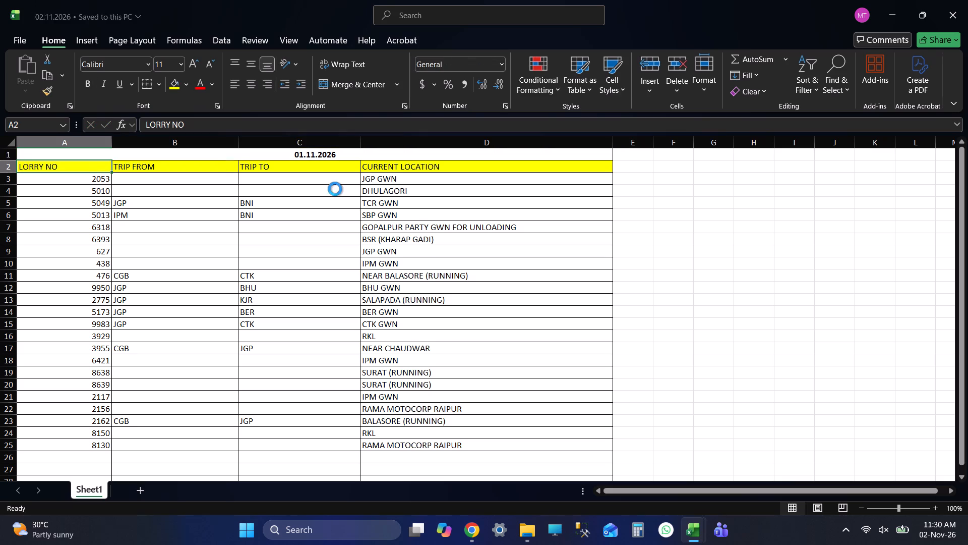
key(ctrl+s)
key(ctrl+s)
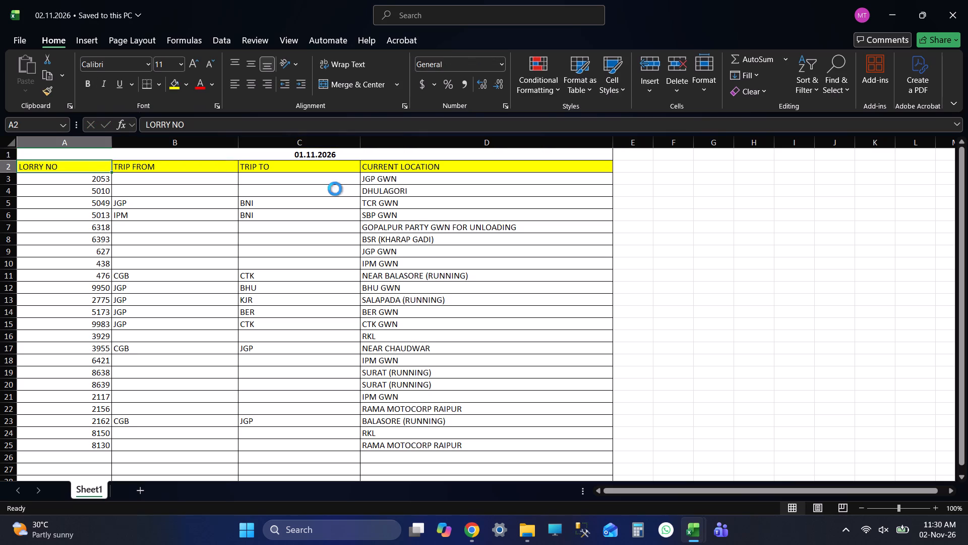
Clear the TRIP FROM, TRIP TO and CURRENT LOCATION entries in B3:D25 for all lorries and save the workbook.
drag(168, 176, 442, 391)
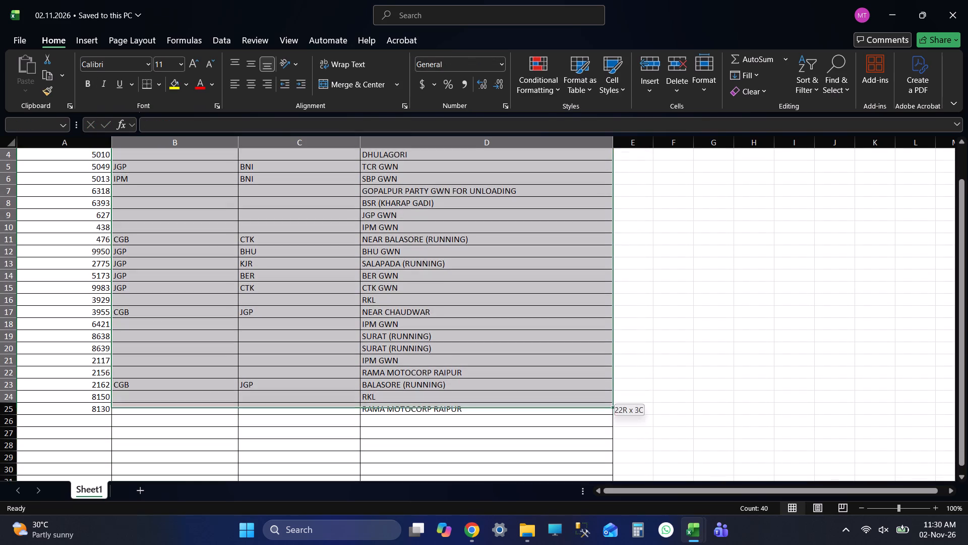
drag(442, 391, 433, 412)
key(ctrl+Delete)
key(Up)
key(Up)
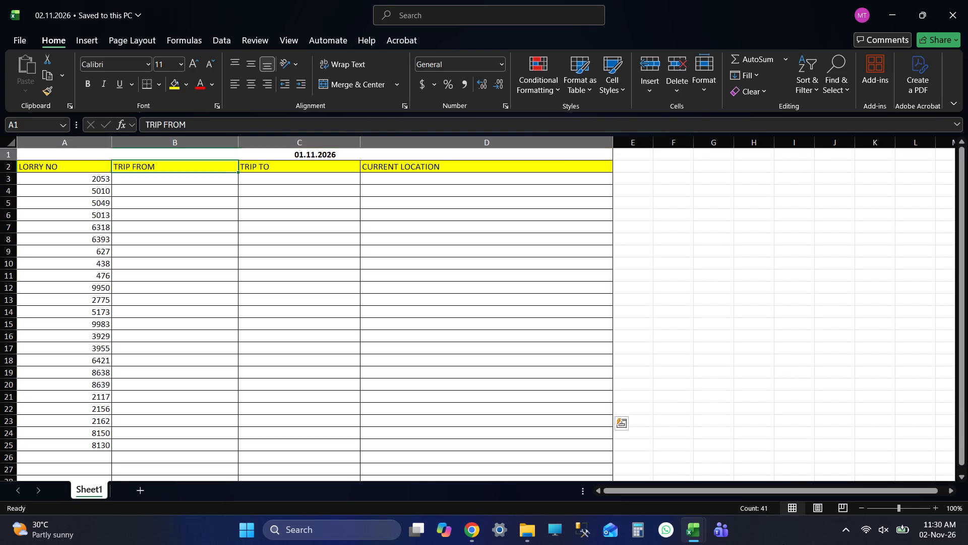
key(Up)
key(Down)
key(Down)
key(ctrl+s)
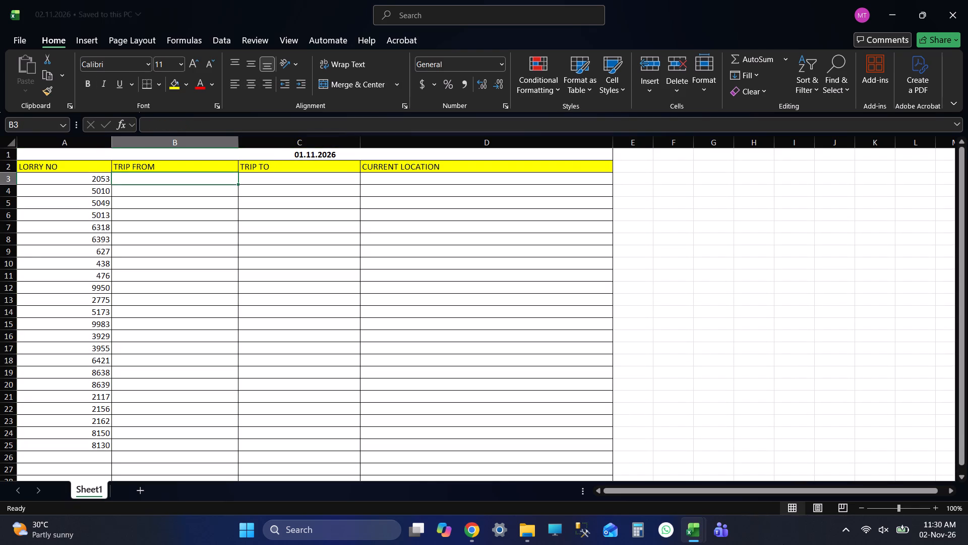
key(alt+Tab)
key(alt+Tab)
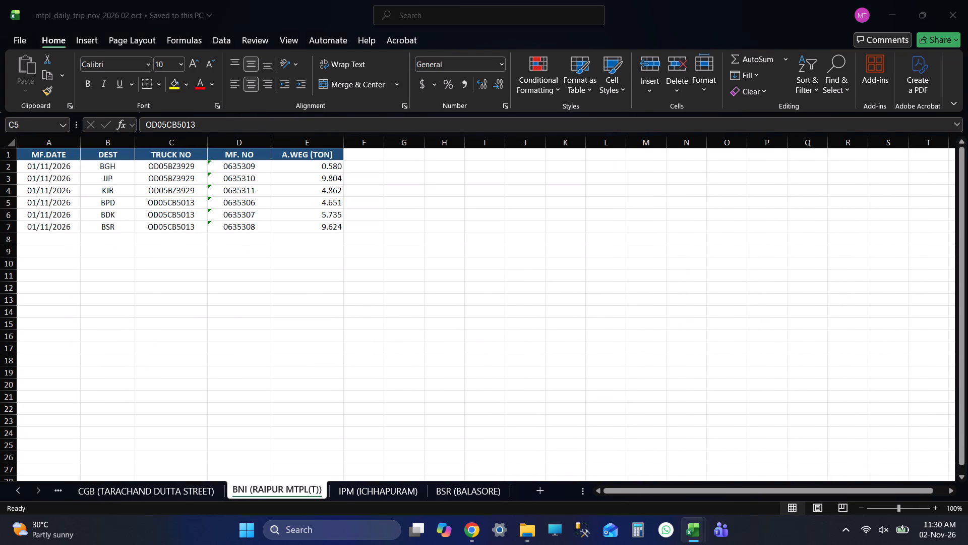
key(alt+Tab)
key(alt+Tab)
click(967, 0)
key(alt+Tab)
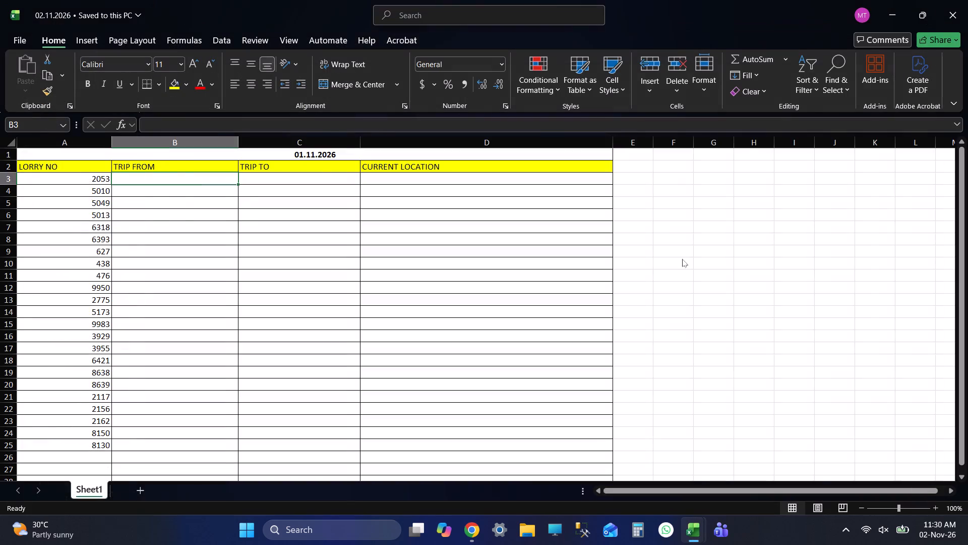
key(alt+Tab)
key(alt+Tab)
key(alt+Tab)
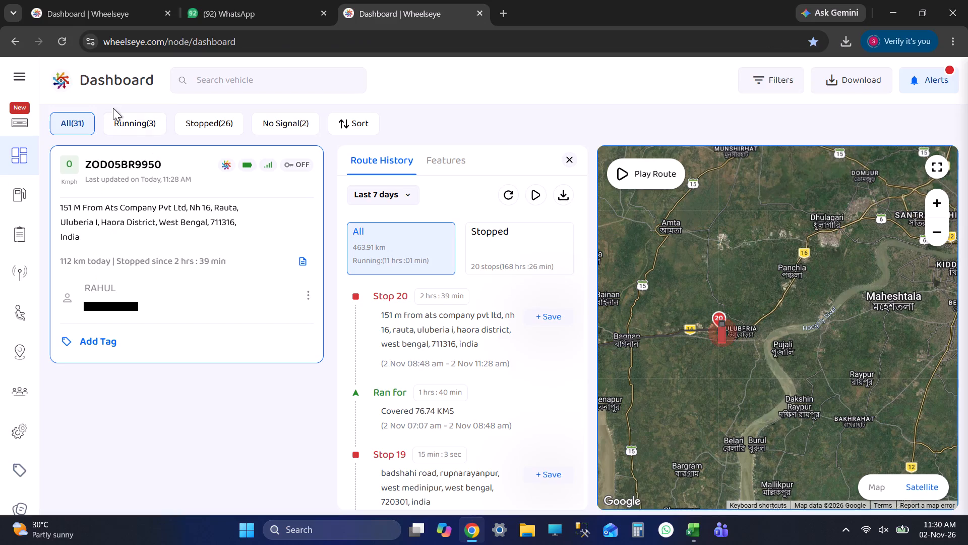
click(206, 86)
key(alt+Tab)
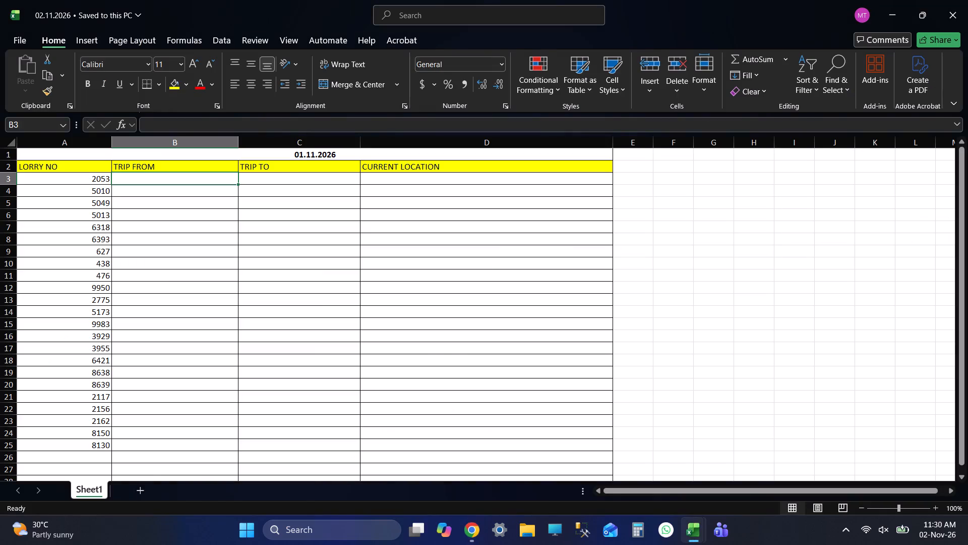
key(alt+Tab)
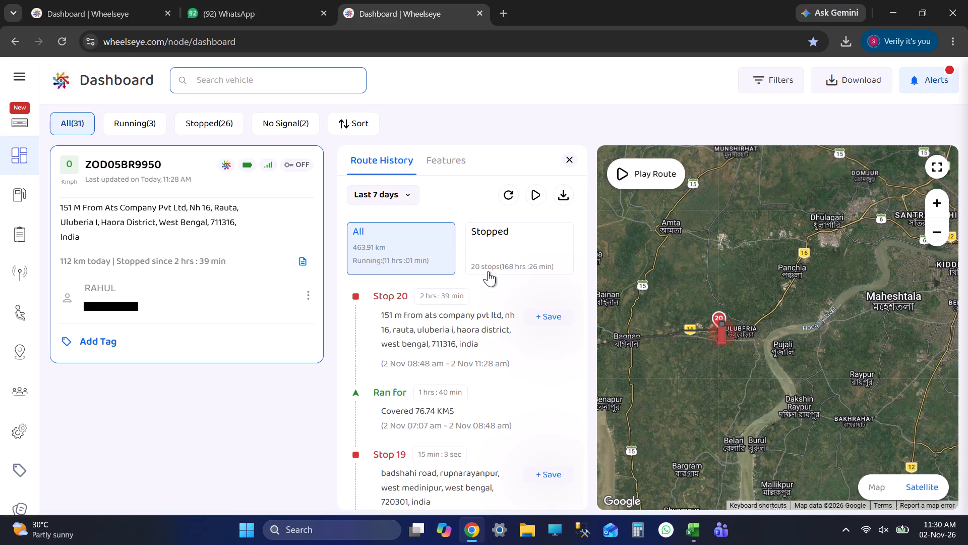
Examine the latest stop of lorry 9950 and the surrounding Uluberia and Kolkata area on the tracking map.
click(497, 317)
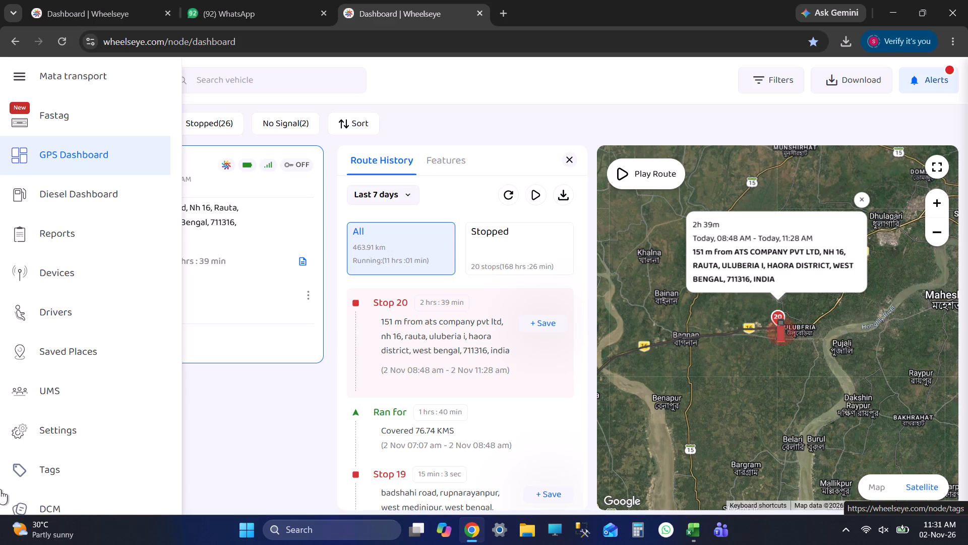
drag(948, 314, 795, 325)
scroll(843, 282, down, 2)
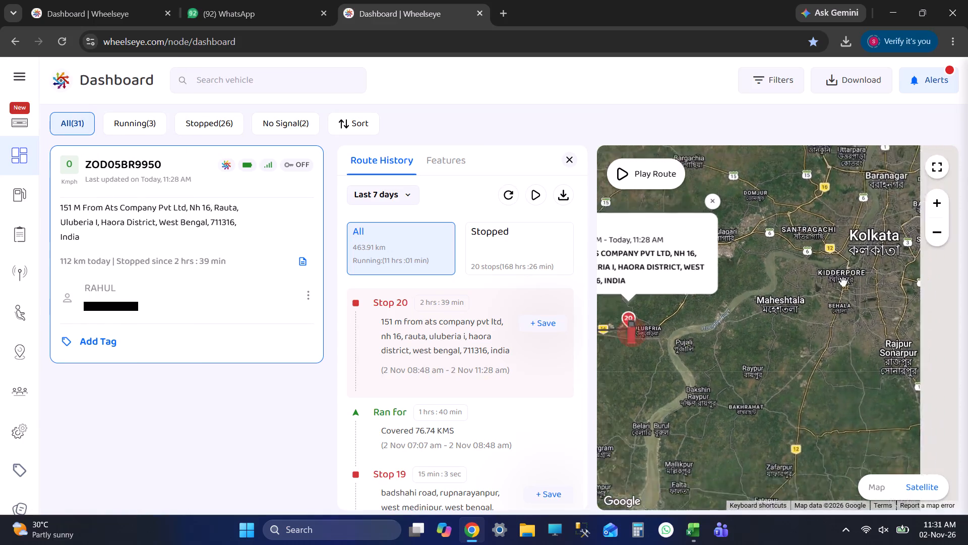
drag(849, 272, 843, 271)
drag(872, 244, 841, 273)
scroll(853, 236, up, 3)
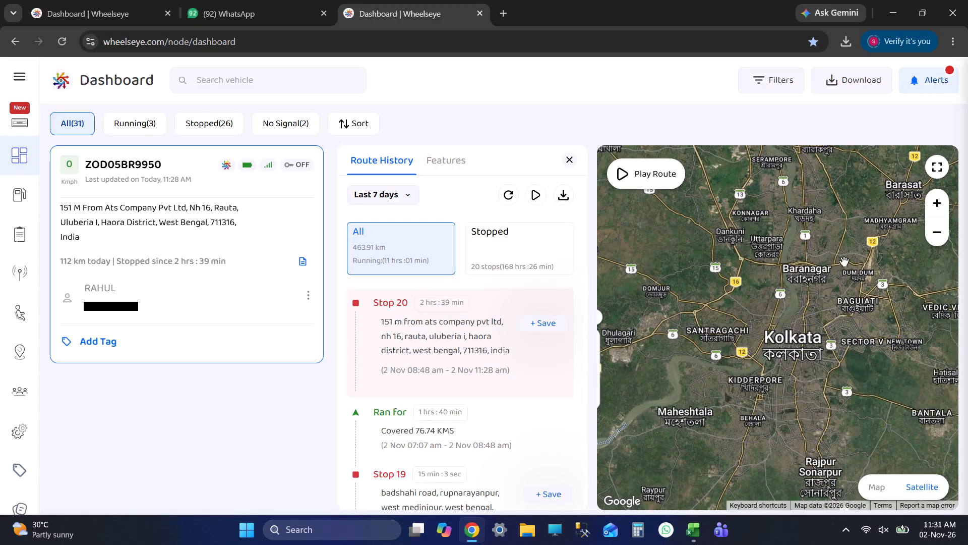
scroll(844, 261, up, 2)
scroll(834, 268, down, 1)
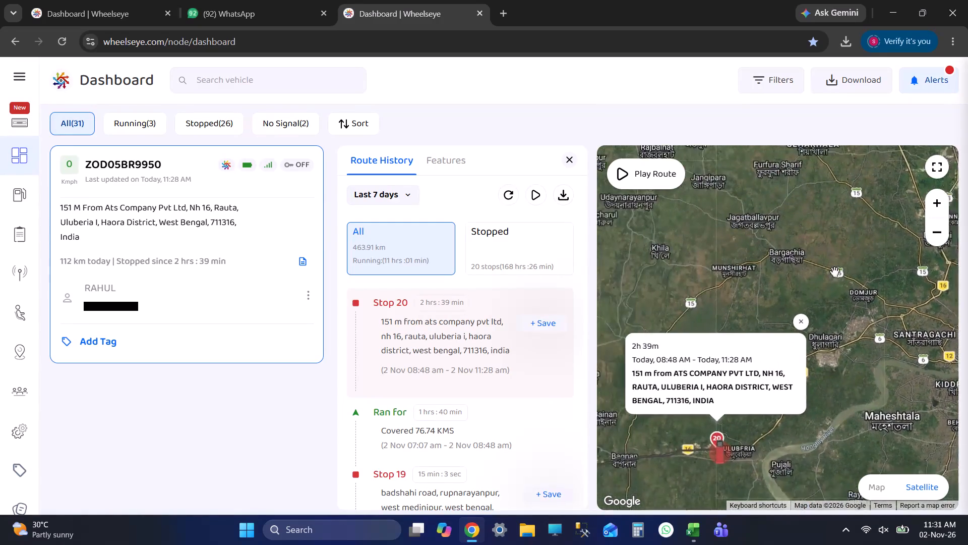
drag(864, 277, 796, 287)
drag(849, 280, 828, 287)
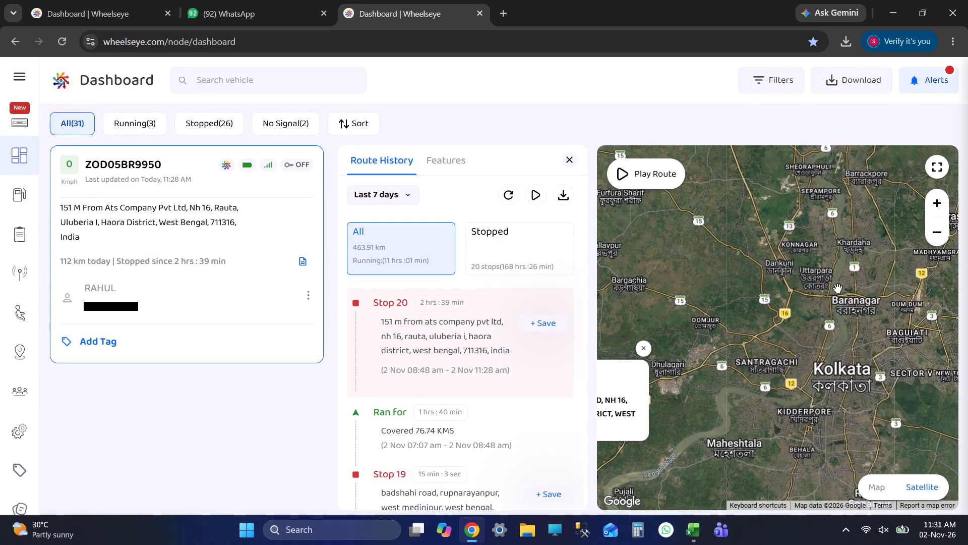
scroll(838, 289, up, 3)
drag(852, 288, 819, 292)
drag(835, 271, 799, 292)
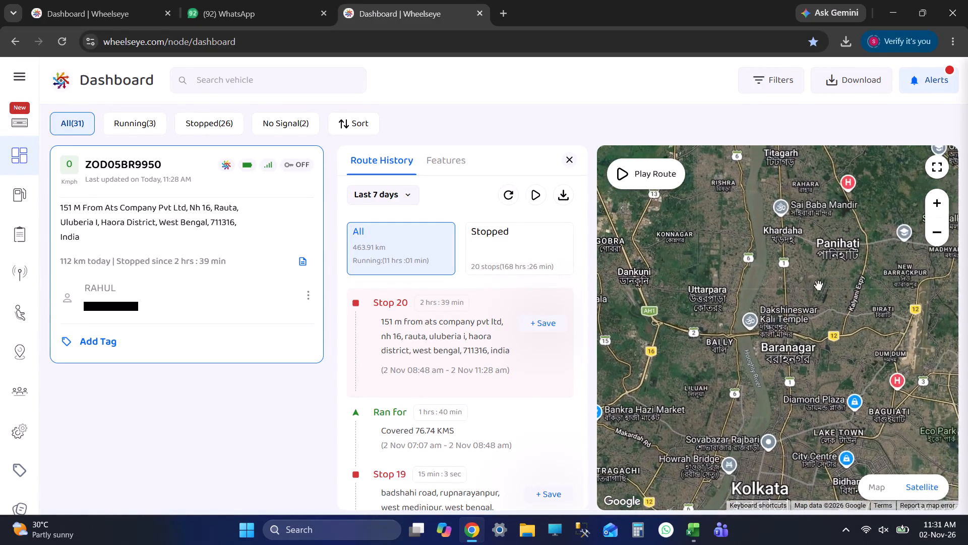
scroll(818, 287, down, 2)
drag(846, 290, 778, 295)
drag(860, 279, 802, 298)
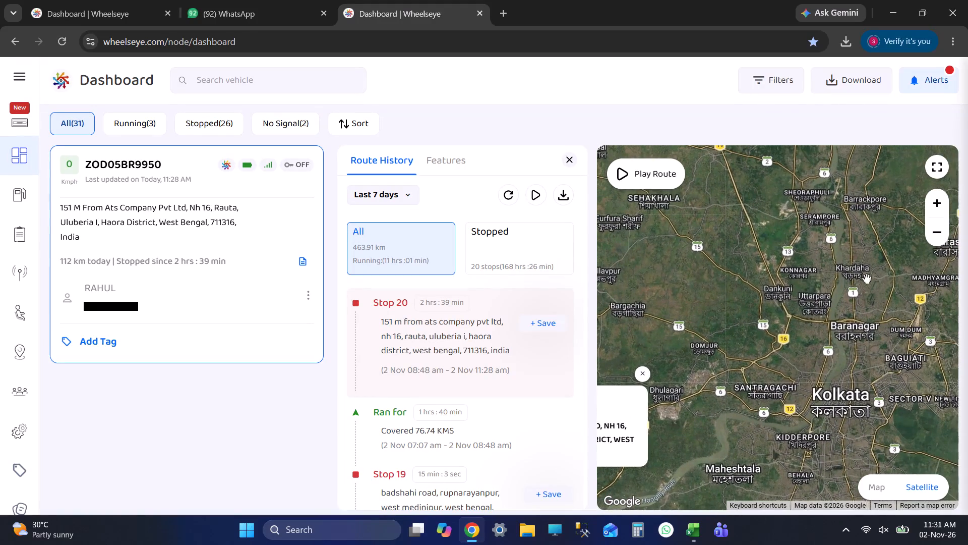
scroll(871, 282, up, 2)
drag(876, 297, 818, 301)
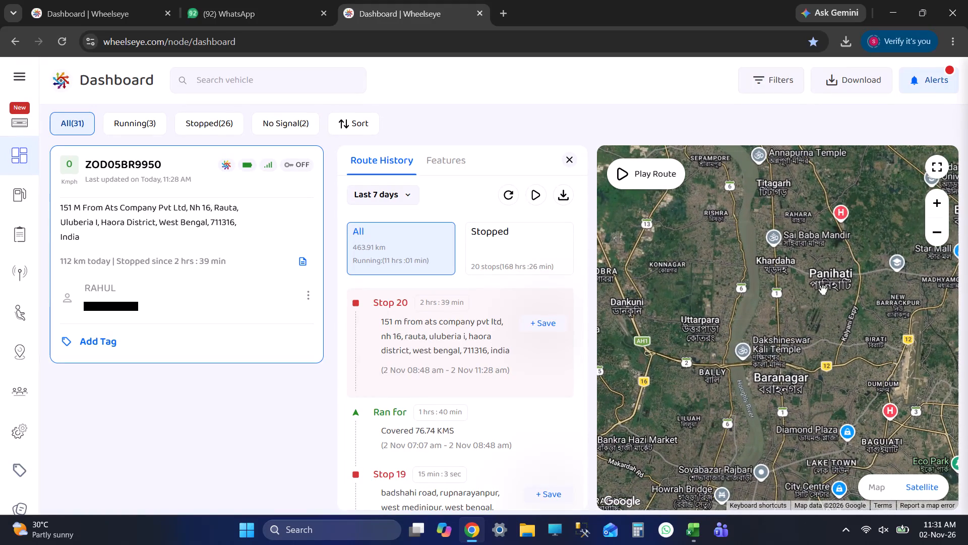
drag(833, 303, 794, 300)
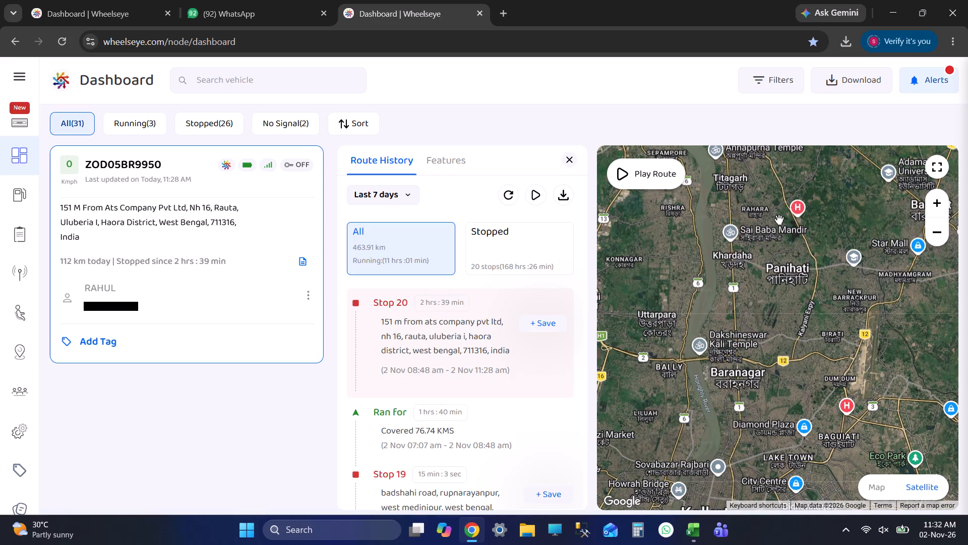
scroll(753, 220, down, 10)
scroll(793, 271, up, 1)
scroll(793, 271, down, 2)
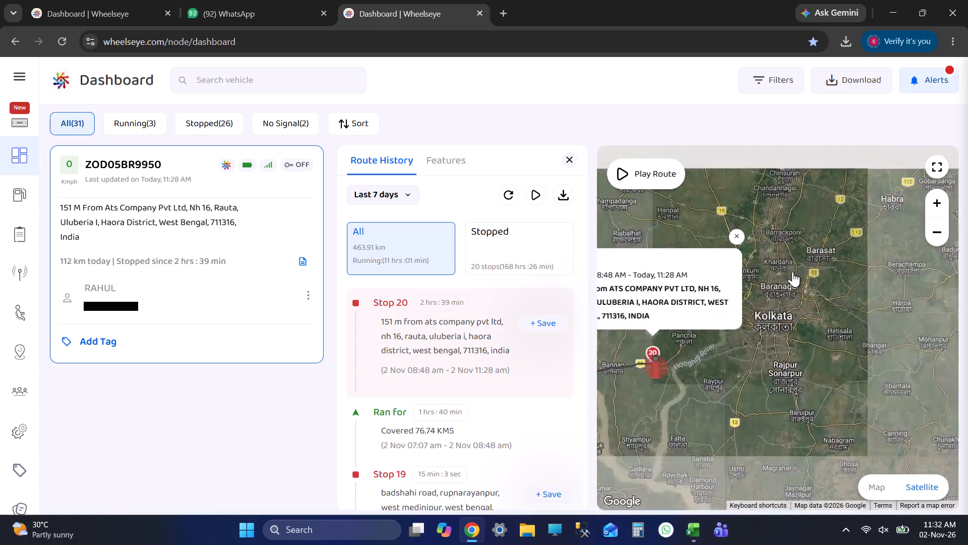
Search the Wheelseye dashboard for lorry 2053 and show the latest stop of its route history on the map.
key(alt+Tab)
key(alt+Tab)
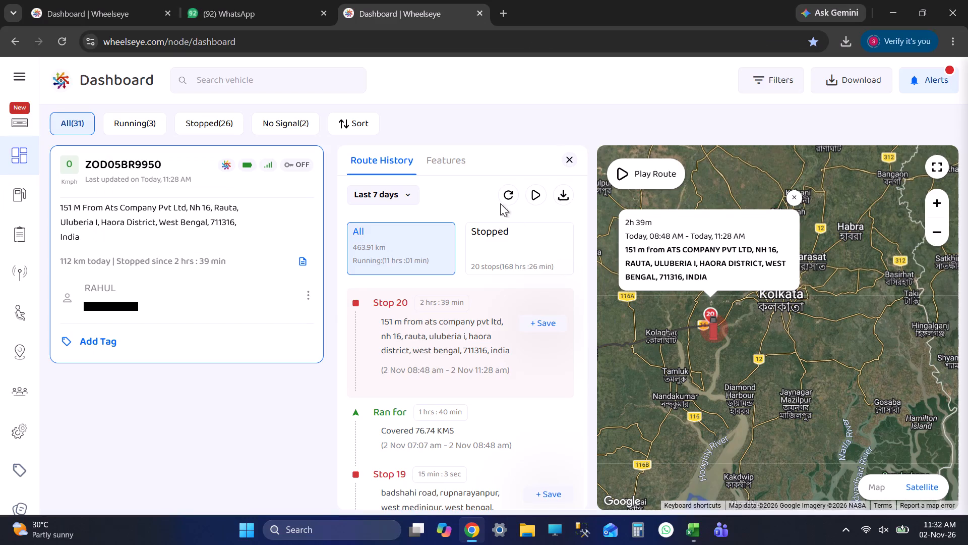
key(alt+Tab)
key(alt+Tab)
click(210, 81)
text(2053)
key(Return)
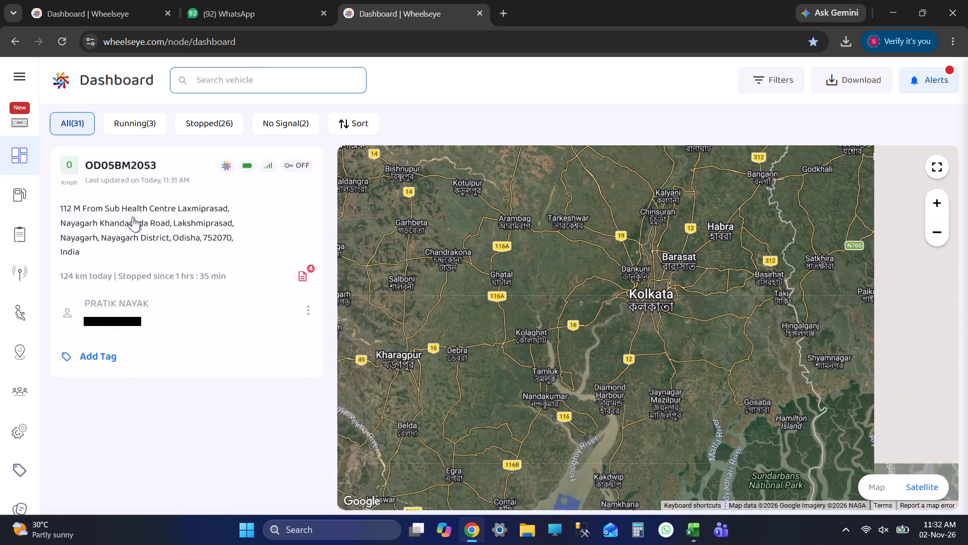
click(92, 256)
click(476, 317)
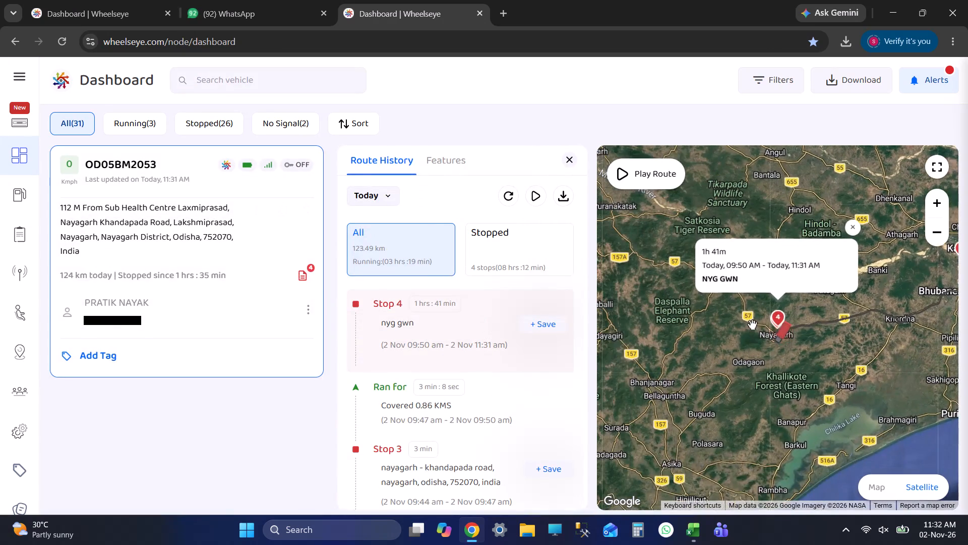
In the 02.11.2026 workbook, fill lorry 2053's row with trip from JGP, trip to NYG and current location NYG GWN, and save.
key(alt+Tab)
text(jgp)
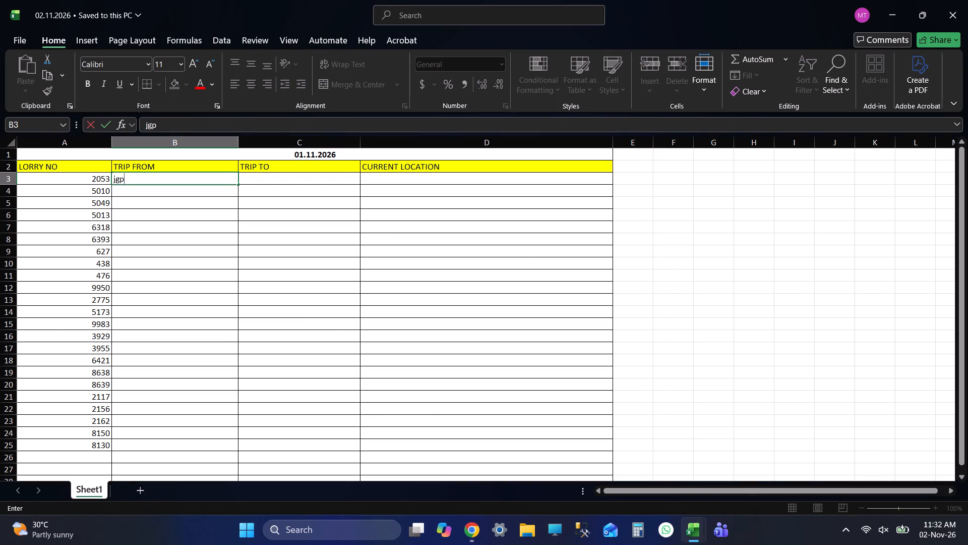
key(Tab)
key(shift+Tab)
text(JGP)
key(Tab)
key(ctrl+s)
text(NYG)
key(Tab)
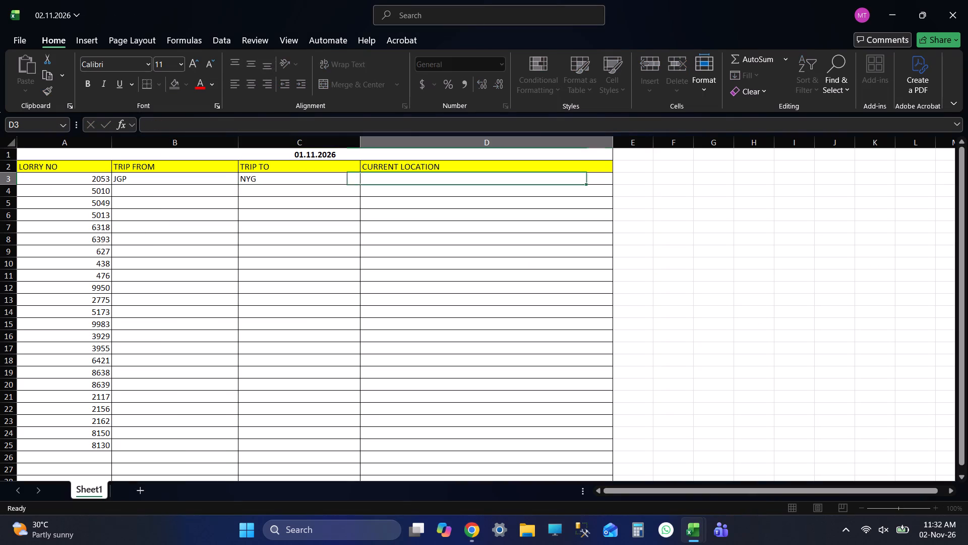
key(ctrl+s)
text(NYG GWN)
key(Return)
key(ctrl+s)
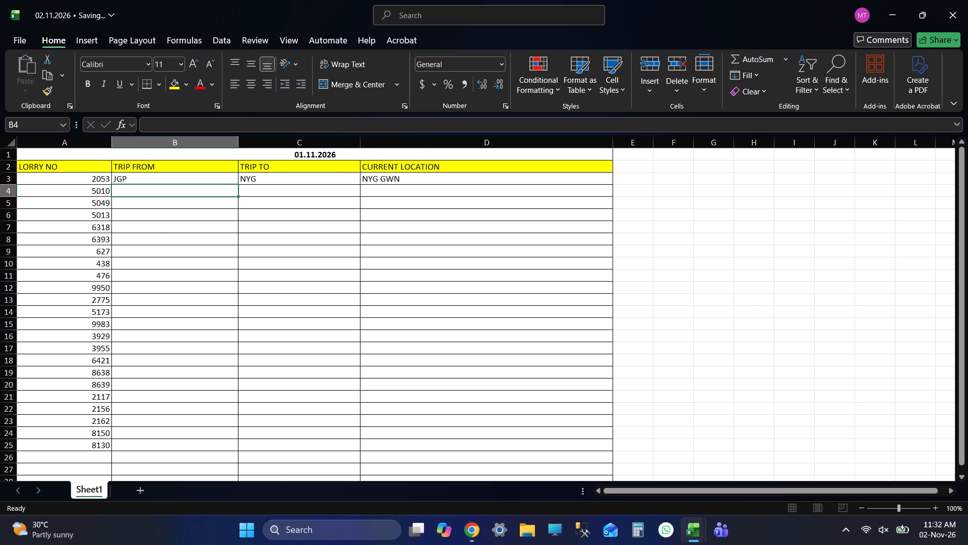
Search the Wheelseye dashboard for lorry 5010 and show the latest stop of its route history on the map.
key(alt+Tab)
drag(253, 38, 253, 49)
click(228, 78)
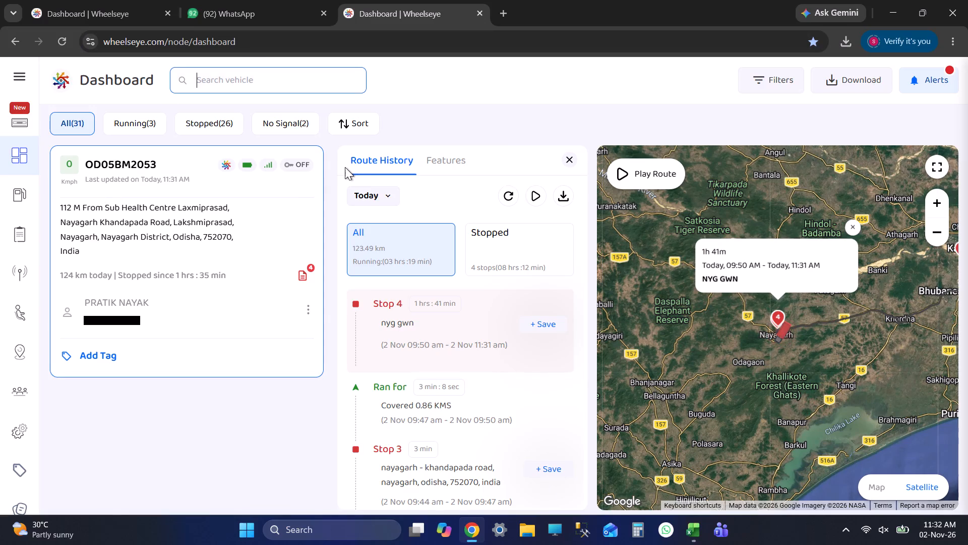
text(5010)
key(Return)
click(185, 263)
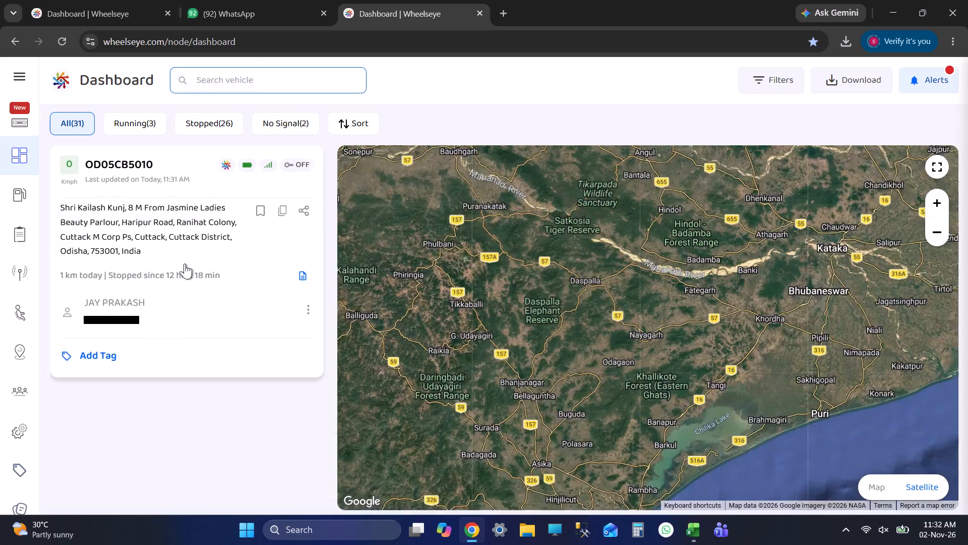
click(466, 344)
Check the CGB (TARACHAND DUTTA STREET) and JGP (MANGULI) sheets of the November manifest workbook for lorry 5010.
key(alt+Tab)
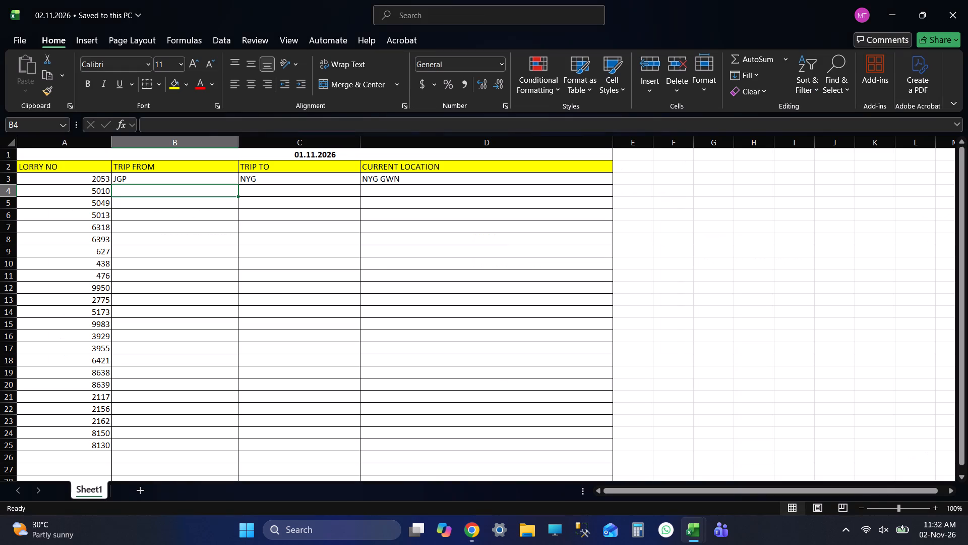
key(alt+Tab)
key(alt+Tab)
click(148, 494)
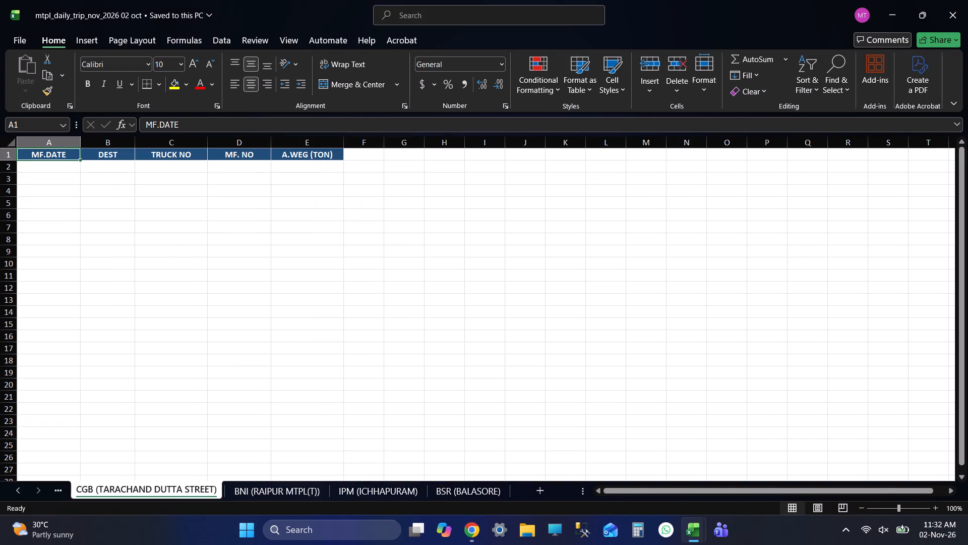
click(8, 488)
click(16, 486)
click(86, 494)
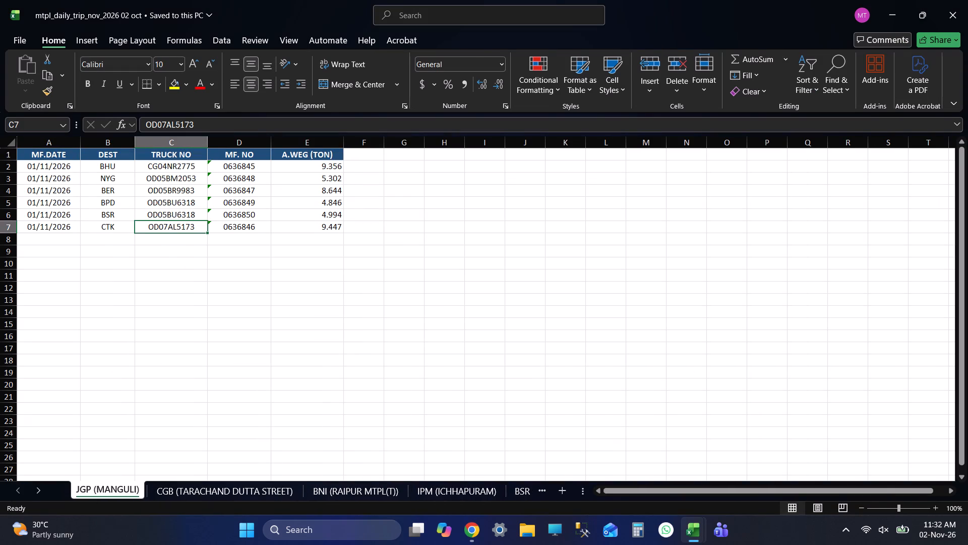
Return to the Wheelseye dashboard and set lorry 5010's route history period to Last 7 days.
key(alt+Tab)
key(alt+Tab)
key(alt+Tab)
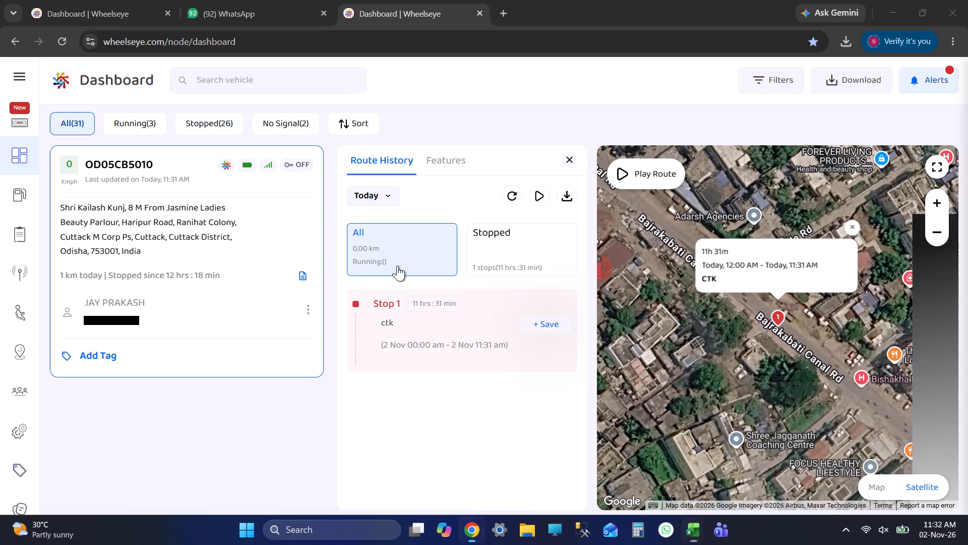
click(357, 197)
click(390, 300)
click(390, 287)
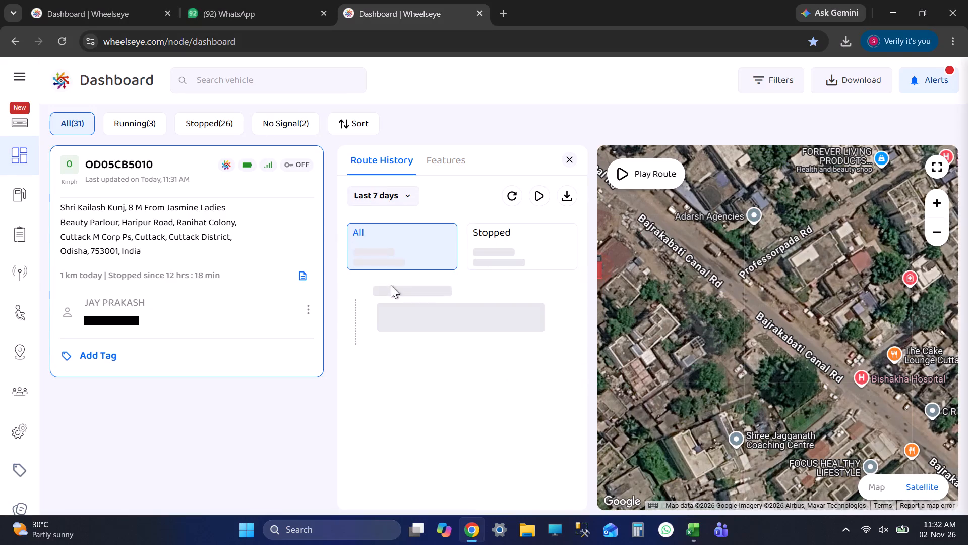
Examine lorry 5010's last-7-days route history, showing stops 41, 40, 39 and 42 on the map.
scroll(689, 328, down, 4)
scroll(825, 257, up, 3)
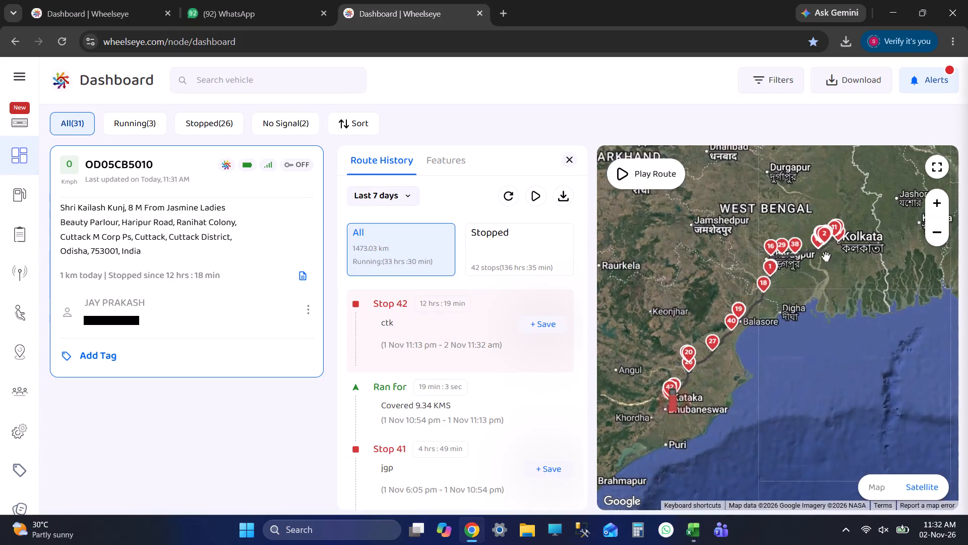
scroll(826, 256, up, 5)
scroll(839, 243, down, 1)
scroll(838, 247, up, 1)
scroll(838, 247, down, 1)
scroll(447, 388, down, 4)
scroll(488, 392, up, 1)
scroll(488, 392, down, 2)
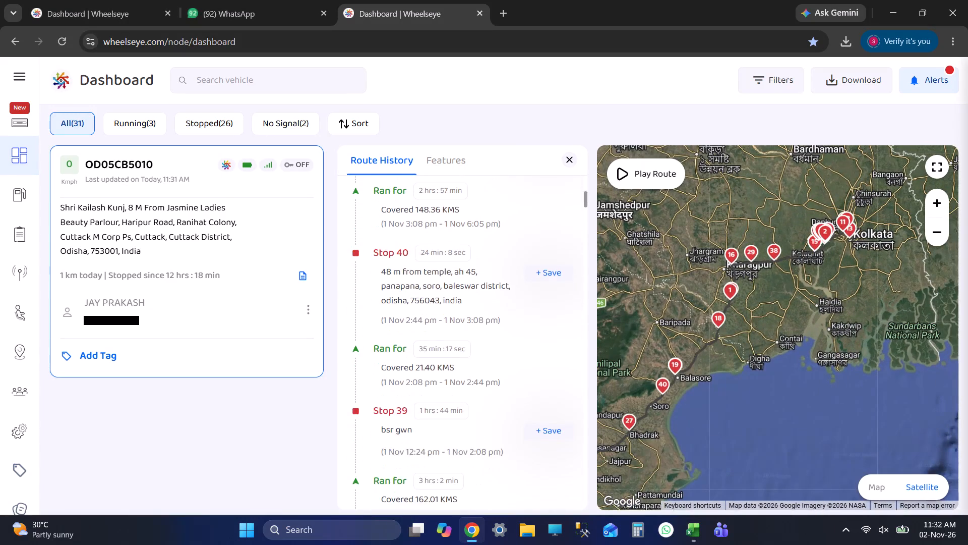
scroll(476, 334, up, 4)
click(433, 385)
key(alt+Tab)
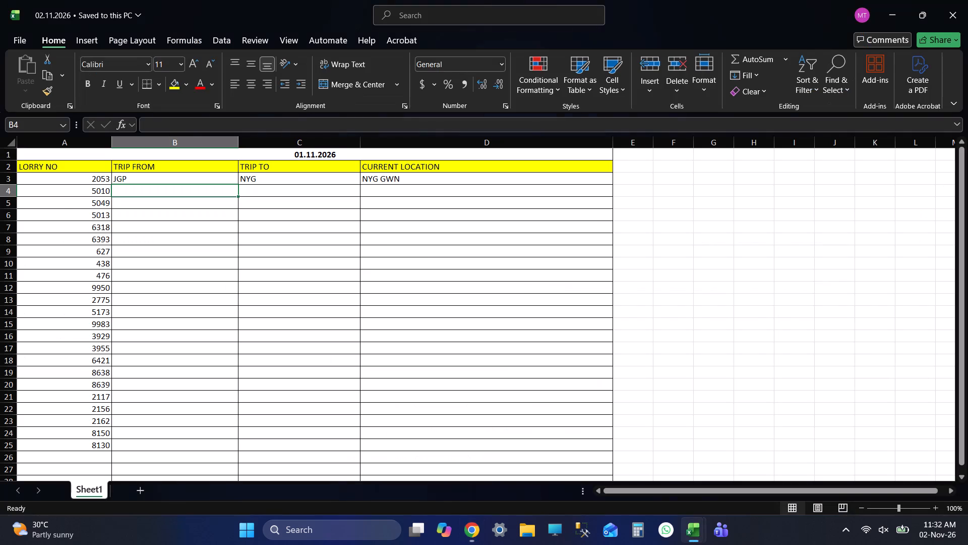
key(alt+Tab)
key(alt+Tab)
key(alt+Tab)
key(alt+Tab)
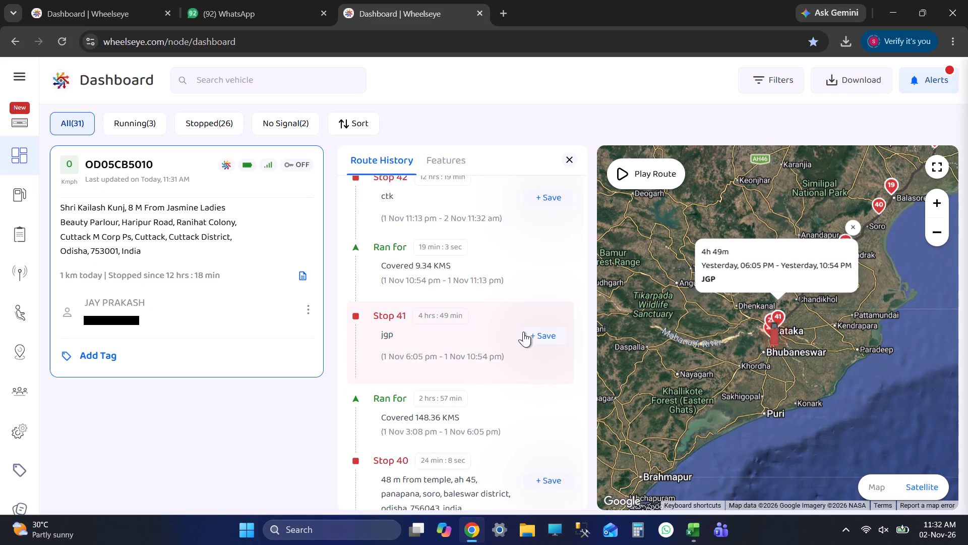
scroll(523, 348, down, 3)
click(469, 319)
scroll(475, 350, down, 4)
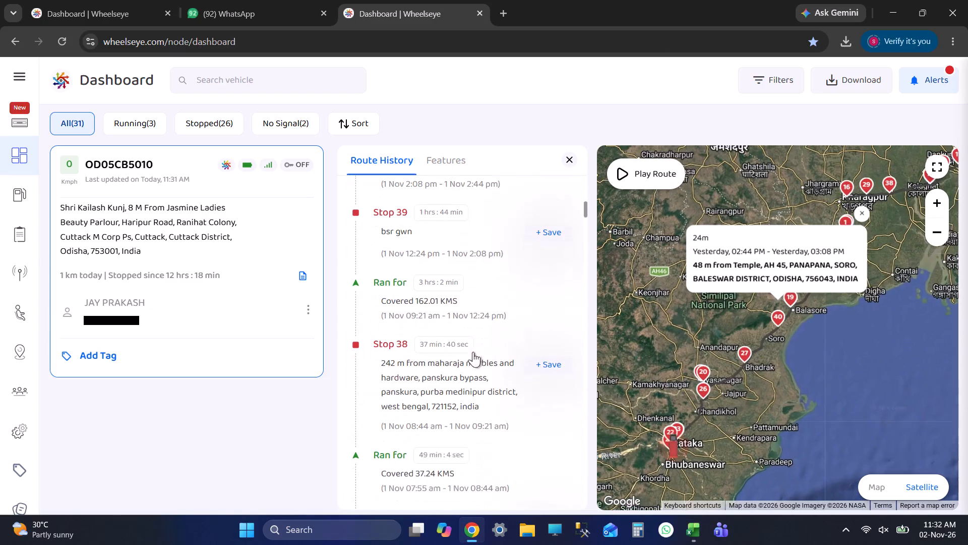
click(465, 282)
click(466, 241)
scroll(467, 340, up, 1)
scroll(467, 340, down, 1)
scroll(467, 340, up, 8)
scroll(483, 346, down, 1)
scroll(483, 347, up, 2)
scroll(483, 348, down, 1)
scroll(483, 348, up, 2)
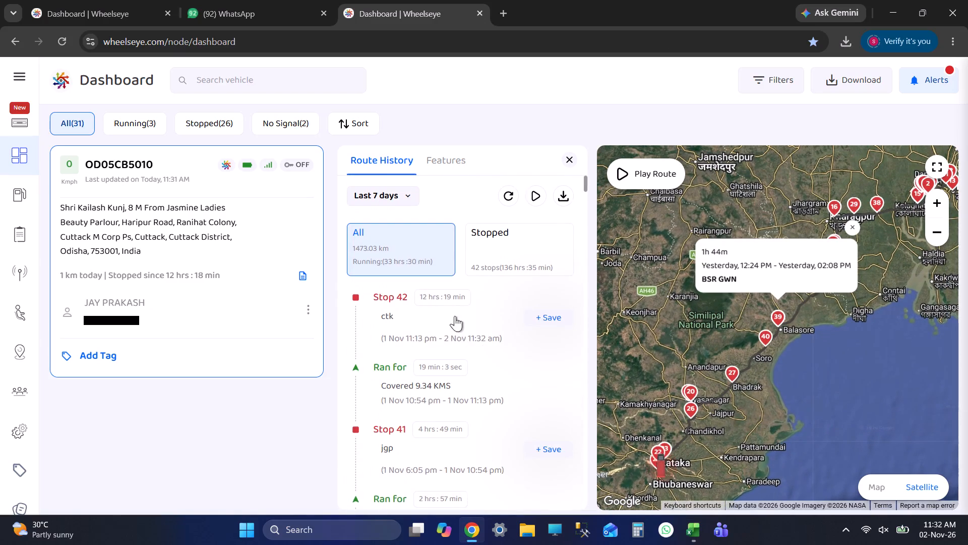
click(450, 327)
Check the CGB (TARACHAND DUTTA STREET) sheet of the November manifest workbook for lorry 5010.
key(alt+Tab)
key(alt+Tab)
key(alt+Tab)
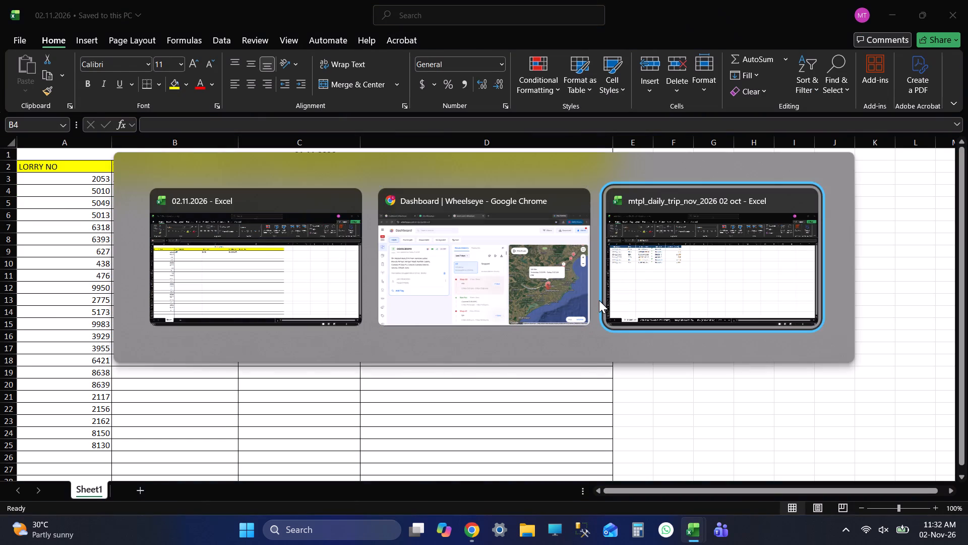
click(239, 496)
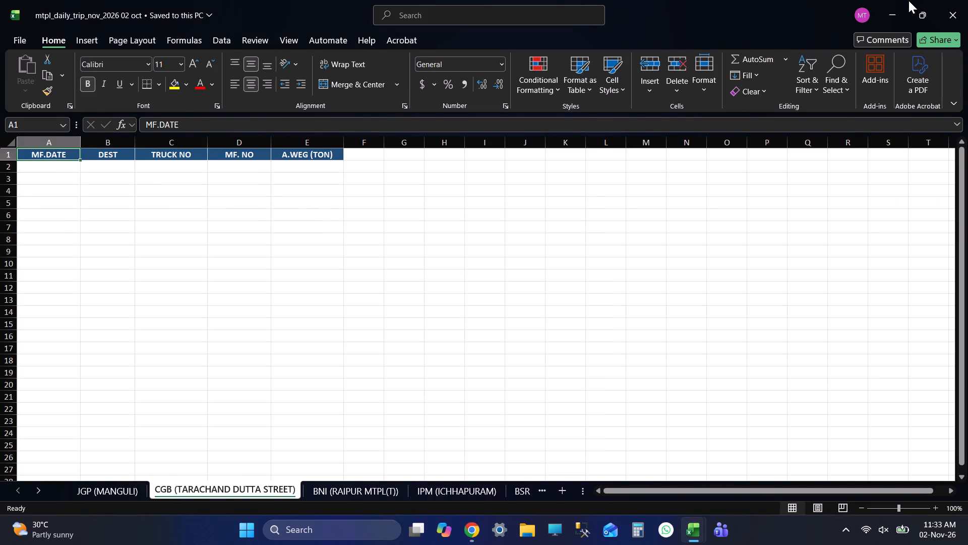
Open mtpl_daily_trip_updated 31 OCT from the DAILY MANIFEST REPORT oct folder, check its CGB sheet for lorry 5010, and close it.
triple_click(888, 2)
click(888, 2)
double_click(312, 280)
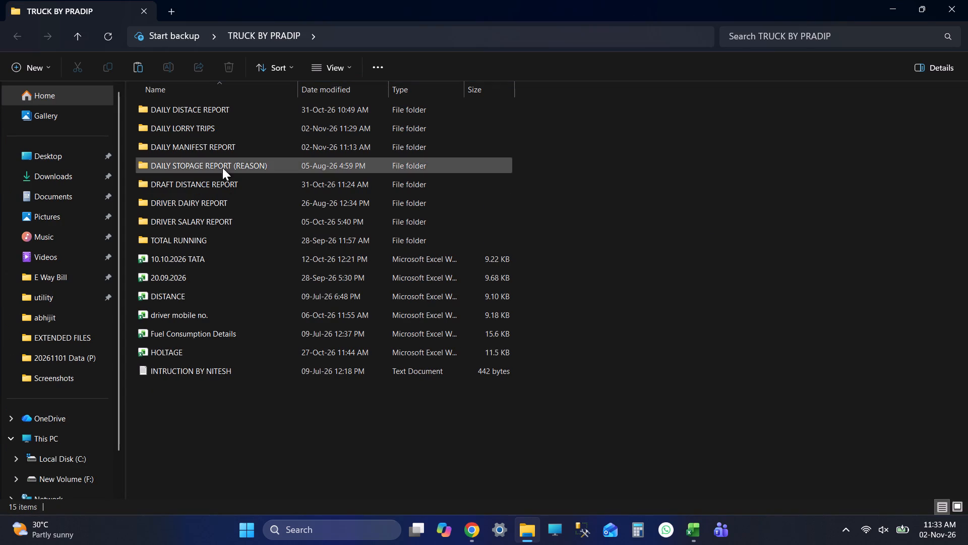
double_click(213, 143)
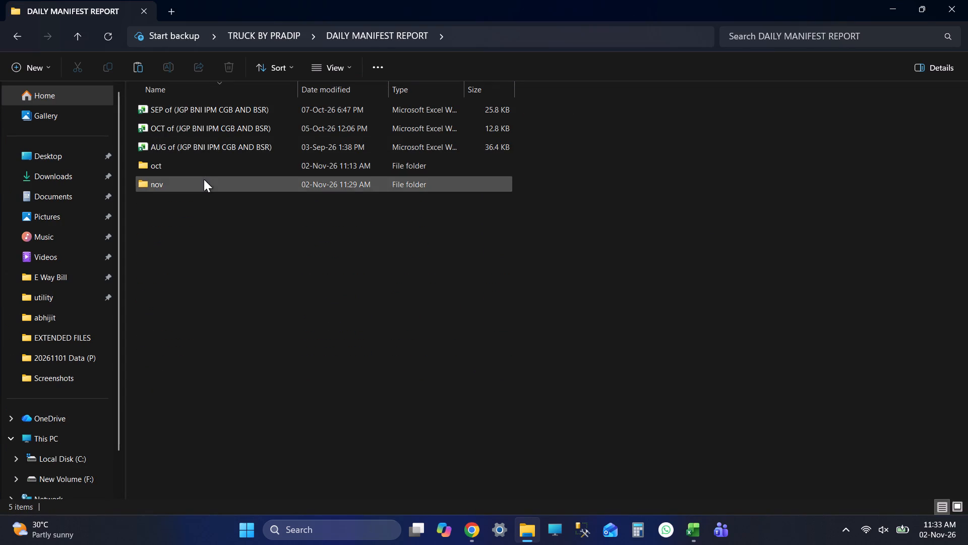
double_click(202, 165)
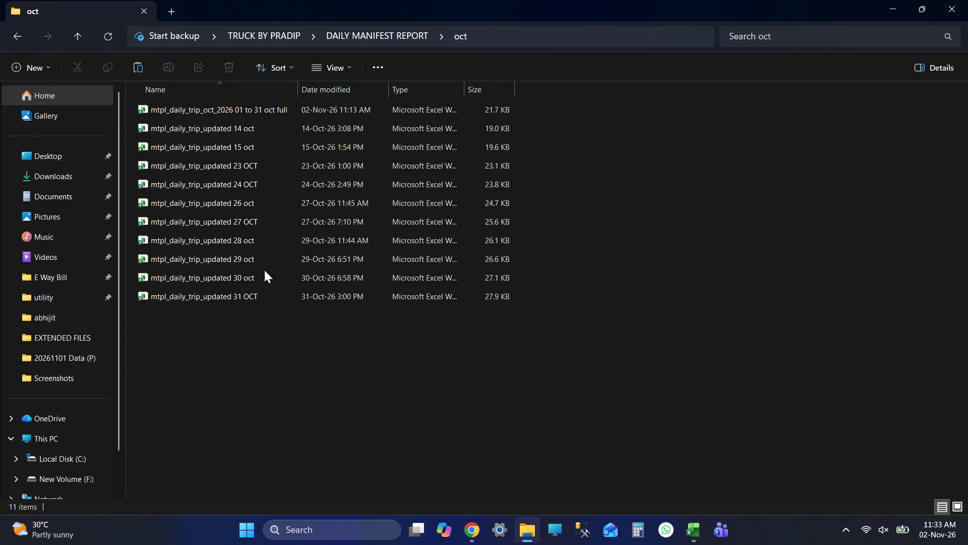
double_click(266, 302)
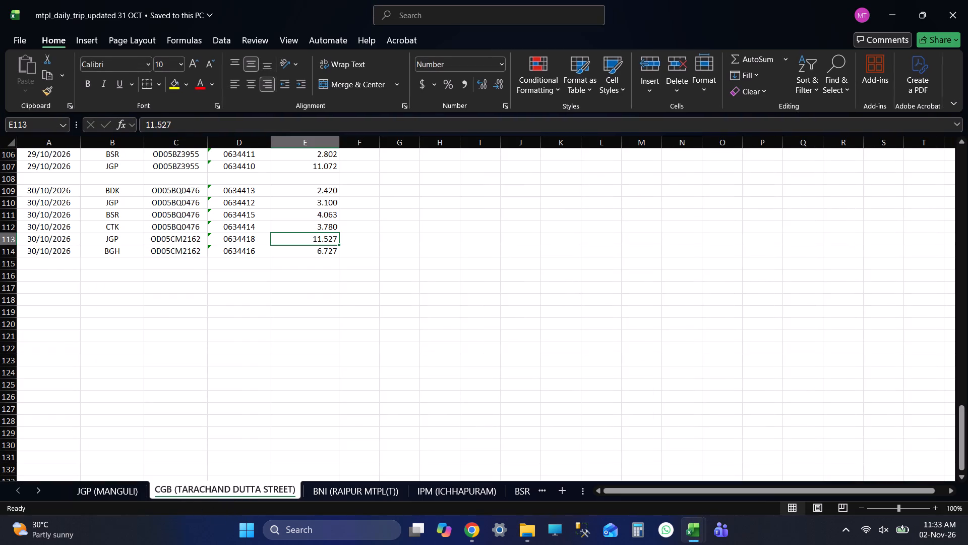
scroll(243, 248, up, 5)
scroll(275, 256, down, 2)
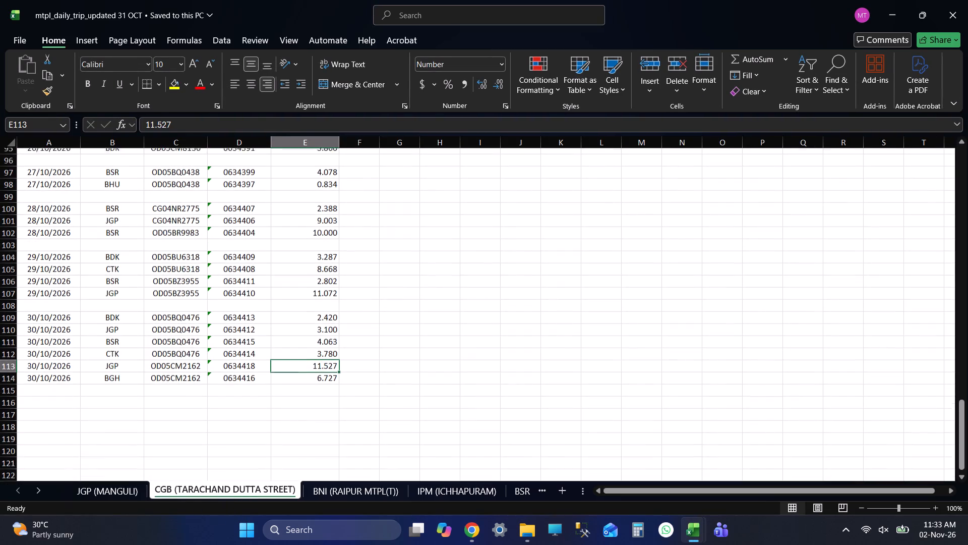
scroll(275, 262, up, 4)
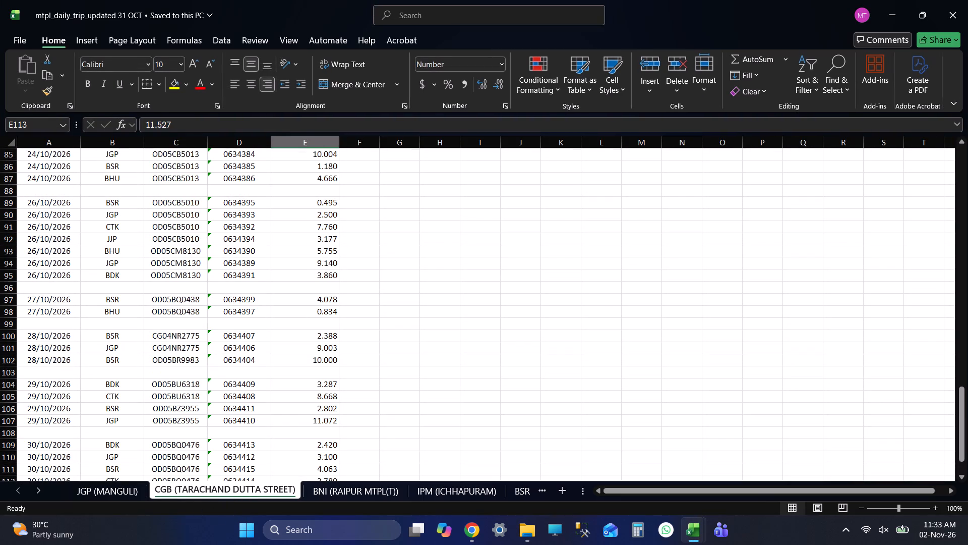
scroll(241, 256, down, 4)
scroll(252, 325, down, 1)
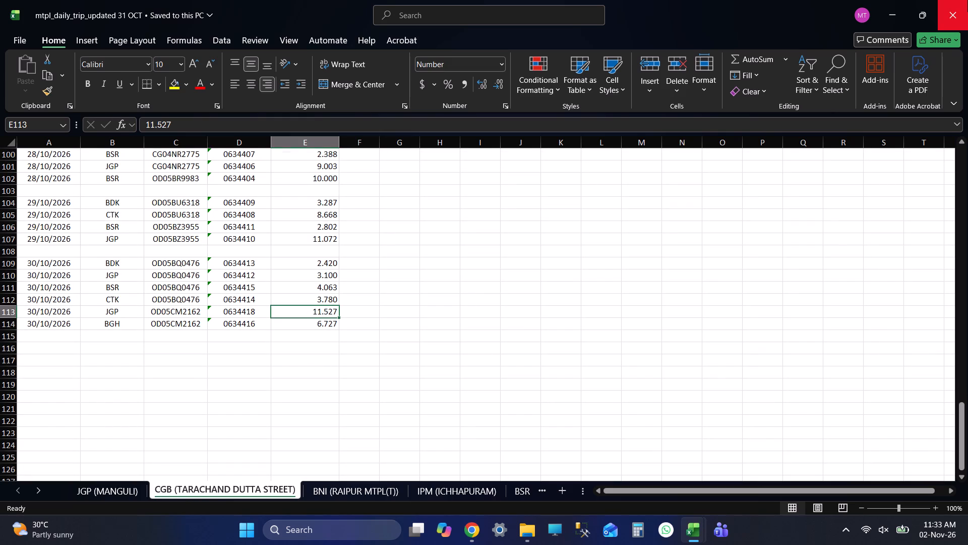
click(967, 0)
Open mtpl_daily_trip_oct_2026 01 to 31 oct full and select lorry 5010's 31/10/2026 manifest entries on the CGB sheet.
key(alt+Tab)
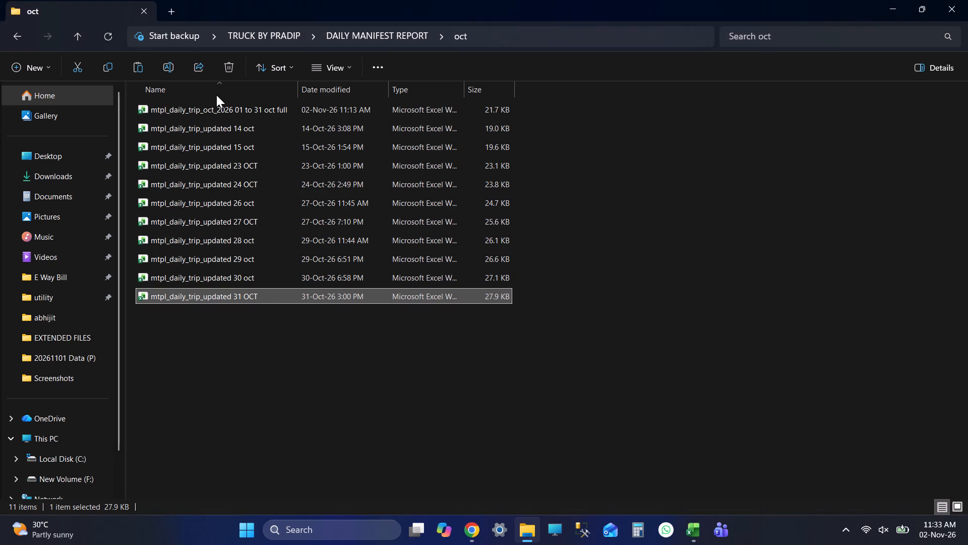
double_click(226, 110)
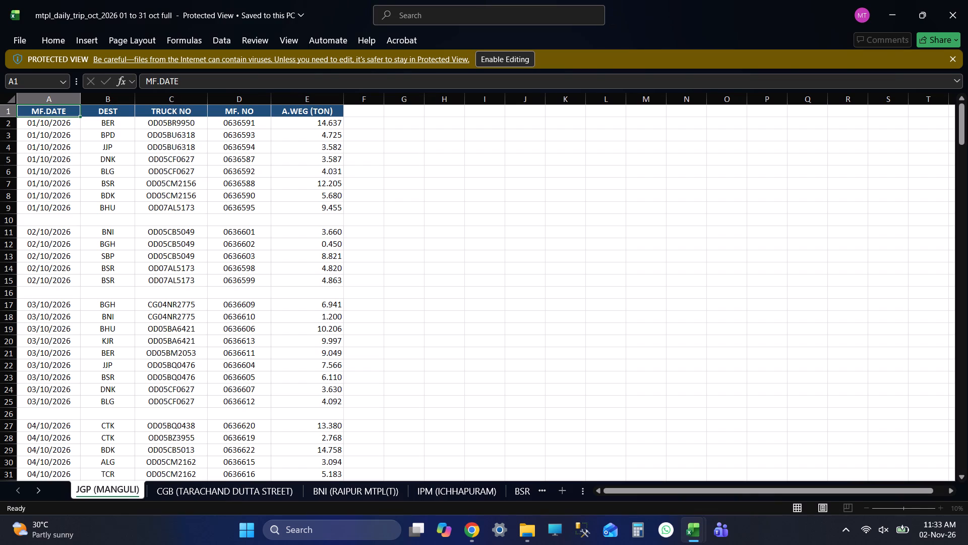
click(230, 498)
scroll(240, 356, down, 7)
scroll(247, 394, up, 1)
scroll(247, 394, down, 1)
scroll(247, 394, up, 1)
scroll(248, 396, down, 3)
scroll(250, 406, up, 1)
scroll(250, 406, down, 1)
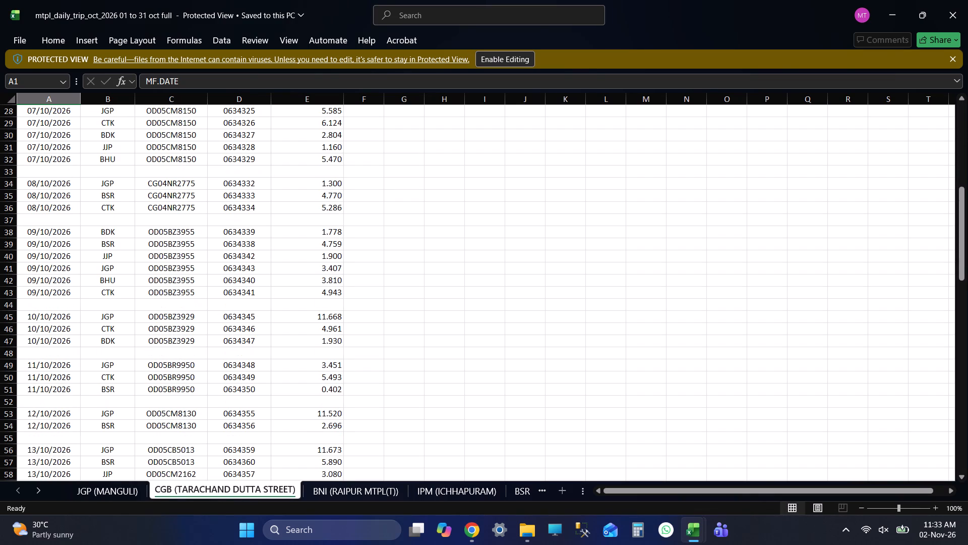
drag(961, 216, 953, 439)
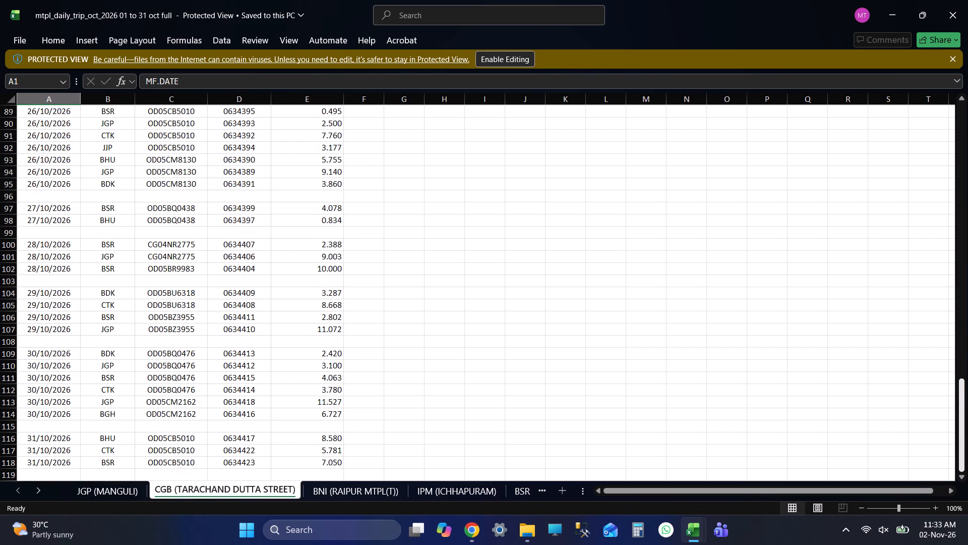
scroll(404, 398, up, 1)
scroll(393, 403, down, 2)
drag(163, 398, 306, 416)
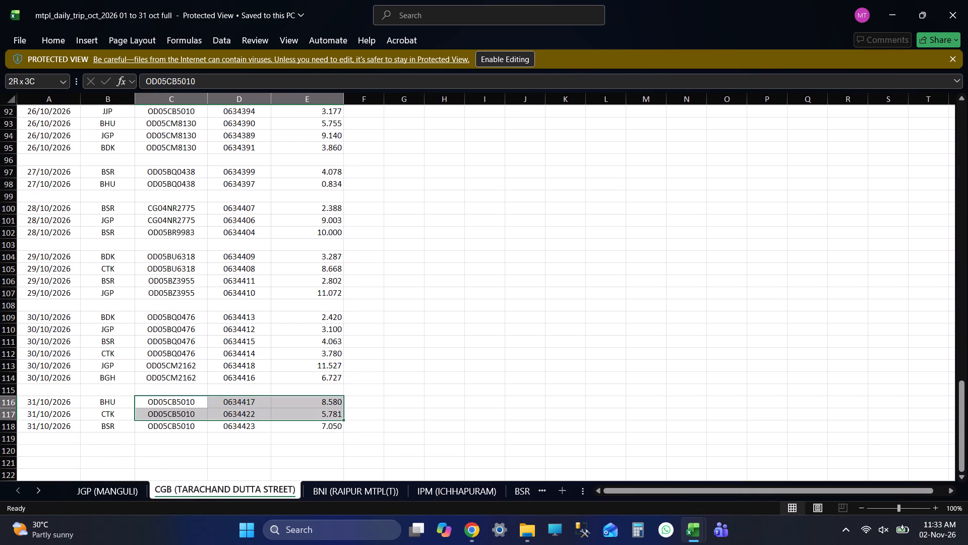
drag(306, 416, 312, 424)
Return to the 02.11.2026 workbook, enter CGB as lorry 5010's trip from, and save.
key(alt+Tab)
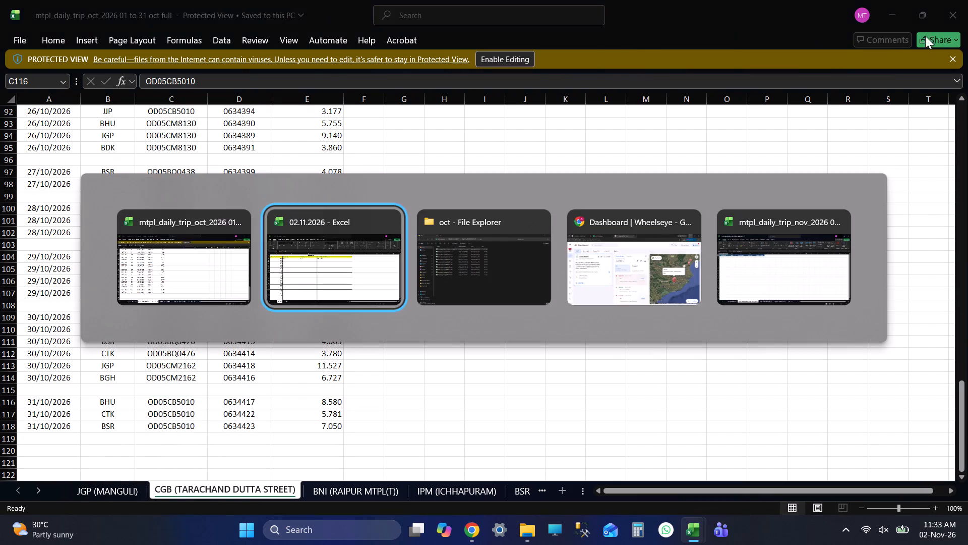
key(alt+Tab)
key(alt+Tab)
key(alt+Tab)
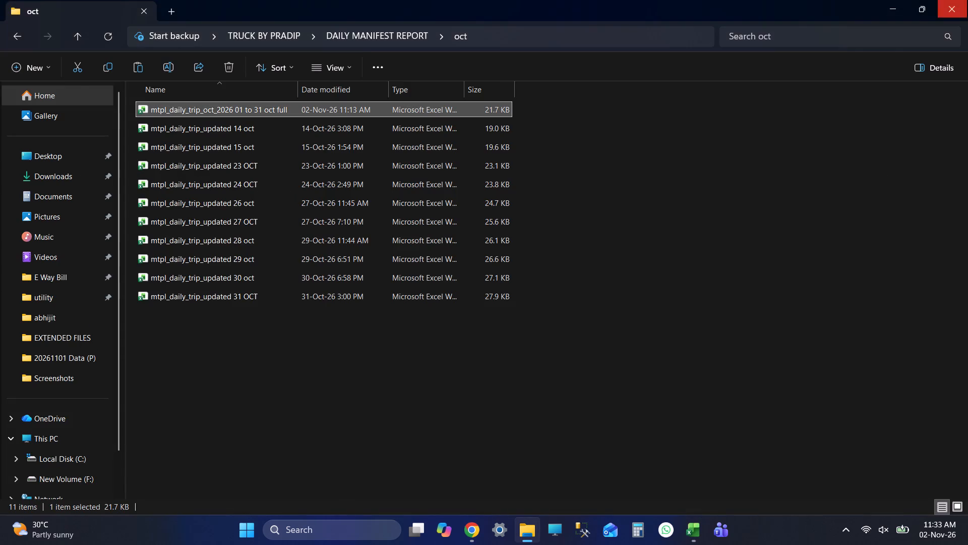
click(967, 0)
key(alt+Tab)
key(alt+Tab)
key(alt+Tab)
key(alt+Tab)
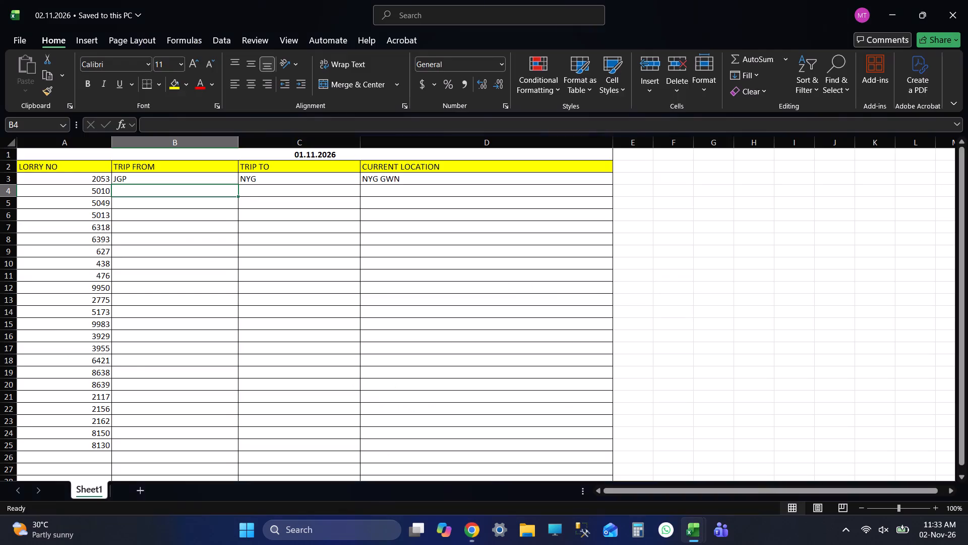
key(alt+Tab)
key(alt+Tab)
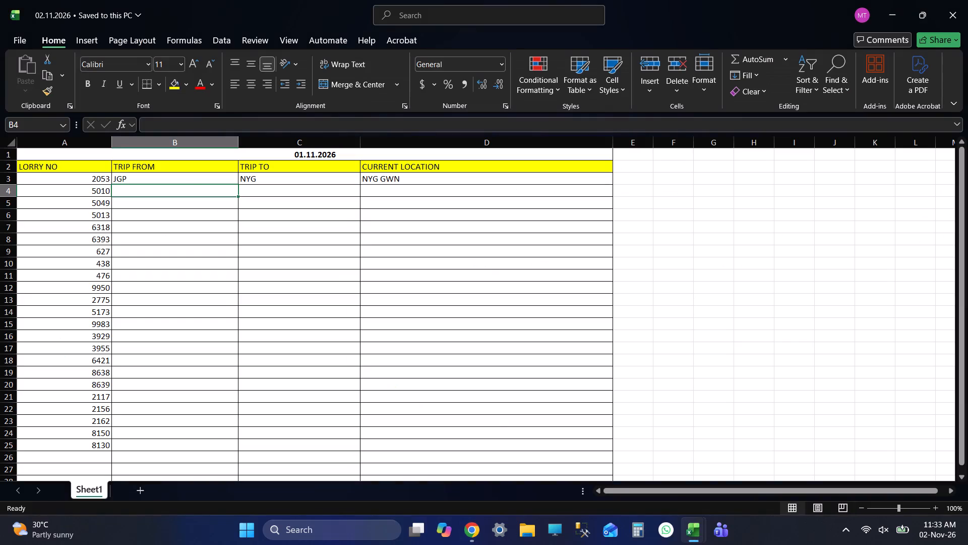
text(CGB)
key(Tab)
key(ctrl+s)
Return to the Wheelseye dashboard and show lorry 5010's stops 39, 40, 41 and 42 on the map.
key(alt+Tab)
key(alt+Tab)
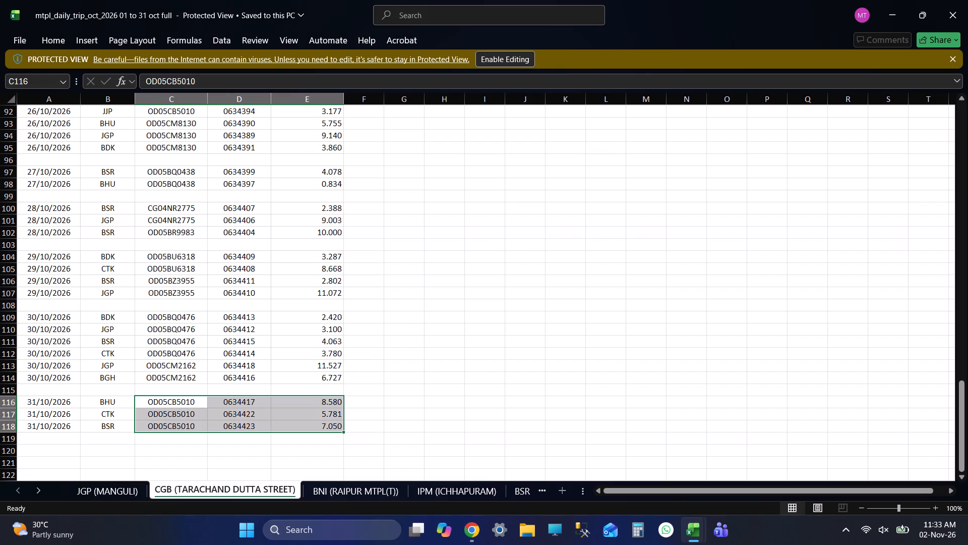
key(alt+Tab)
key(alt+Tab)
scroll(484, 403, down, 4)
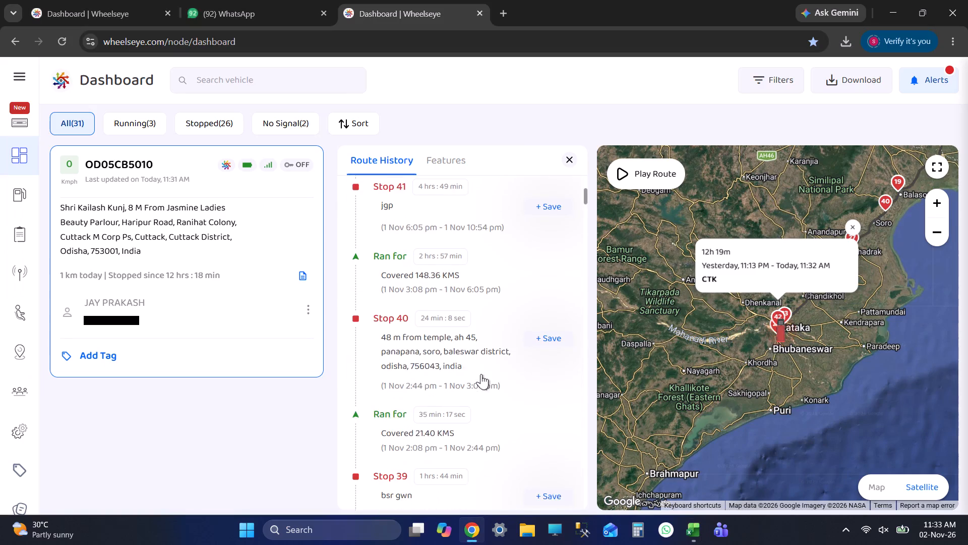
scroll(481, 356, down, 4)
click(458, 241)
scroll(479, 317, down, 1)
scroll(469, 303, up, 4)
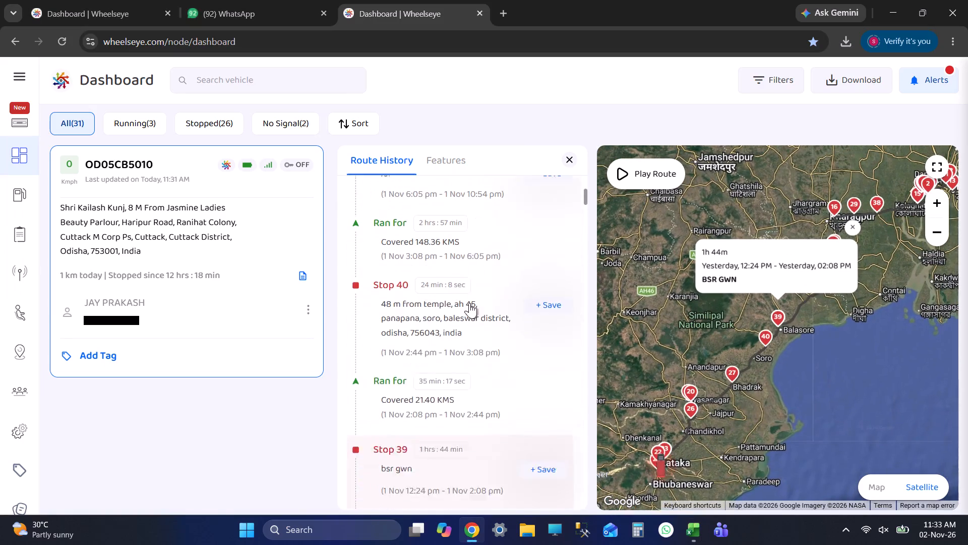
click(485, 350)
scroll(489, 350, up, 4)
click(474, 434)
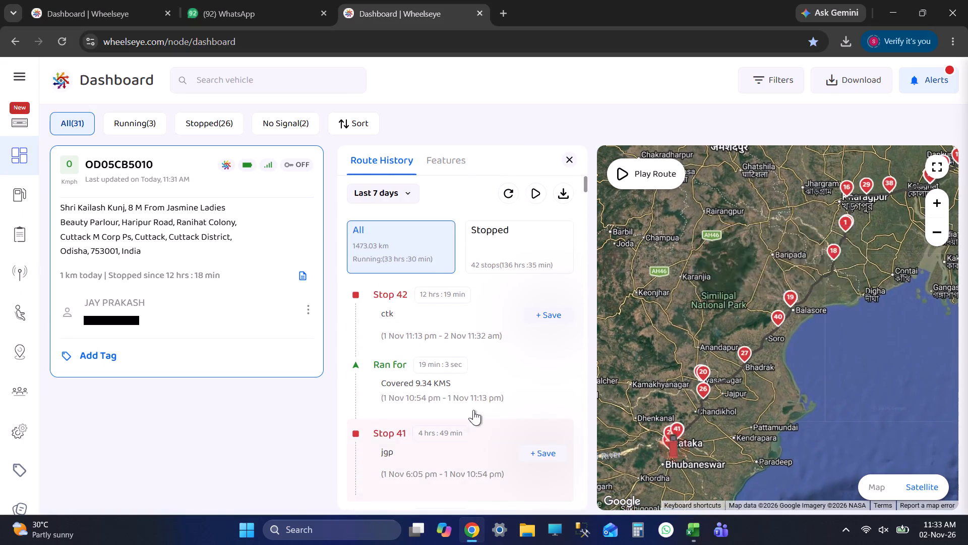
scroll(474, 401, up, 4)
click(462, 346)
In the 02.11.2026 workbook, fill lorry 5010's trip to with BHU and current location with CTK GWN, and save.
key(alt+Tab)
key(alt+Tab)
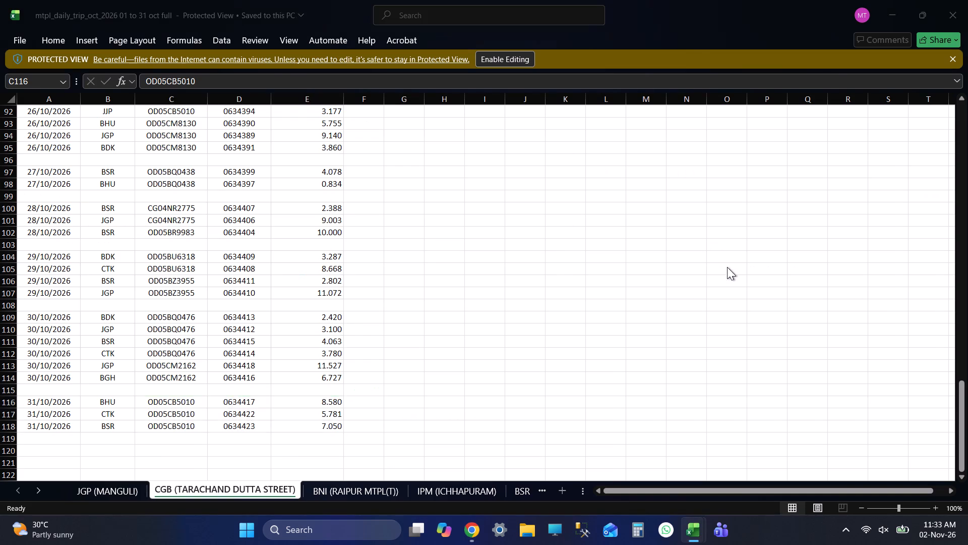
key(alt+Tab)
text(BHU)
key(Tab)
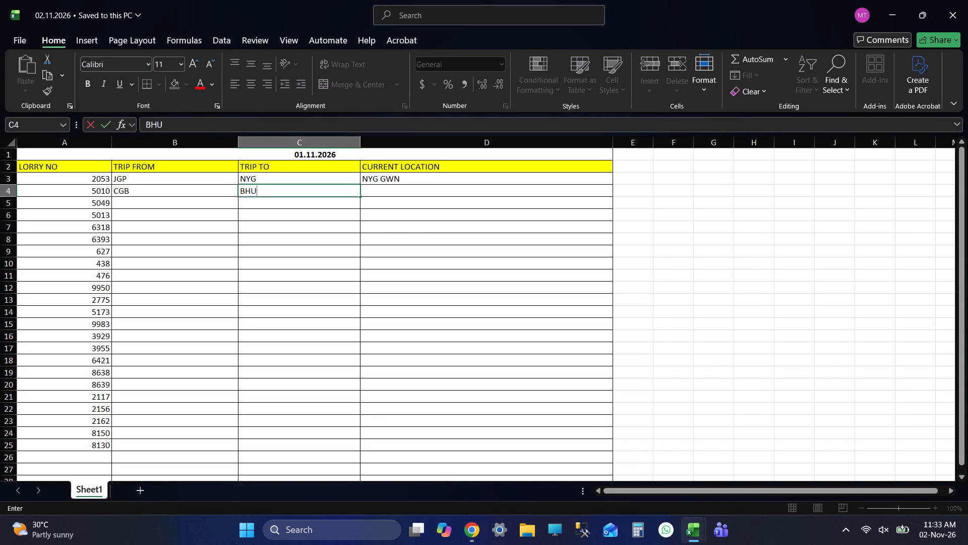
key(ctrl+s)
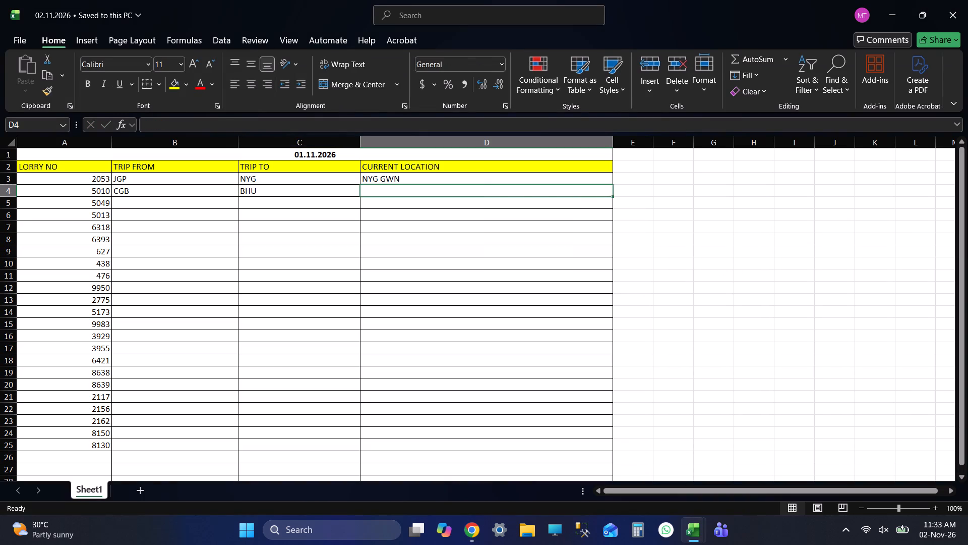
text(CTK GWN)
key(Return)
key(ctrl+s)
Switch to the Wheelseye dashboard, search for vehicle 5049 and open its route history for today.
key(shift+Tab)
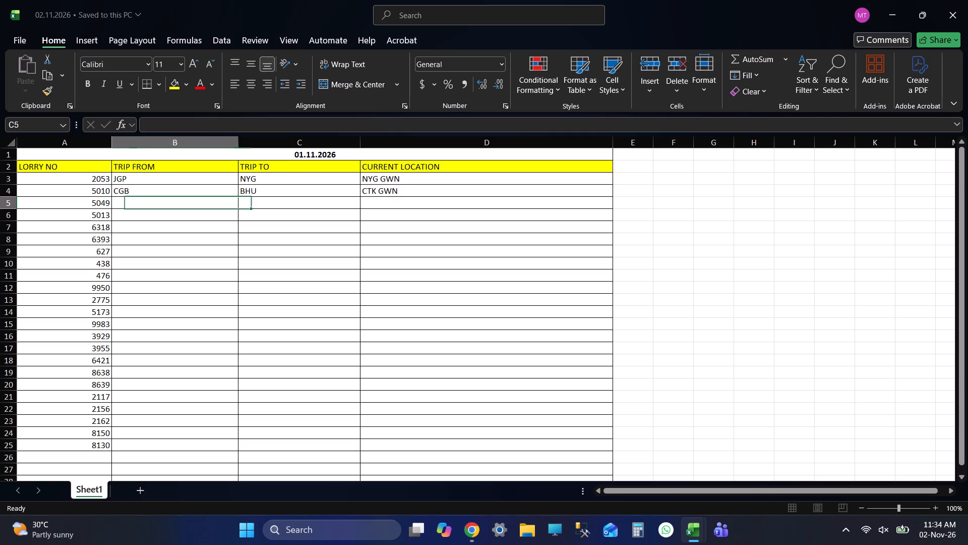
key(shift+Tab)
key(Tab)
key(alt+Tab)
key(alt+Tab)
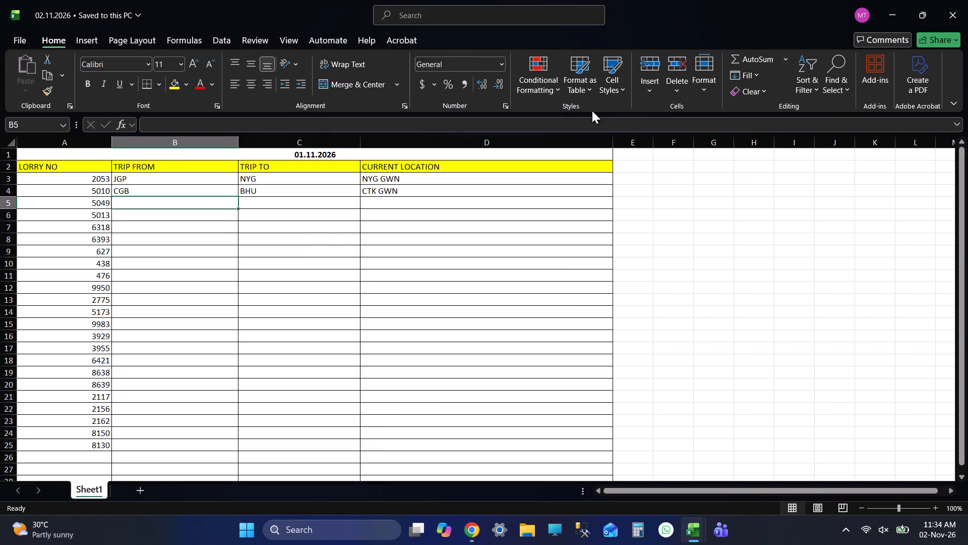
key(alt+Tab)
key(alt+Tab)
click(328, 86)
text(5049)
key(Return)
click(159, 293)
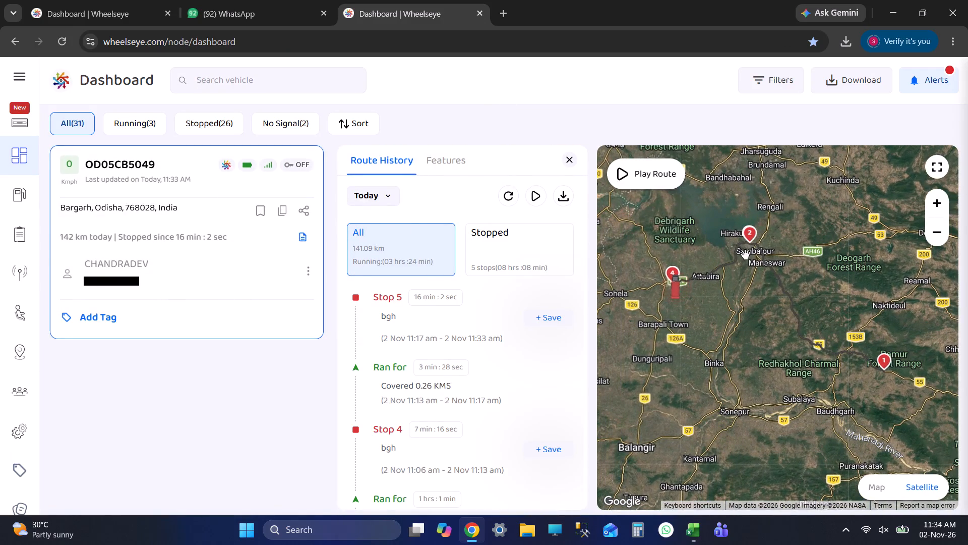
Examine lorry 5049's stops 2 and 3 near Sambalpur on the map, and show its stop 5.
scroll(747, 258, up, 4)
drag(752, 229, 749, 261)
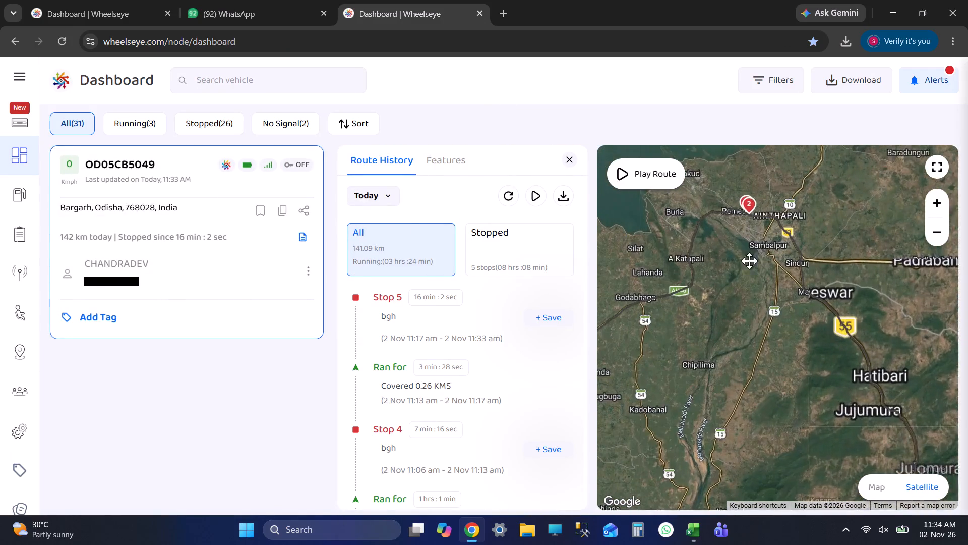
drag(749, 261, 745, 300)
scroll(744, 275, up, 10)
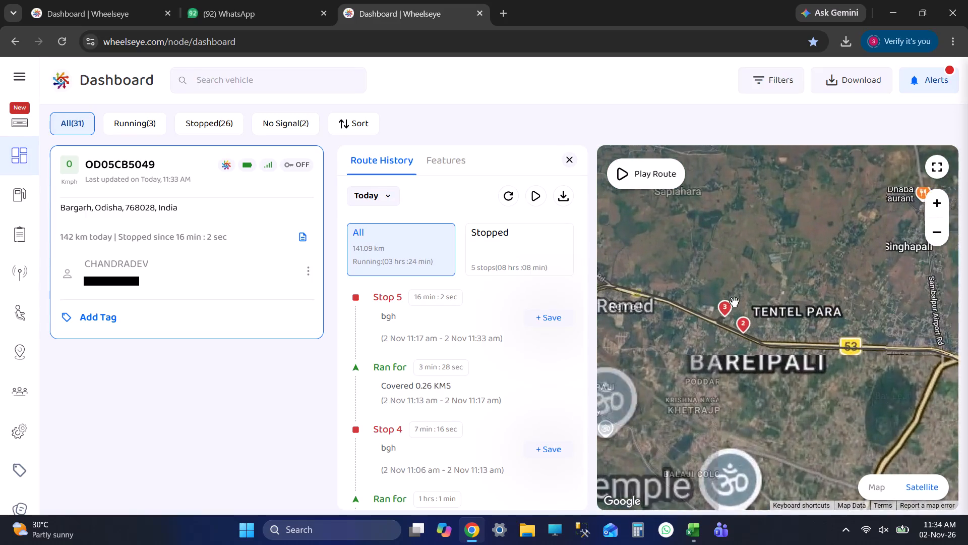
scroll(734, 302, up, 7)
drag(713, 293, 750, 302)
scroll(750, 311, down, 1)
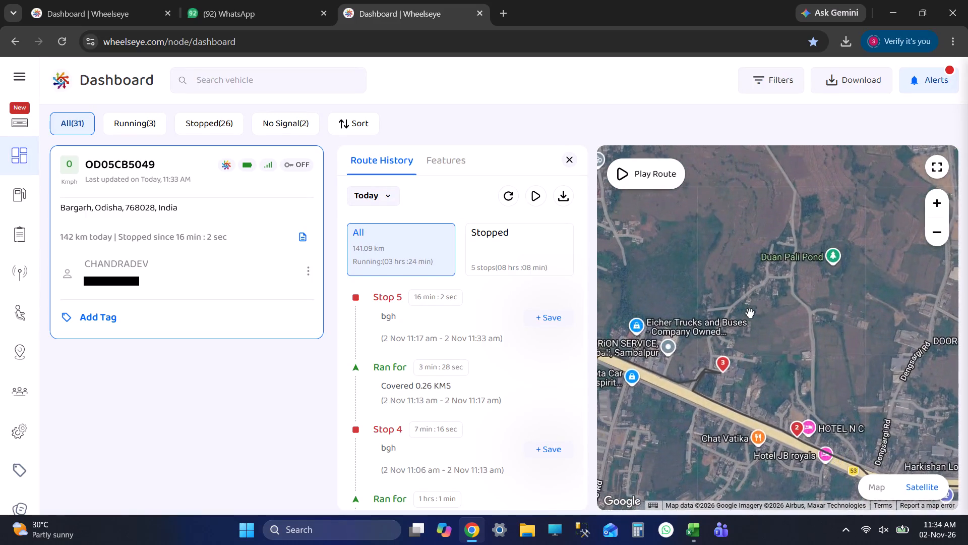
click(460, 321)
scroll(766, 330, down, 2)
scroll(496, 370, down, 3)
scroll(495, 362, up, 2)
click(479, 354)
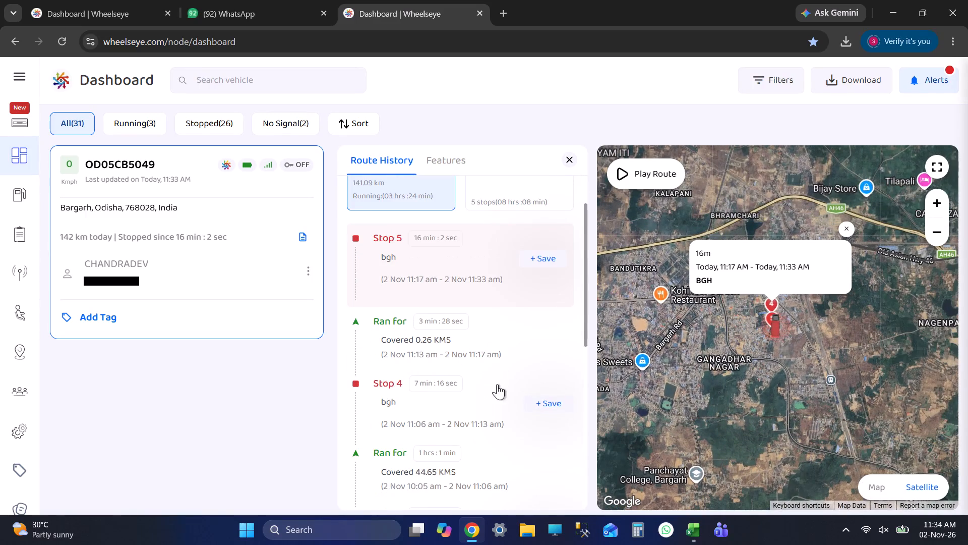
Switch to mtpl_daily_trip_oct_2026 01 to 31 oct full, open the JGP (MANGULI) sheet and enable editing.
key(alt+Tab)
key(alt+Tab)
key(alt+Tab)
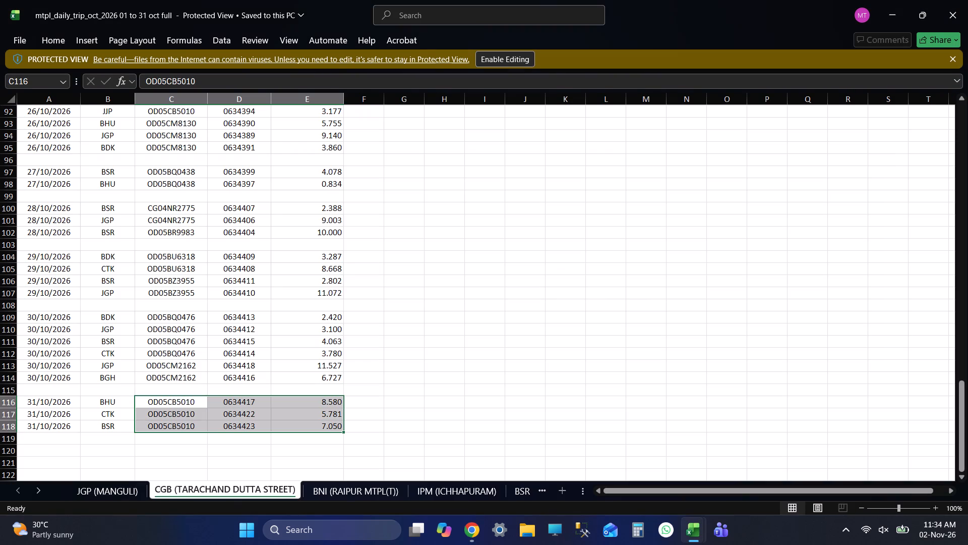
key(alt+Tab)
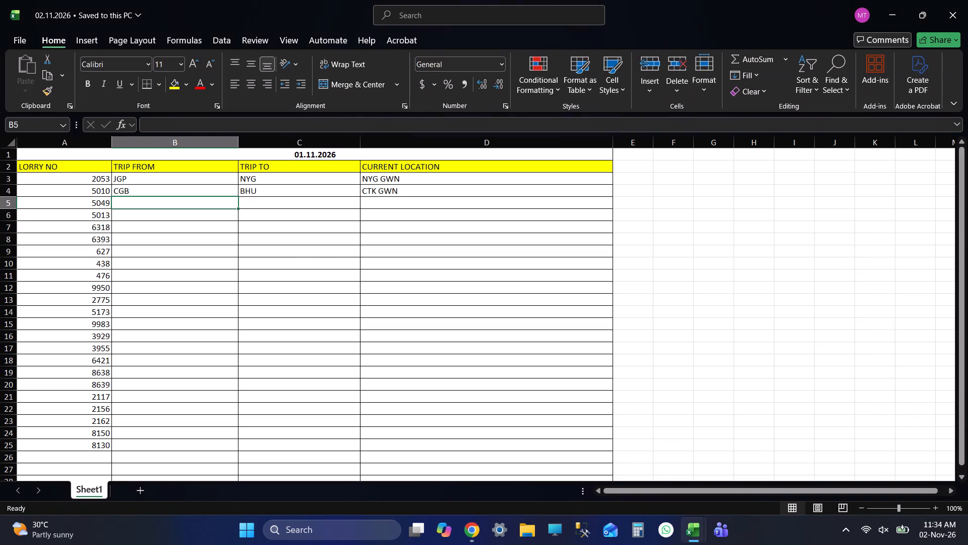
key(alt+Tab)
key(alt+Tab)
key(alt+Tab)
key(alt+Tab)
key(alt+Tab)
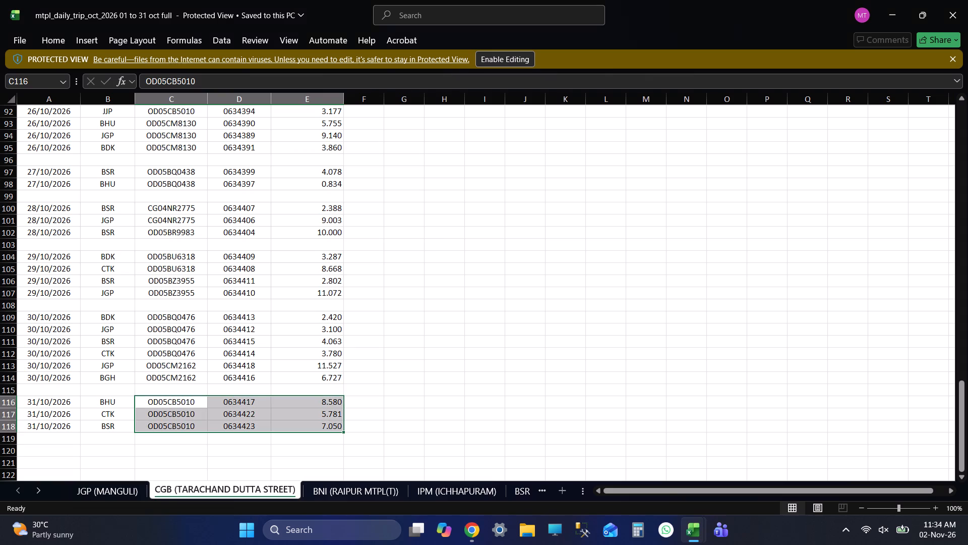
click(101, 500)
scroll(222, 316, down, 10)
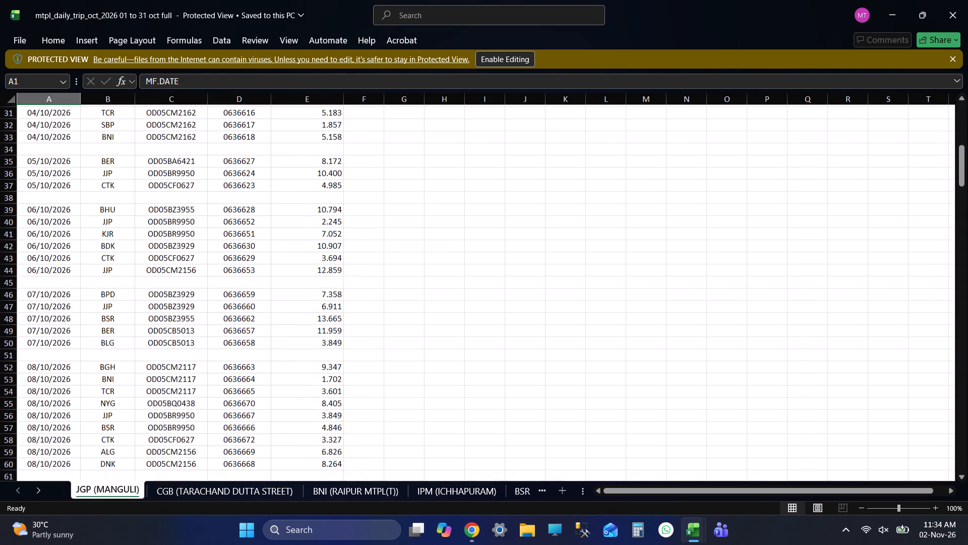
drag(967, 166, 952, 334)
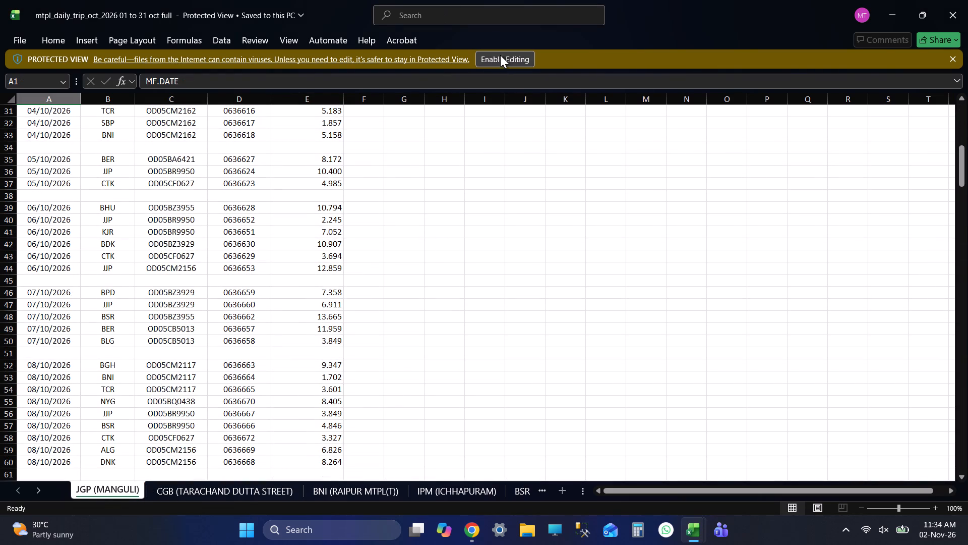
click(500, 55)
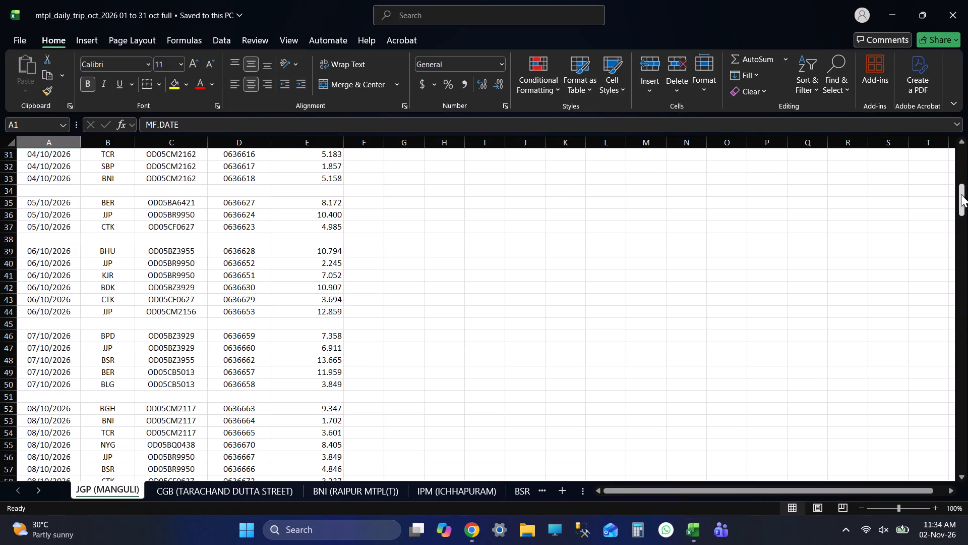
Select lorry 5049's 30/10/2026 manifest entries, from DNK to ALG, on the JGP sheet.
drag(961, 194, 966, 456)
scroll(415, 397, down, 3)
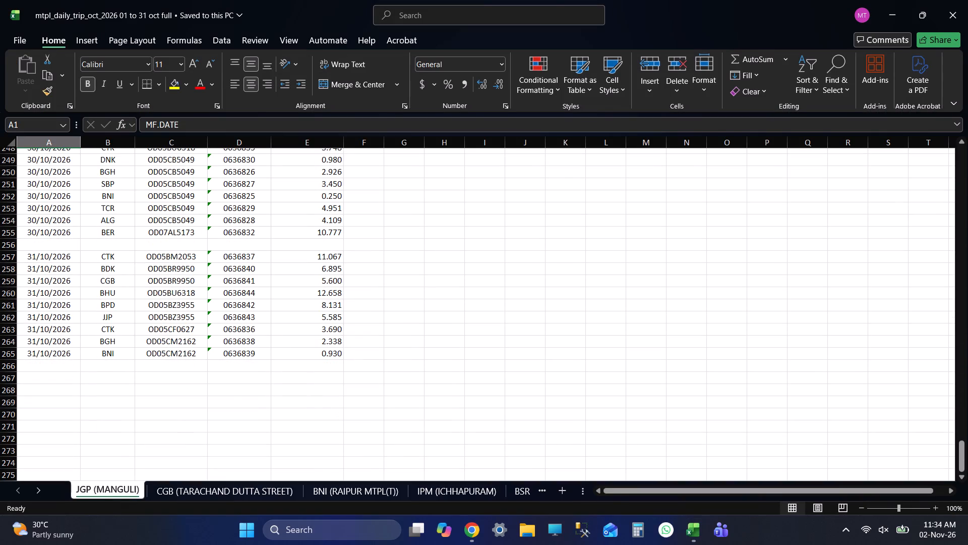
scroll(212, 290, up, 2)
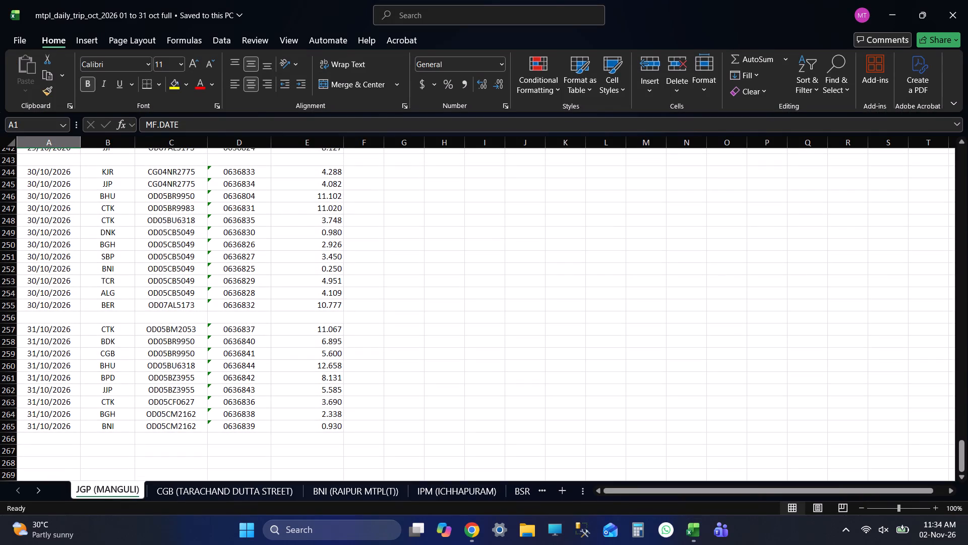
drag(173, 241, 176, 279)
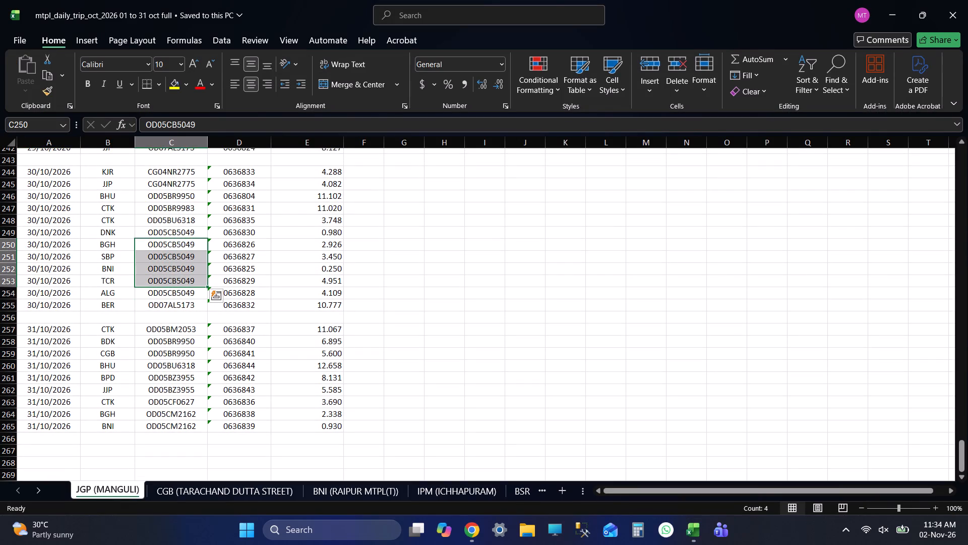
drag(173, 230, 178, 297)
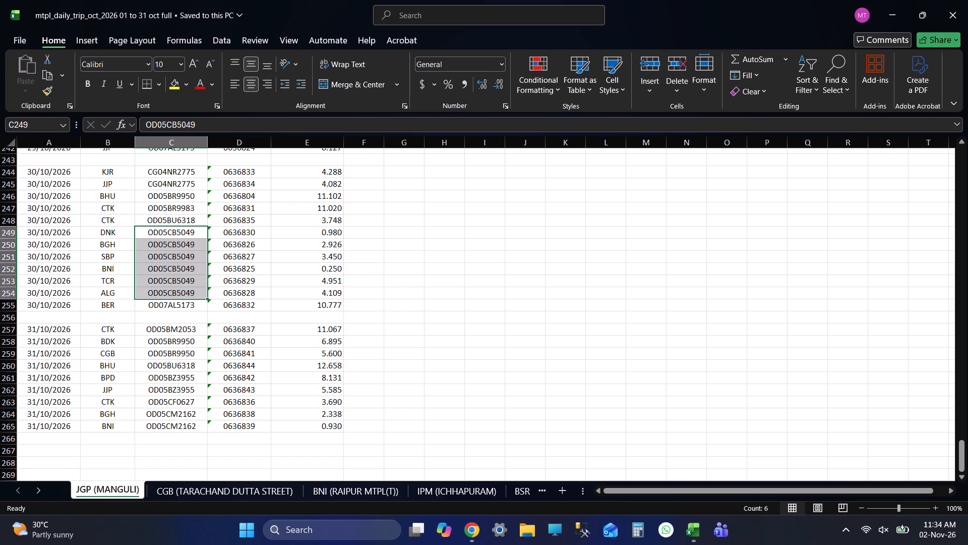
Return to the 02.11.2026 workbook, fill lorry 5049's trip from with JGP and trip to with BNI, and save.
key(alt+Tab)
key(alt+Tab)
key(alt+Tab)
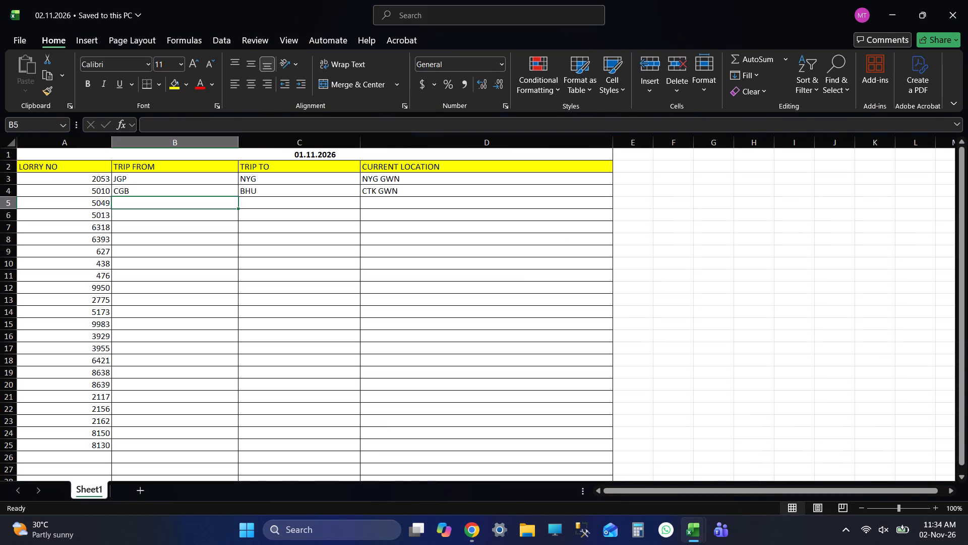
key(alt+Tab)
key(alt+Tab)
text(JGP)
key(Tab)
key(ctrl+s)
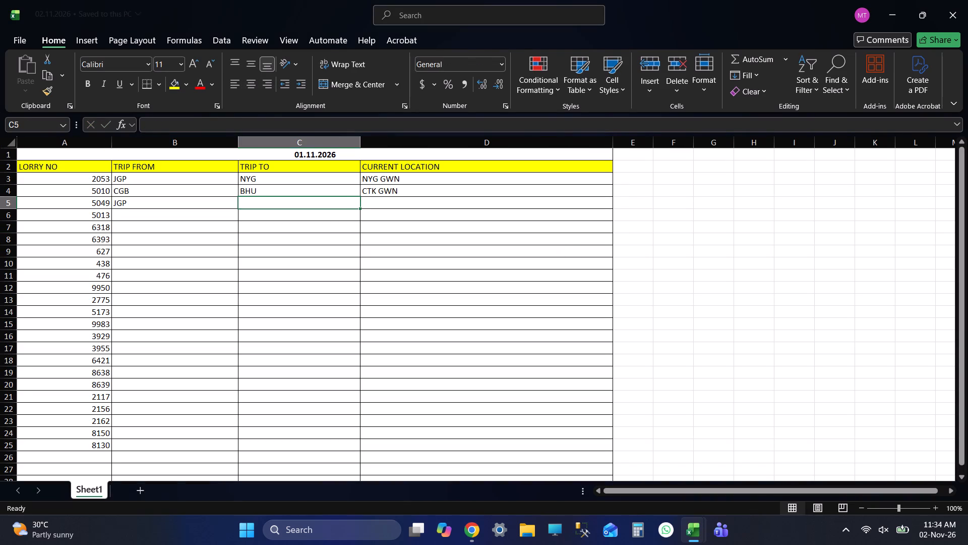
text(BNI)
key(Tab)
key(ctrl+s)
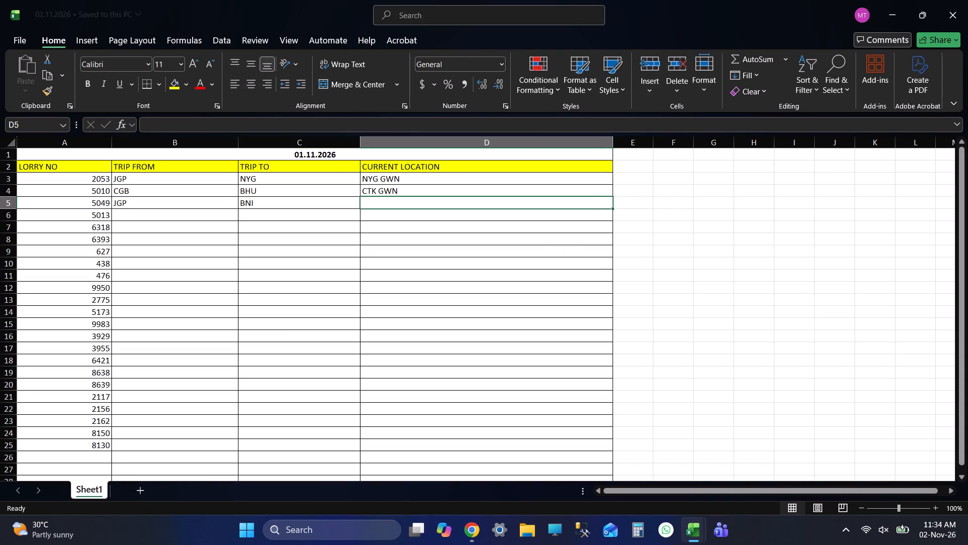
key(ctrl+s)
key(ctrl+s)
key(ctrl+s)
key(ctrl+s)
Return to the Wheelseye dashboard and show lorry 5049's stops 4 and 5 on the map.
key(alt+Tab)
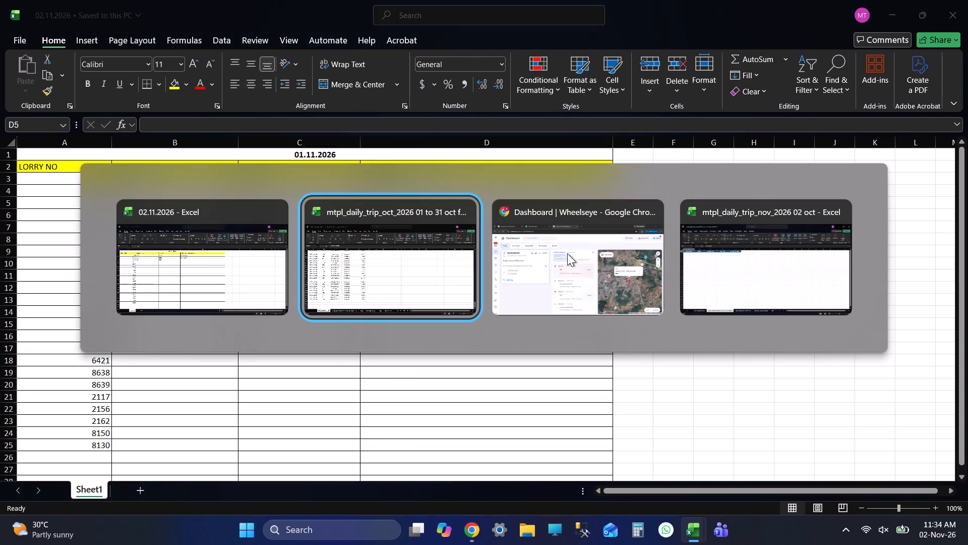
key(alt+Tab)
scroll(419, 270, up, 3)
scroll(464, 334, down, 3)
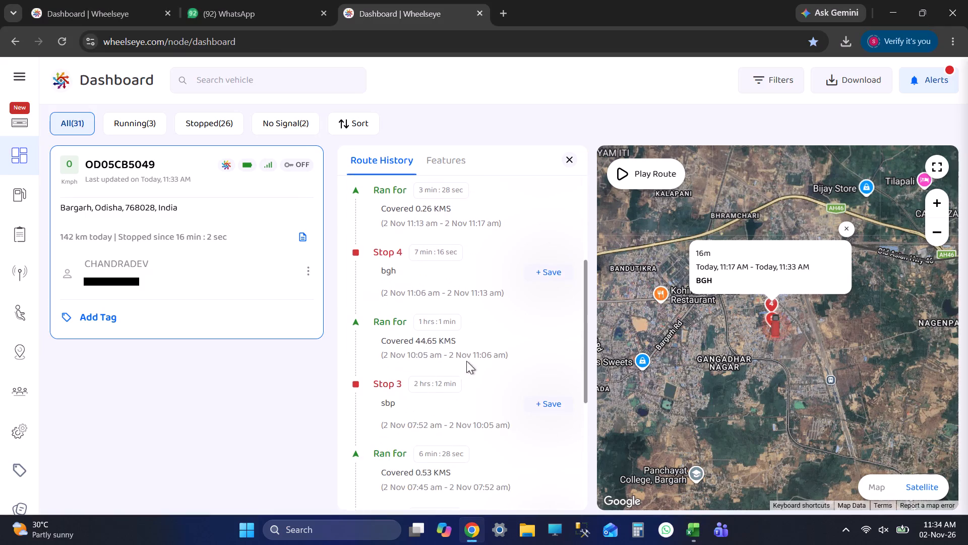
click(476, 304)
scroll(476, 316, up, 2)
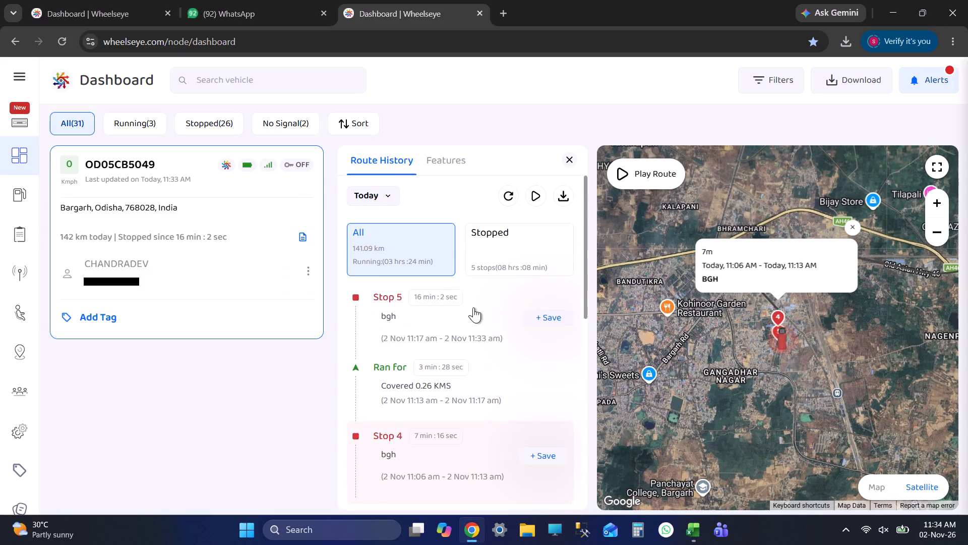
click(473, 307)
scroll(471, 305, up, 3)
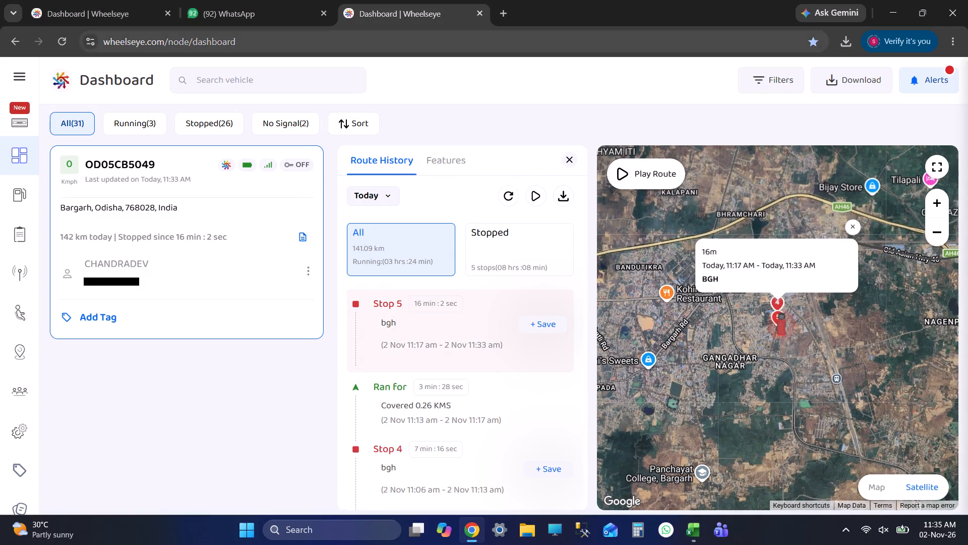
Reload the dashboard, load the fleet map and identify the red lorry marker at Bargarh.
click(65, 34)
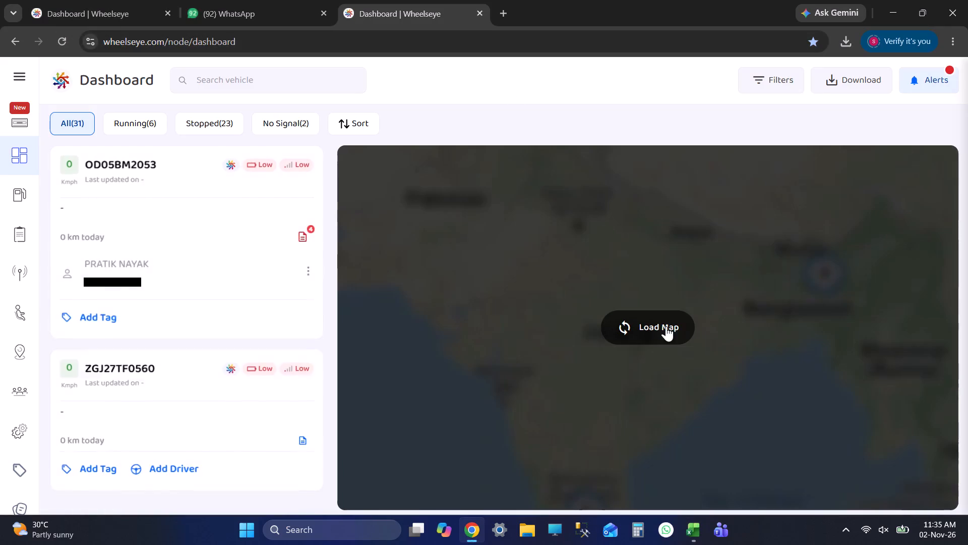
click(666, 326)
scroll(923, 406, up, 2)
scroll(764, 342, up, 1)
drag(554, 319, 742, 236)
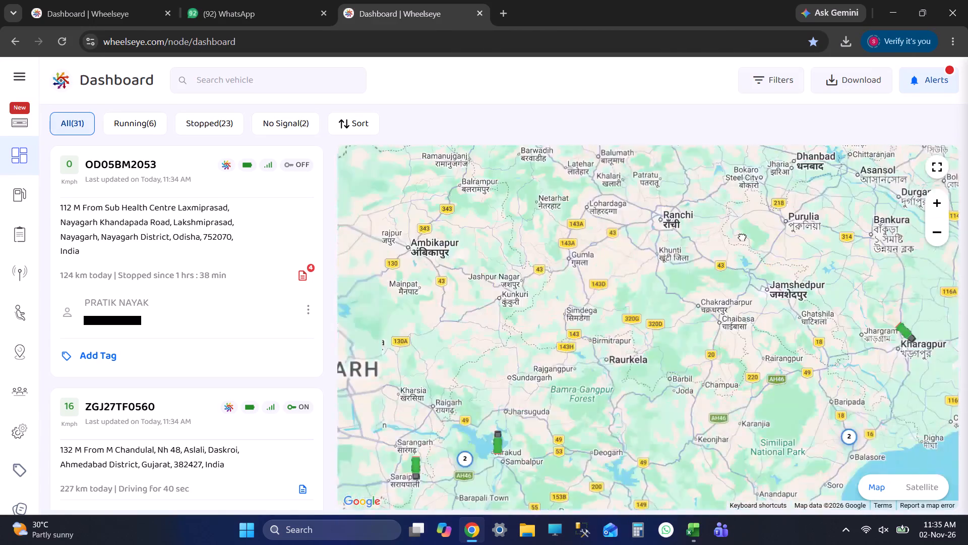
drag(742, 236, 777, 225)
scroll(609, 391, up, 3)
drag(635, 403, 708, 351)
scroll(820, 356, up, 2)
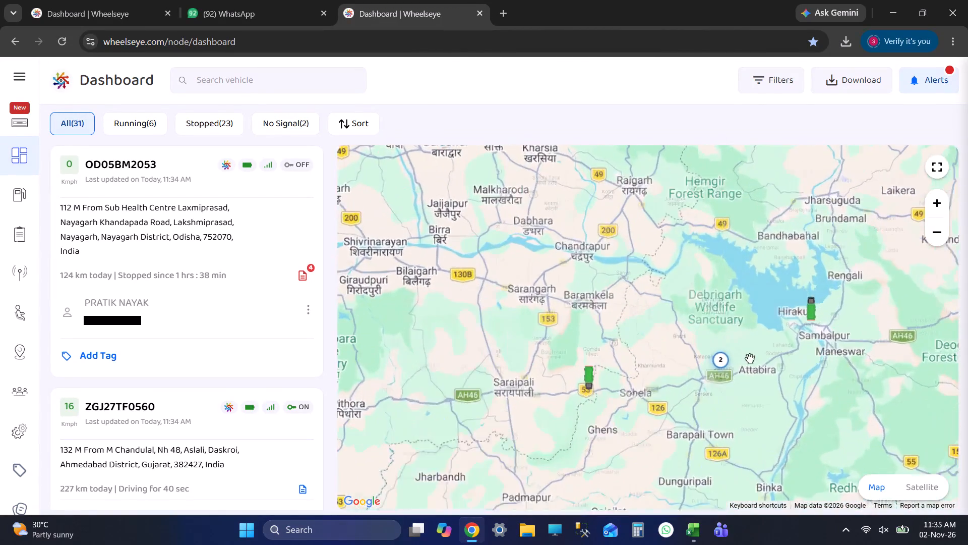
scroll(676, 376, down, 1)
scroll(680, 375, up, 10)
click(600, 412)
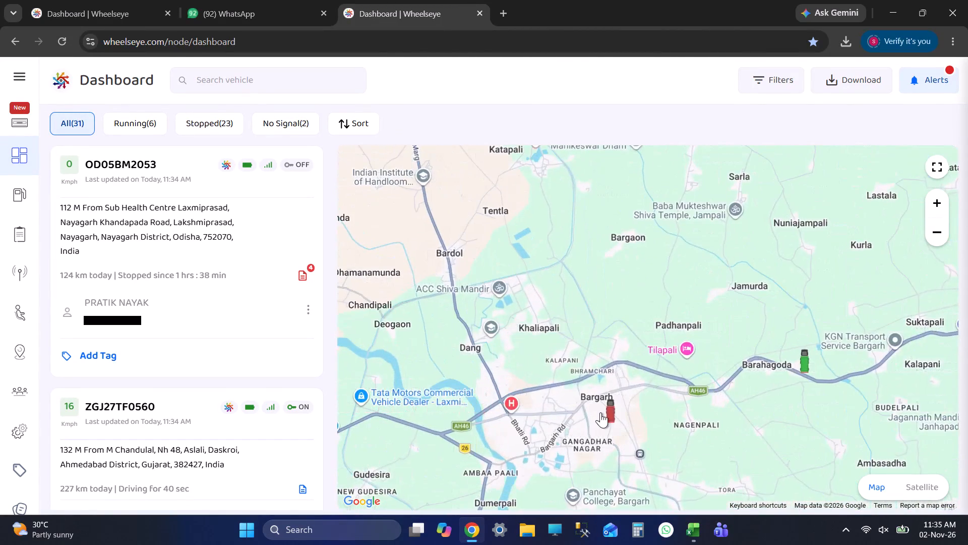
scroll(647, 420, up, 4)
drag(617, 419, 655, 417)
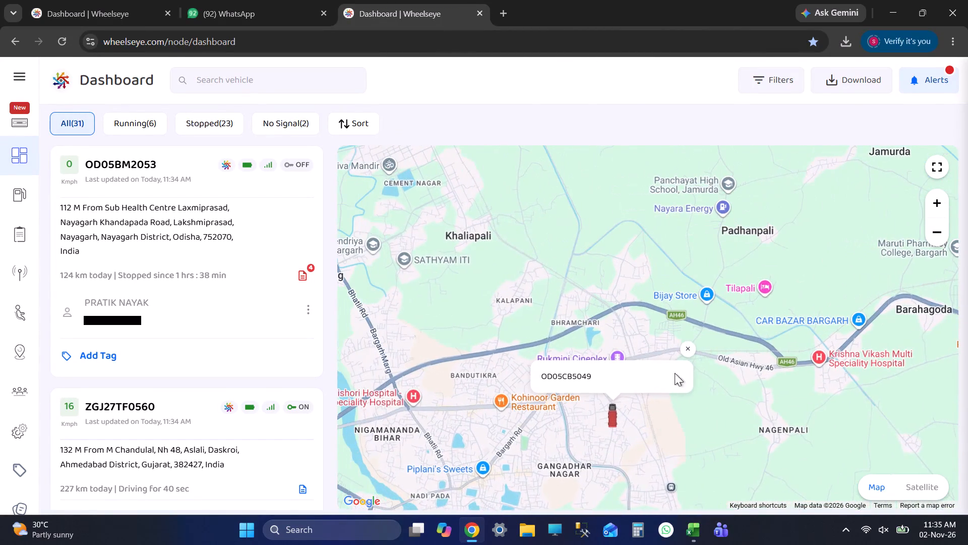
click(688, 351)
scroll(607, 407, up, 4)
scroll(632, 408, down, 1)
scroll(632, 408, up, 2)
drag(629, 418, 667, 324)
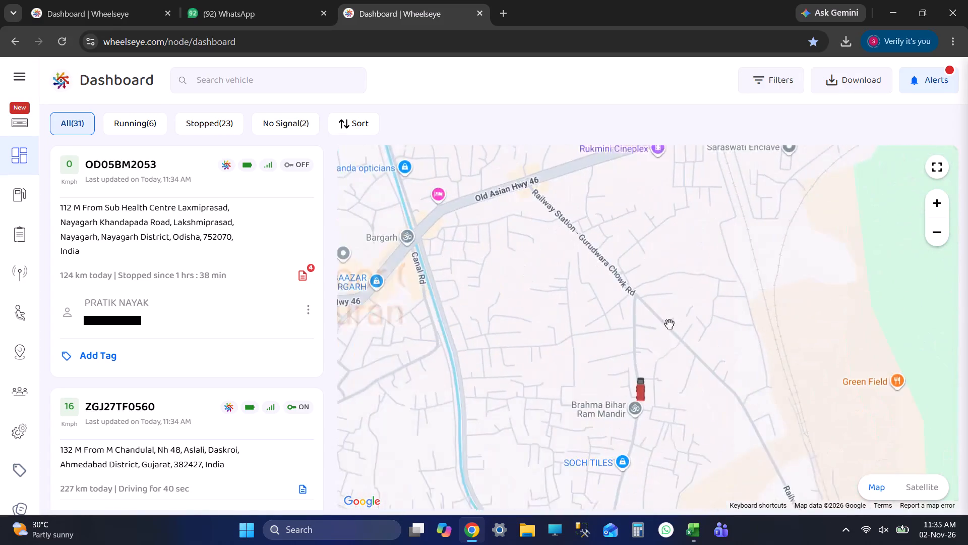
scroll(667, 338, down, 1)
click(654, 348)
scroll(654, 352, down, 5)
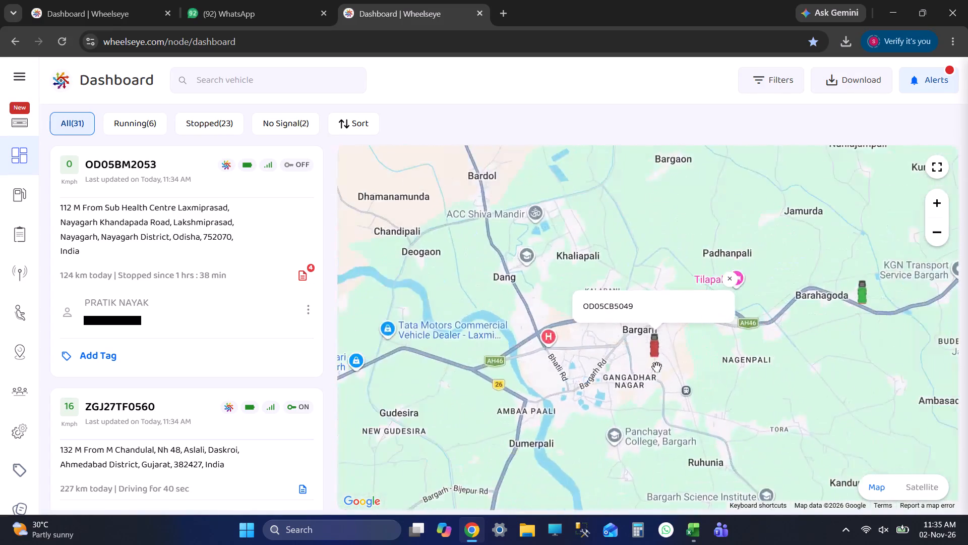
scroll(667, 360, up, 5)
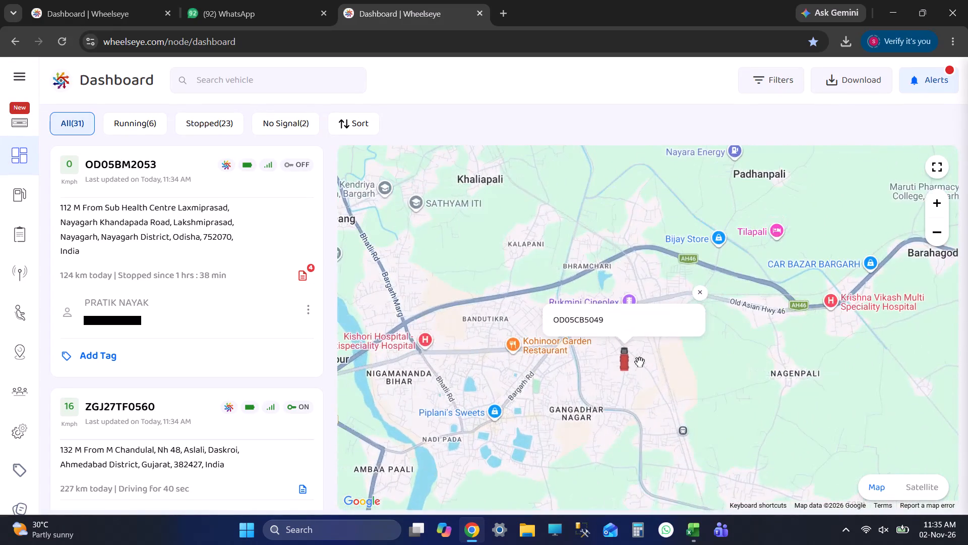
scroll(639, 362, up, 3)
scroll(639, 363, down, 3)
scroll(639, 365, up, 4)
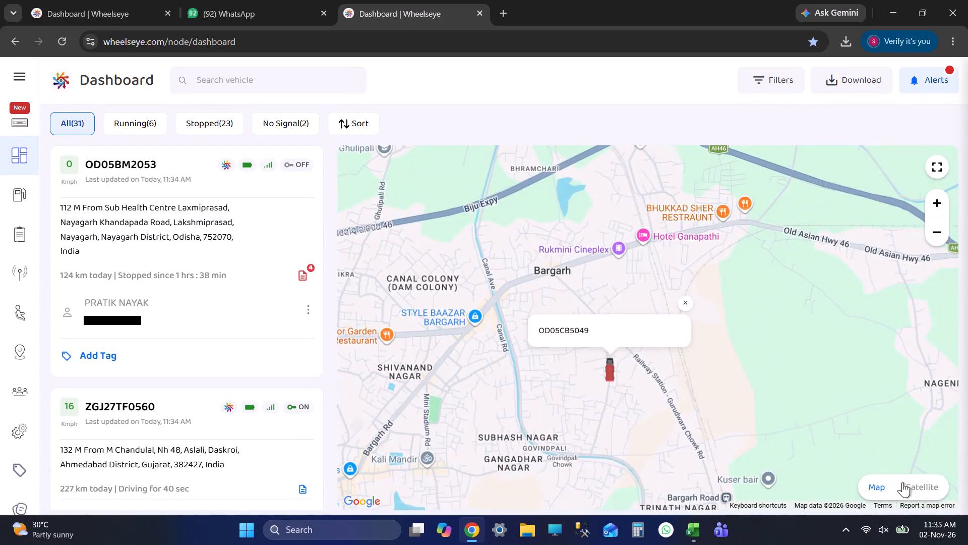
click(905, 484)
scroll(595, 379, up, 6)
scroll(632, 402, up, 3)
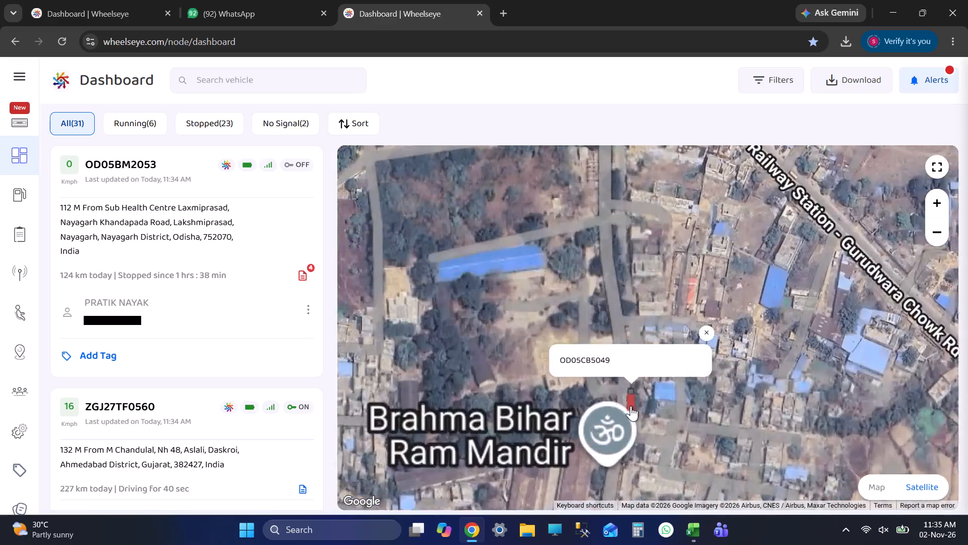
click(714, 333)
click(698, 333)
click(699, 333)
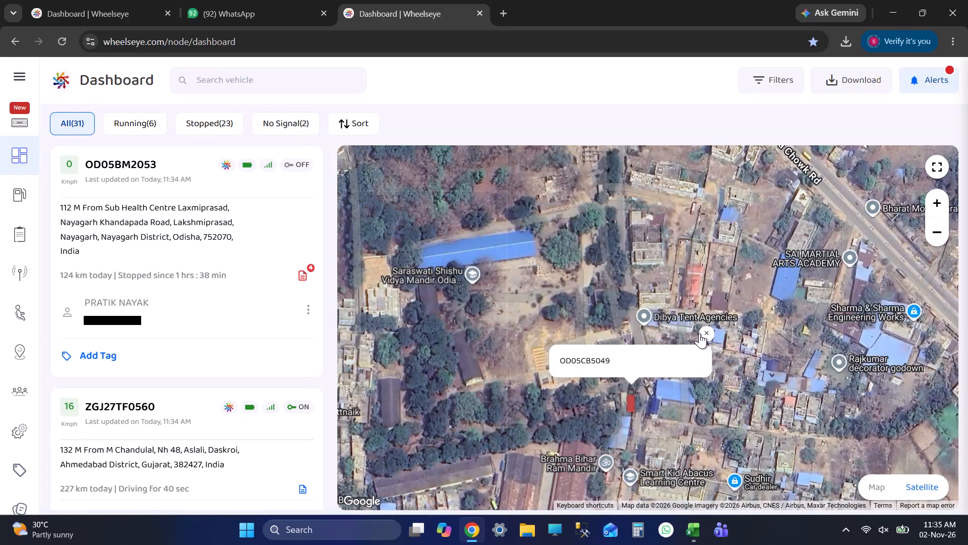
click(250, 87)
click(629, 399)
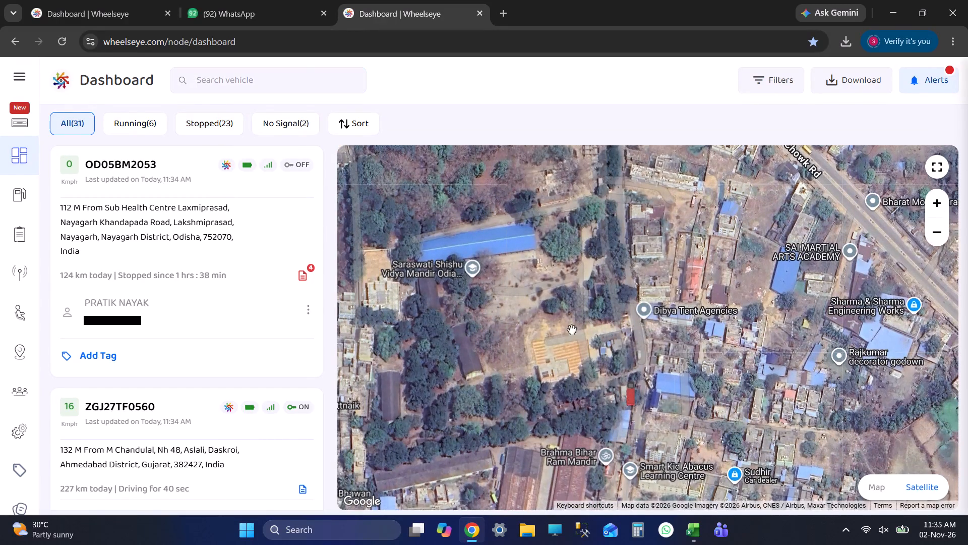
Search the dashboard for vehicle 5049 and open its route history for today.
click(270, 85)
text(5049)
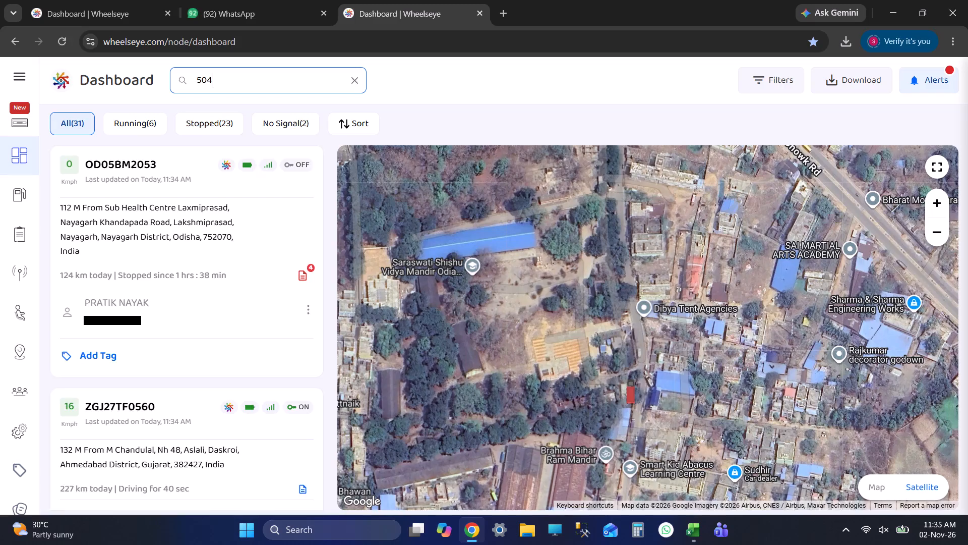
key(Return)
click(129, 258)
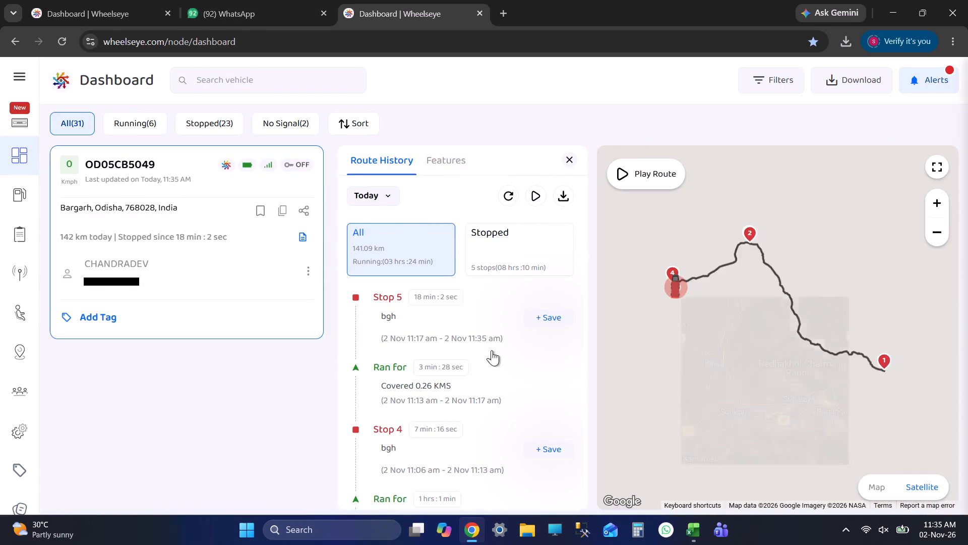
Show lorry 5049's stop 5 on the satellite map and examine the streets and buildings around it.
click(488, 343)
scroll(767, 318, up, 14)
scroll(800, 338, down, 1)
scroll(800, 338, up, 3)
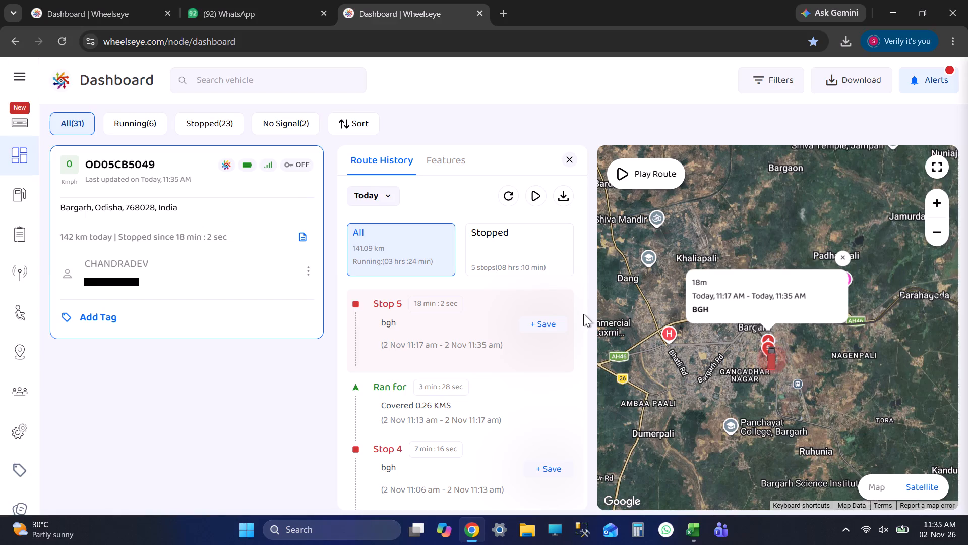
scroll(757, 346, up, 3)
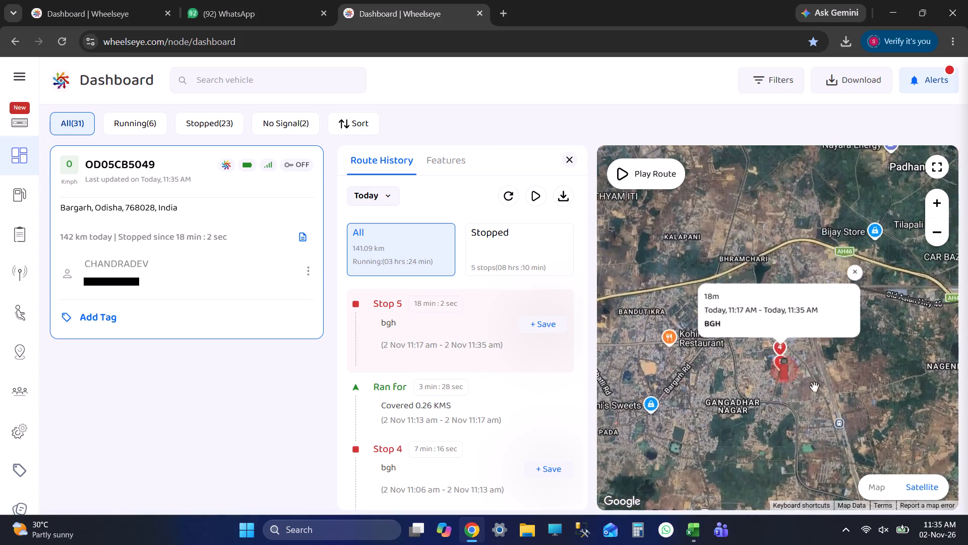
scroll(779, 377, up, 8)
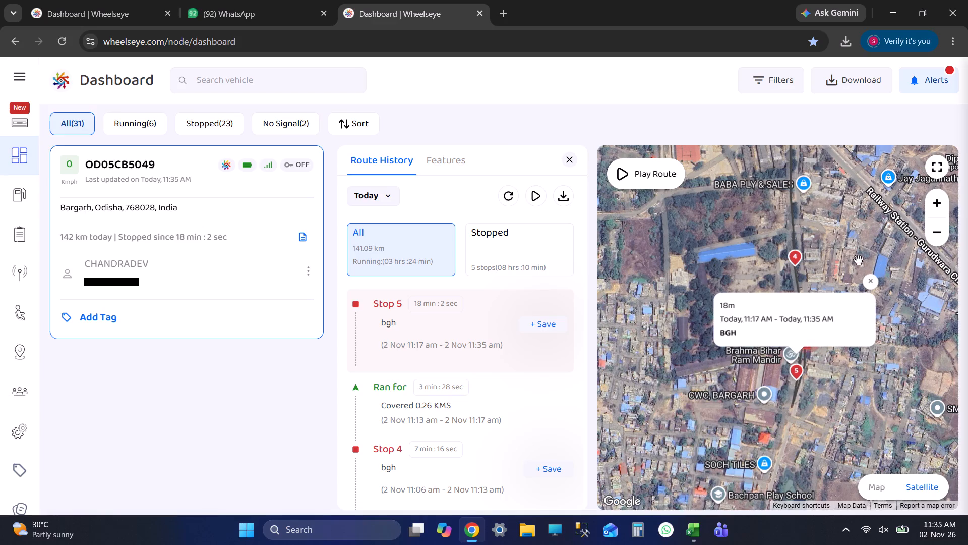
click(873, 284)
click(449, 334)
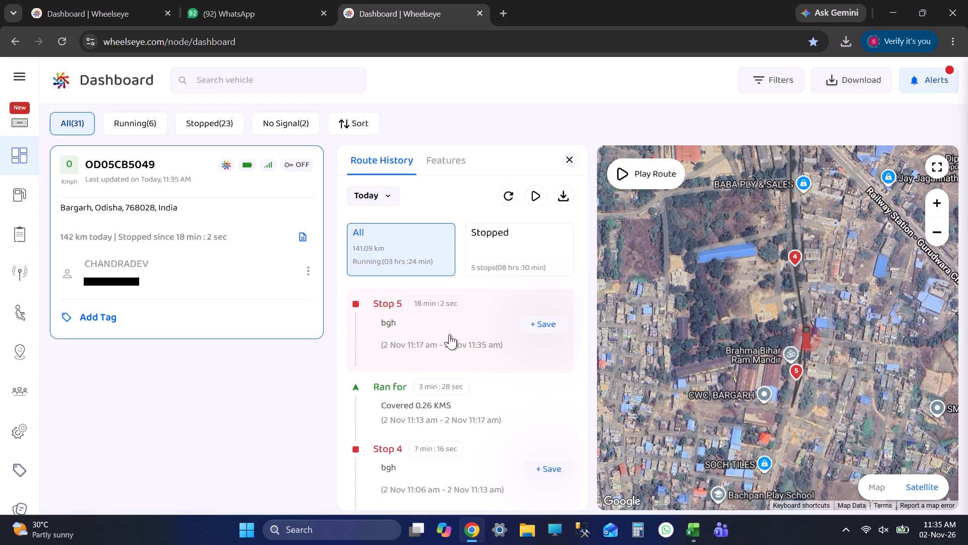
scroll(804, 332, up, 2)
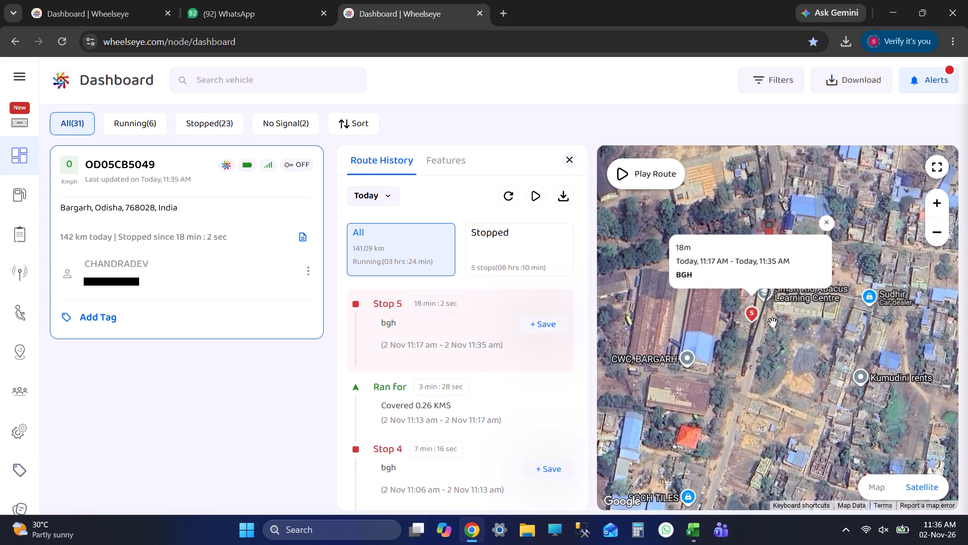
scroll(755, 314, up, 2)
scroll(482, 358, down, 2)
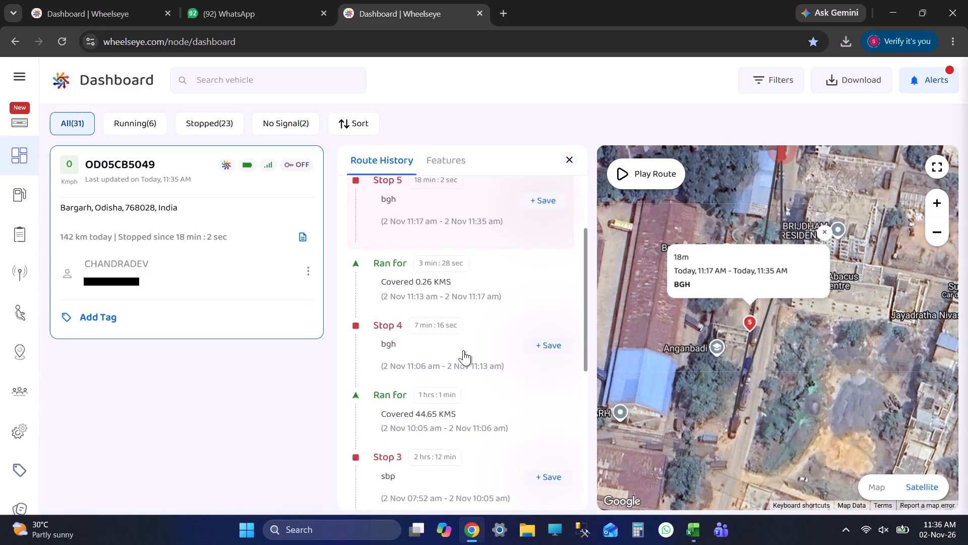
Check lorry 5049's stop 4 against stop 5 in the route history and on the satellite map.
click(463, 350)
scroll(489, 335, up, 3)
click(466, 326)
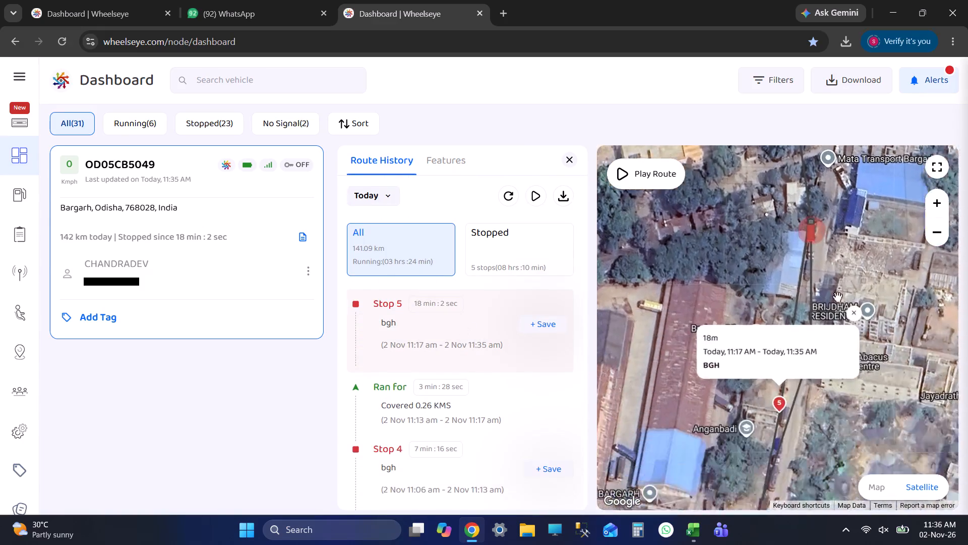
scroll(423, 310, up, 3)
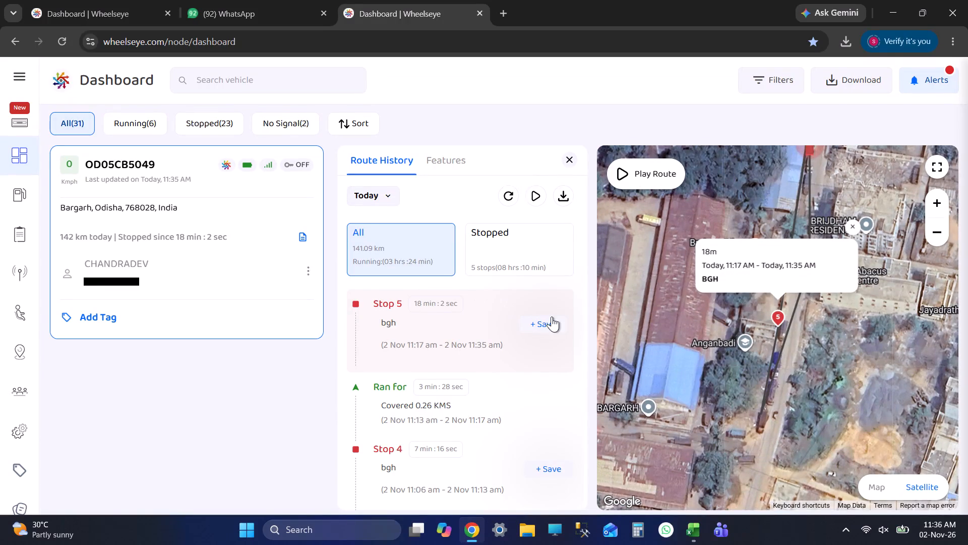
scroll(781, 372, down, 2)
scroll(781, 373, up, 1)
scroll(781, 373, down, 7)
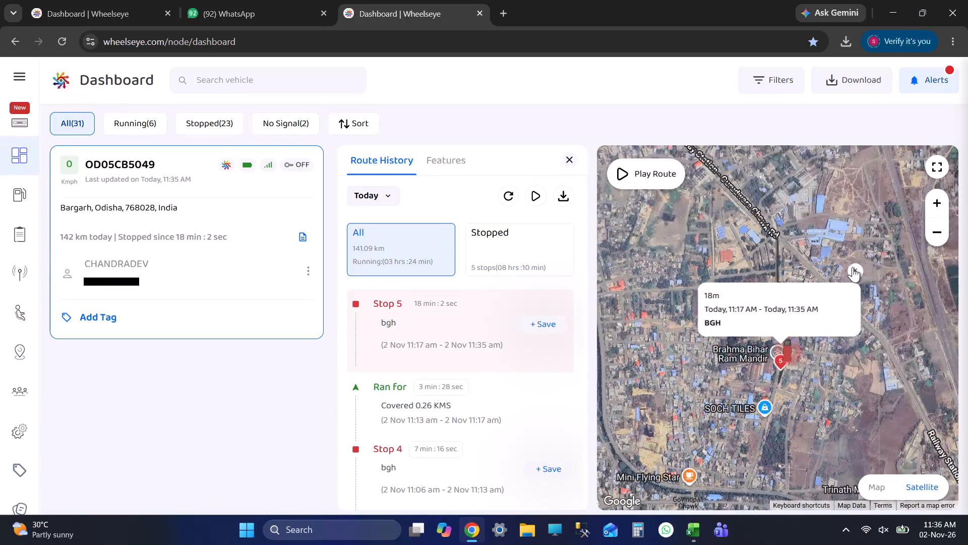
Close the stop details and examine stops 4 and 5 relative to Bargarh town and its main roads.
click(852, 266)
scroll(806, 331, down, 2)
scroll(805, 337, up, 1)
scroll(511, 352, down, 3)
scroll(515, 331, up, 1)
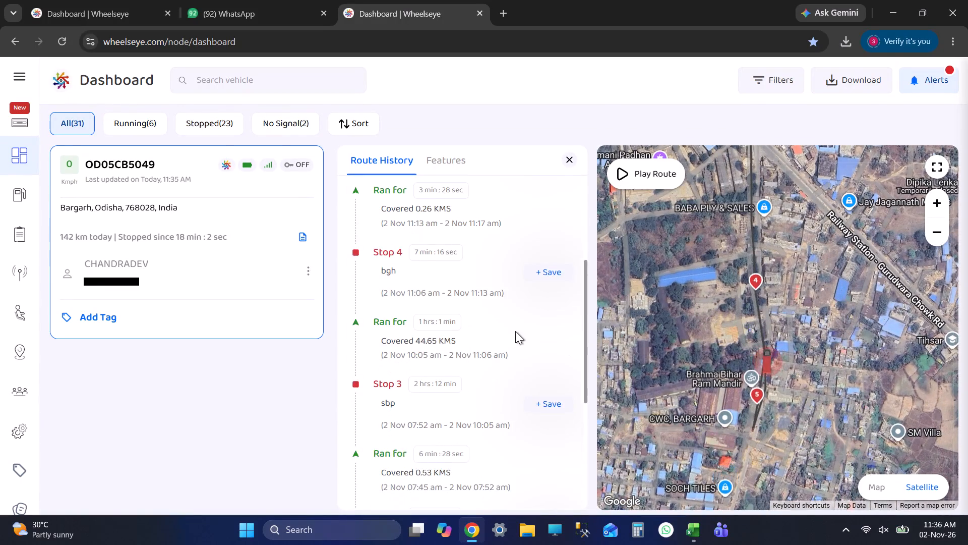
scroll(515, 331, up, 5)
scroll(731, 343, down, 6)
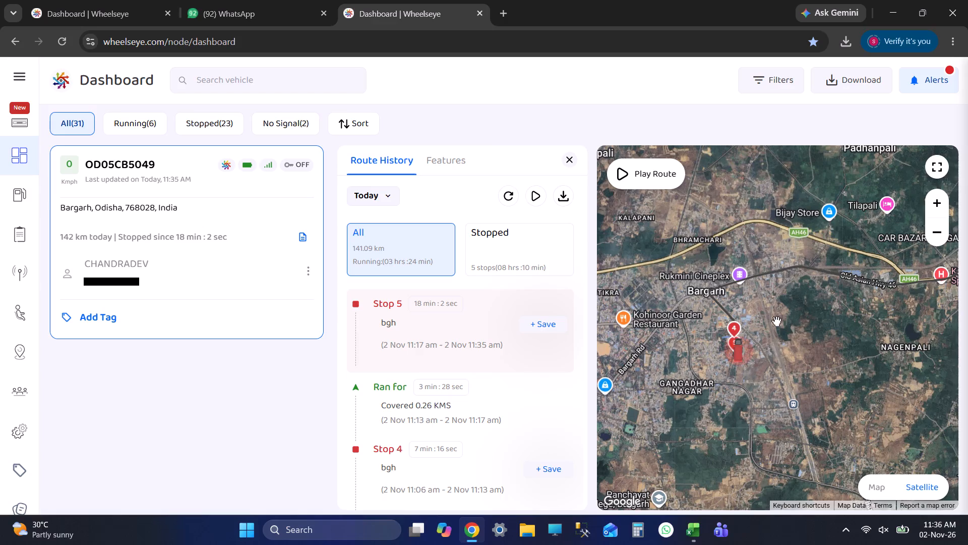
scroll(745, 329, up, 1)
scroll(745, 334, down, 2)
scroll(754, 340, up, 1)
scroll(754, 341, down, 1)
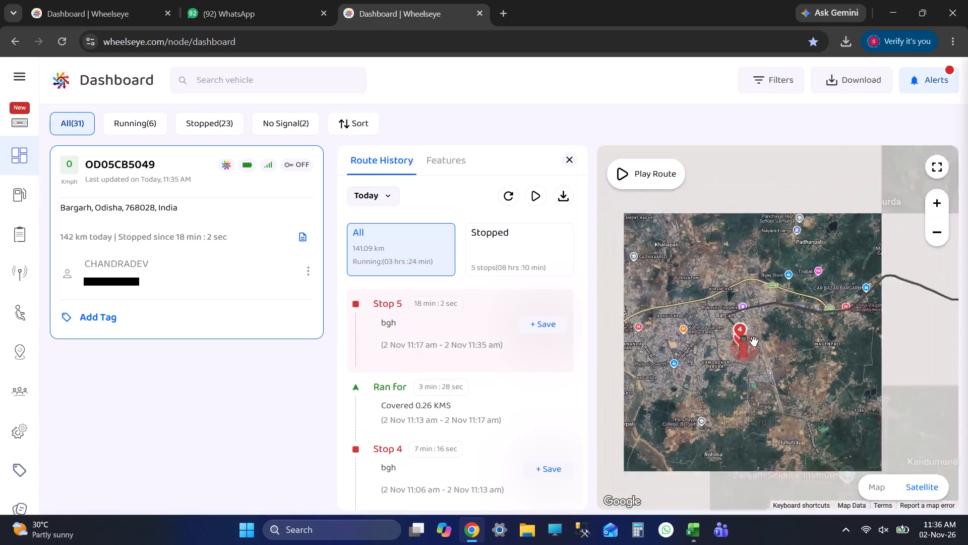
scroll(754, 341, up, 2)
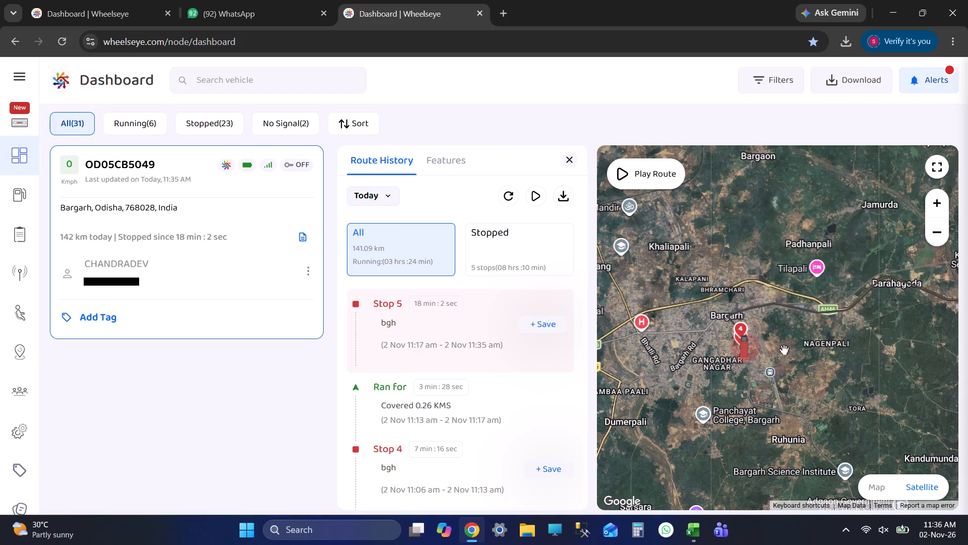
Switch to the 02.11.2026 workbook in Excel and save it.
key(alt+Tab)
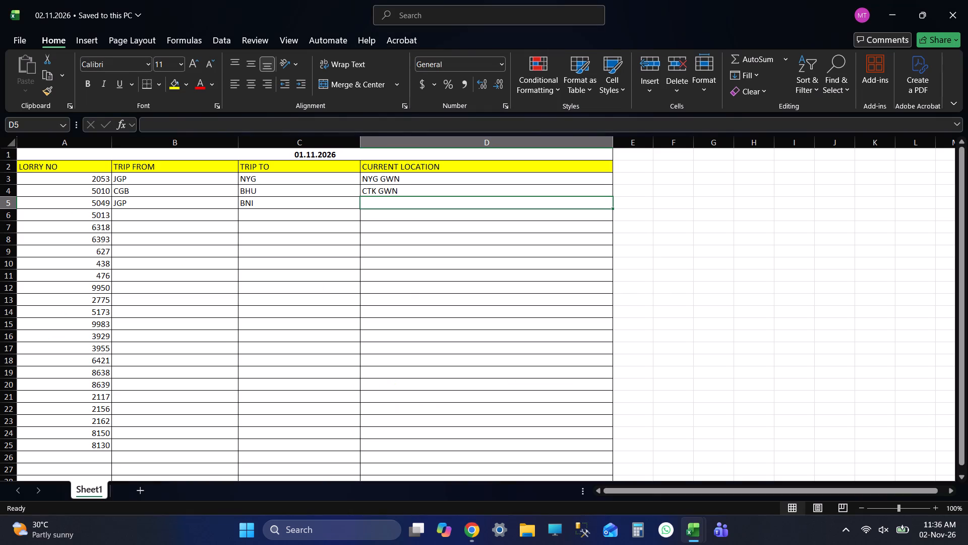
key(ctrl+s)
key(ctrl+s)
key(ctrl+s)
key(ctrl+s)
Return to the Wheelseye dashboard and show lorry 5049's stop 5 on the map again.
key(alt+Tab)
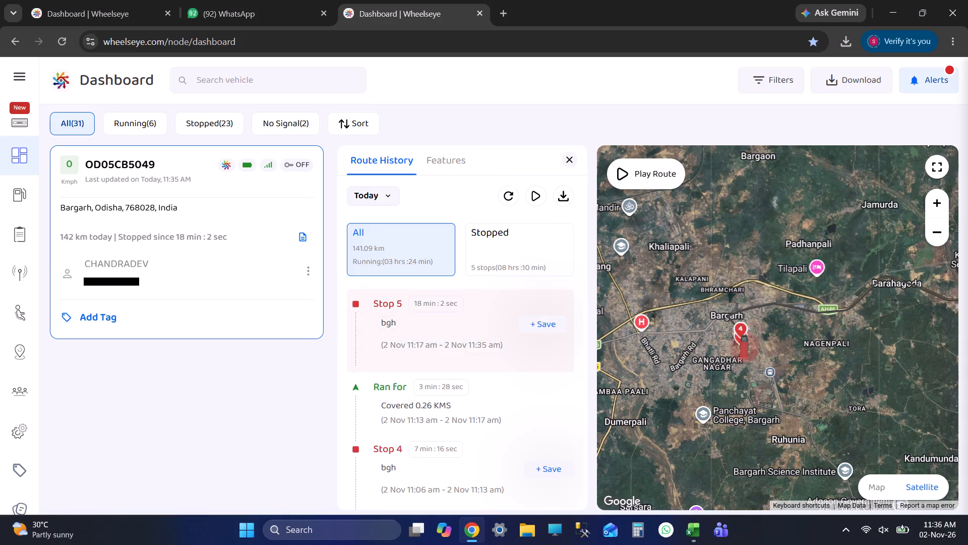
click(307, 72)
key(alt+Tab)
key(alt+Tab)
click(439, 299)
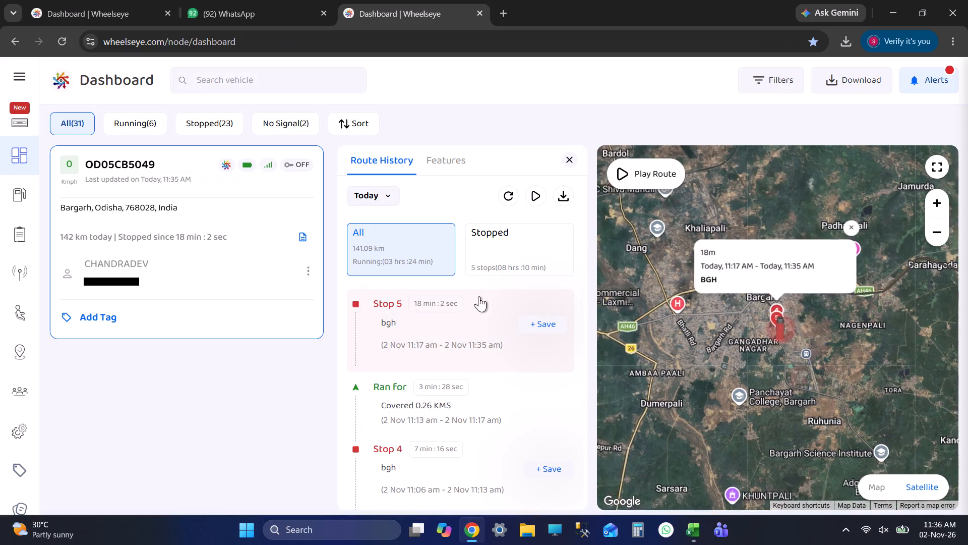
Return to the 02.11.2026 workbook and enter BGH as lorry 5049's current location.
key(alt+Tab)
key(alt+Tab)
key(alt+Tab)
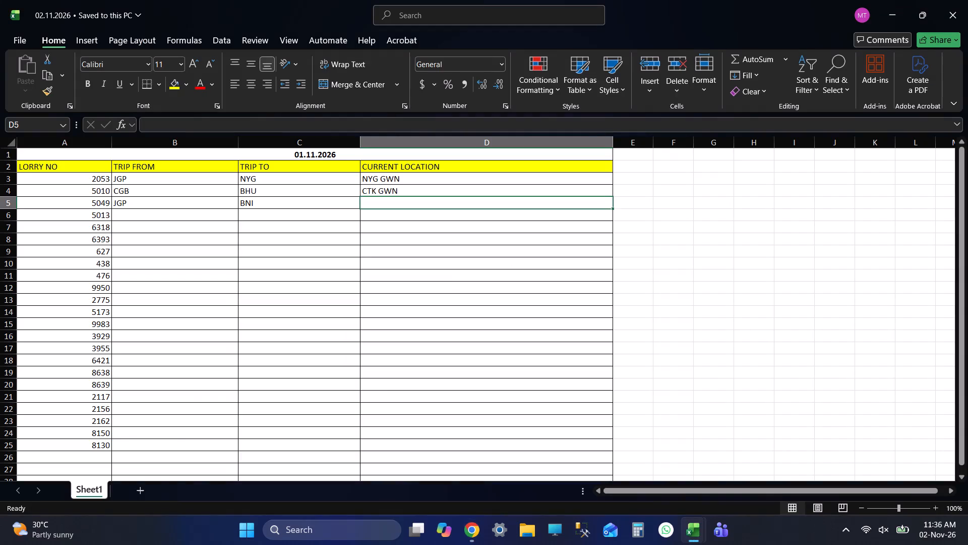
text(BGH)
key(space)
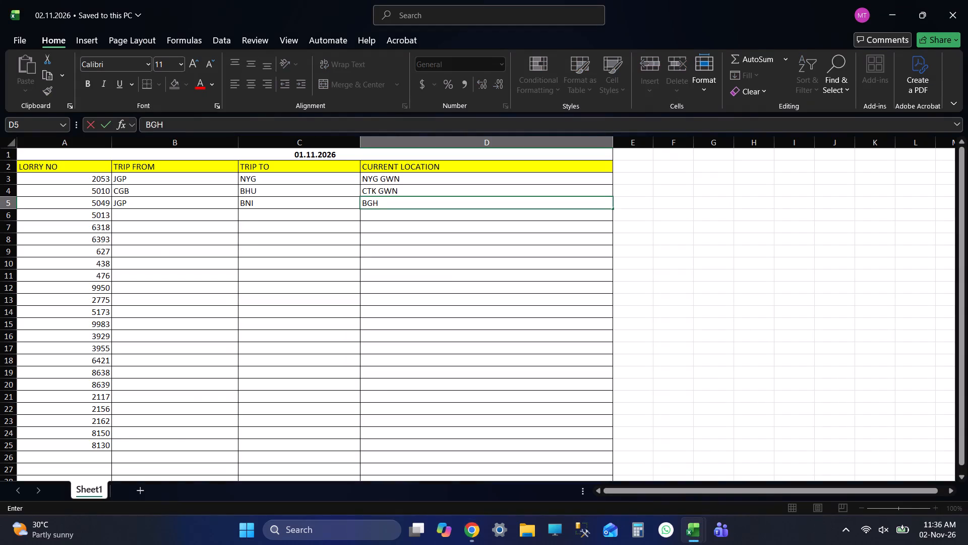
Go back to the Wheelseye dashboard and recheck lorry 5049's stop 5 position on the satellite map.
key(alt+Tab)
key(alt+Tab)
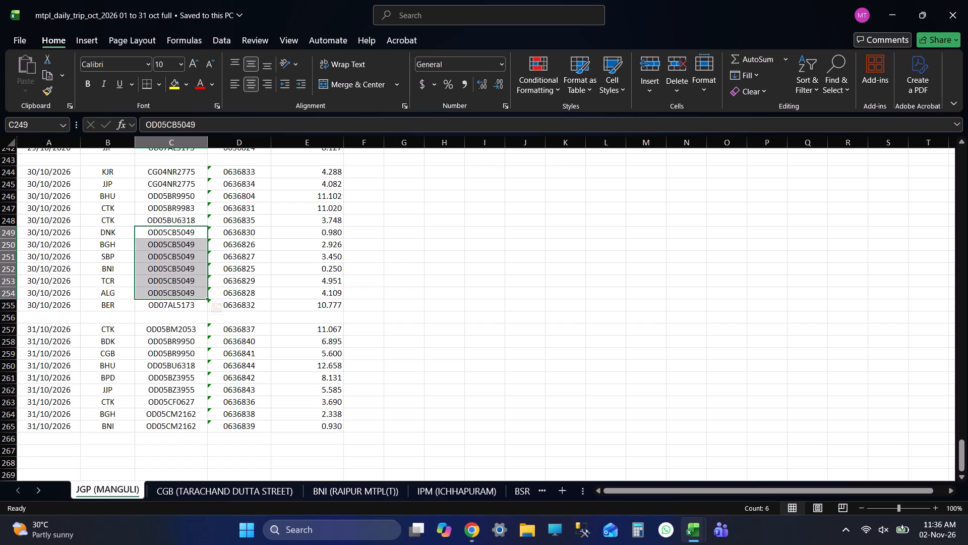
key(alt+Tab)
key(alt+Tab)
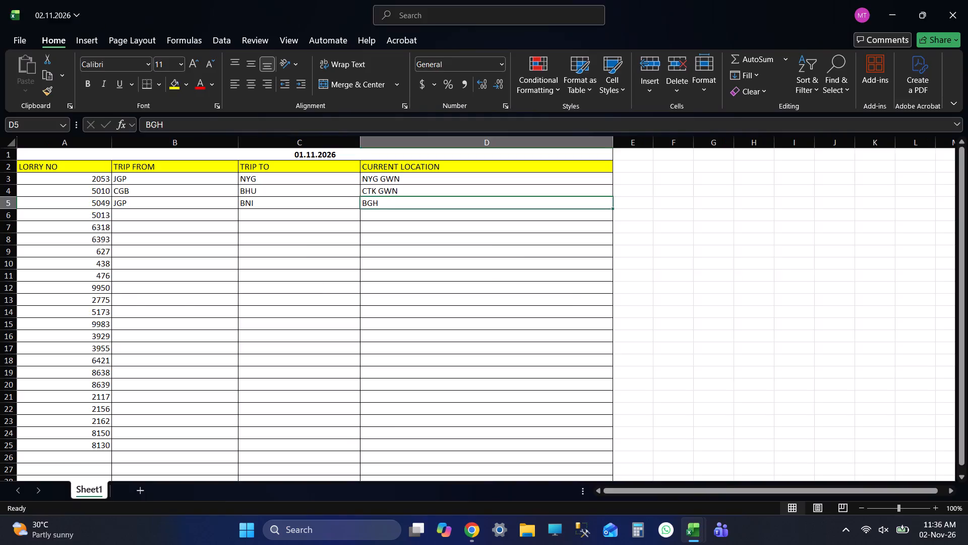
key(alt+Tab)
scroll(772, 343, up, 4)
click(447, 308)
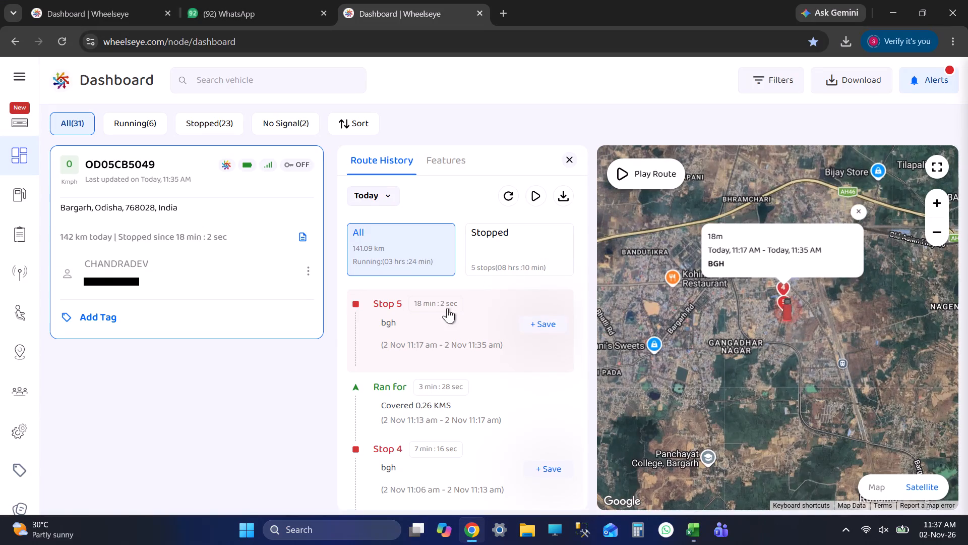
scroll(782, 306, up, 5)
scroll(784, 307, down, 3)
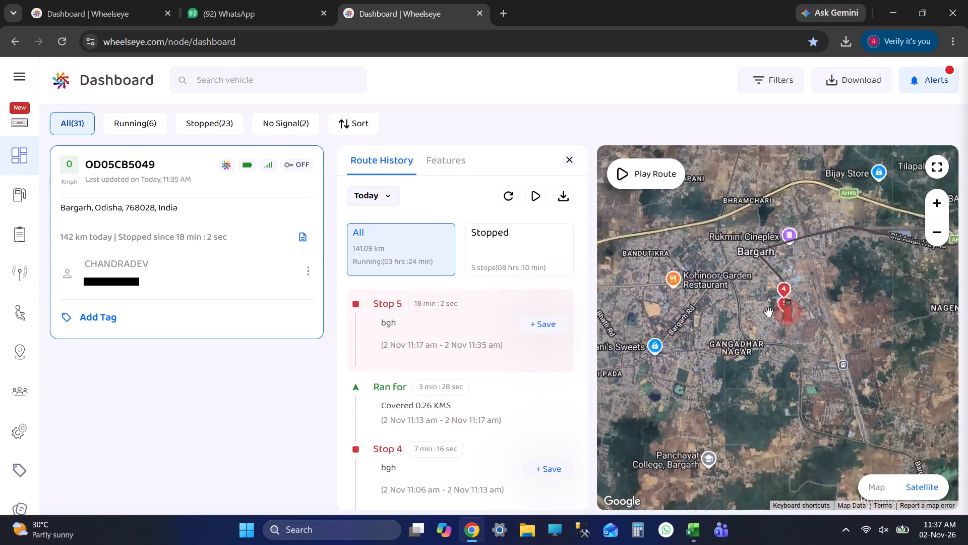
Return to the 02.11.2026 workbook and extend lorry 5049's current location to BGH GWN.
key(alt+Tab)
key(F2)
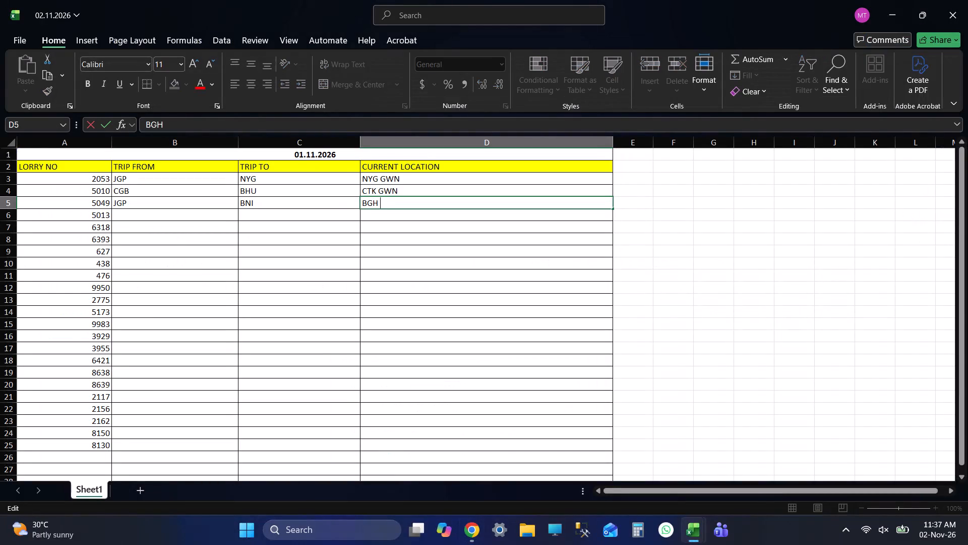
key(space)
key(BackSpace)
text(GWN)
key(Return)
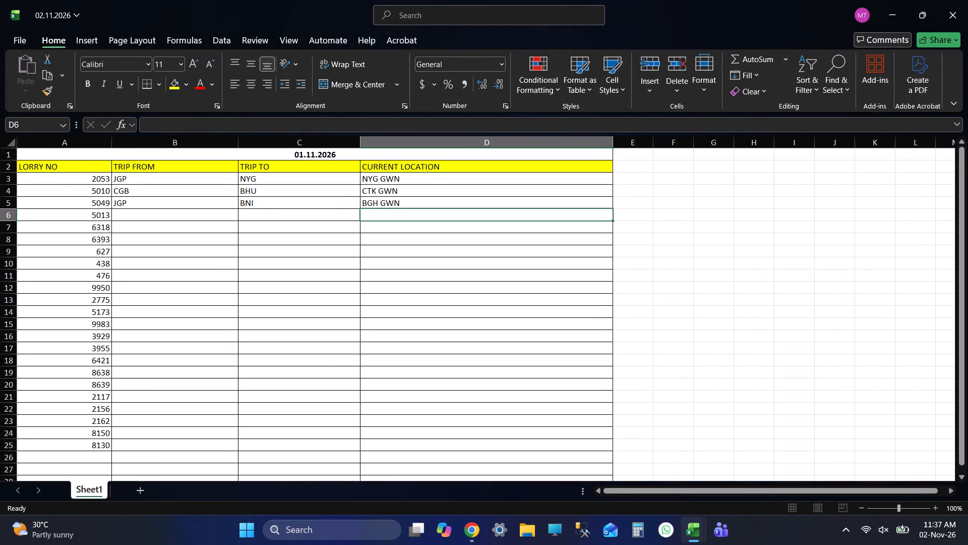
Save the 02.11.2026 workbook.
key(ctrl+s)
Switch to the Wheelseye dashboard, search for lorry 5013 and open its route history and map position.
key(shift+Tab)
key(shift+Tab)
key(shift+Tab)
key(alt+Tab)
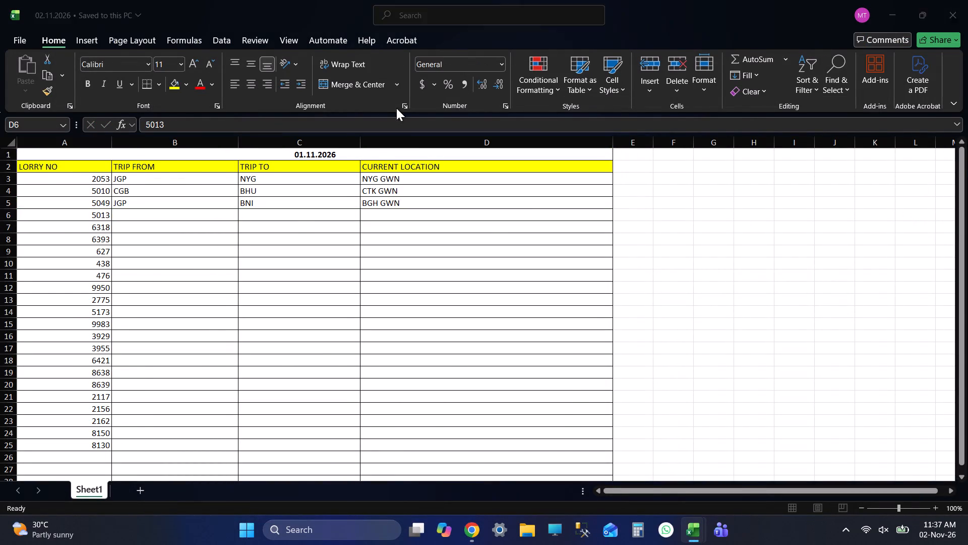
click(282, 90)
text(5013)
key(Return)
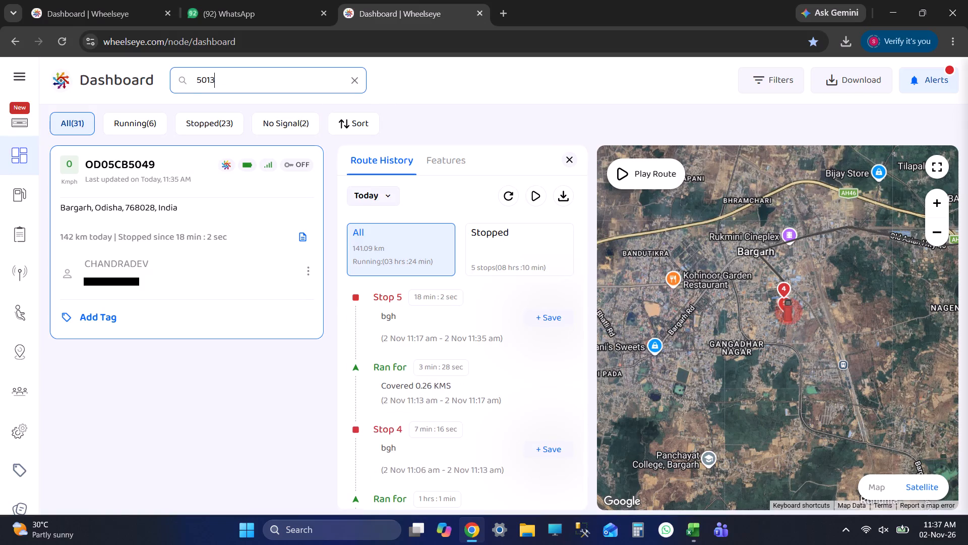
click(214, 225)
scroll(754, 331, down, 2)
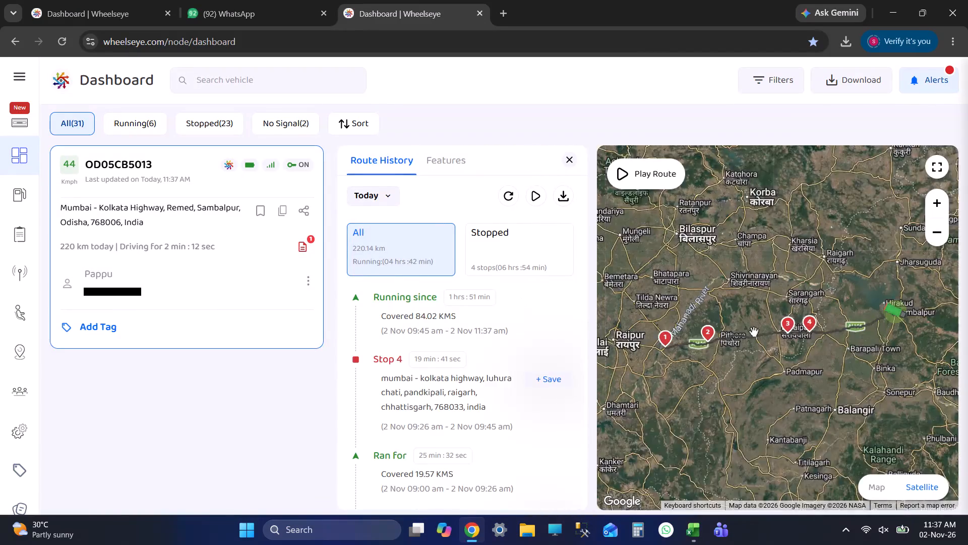
Return to the 02.11.2026 workbook, enter BNI as lorry 5013's trip from and save.
key(alt+Tab)
key(Tab)
text(BNI)
key(Tab)
key(ctrl+s)
Look through the BNI (RAIPUR MTPL(T)) sheet of the October manifest workbook for lorry 5013's trips.
key(alt+Tab)
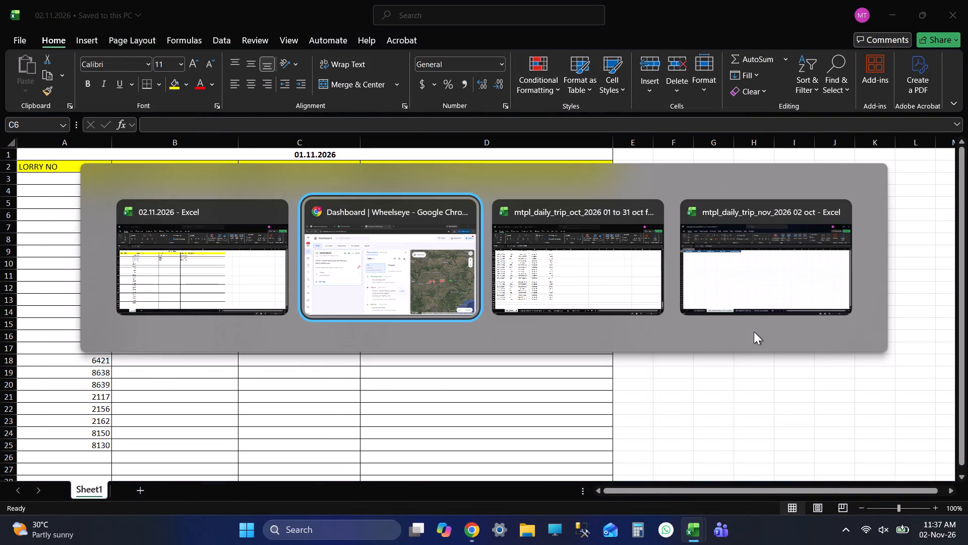
key(alt+Tab)
click(330, 480)
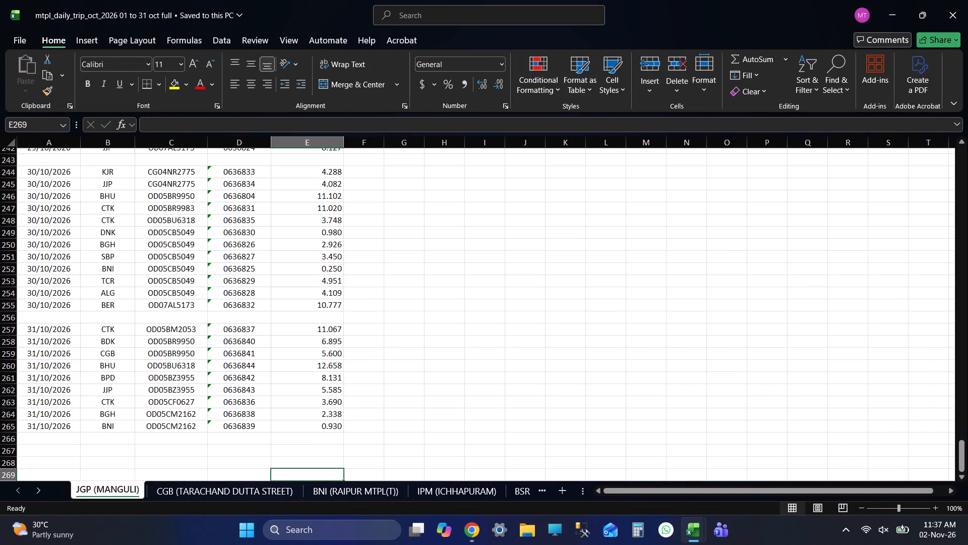
click(332, 492)
scroll(246, 417, up, 1)
scroll(246, 420, down, 3)
scroll(246, 423, up, 1)
scroll(246, 423, down, 1)
scroll(257, 418, up, 1)
scroll(258, 421, down, 6)
scroll(262, 420, up, 1)
scroll(262, 420, down, 4)
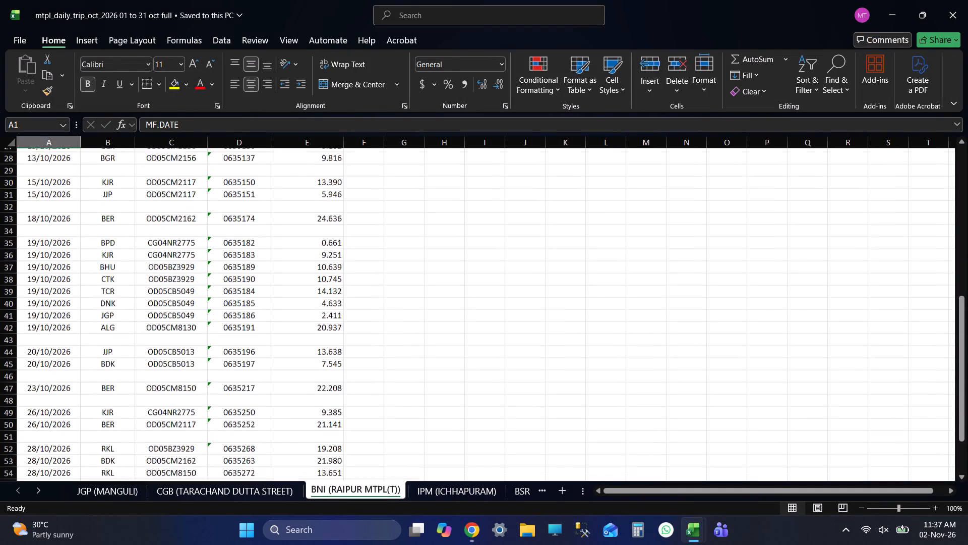
scroll(274, 405, down, 3)
scroll(263, 401, up, 1)
scroll(263, 401, down, 3)
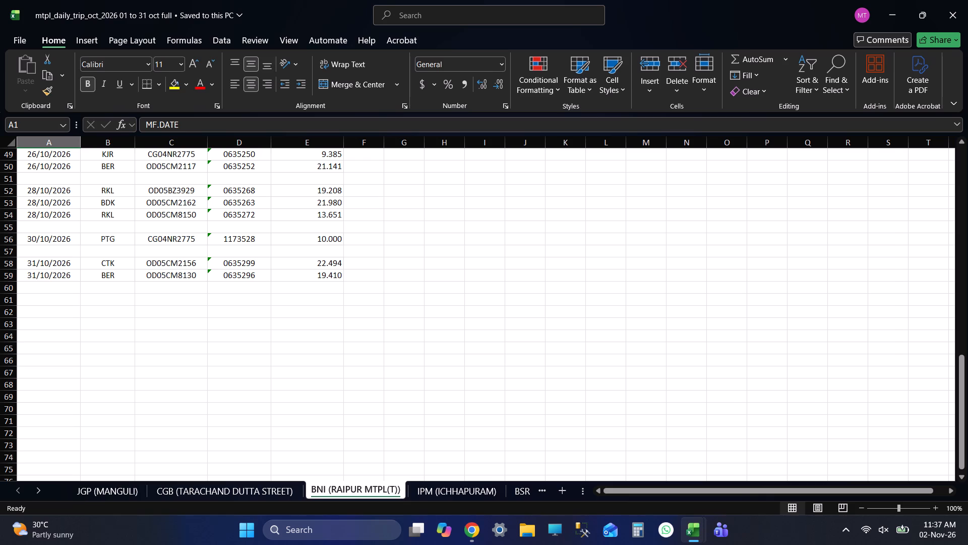
key(alt+Tab)
key(alt+Tab)
scroll(221, 228, up, 1)
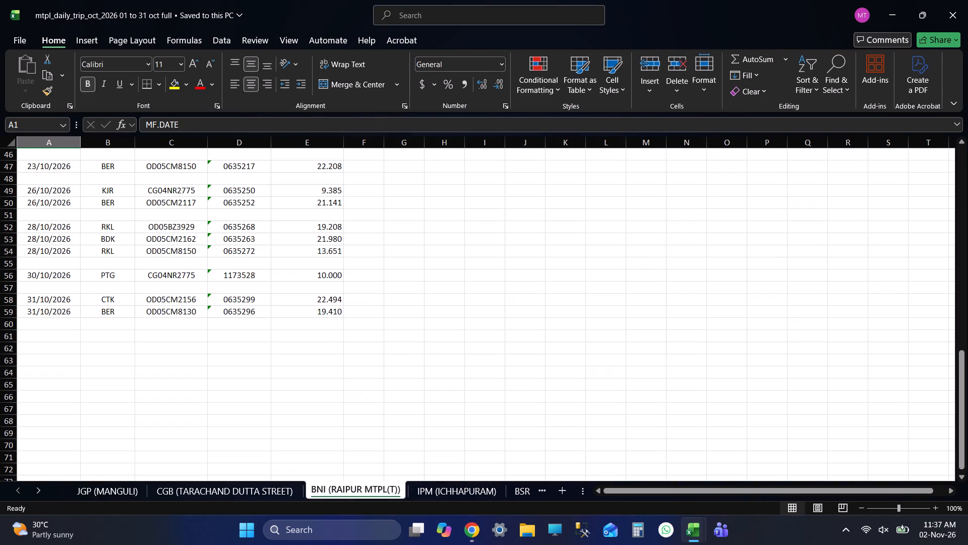
click(194, 310)
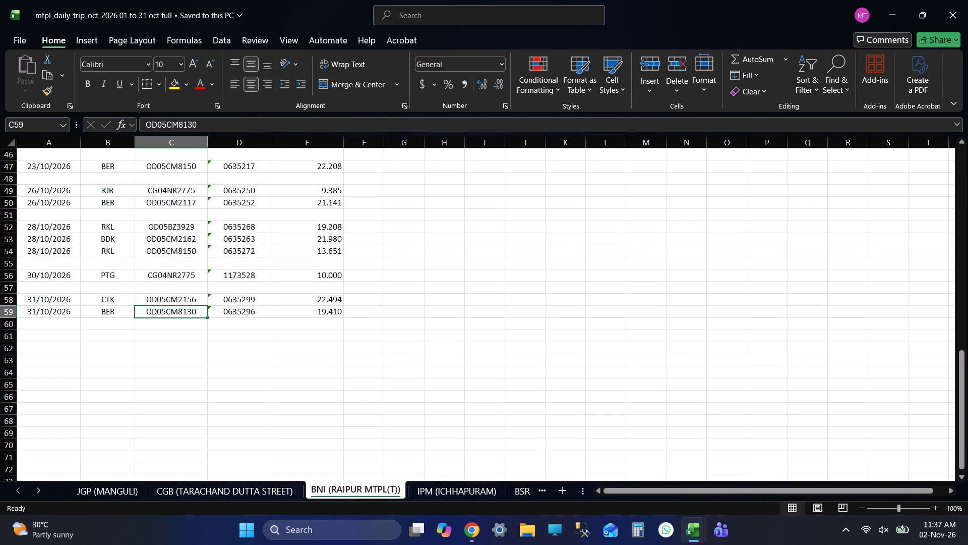
click(189, 296)
click(183, 268)
scroll(192, 243, up, 2)
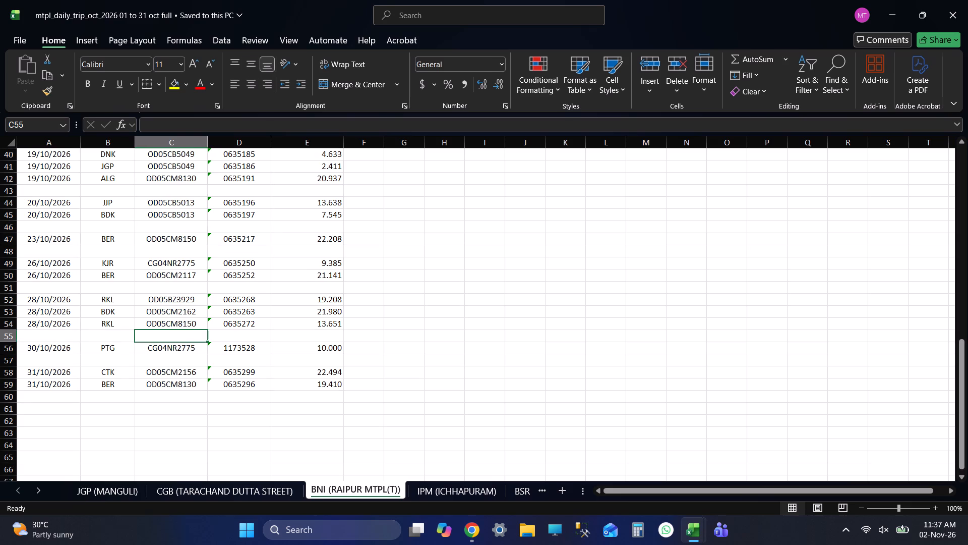
drag(172, 200, 186, 207)
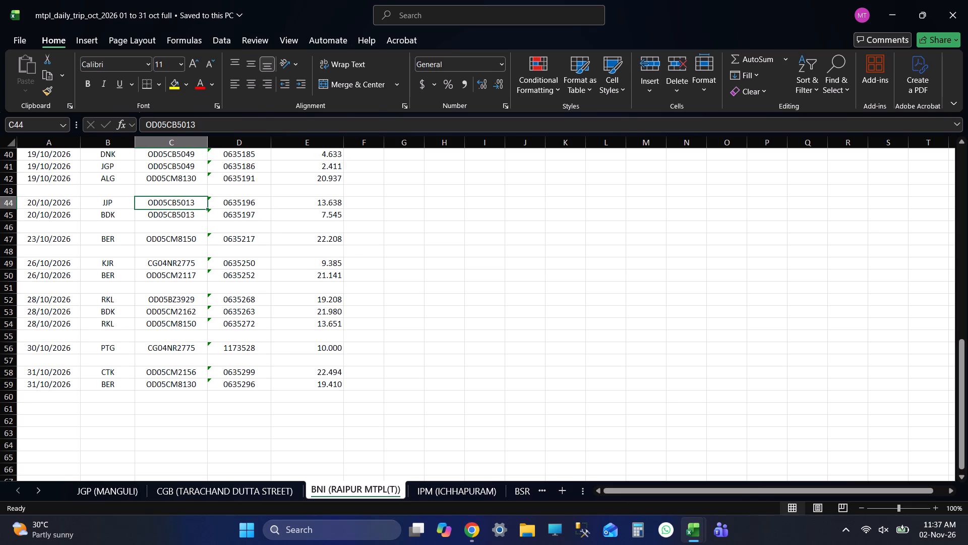
drag(186, 207, 181, 212)
scroll(178, 337, down, 2)
Switch to the November manifest workbook and examine lorry 5013's rows on the BNI (RAIPUR MTPL(T)) sheet.
key(alt+Tab)
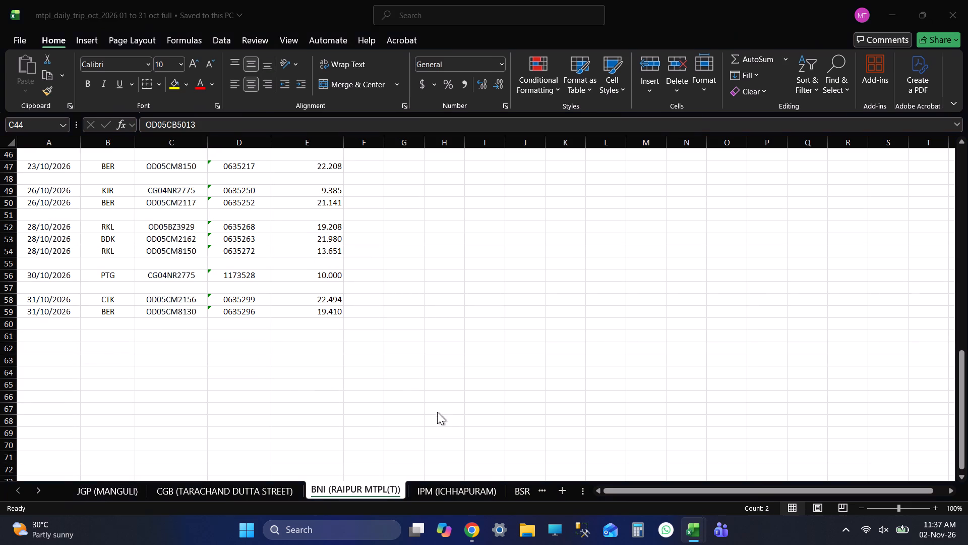
key(alt+Tab)
key(alt+Tab)
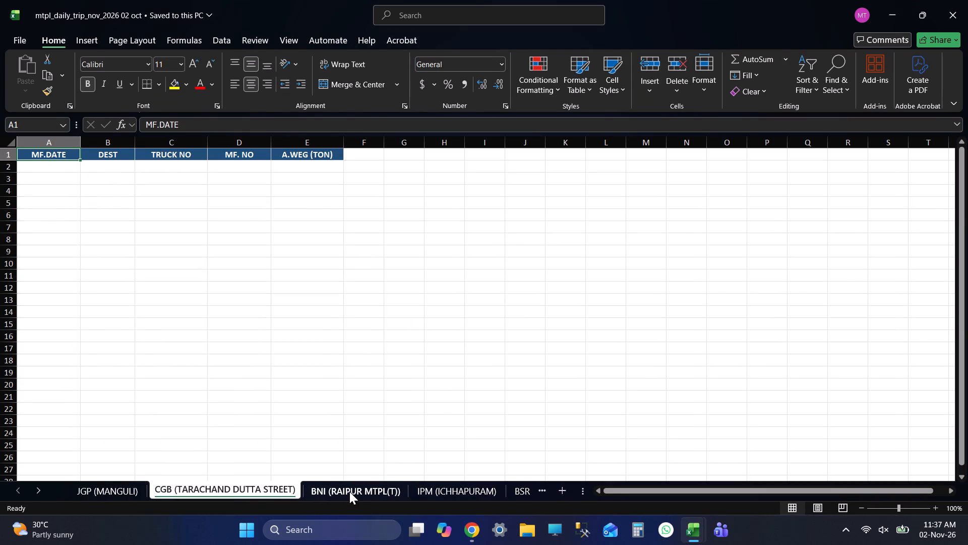
click(349, 495)
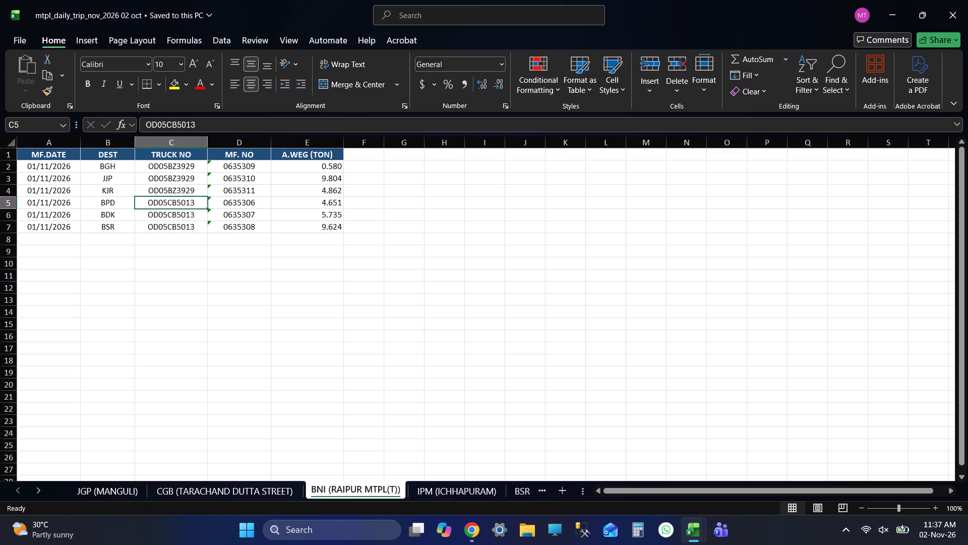
drag(175, 200, 292, 223)
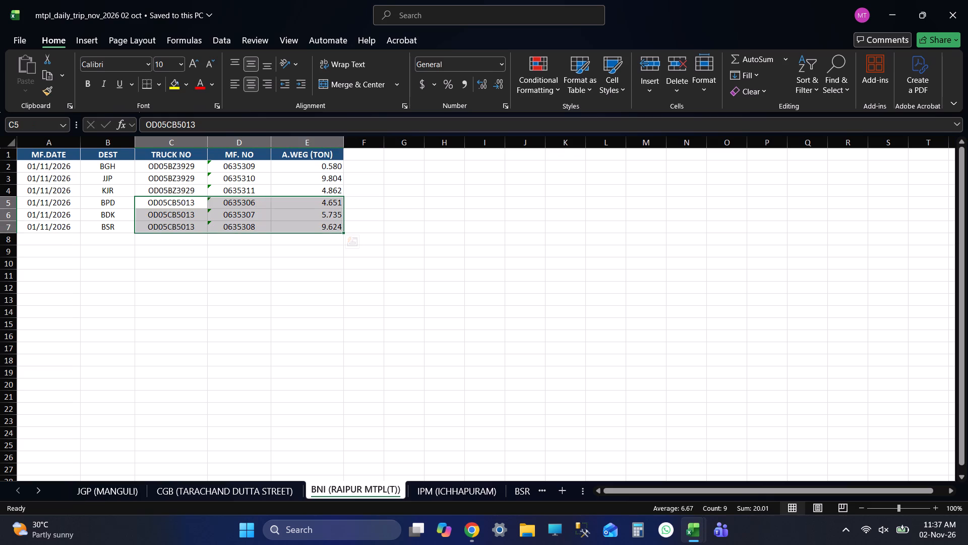
Return to the 02.11.2026 workbook, enter BPD as lorry 5013's trip to and save.
key(alt+Tab)
key(alt+Tab)
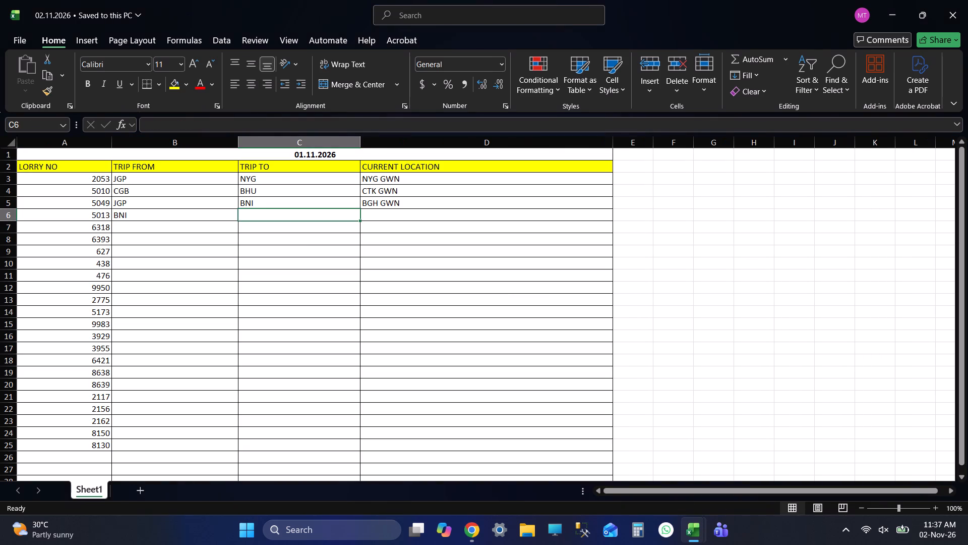
key(alt+Tab)
key(alt+Tab)
text(BPD)
key(Tab)
key(ctrl+s)
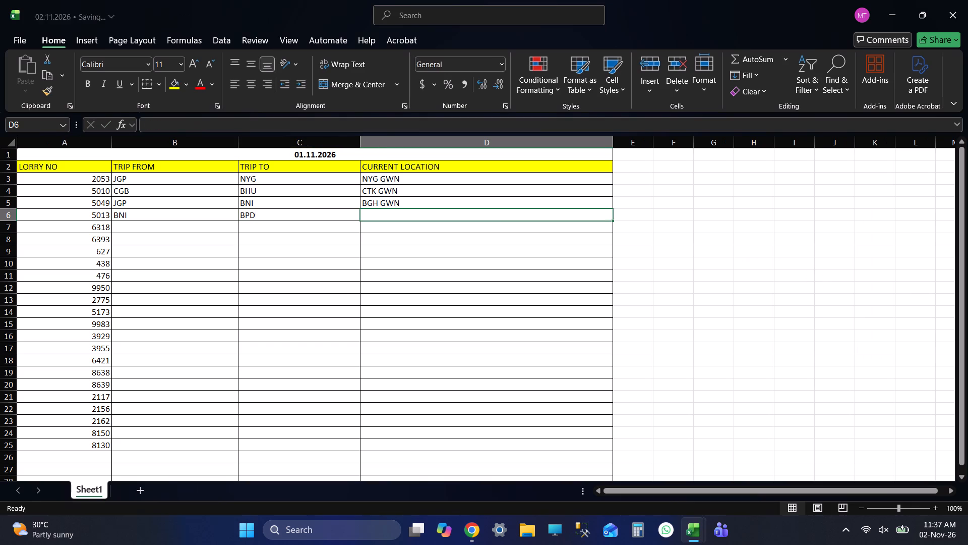
Go back to the Wheelseye dashboard and examine lorry 5013's current position on the satellite map up close.
key(alt+Tab)
key(alt+Tab)
key(alt+Tab)
scroll(821, 304, up, 4)
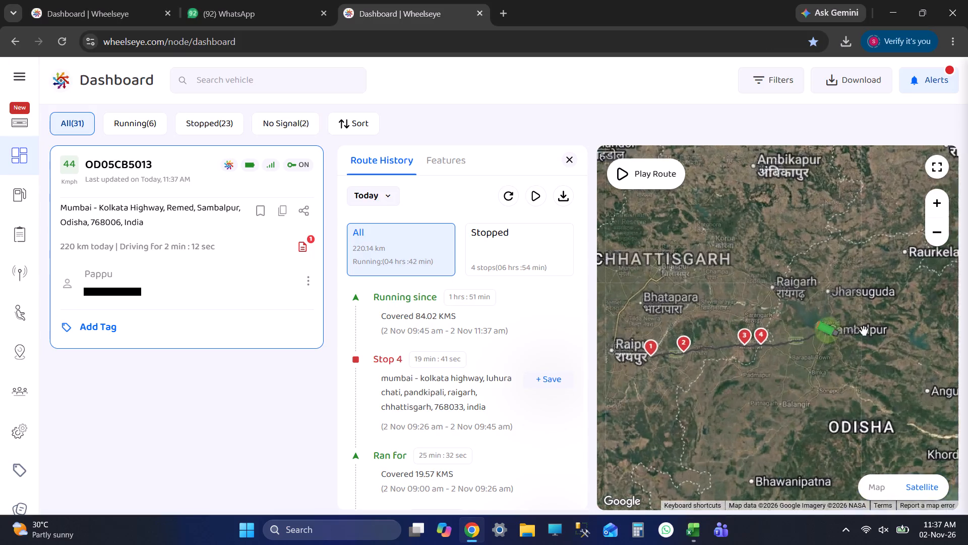
scroll(864, 331, up, 6)
Return to the 02.11.2026 workbook, enter SAMBALPUR (RUNNING) as lorry 5013's current location and save.
key(alt+Tab)
text(SAMBALPUR (RUNNING))
key(Return)
key(ctrl+s)
key(shift+Tab)
key(shift+Tab)
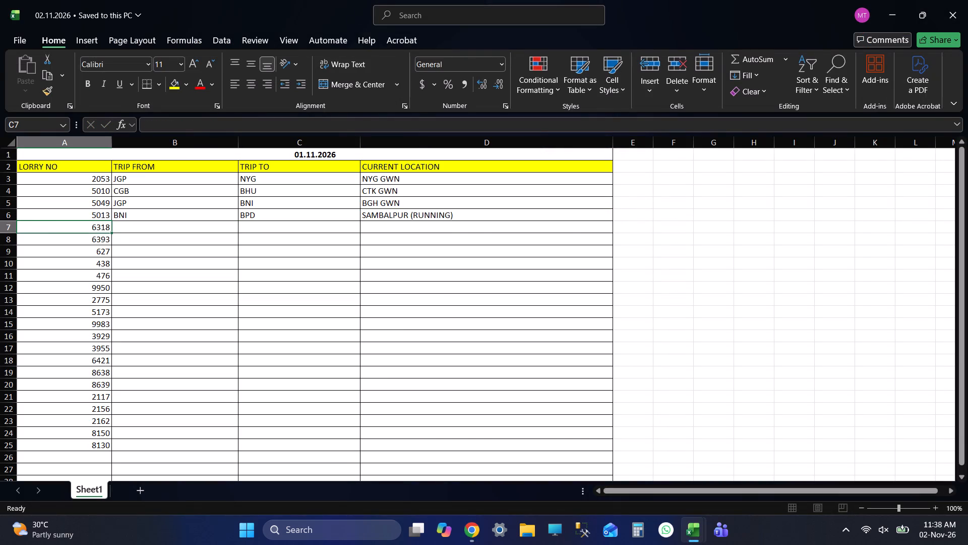
key(ctrl+c)
key(alt+Tab)
click(267, 84)
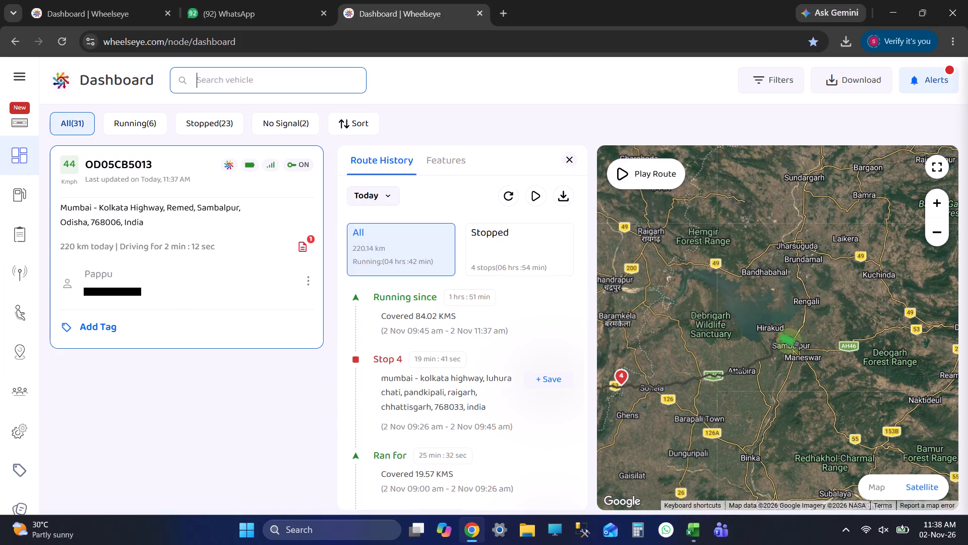
key(ctrl+v)
key(Return)
click(167, 224)
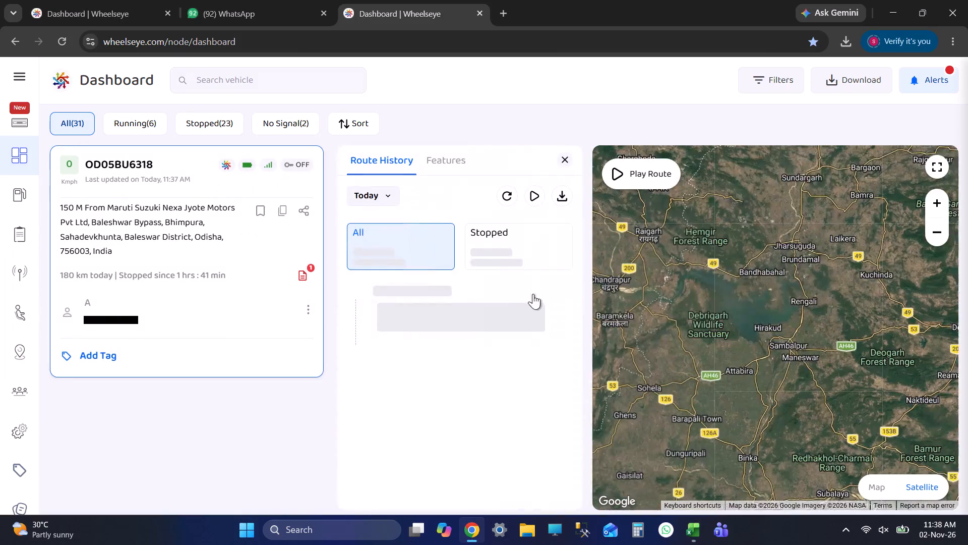
Return to the 02.11.2026 workbook, fill lorry 6318's row with trip from JGP, trip to BPD and current location BSR GWN, and save.
key(alt+Tab)
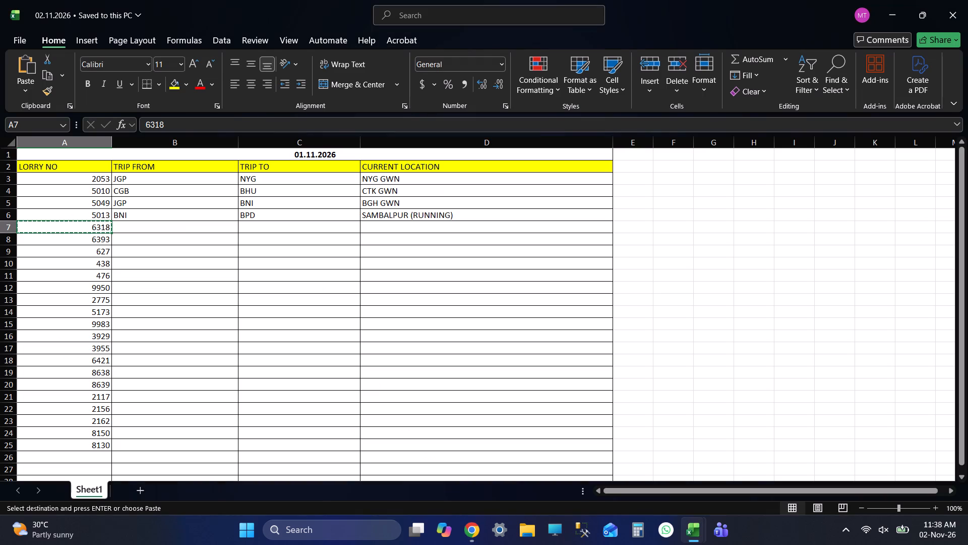
key(Tab)
text(JGP)
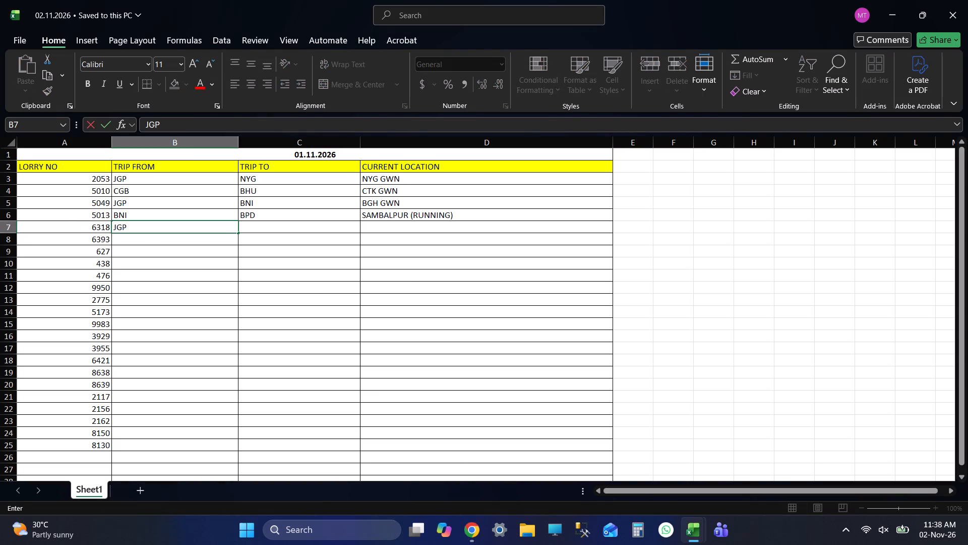
key(Tab)
text(BPD)
key(Tab)
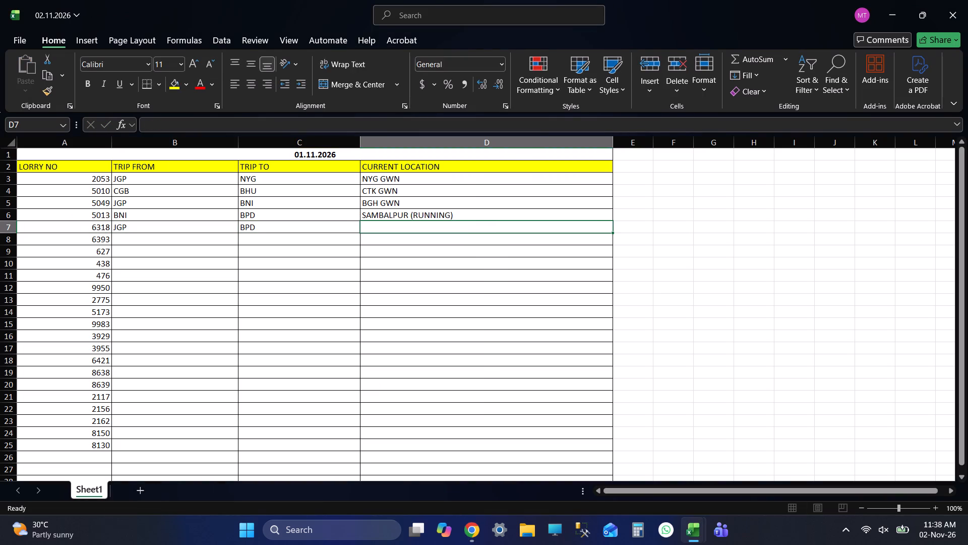
text(BSR GWN)
key(Return)
key(ctrl+s)
Examine the truck entries on the JGP (MANGULI) sheet of the November manifest workbook, then return to the 02.11.2026 workbook.
key(alt+Tab)
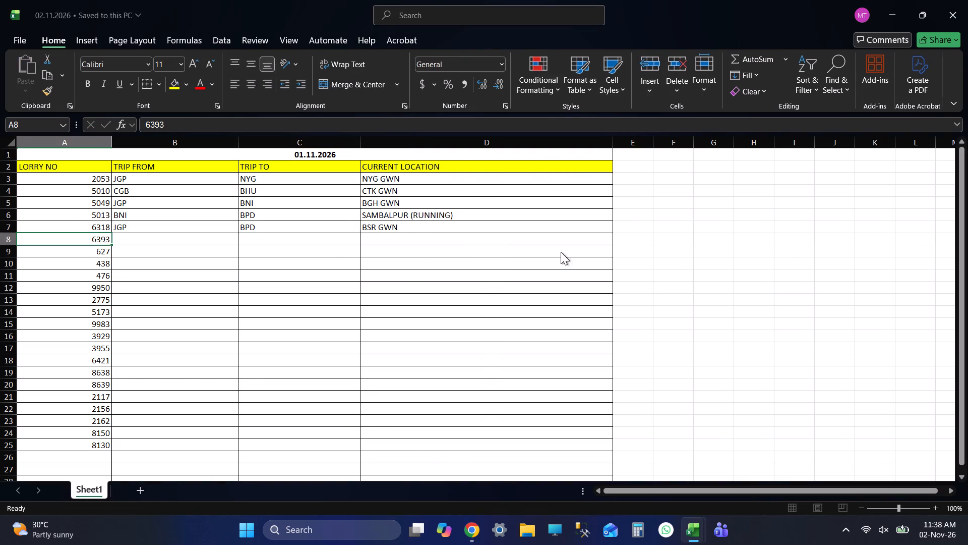
key(alt+Tab)
key(alt+Tab)
key(alt+Tab)
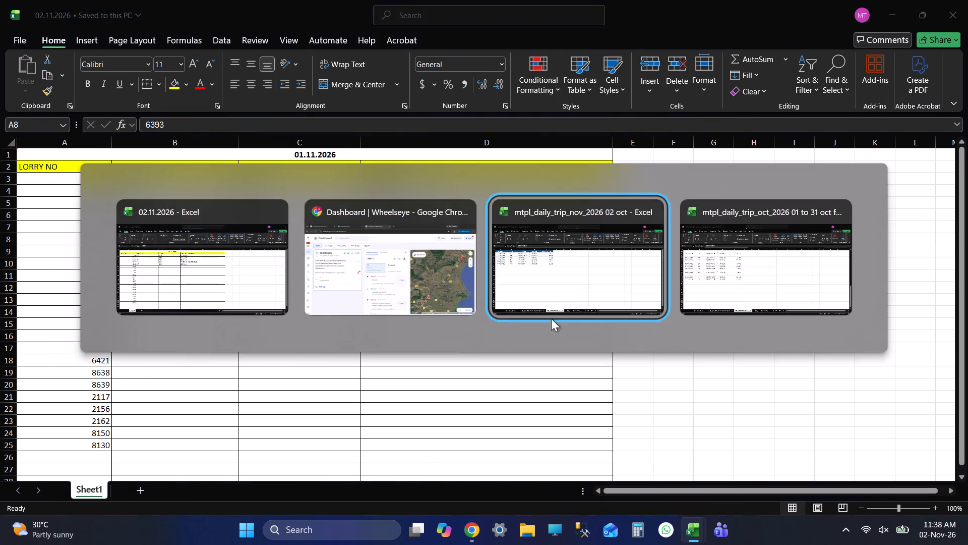
click(114, 502)
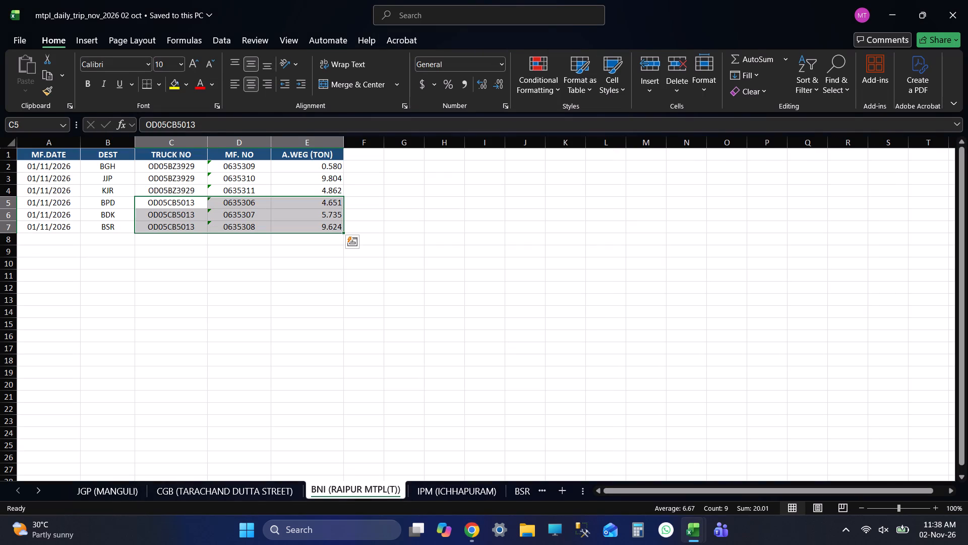
click(117, 484)
key(alt+Tab)
key(alt+Tab)
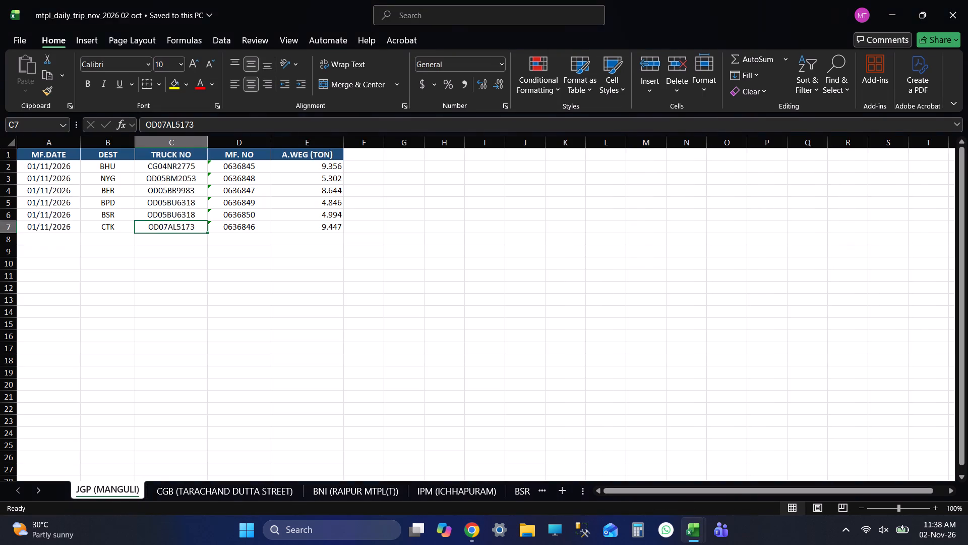
key(alt+Tab)
Copy lorry number 6393 from the sheet, search for it on the Wheelseye dashboard and open its vehicle card.
key(ctrl+c)
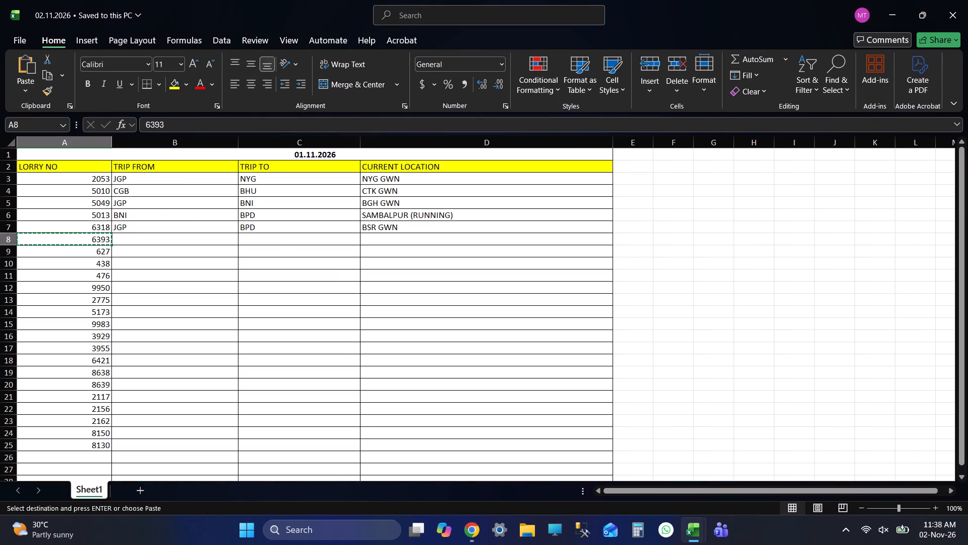
key(alt+Tab)
key(alt+Tab)
key(alt+Tab)
key(alt+Tab)
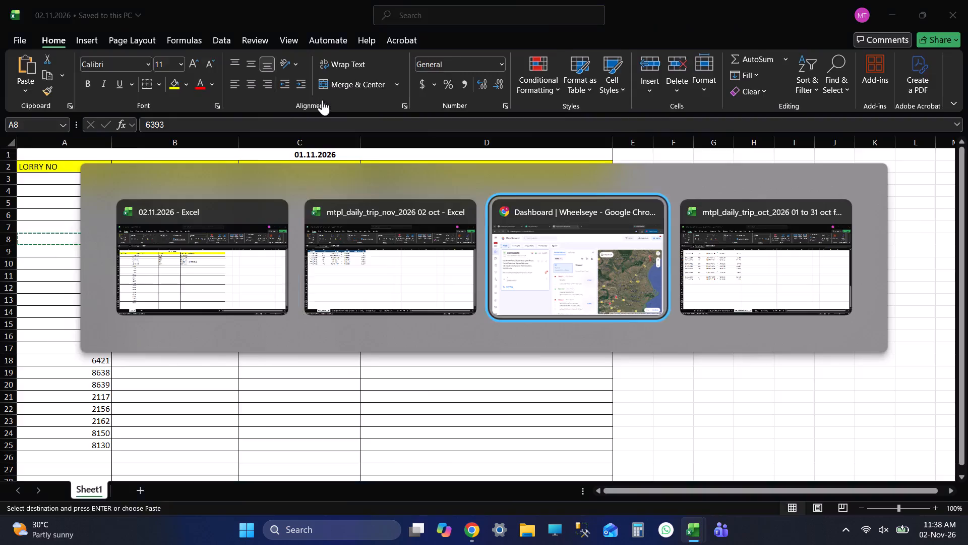
click(258, 78)
key(ctrl+v)
key(Return)
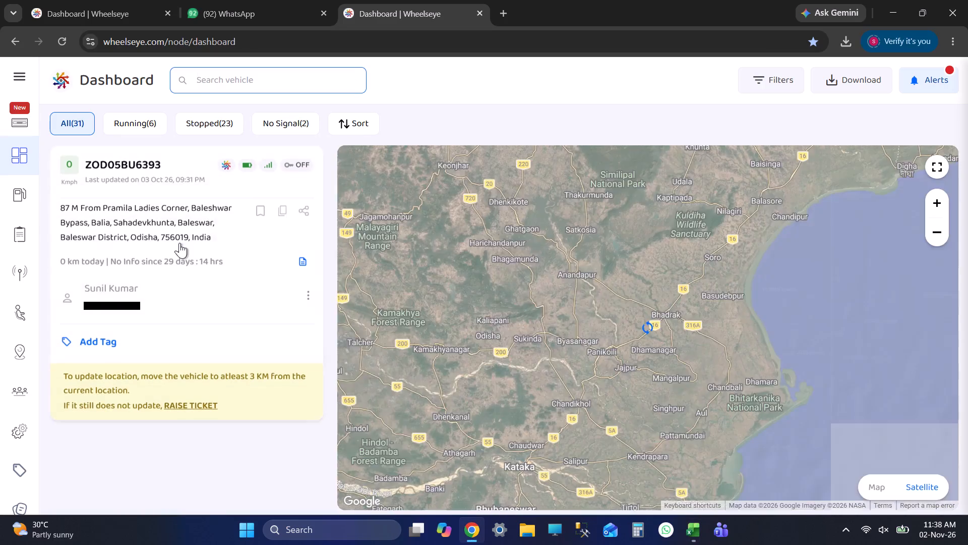
click(178, 243)
Return to the 02.11.2026 workbook, enter KHARAP GADI as lorry 6393's current location, and save.
key(alt+Tab)
key(Tab)
key(Tab)
key(Tab)
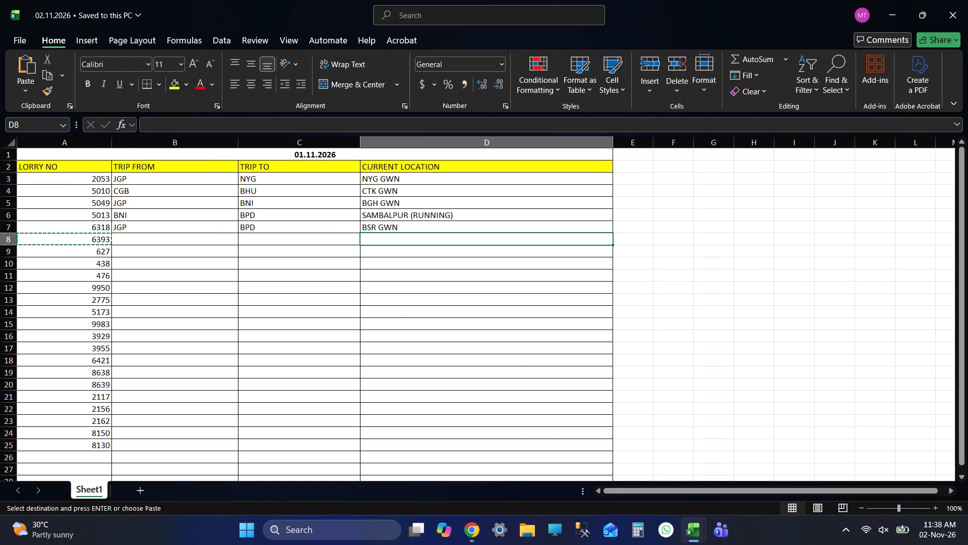
text(KGARA)
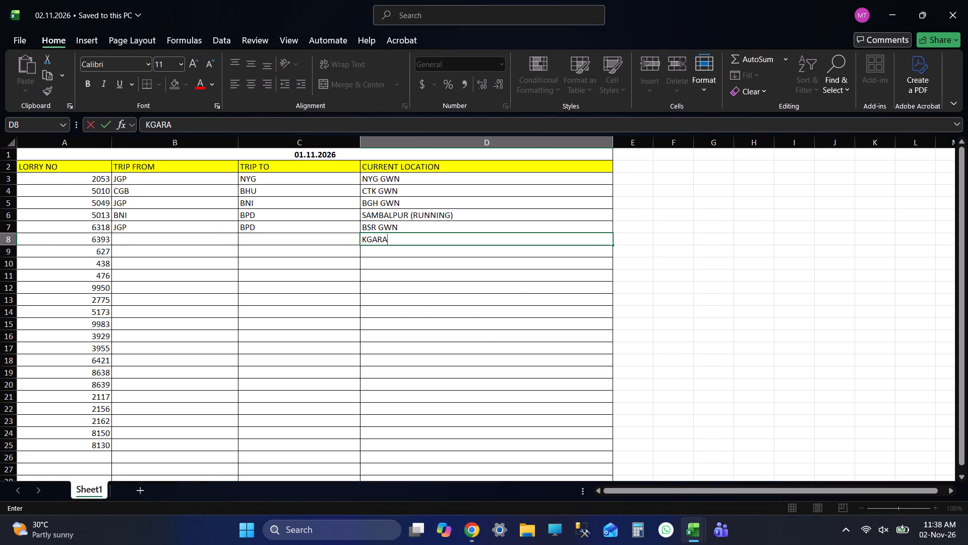
key(BackSpace)
key(BackSpace)
key(BackSpace)
key(BackSpace)
text(HARAP GADI)
key(Return)
key(ctrl+s)
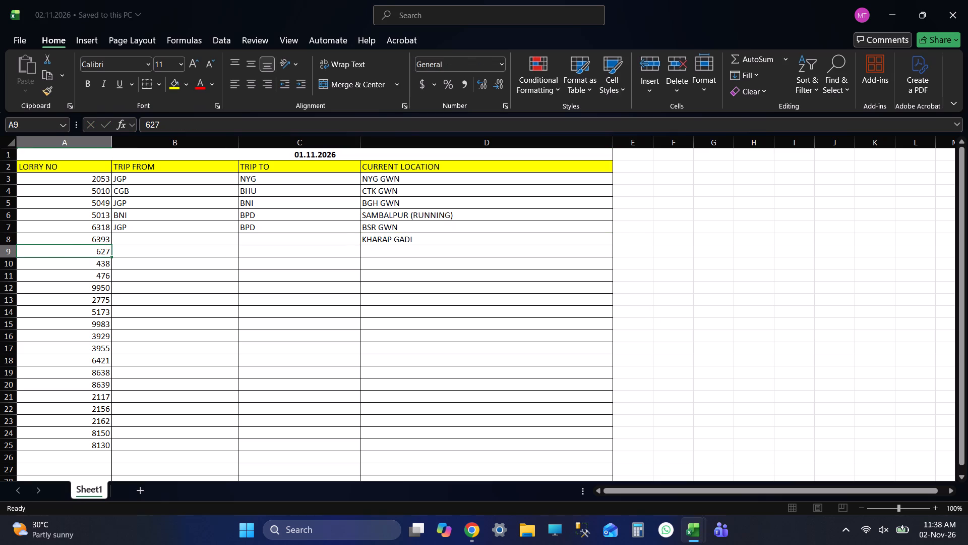
Copy lorry number 627 from the sheet, search for it on the Wheelseye dashboard and open its route history.
key(ctrl+c)
key(alt+Tab)
click(310, 75)
key(ctrl+v)
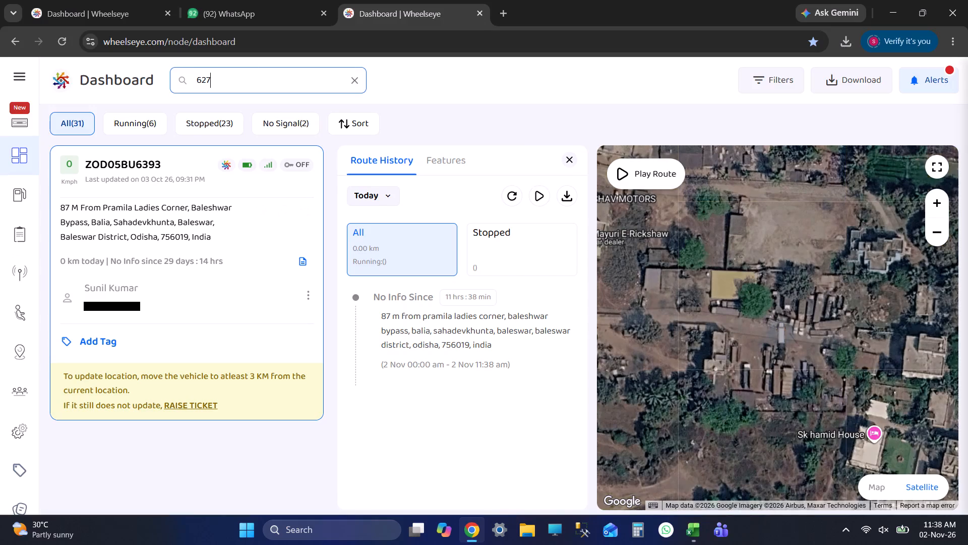
key(Return)
click(135, 285)
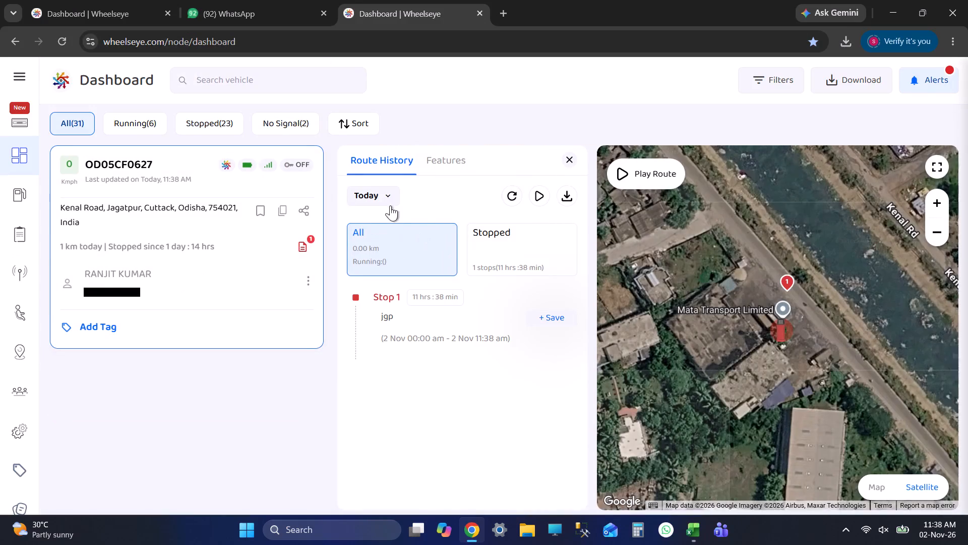
Return to the 02.11.2026 workbook, enter JGP GWN as lorry 627's current location, and save.
key(alt+Tab)
key(Tab)
key(Tab)
key(Tab)
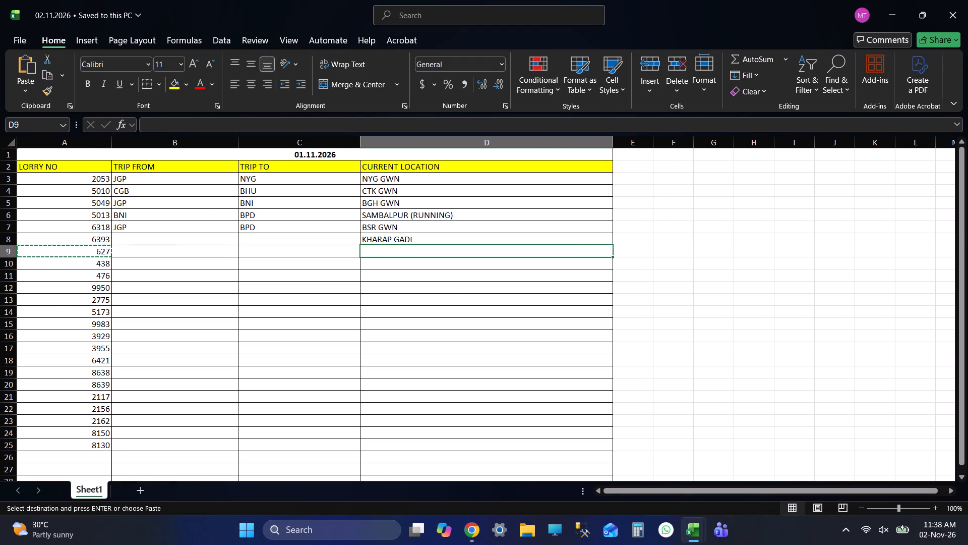
text(JGP GWN)
key(Return)
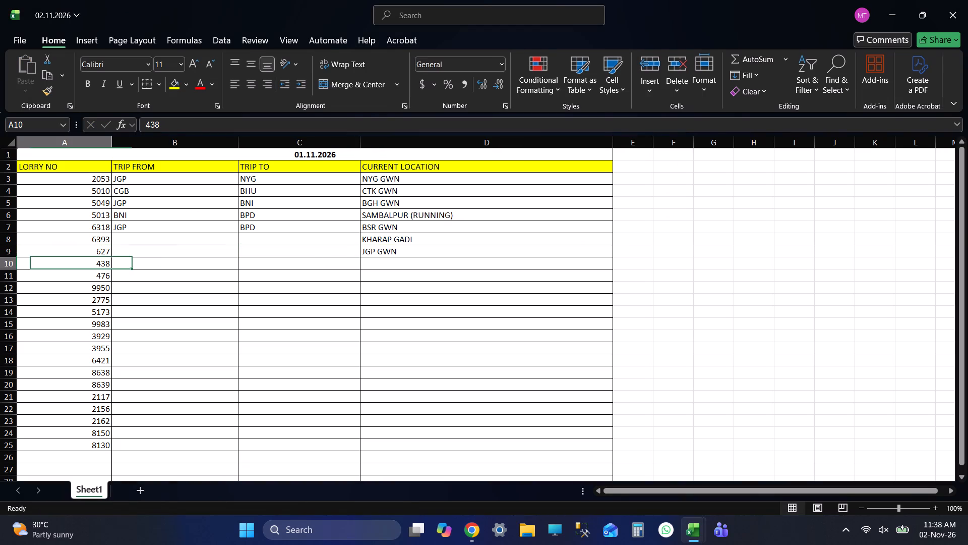
key(ctrl+s)
Copy lorry number 438 from the sheet, search for it on the Wheelseye dashboard and examine its latest stop on the map.
key(ctrl+c)
key(alt+Tab)
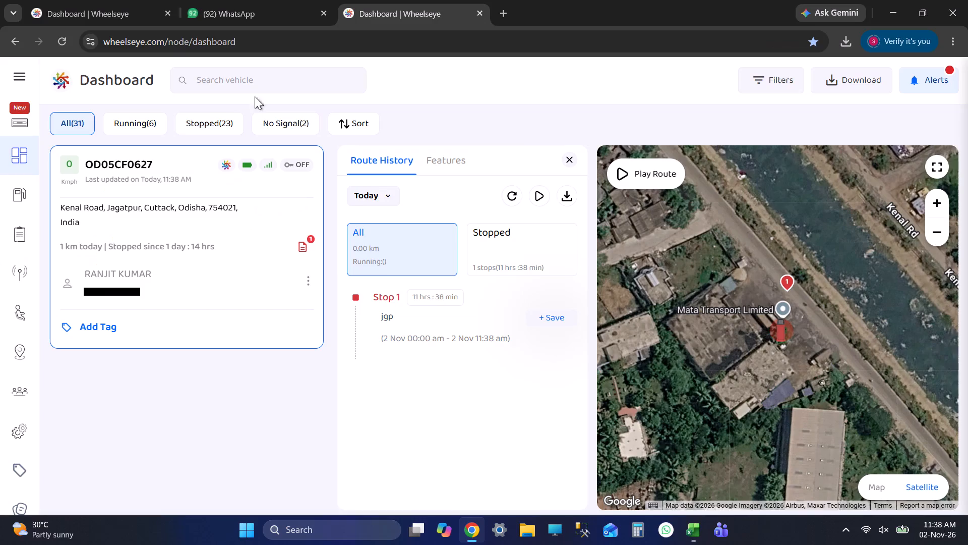
click(258, 85)
key(ctrl+v)
key(Return)
drag(192, 161, 192, 171)
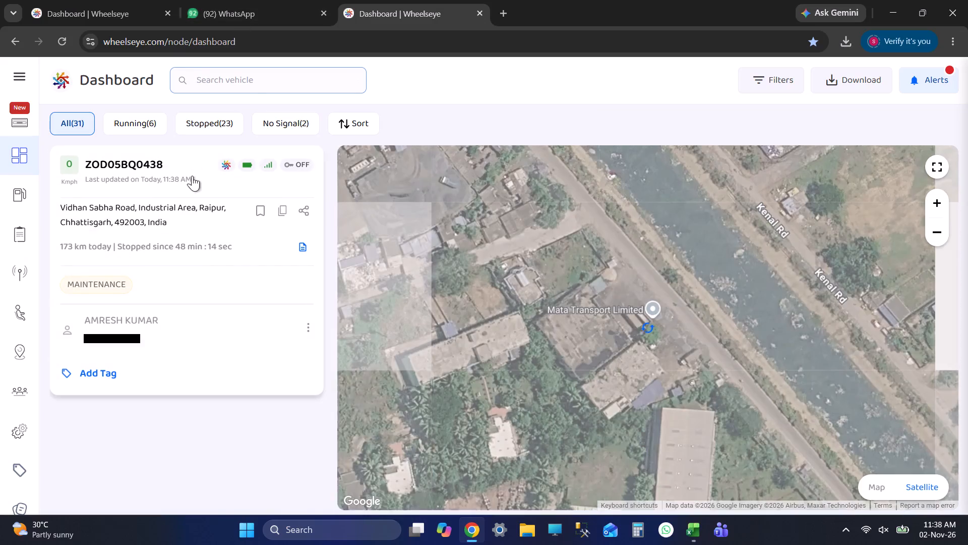
click(434, 323)
scroll(790, 323, up, 1)
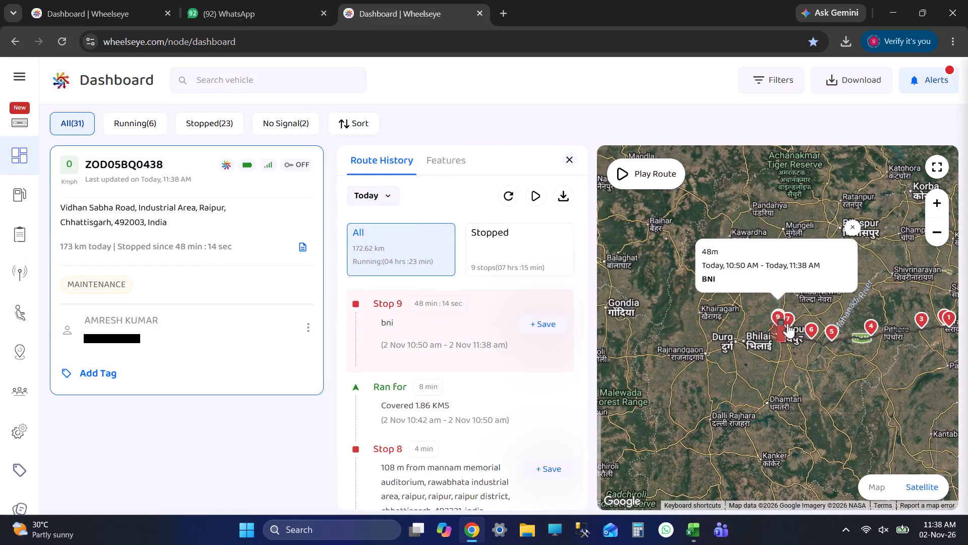
scroll(788, 323, up, 4)
scroll(759, 325, down, 1)
scroll(748, 329, up, 2)
scroll(792, 334, up, 3)
scroll(792, 334, down, 1)
scroll(783, 334, up, 14)
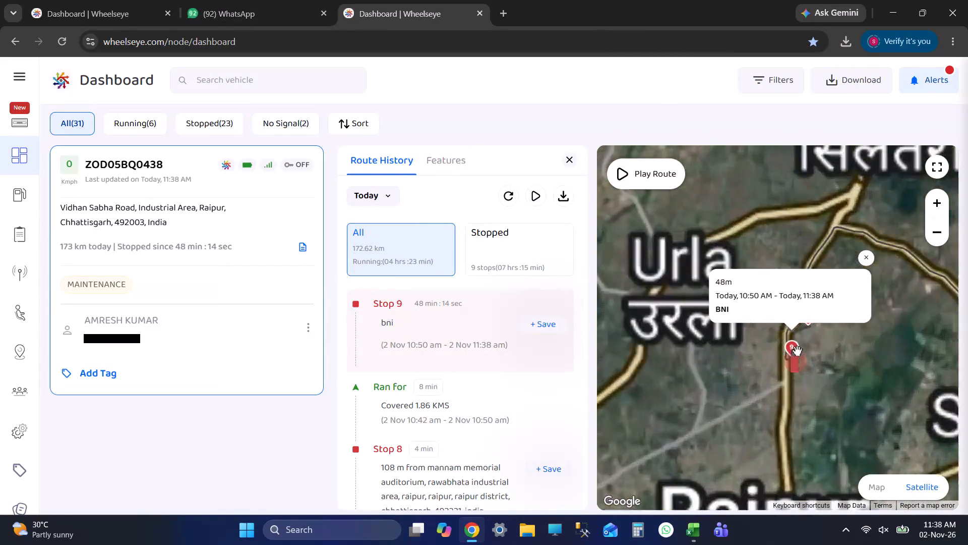
scroll(797, 351, up, 4)
Return to the 02.11.2026 workbook, enter BNI GWN as lorry 438's current location, and save.
key(alt+Tab)
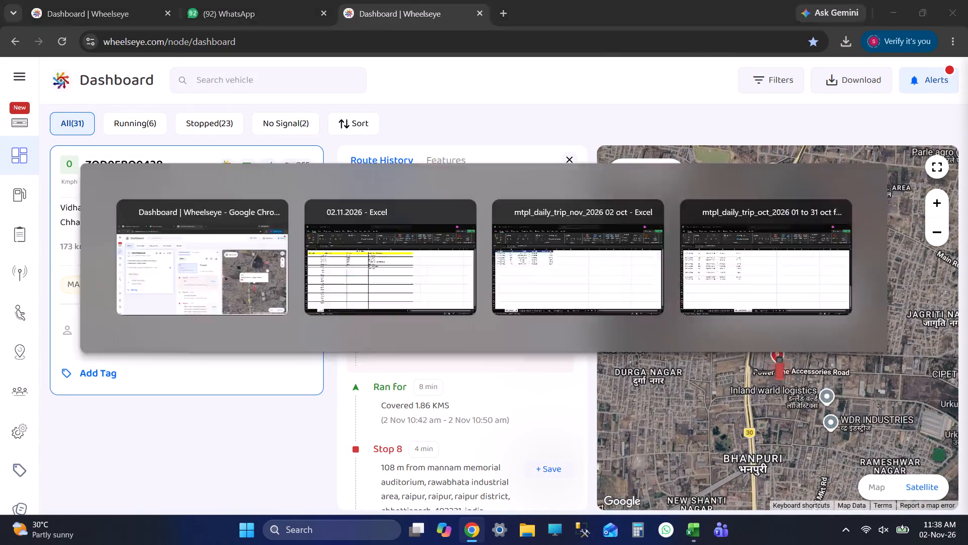
key(alt+Tab)
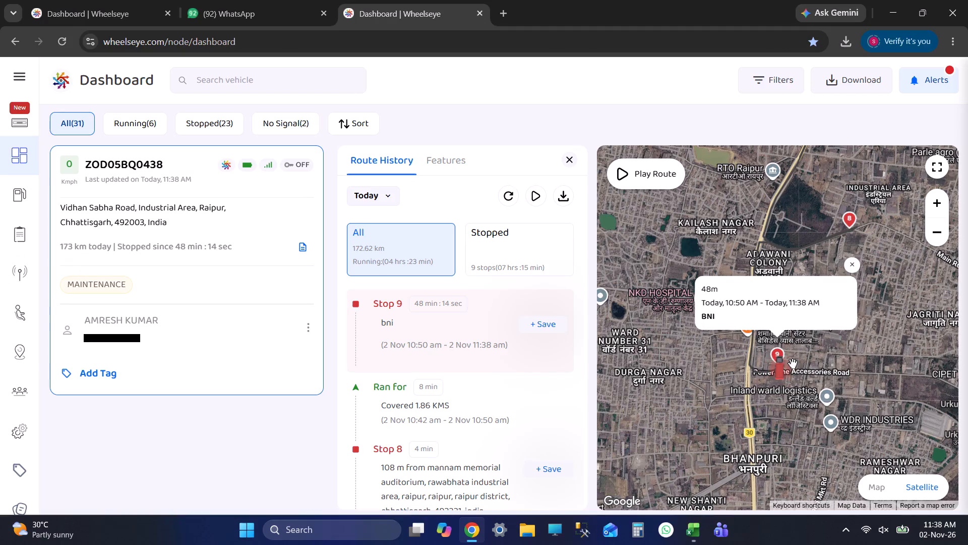
key(alt+Tab)
key(Tab)
key(Tab)
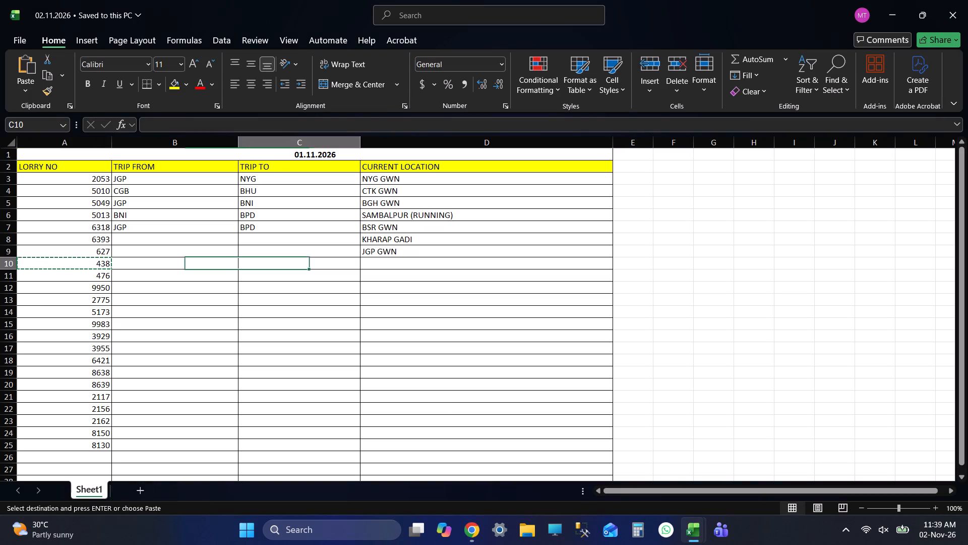
key(Tab)
text(BNI GWN)
key(Return)
key(ctrl+s)
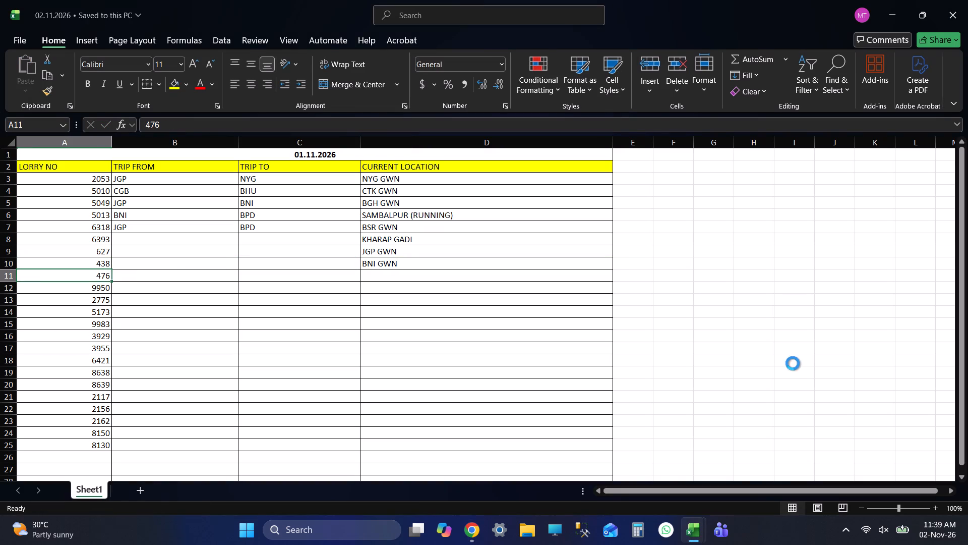
key(ctrl+s)
Copy lorry number 476 from the sheet, search for it on the Wheelseye dashboard and open the stop in its route history.
key(ctrl+c)
key(alt+Tab)
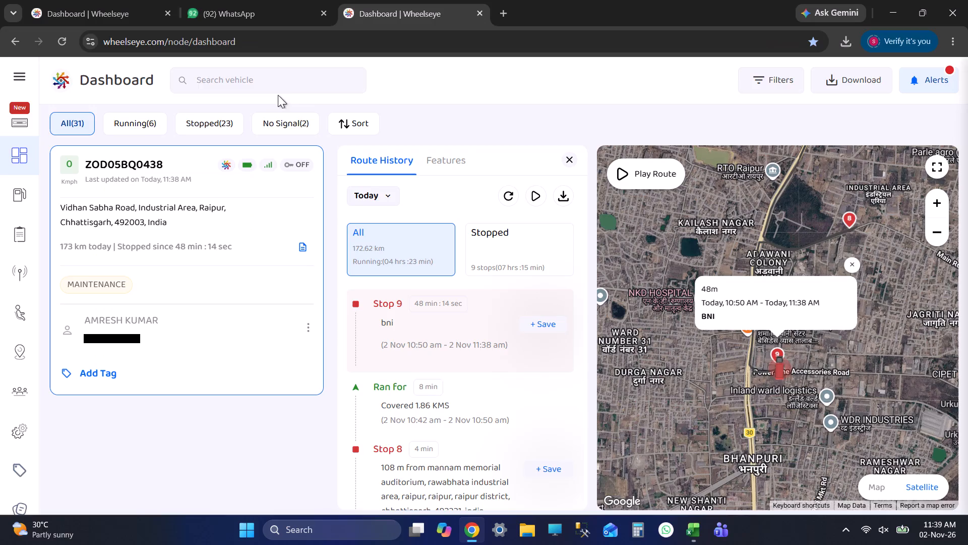
click(247, 81)
key(ctrl+v)
key(Return)
click(152, 273)
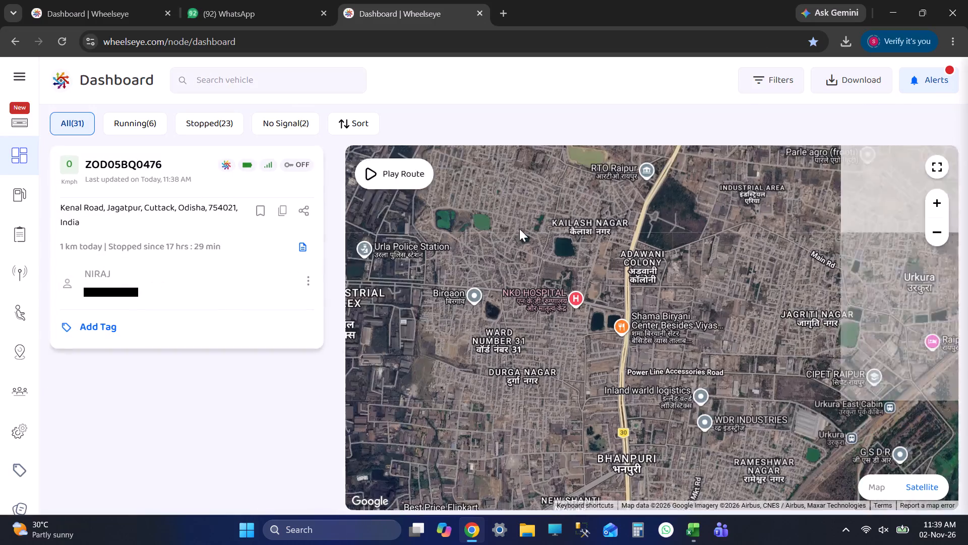
click(460, 324)
Return to the 02.11.2026 workbook, enter JGP GWN as lorry 476's current location, and save.
key(alt+Tab)
key(Tab)
key(Tab)
key(Tab)
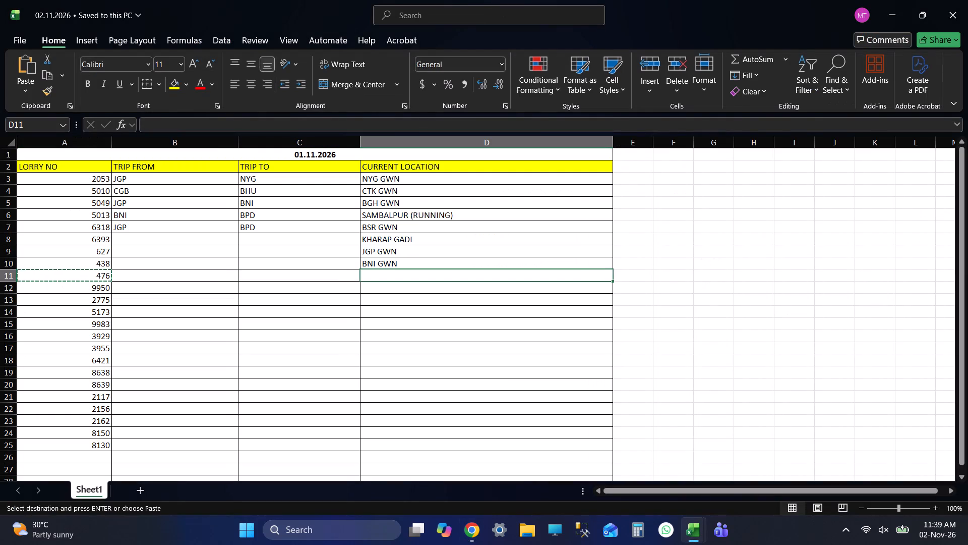
text(JGP GWN)
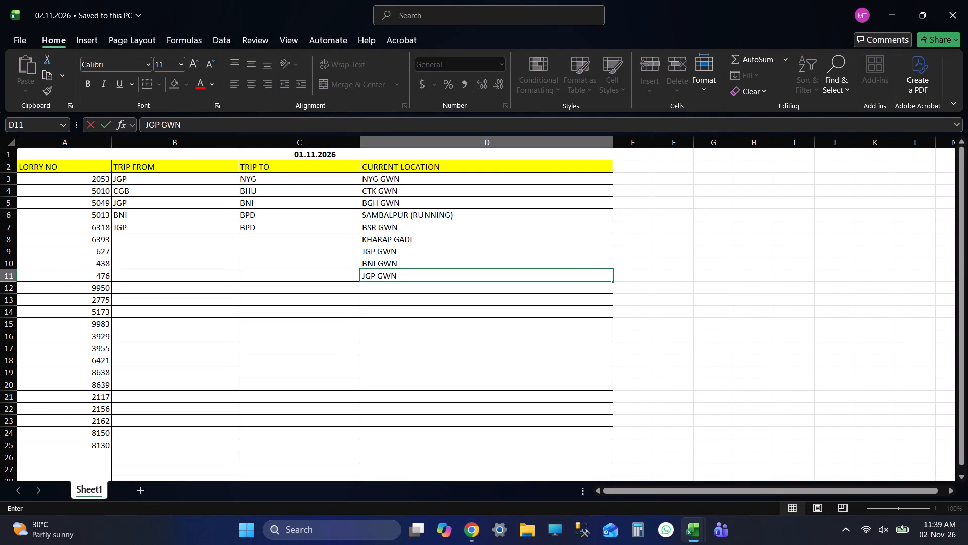
key(Return)
key(ctrl+s)
Copy lorry number 9950 from the sheet, search for it on the Wheelseye dashboard and examine its latest stop on the map.
key(ctrl+c)
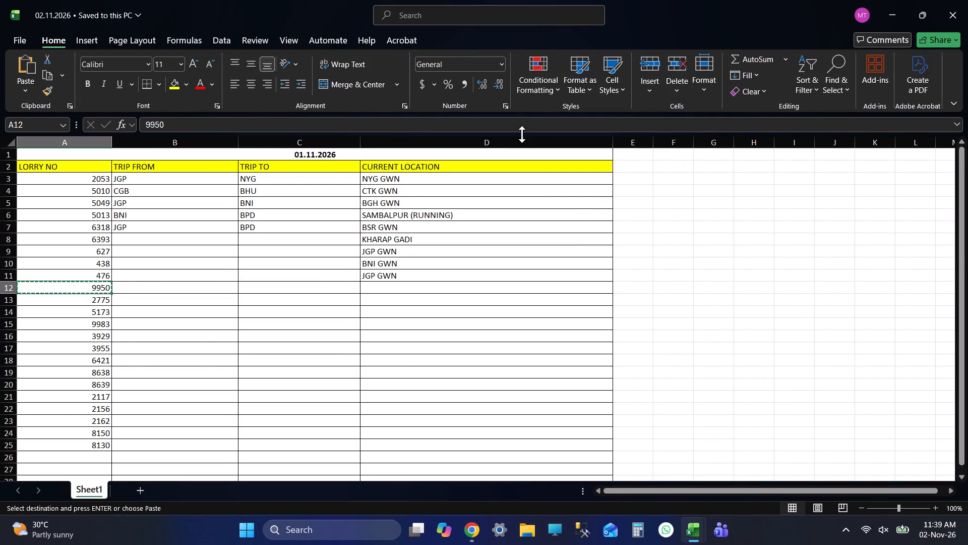
key(alt+Tab)
drag(268, 65, 275, 78)
click(248, 85)
key(ctrl+v)
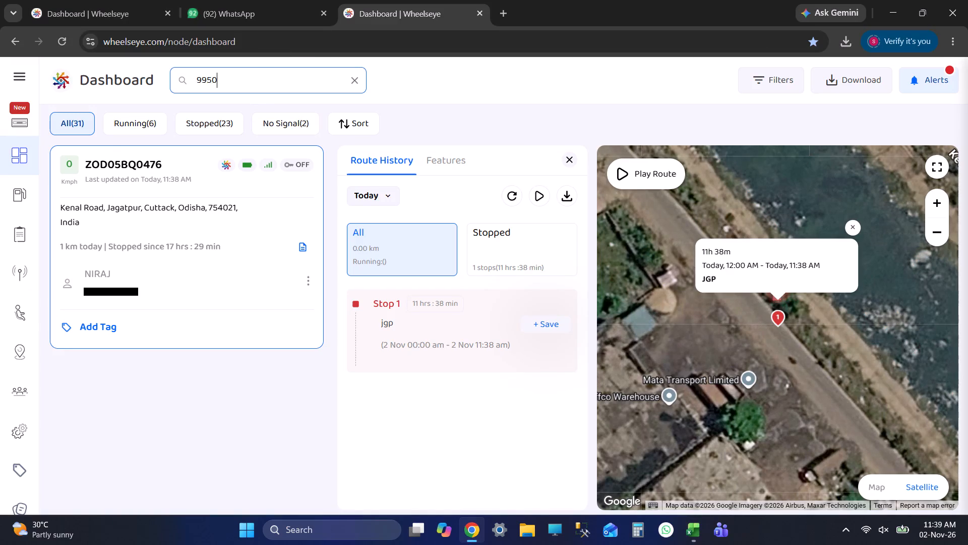
key(Return)
click(154, 237)
click(483, 312)
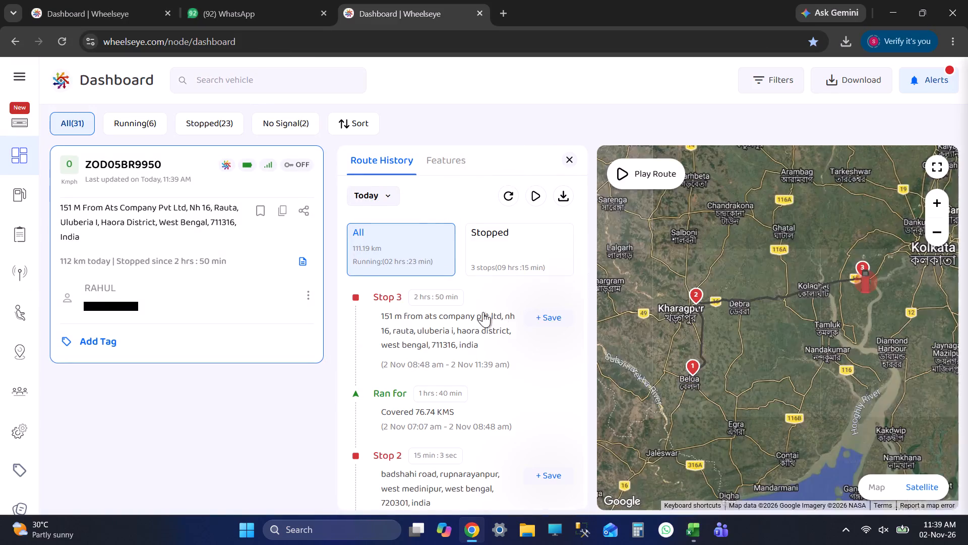
scroll(794, 338, up, 5)
scroll(769, 335, down, 1)
scroll(769, 335, up, 1)
scroll(769, 335, down, 4)
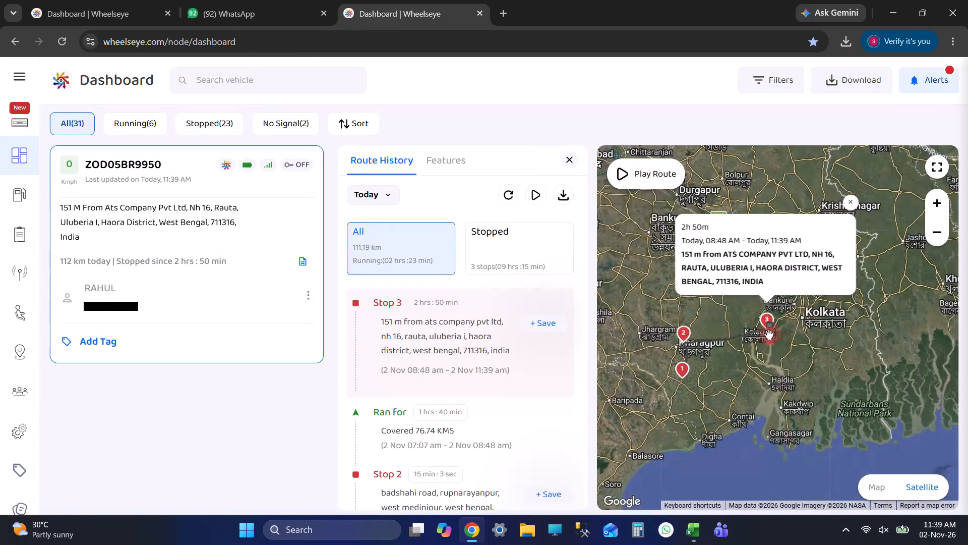
Check the JGP, BNI, IPM and BSR sheets of the November manifest workbook for lorry 9950, then return to the 02.11.2026 workbook.
key(alt+Tab)
key(alt+Tab)
key(alt+Tab)
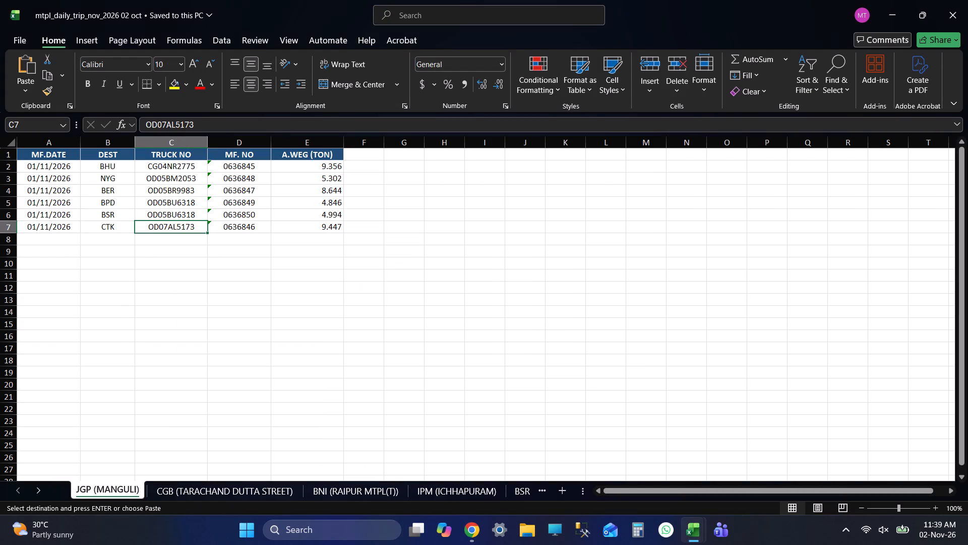
key(alt+Tab)
key(alt+Tab)
click(370, 491)
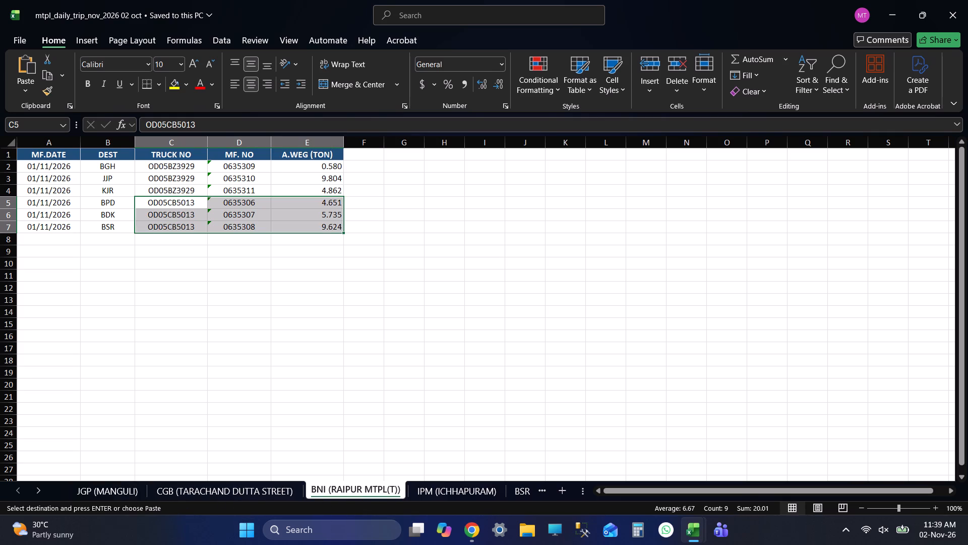
click(466, 490)
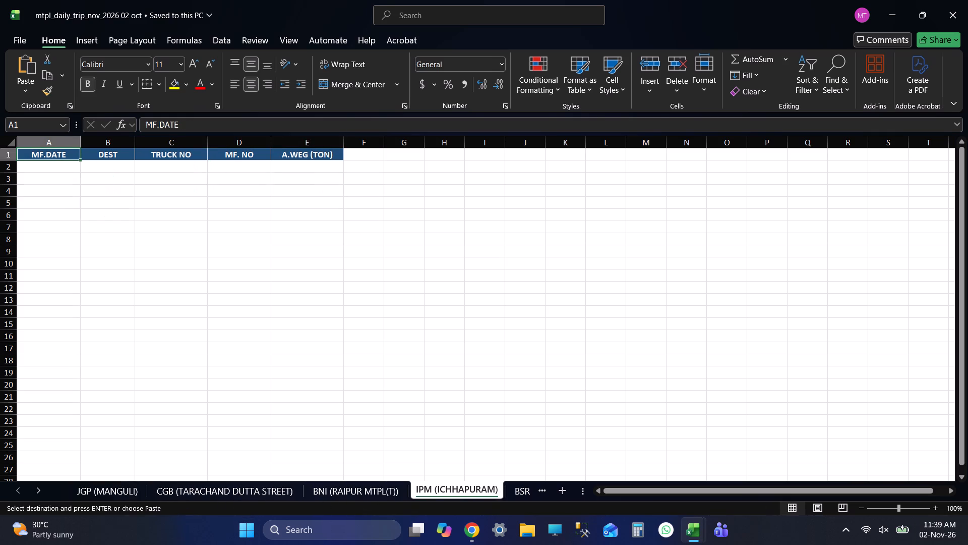
click(520, 493)
key(alt+Tab)
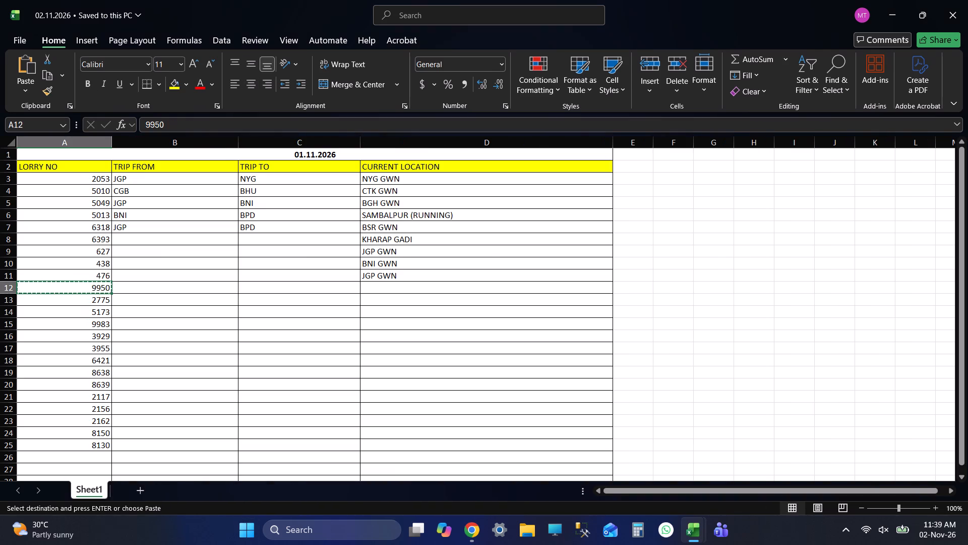
Look through the CGB sheet of the October manifest workbook for lorry 9950, then return to the 02.11.2026 workbook.
key(alt+Tab)
key(alt+Tab)
key(alt+Tab)
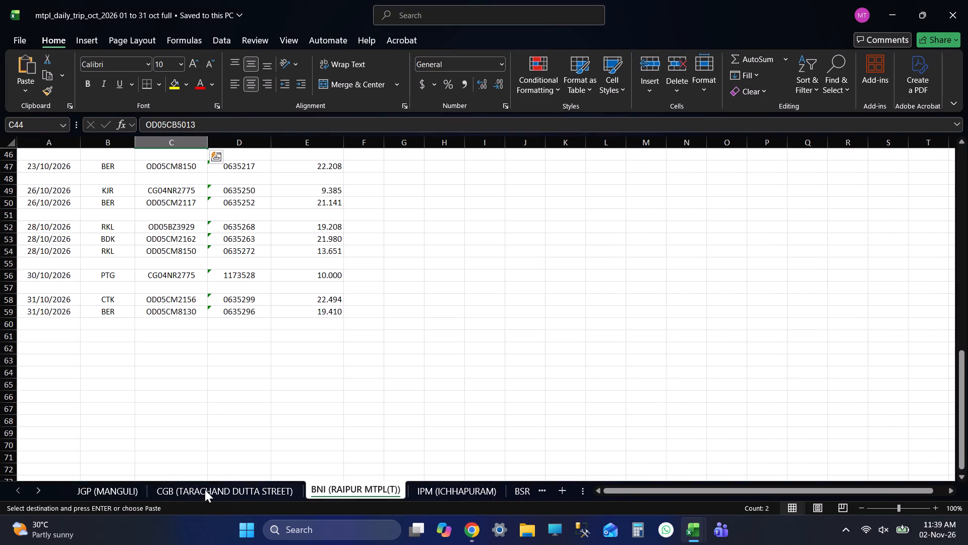
key(alt+Tab)
key(alt+Tab)
click(178, 490)
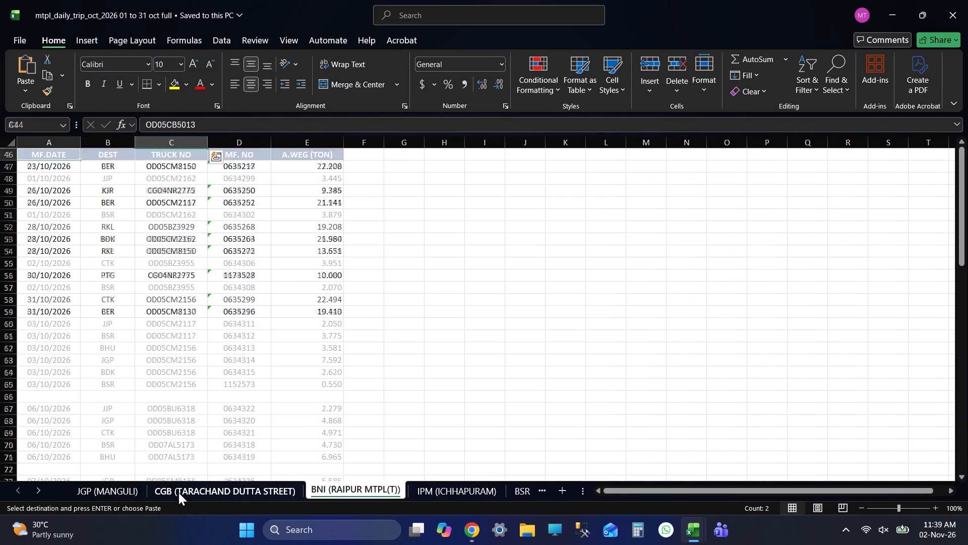
scroll(211, 401, down, 11)
scroll(221, 427, up, 1)
scroll(221, 427, down, 3)
scroll(229, 418, up, 1)
scroll(229, 419, down, 1)
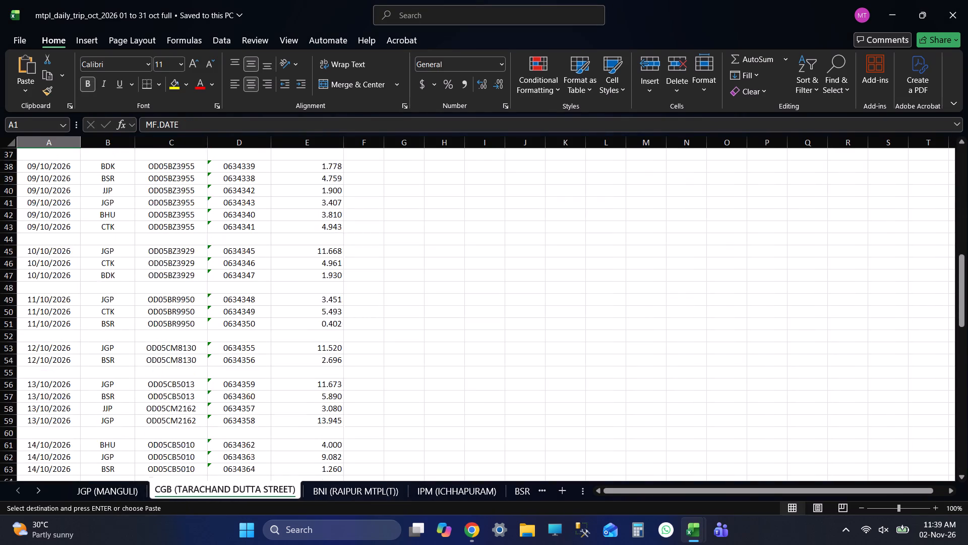
scroll(233, 414, up, 1)
scroll(233, 414, down, 1)
scroll(233, 414, up, 1)
scroll(233, 414, down, 7)
scroll(233, 417, up, 1)
scroll(233, 417, down, 9)
scroll(233, 423, up, 1)
scroll(233, 423, down, 3)
scroll(237, 422, up, 1)
scroll(237, 422, down, 1)
scroll(237, 422, up, 1)
scroll(238, 419, down, 1)
scroll(240, 416, up, 1)
scroll(240, 416, down, 2)
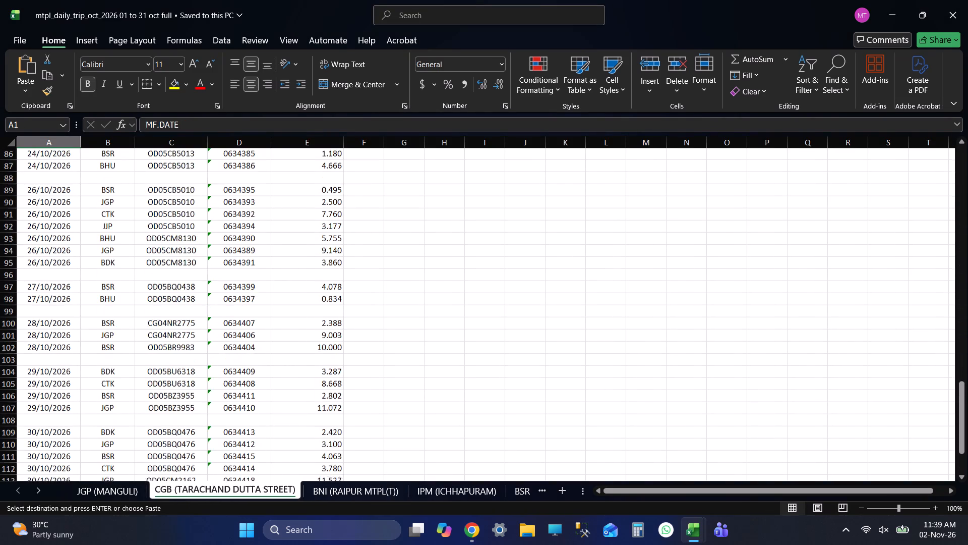
scroll(240, 416, down, 3)
scroll(240, 419, up, 1)
scroll(240, 419, down, 1)
key(alt+Tab)
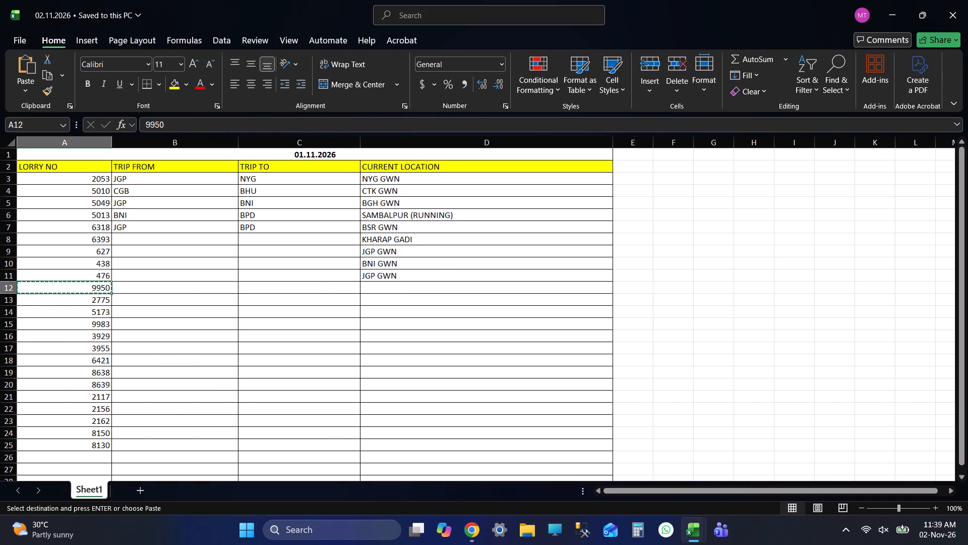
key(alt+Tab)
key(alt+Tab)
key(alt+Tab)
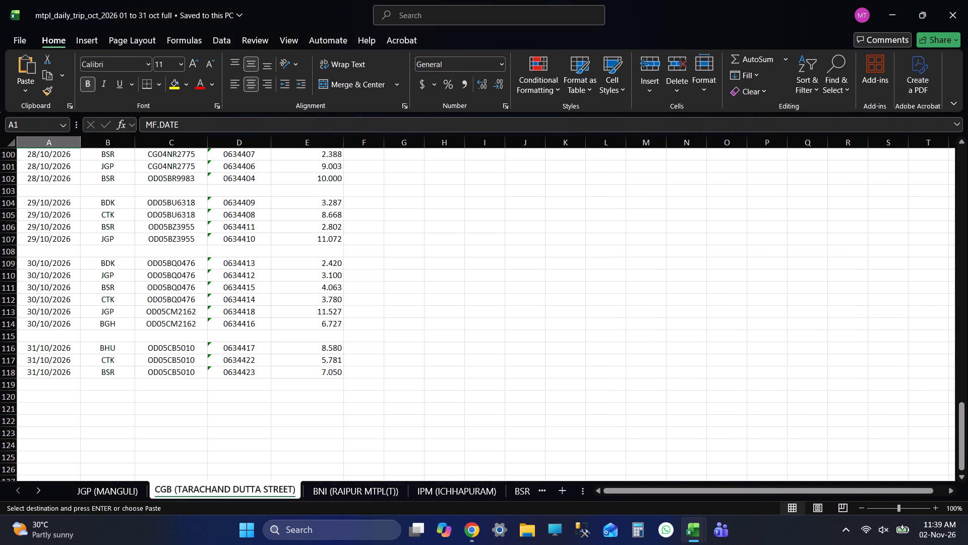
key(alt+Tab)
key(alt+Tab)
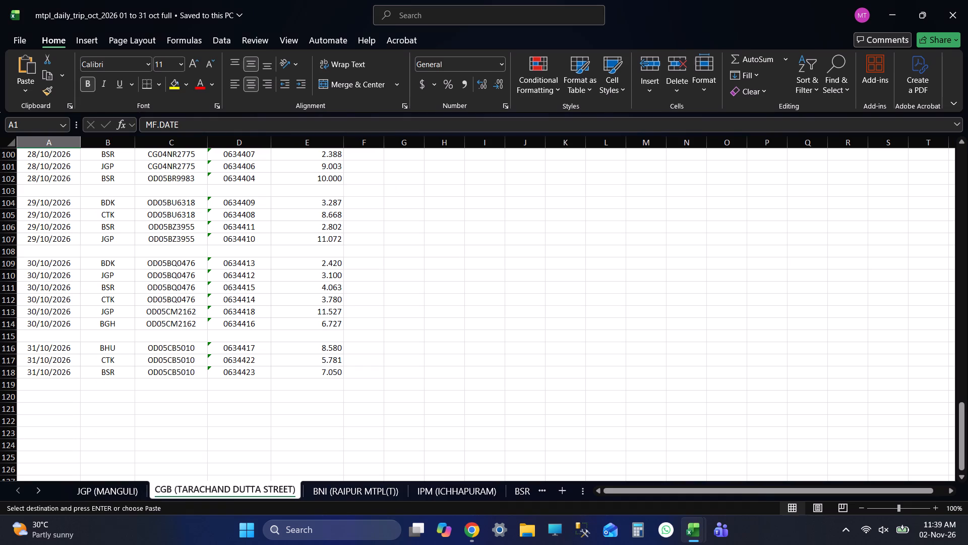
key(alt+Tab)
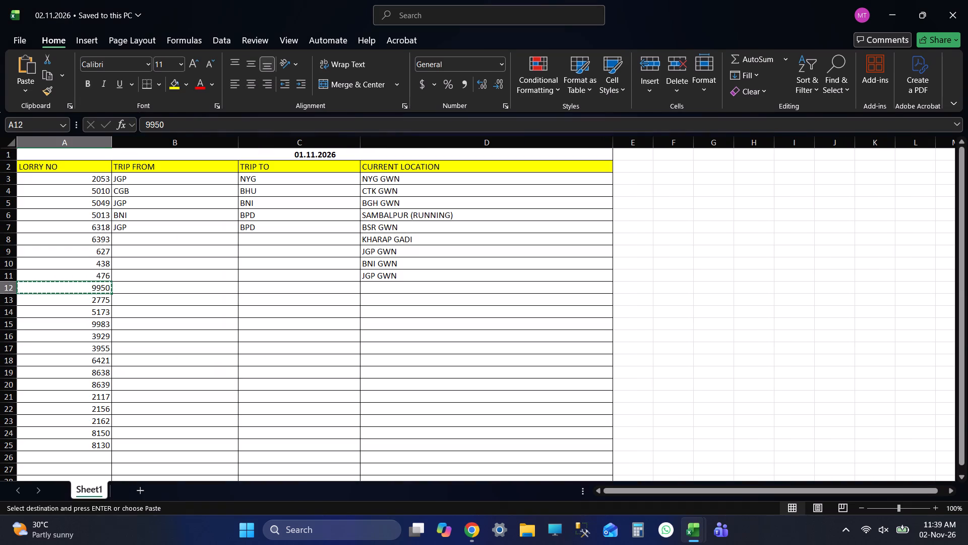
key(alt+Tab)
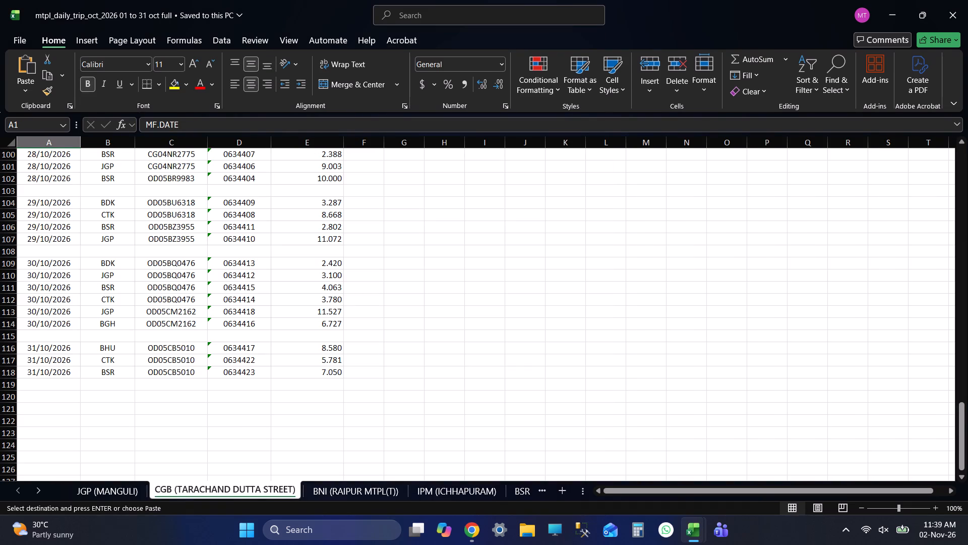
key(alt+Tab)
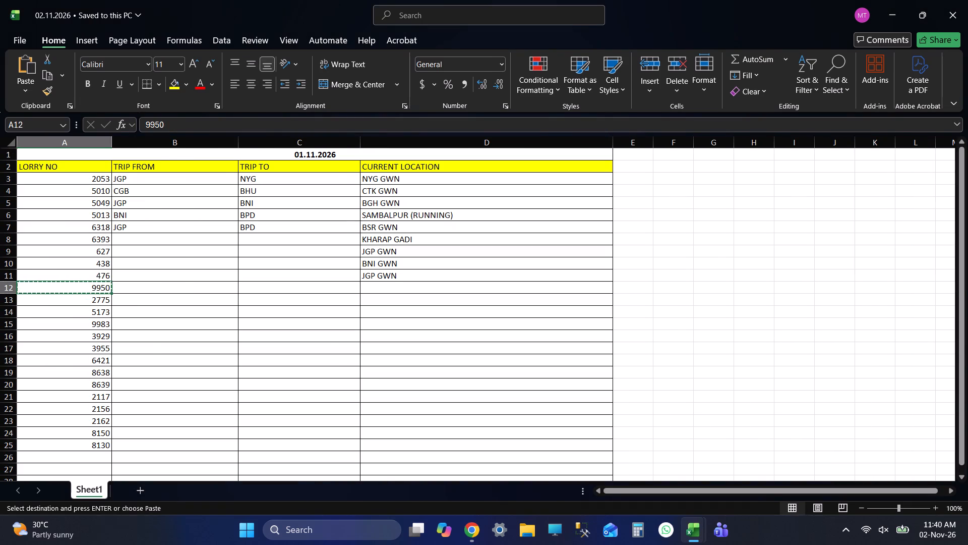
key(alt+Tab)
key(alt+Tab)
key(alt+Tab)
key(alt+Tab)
Check the October manifest's JGP sheet for lorry 9950 and highlight its two 31/10/2026 entries, from truck number to weight.
key(alt+Tab)
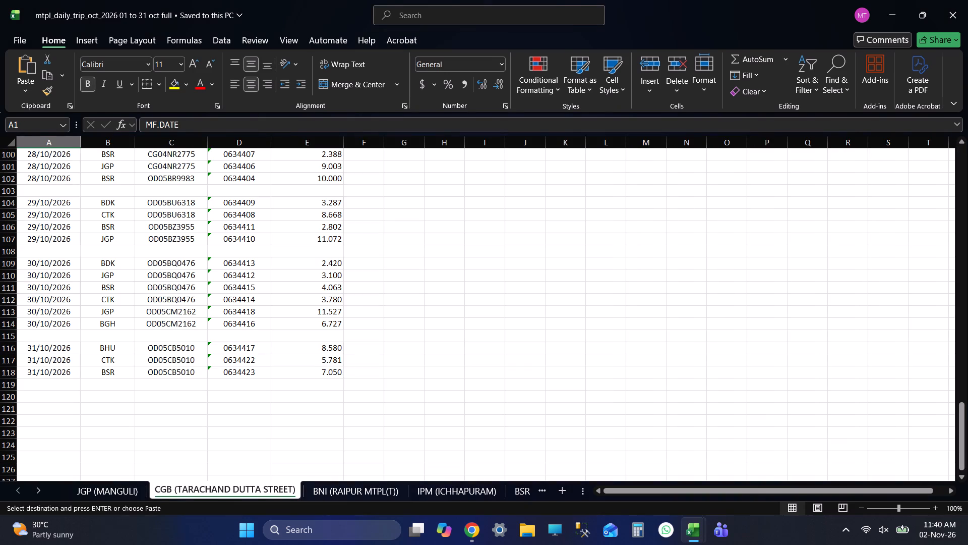
scroll(220, 265, up, 2)
scroll(227, 266, down, 2)
click(110, 488)
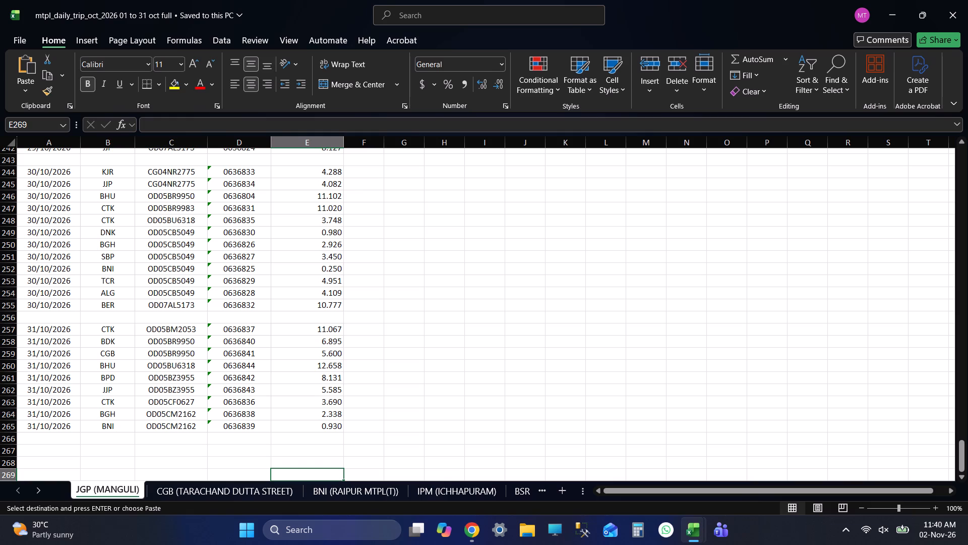
drag(173, 341, 302, 359)
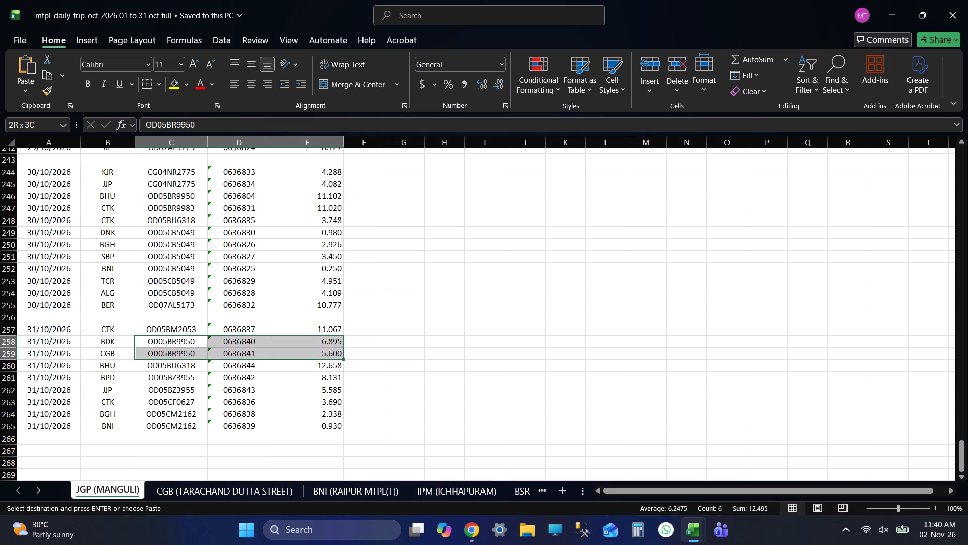
drag(302, 359, 300, 359)
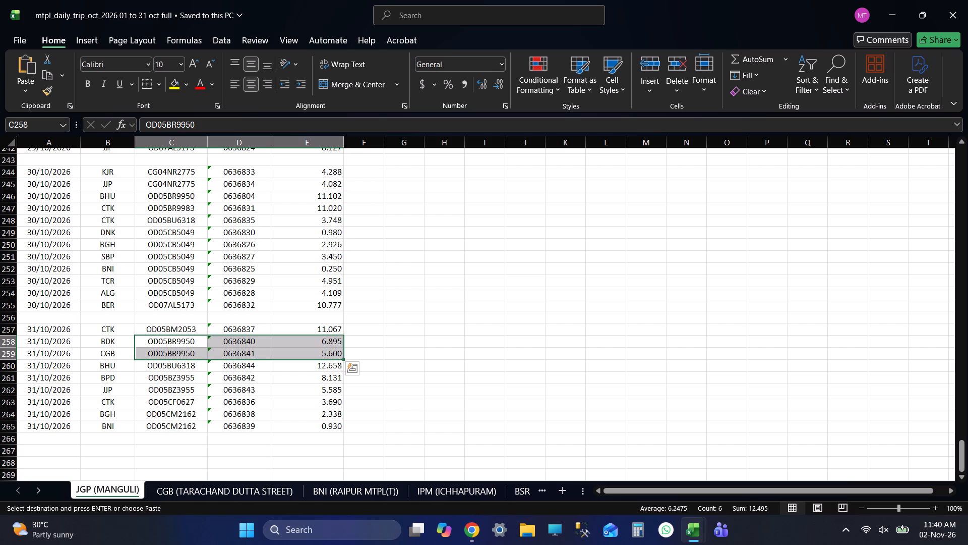
Switch to the Wheelseye dashboard and examine lorry 9950's route and stops for today on the map.
key(alt+Tab)
key(alt+Tab)
key(alt+Tab)
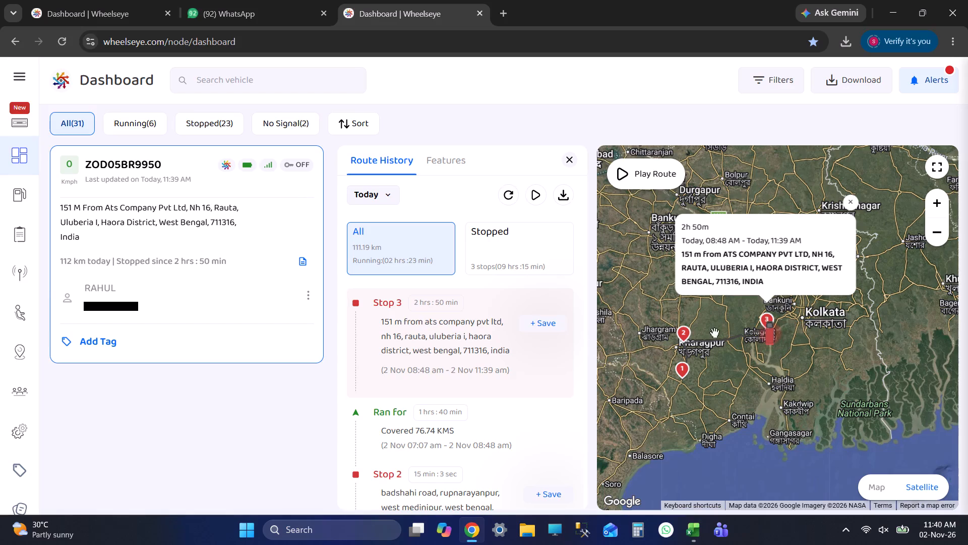
scroll(751, 335, up, 5)
scroll(788, 324, down, 1)
scroll(788, 324, up, 1)
scroll(761, 346, down, 5)
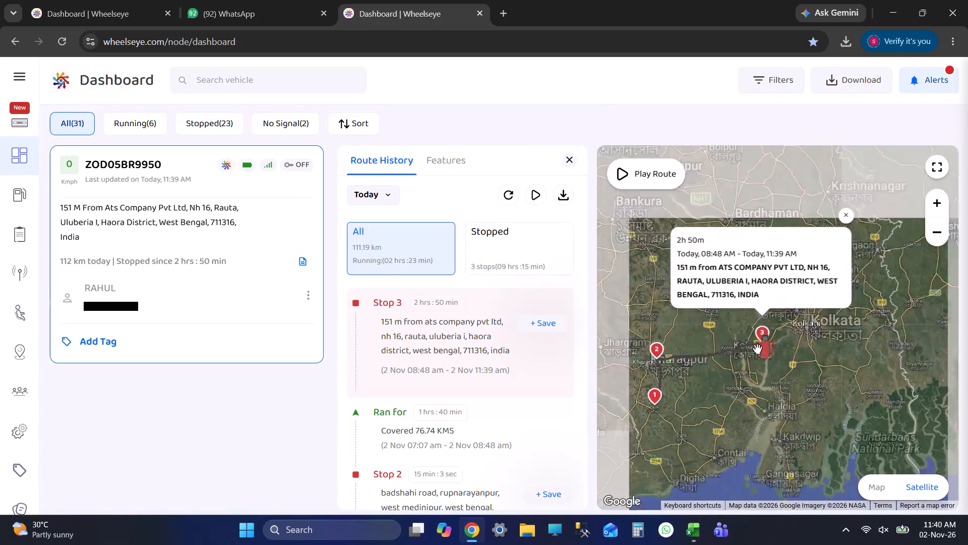
scroll(671, 351, up, 2)
key(alt+Tab)
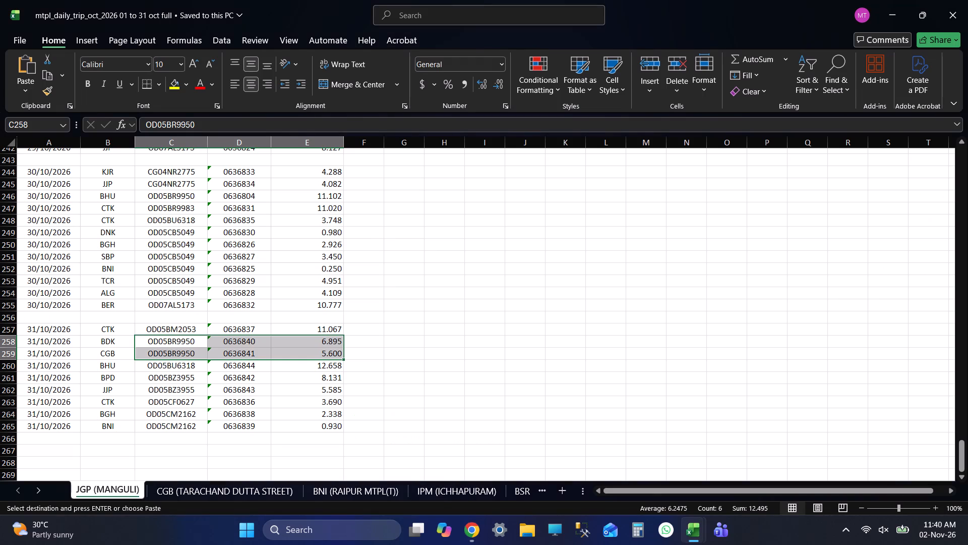
key(alt+Tab)
scroll(486, 424, down, 14)
scroll(493, 413, up, 6)
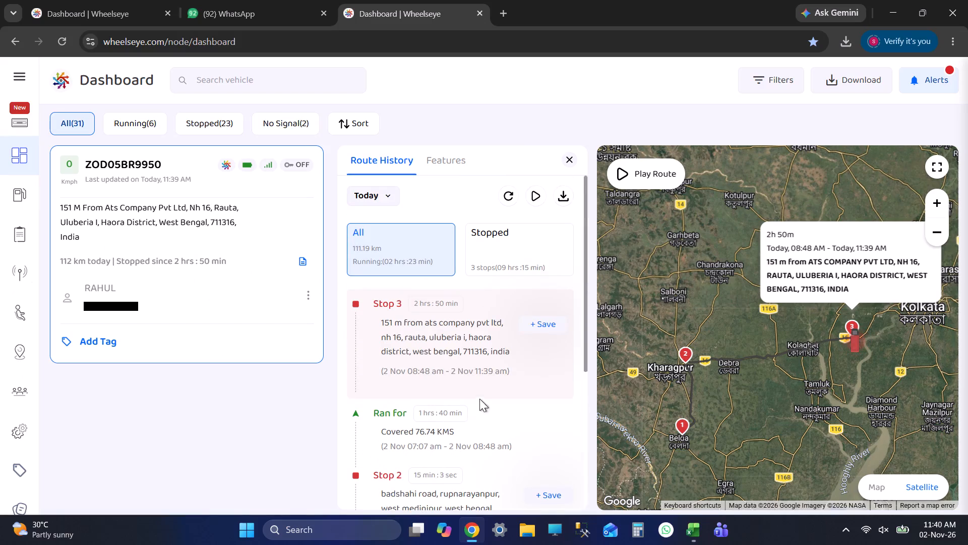
scroll(479, 399, up, 3)
Set lorry 9950's route history to the last 7 days and open its 1 Nov stop at BSR GWN.
click(381, 202)
click(398, 286)
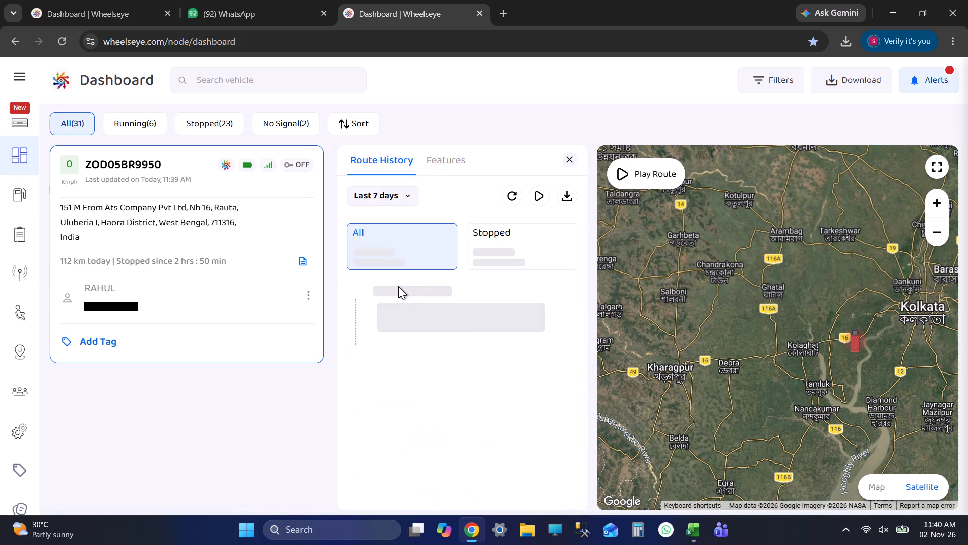
scroll(488, 386, down, 11)
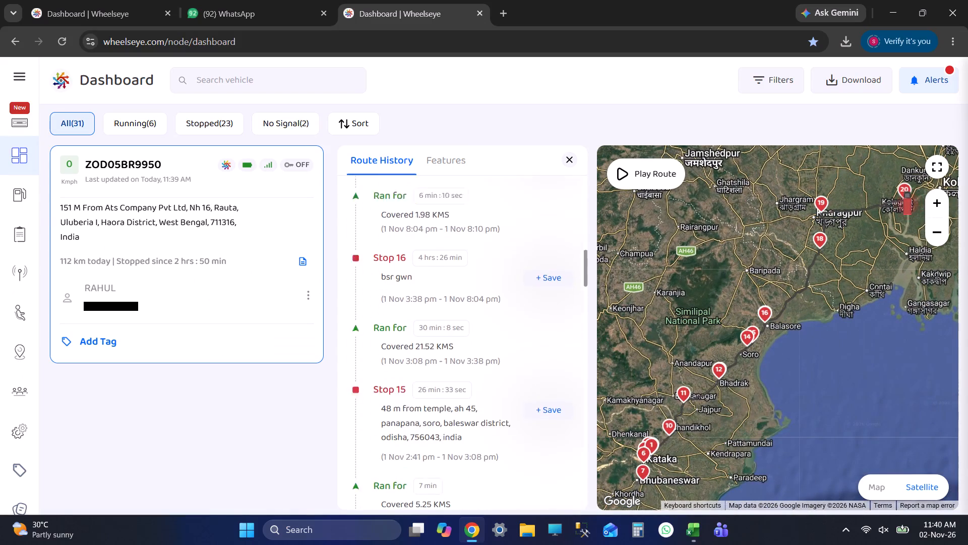
scroll(487, 383, up, 2)
click(470, 361)
Check the BSR, CGB and JGP sheets of the October manifest workbook for lorry 9950's latest trips.
key(alt+Tab)
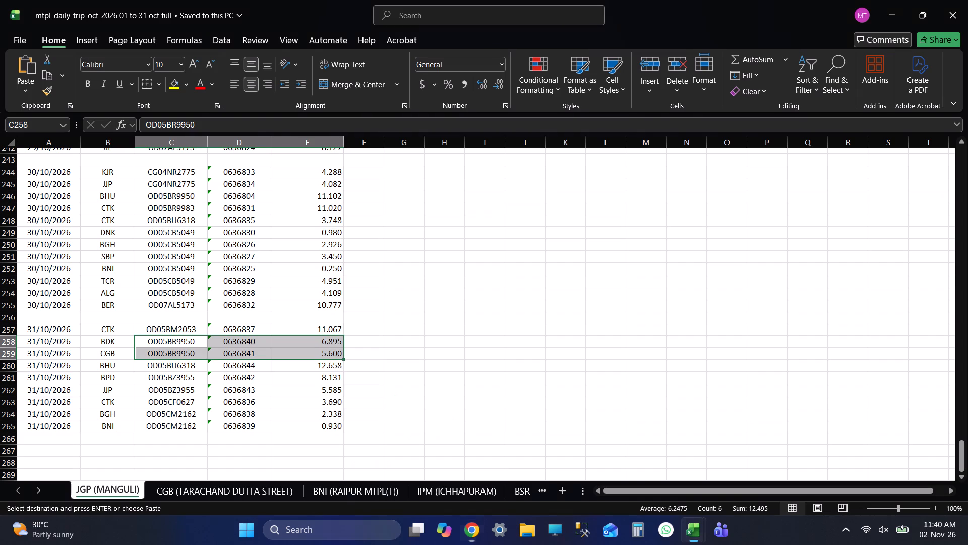
click(526, 492)
scroll(259, 396, down, 6)
scroll(261, 414, up, 1)
scroll(261, 414, down, 5)
scroll(218, 423, up, 1)
scroll(215, 423, down, 1)
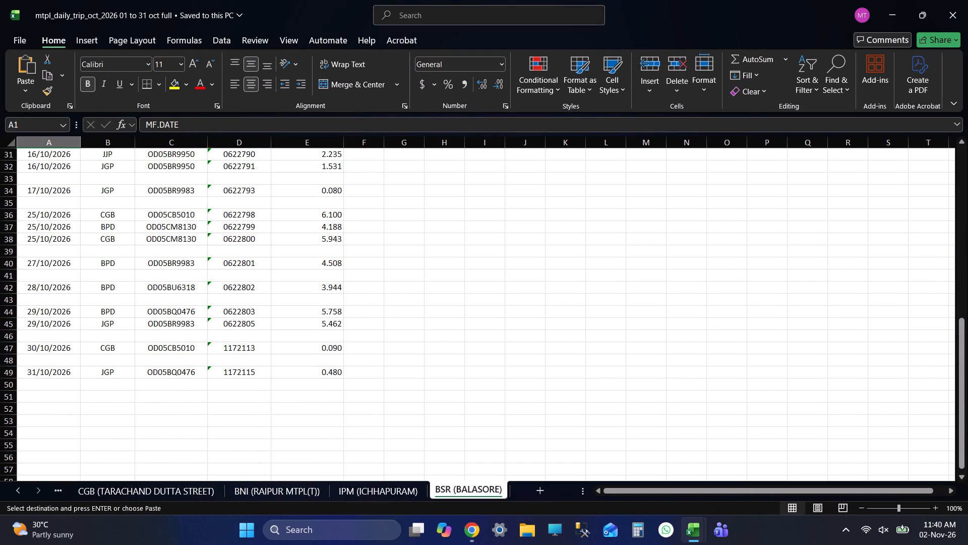
drag(164, 373, 307, 377)
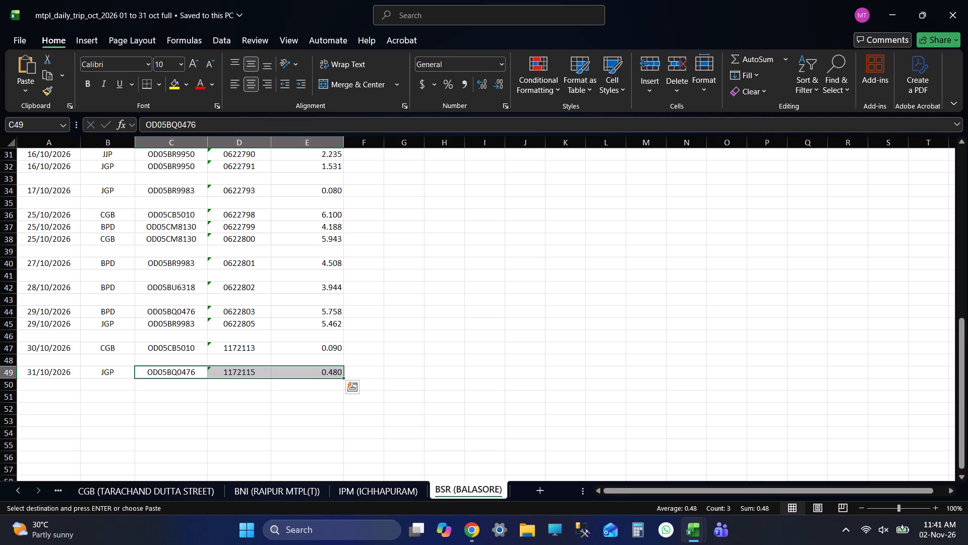
scroll(339, 371, up, 2)
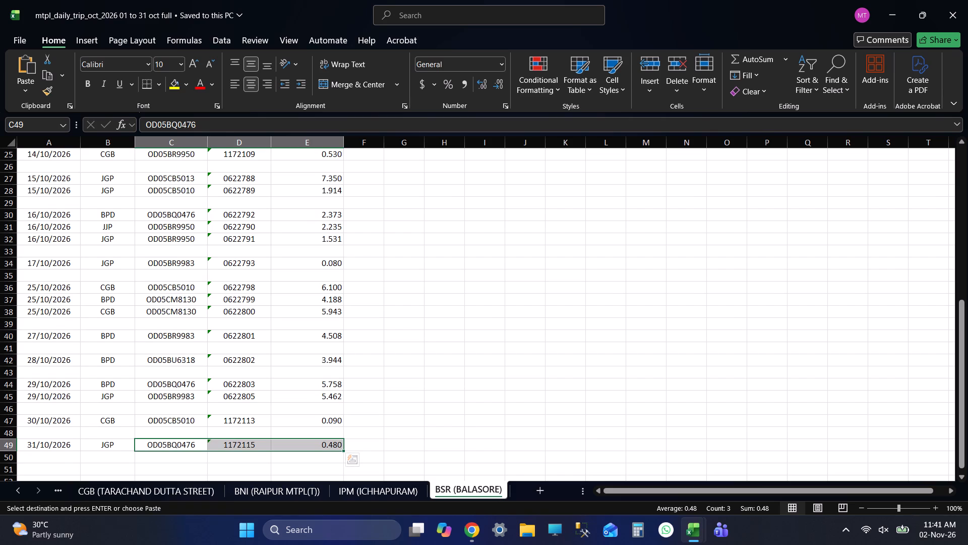
scroll(335, 357, down, 4)
click(112, 496)
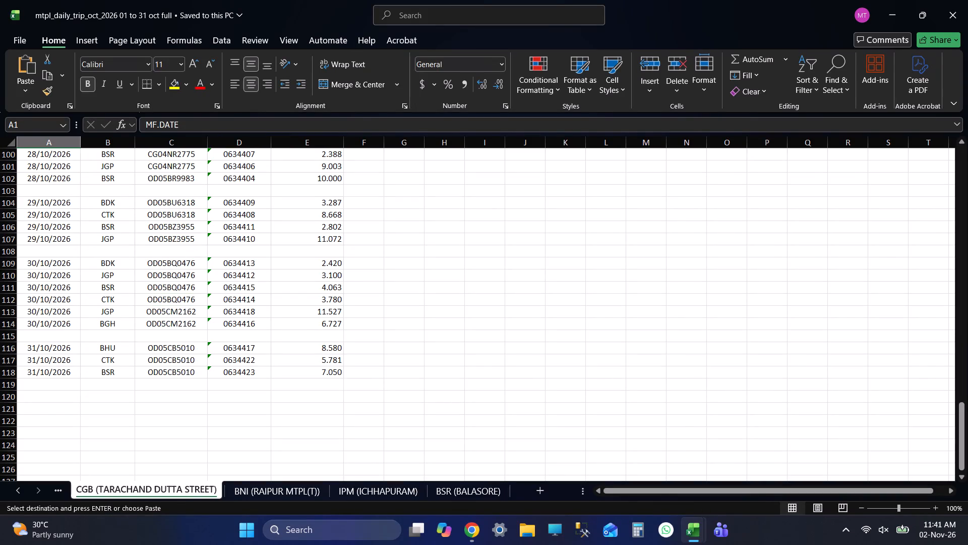
scroll(215, 313, up, 1)
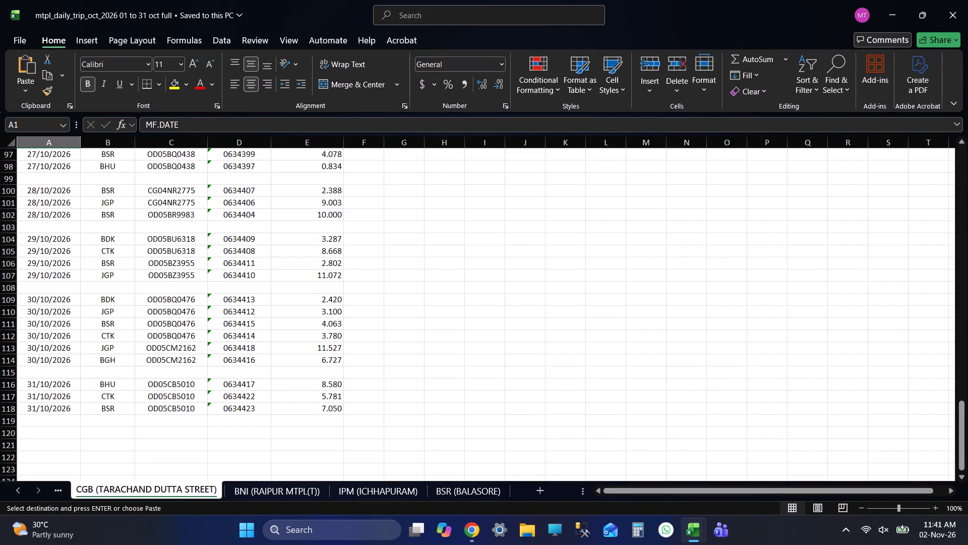
click(17, 487)
click(85, 486)
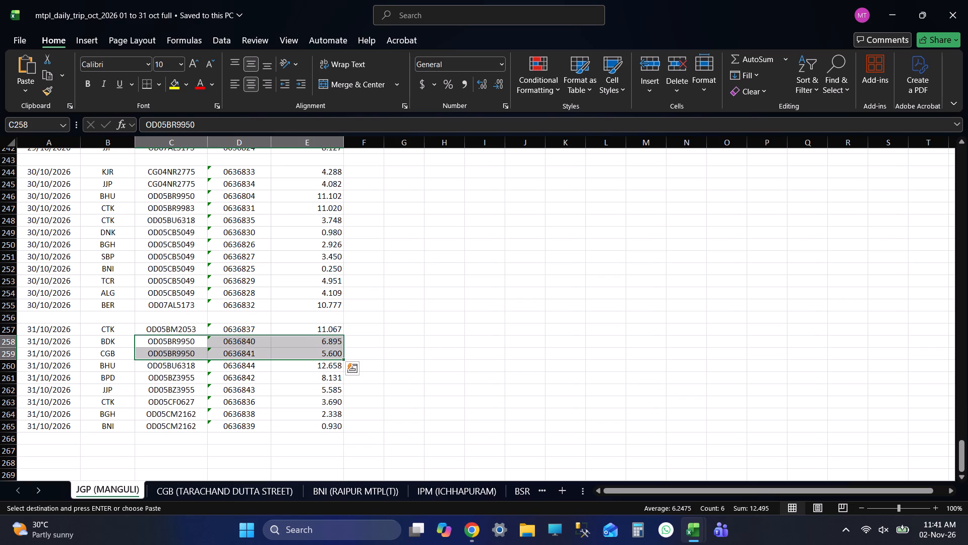
Switch to the Wheelseye dashboard and examine lorry 9950's two BDK GWN stops on 1 Nov and its preceding JGP stop.
key(alt+Tab)
key(alt+Tab)
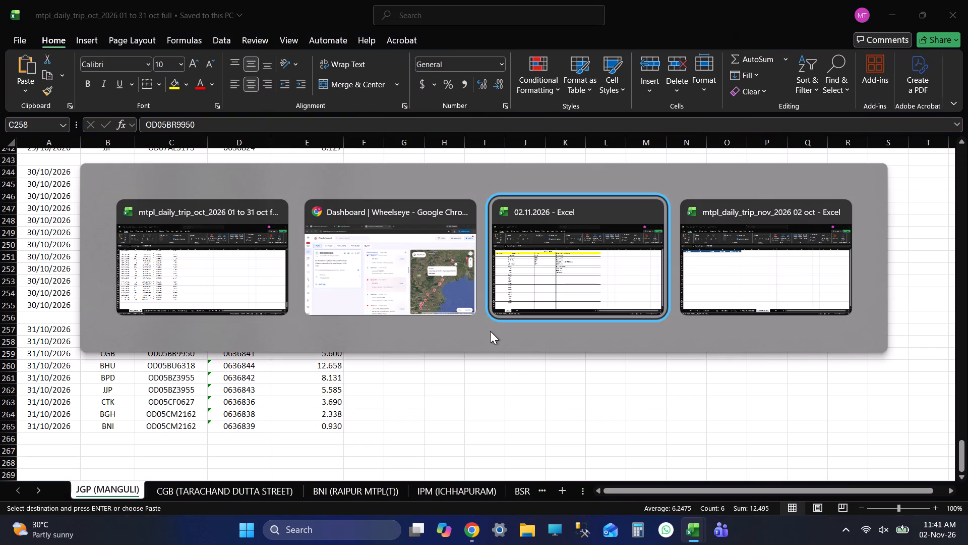
key(alt+Tab)
key(alt+Tab)
key(alt+Tab)
key(alt+Tab)
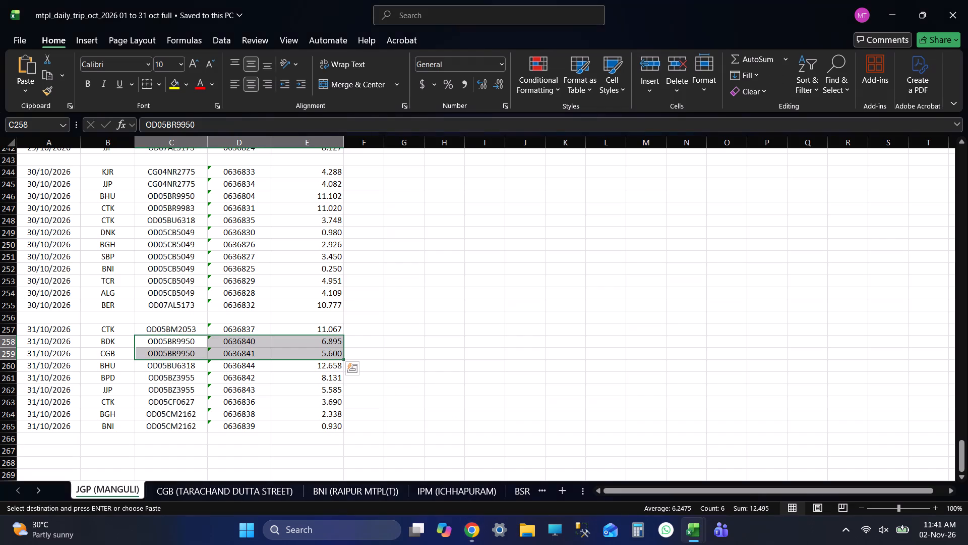
key(alt+Tab)
scroll(460, 423, down, 1)
scroll(460, 424, up, 1)
scroll(460, 424, down, 6)
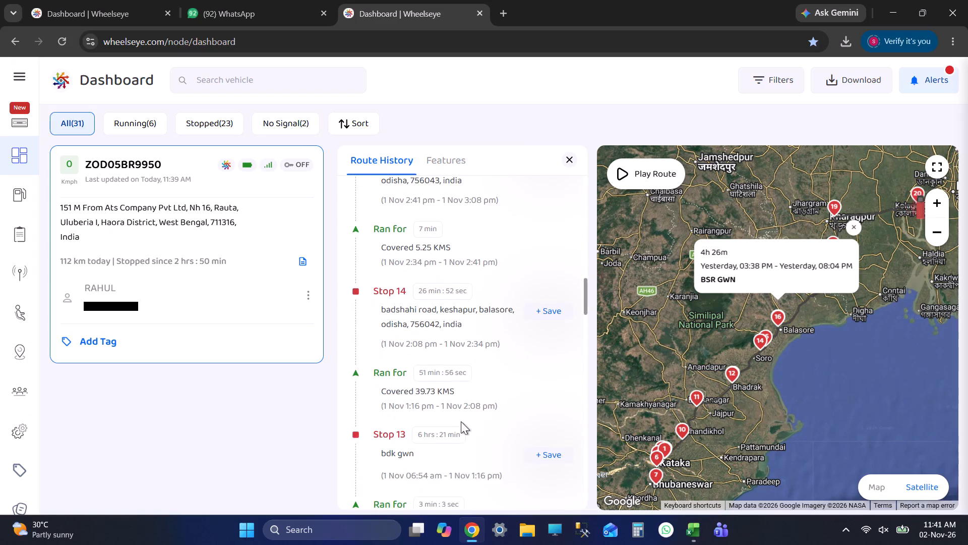
click(459, 384)
scroll(474, 383, down, 3)
click(459, 296)
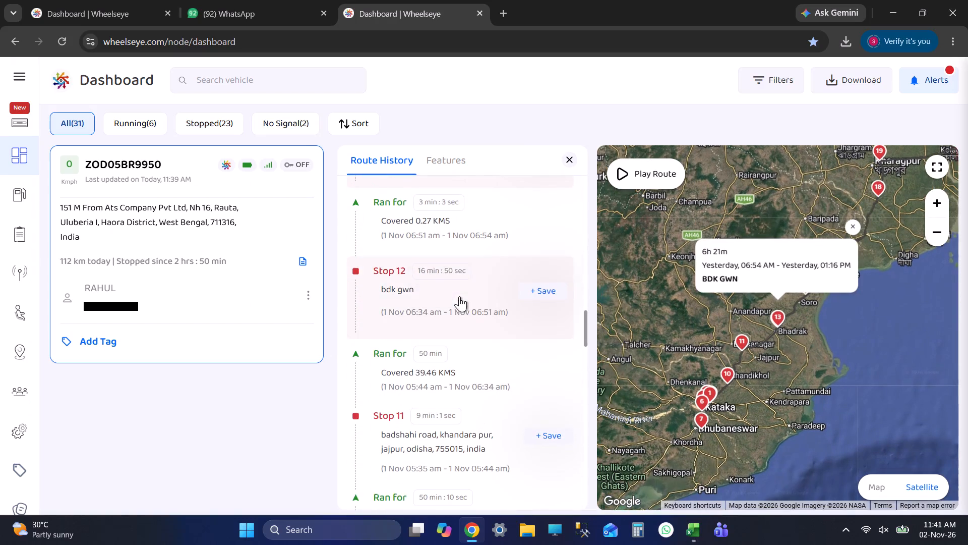
scroll(469, 345, down, 8)
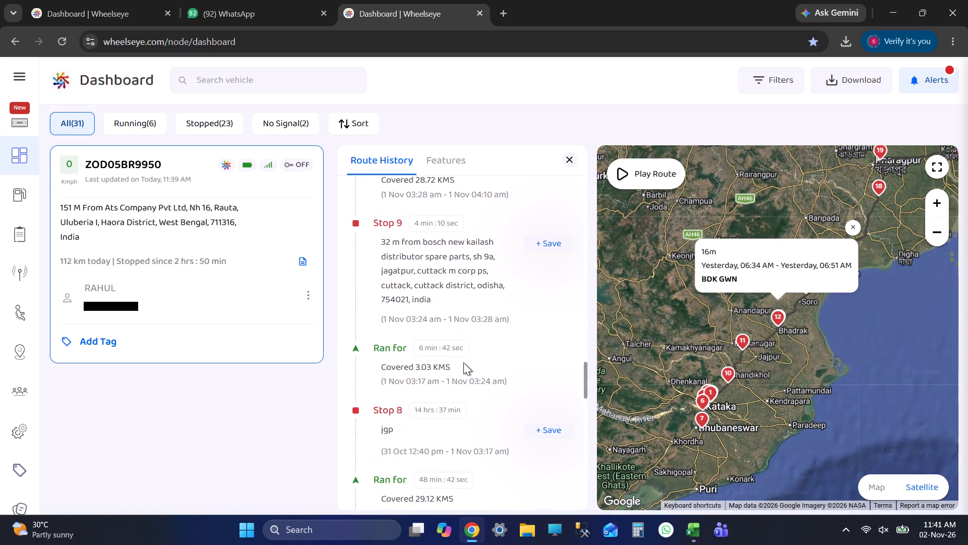
click(415, 413)
scroll(800, 329, up, 10)
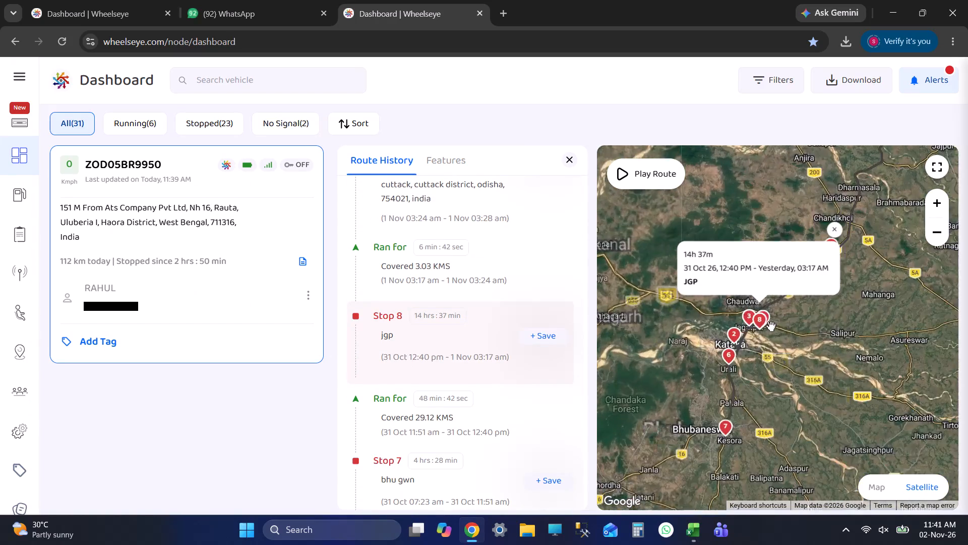
scroll(771, 326, up, 4)
scroll(504, 341, up, 2)
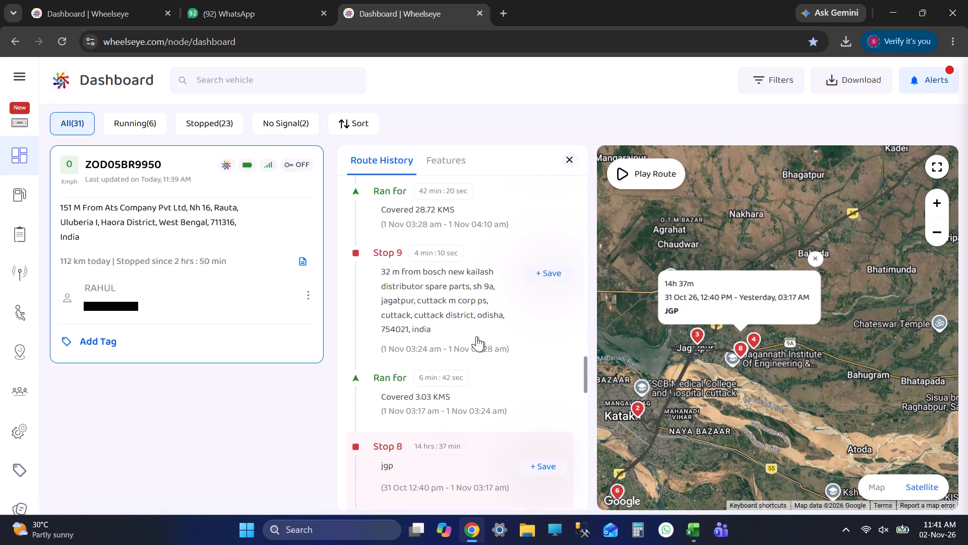
Trace lorry 9950's 1 Nov route forward from JGP, examining stops 9 to 14 on the map.
click(420, 329)
scroll(461, 325, up, 3)
click(430, 365)
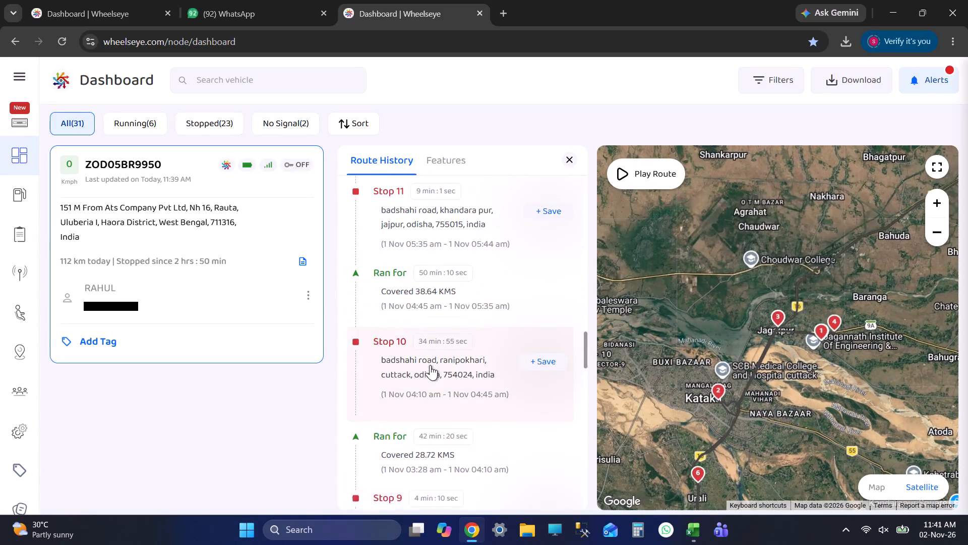
scroll(430, 365, up, 2)
scroll(430, 365, down, 1)
scroll(430, 365, up, 5)
click(434, 449)
scroll(450, 446, up, 3)
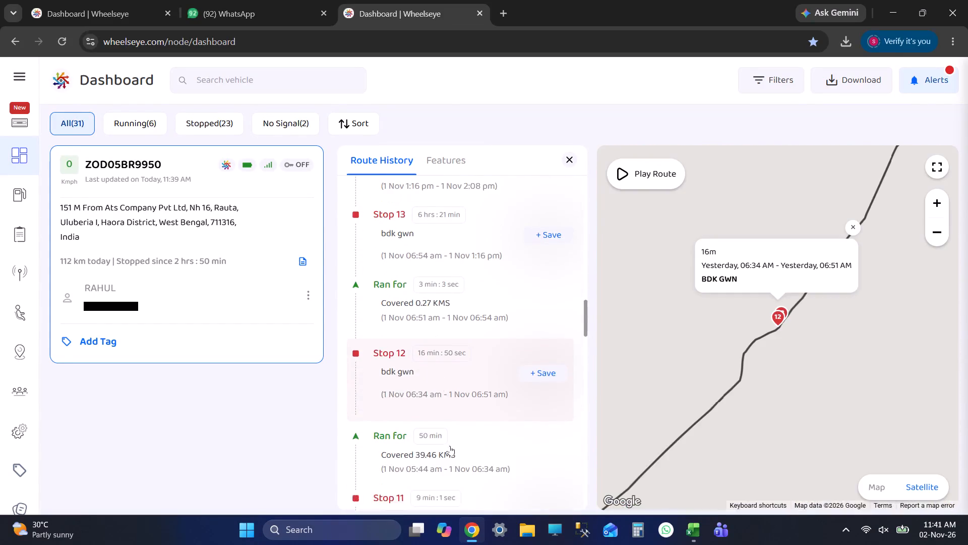
click(448, 397)
scroll(453, 398, up, 3)
scroll(455, 403, down, 3)
scroll(455, 409, up, 1)
scroll(456, 409, down, 1)
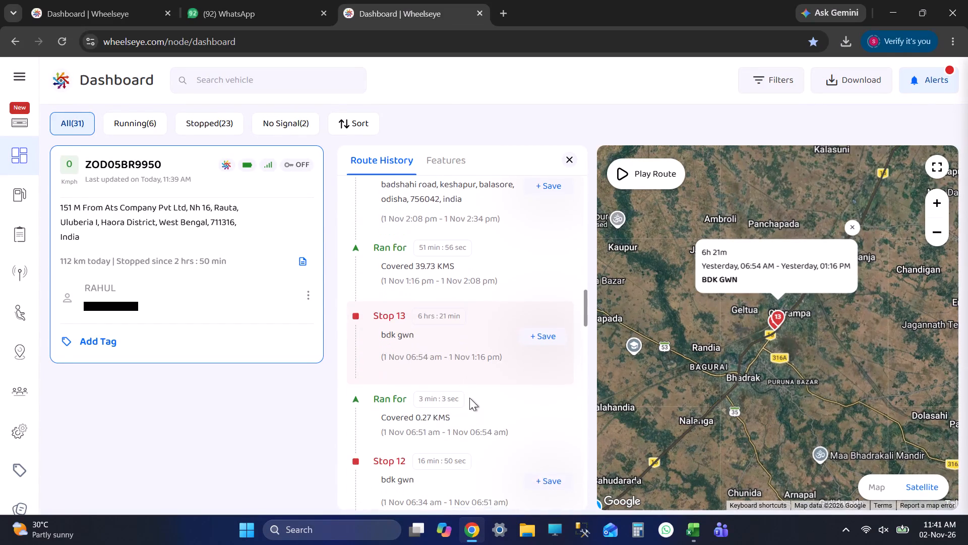
scroll(469, 398, up, 1)
scroll(469, 398, down, 1)
scroll(475, 353, up, 2)
click(468, 338)
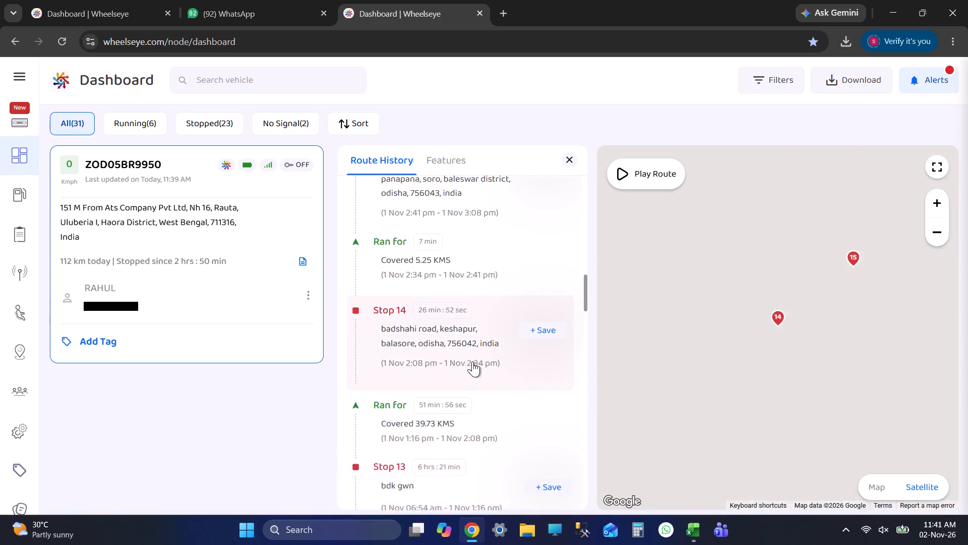
Examine lorry 9950's stop 15 and its two BSR GWN stops, 16 and 17, on the map.
scroll(473, 366, up, 4)
click(449, 419)
scroll(453, 416, up, 3)
click(456, 384)
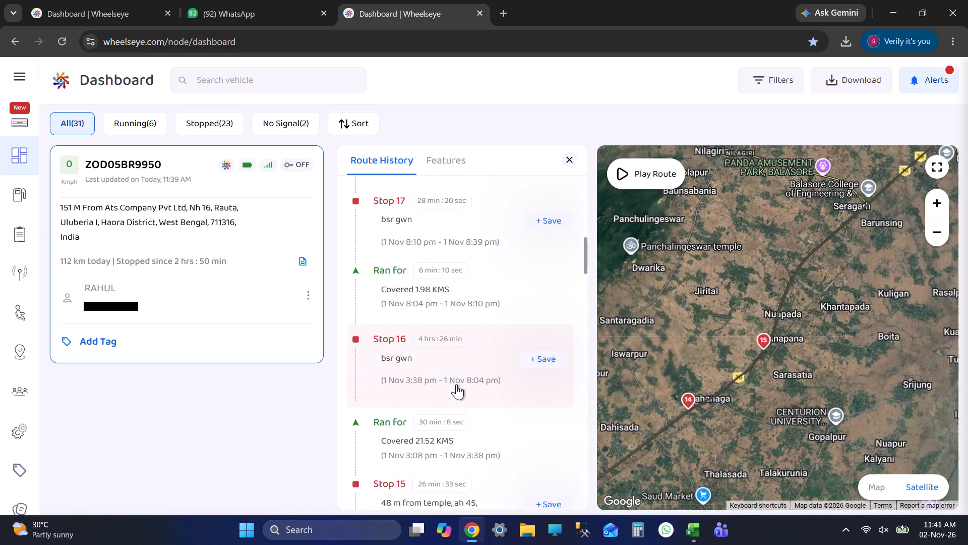
scroll(728, 339, up, 2)
drag(719, 332, 615, 359)
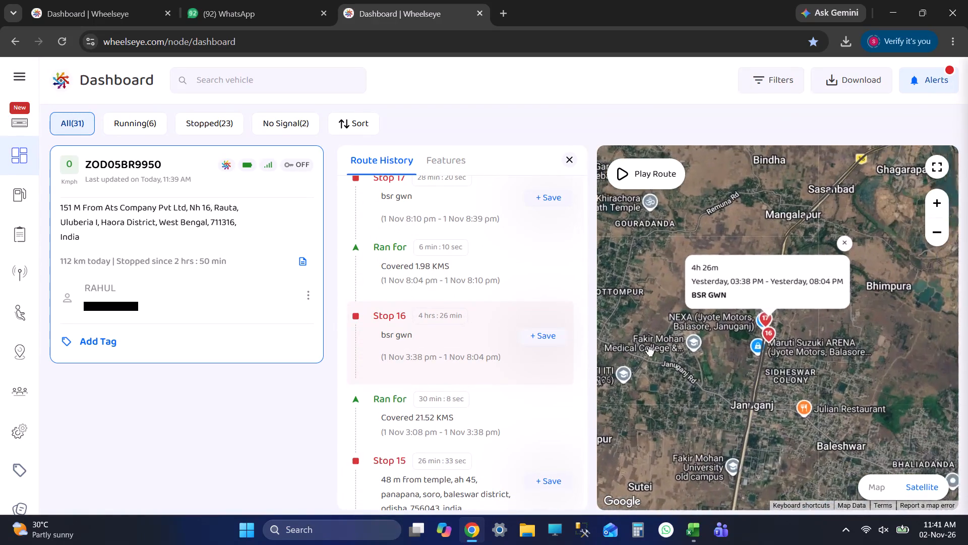
scroll(706, 342, up, 3)
drag(779, 350, 661, 375)
scroll(707, 355, up, 6)
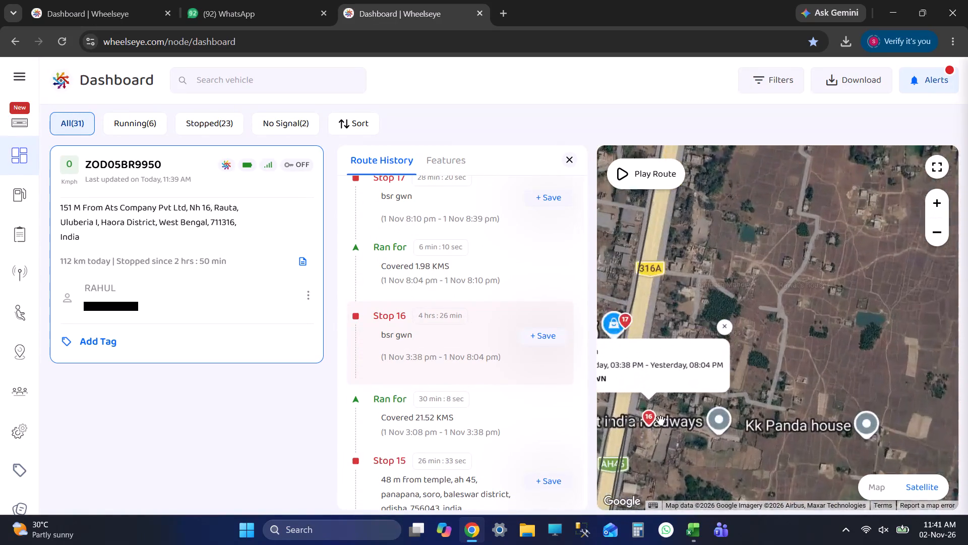
scroll(495, 334, up, 3)
click(436, 392)
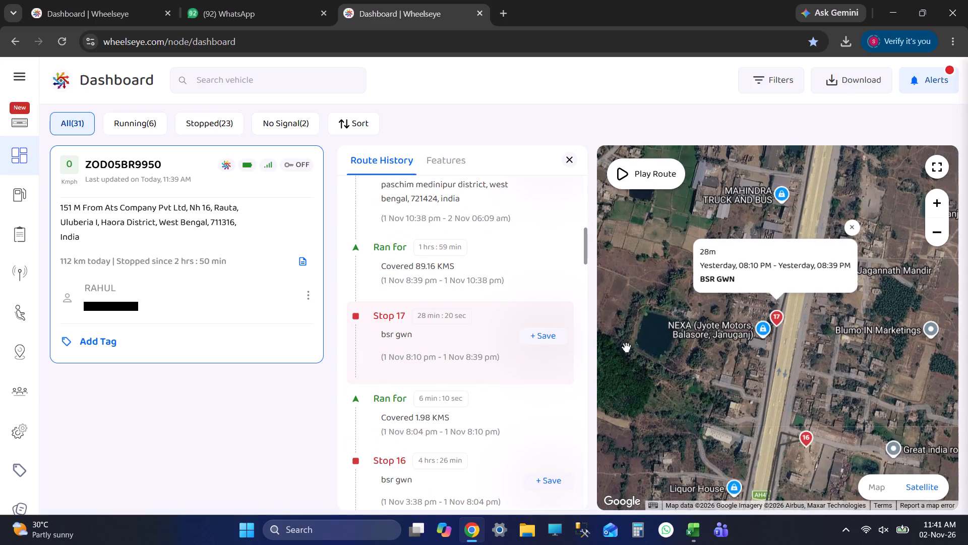
Examine the surroundings of lorry 9950's overnight stop 18 at Narayangarh on the satellite map.
scroll(516, 359, up, 3)
click(443, 397)
scroll(462, 396, up, 3)
scroll(462, 396, down, 3)
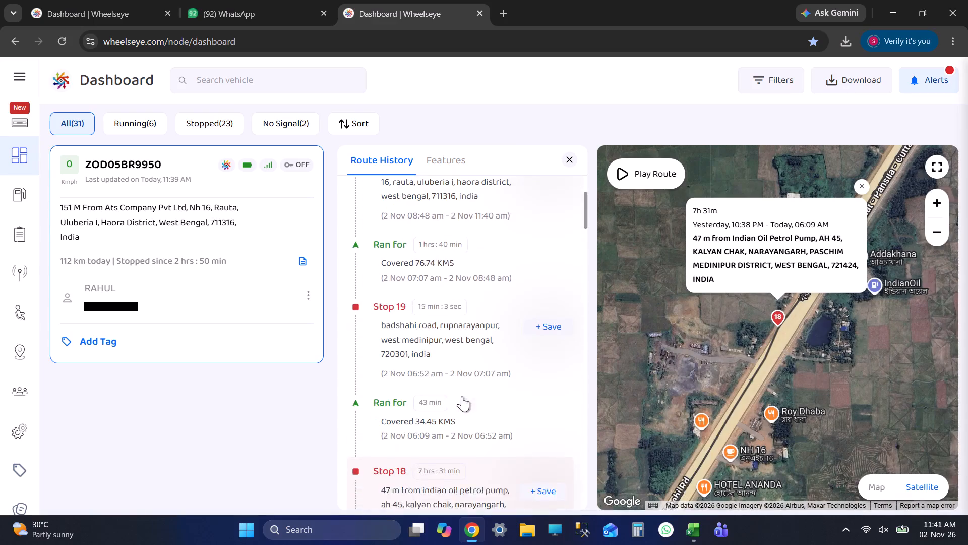
scroll(783, 335, up, 7)
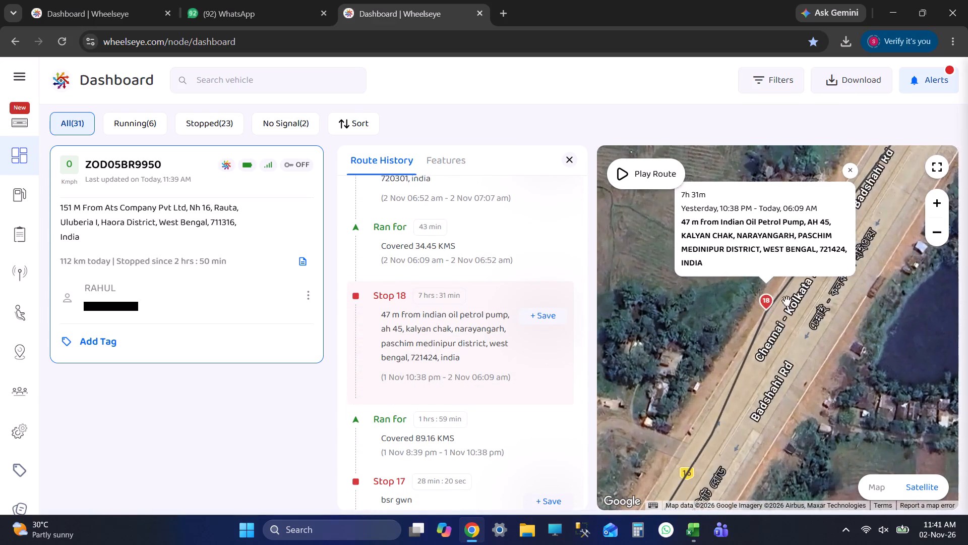
drag(786, 301, 747, 373)
scroll(745, 374, down, 4)
scroll(745, 379, up, 5)
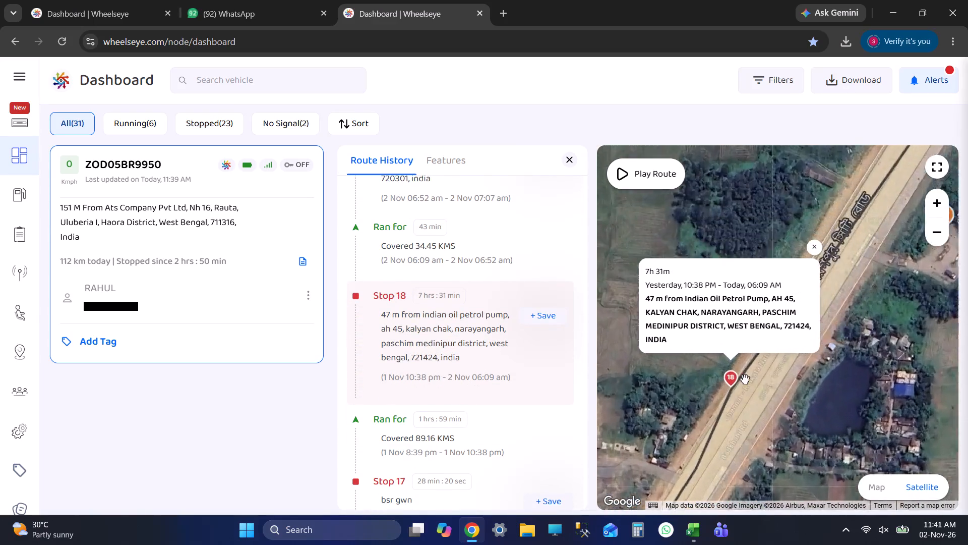
scroll(731, 396, down, 9)
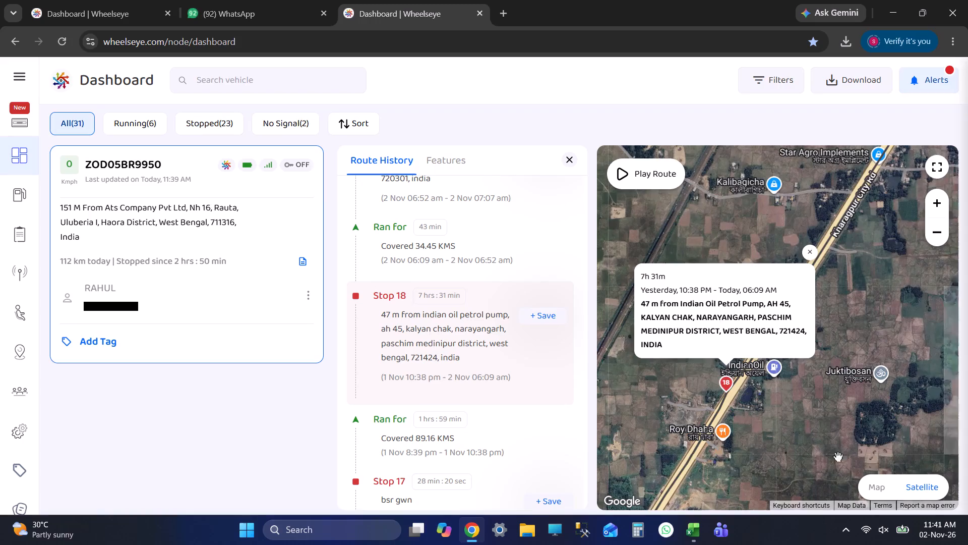
scroll(719, 383, up, 3)
scroll(500, 363, up, 3)
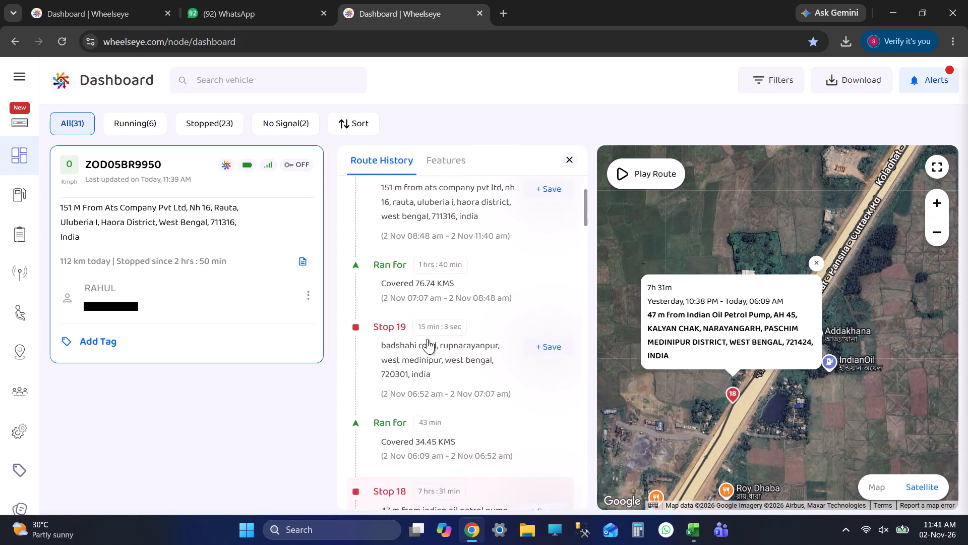
Examine lorry 9950's 2 Nov stops 19 and 20 on the satellite map.
click(427, 339)
scroll(803, 359, up, 3)
scroll(791, 360, down, 5)
drag(763, 355, 731, 453)
scroll(693, 464, up, 3)
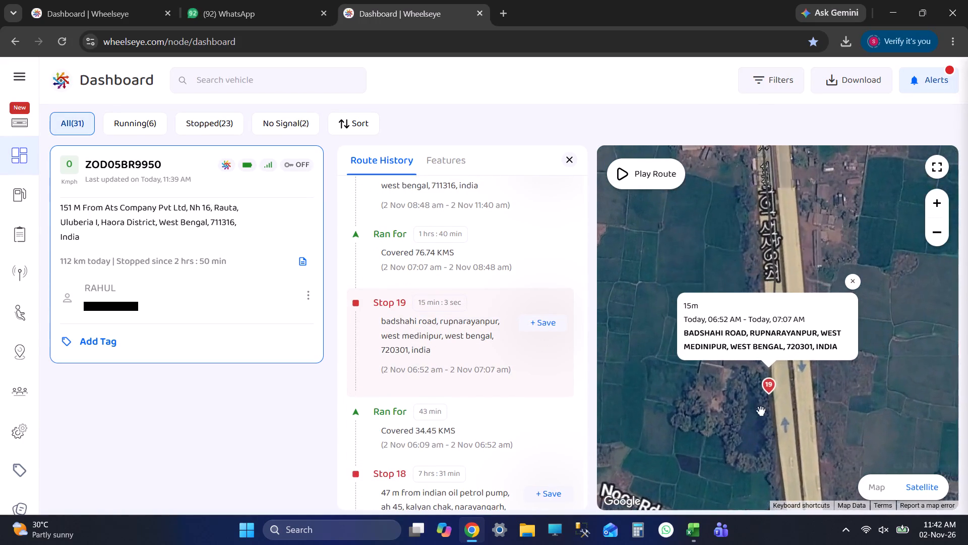
drag(745, 388, 667, 394)
scroll(688, 395, up, 4)
scroll(688, 395, down, 1)
scroll(688, 395, up, 3)
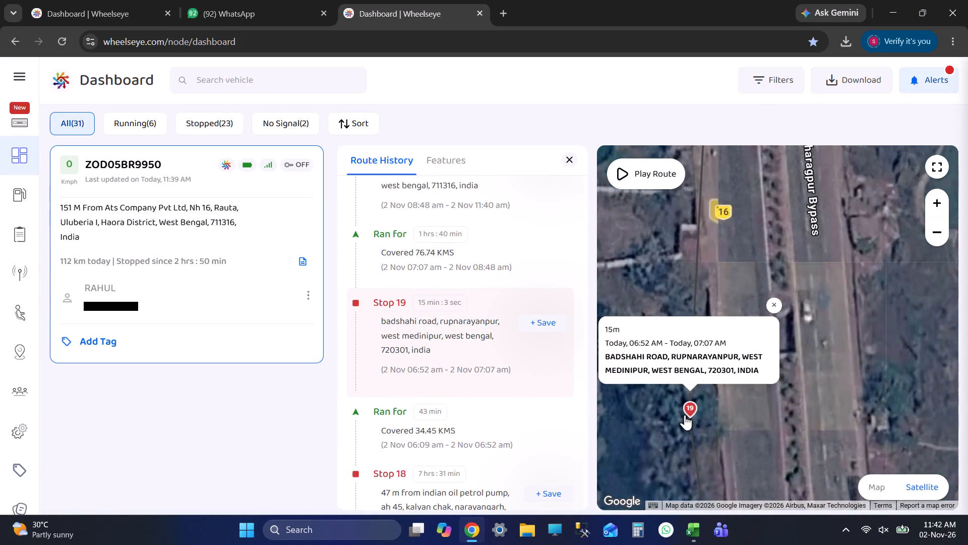
scroll(685, 415, down, 4)
scroll(486, 373, up, 3)
click(460, 354)
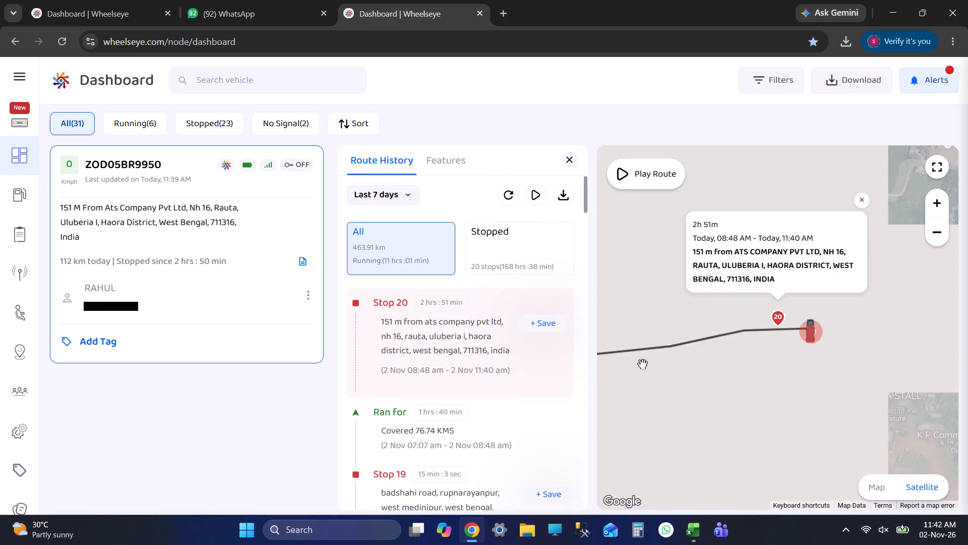
Switch to the 02.11.2026 workbook and enter JGP as the trip from for lorry 9950.
key(alt+Tab)
key(alt+Tab)
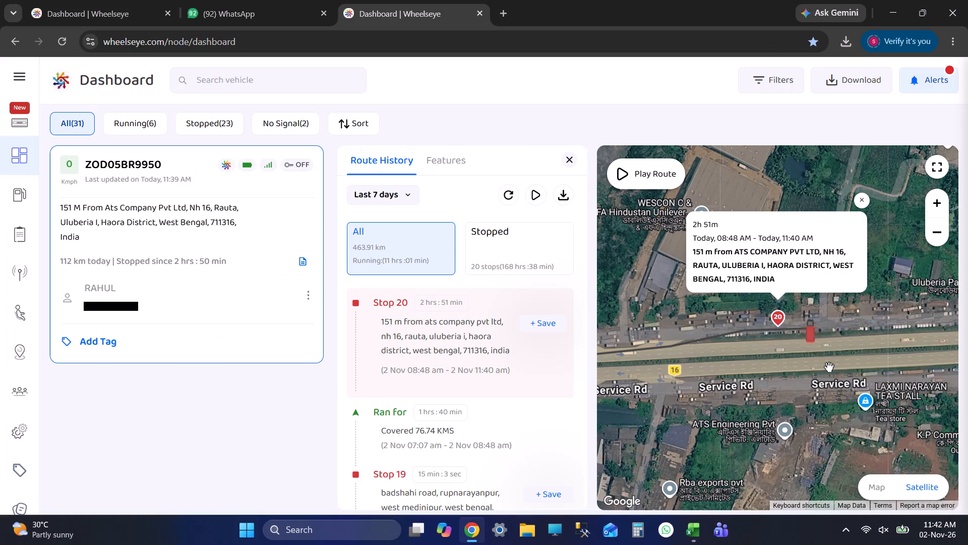
key(alt+Tab)
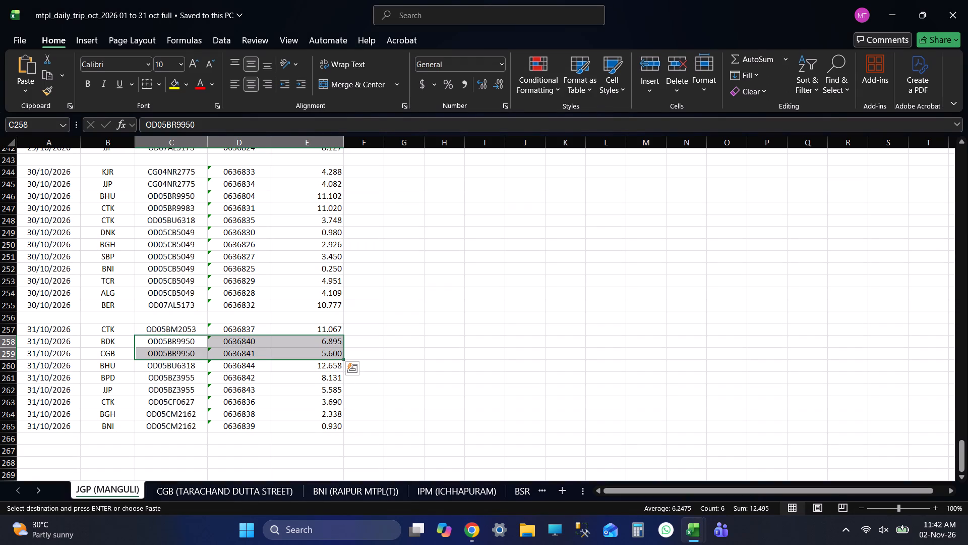
key(alt+Tab)
key(alt+Tab)
key(alt+Tab)
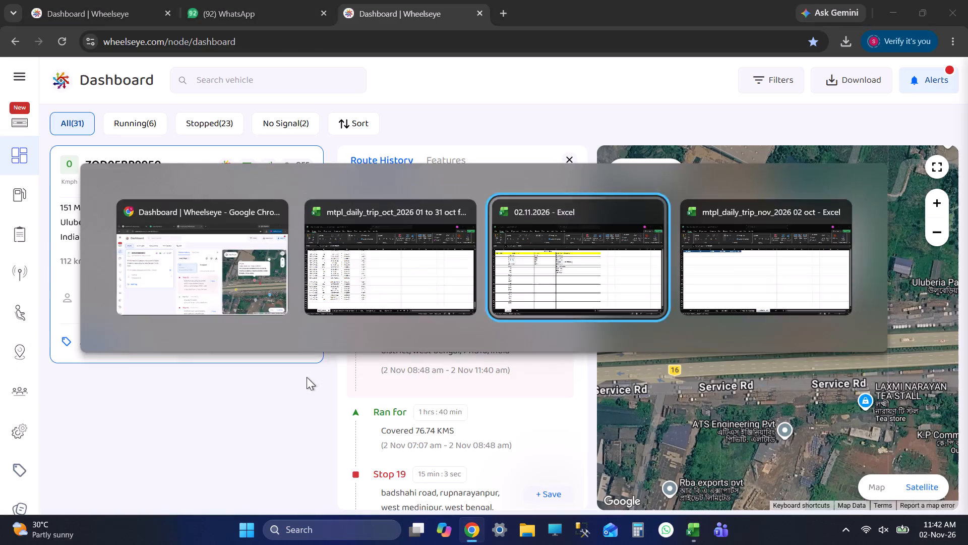
key(Tab)
key(alt+Tab)
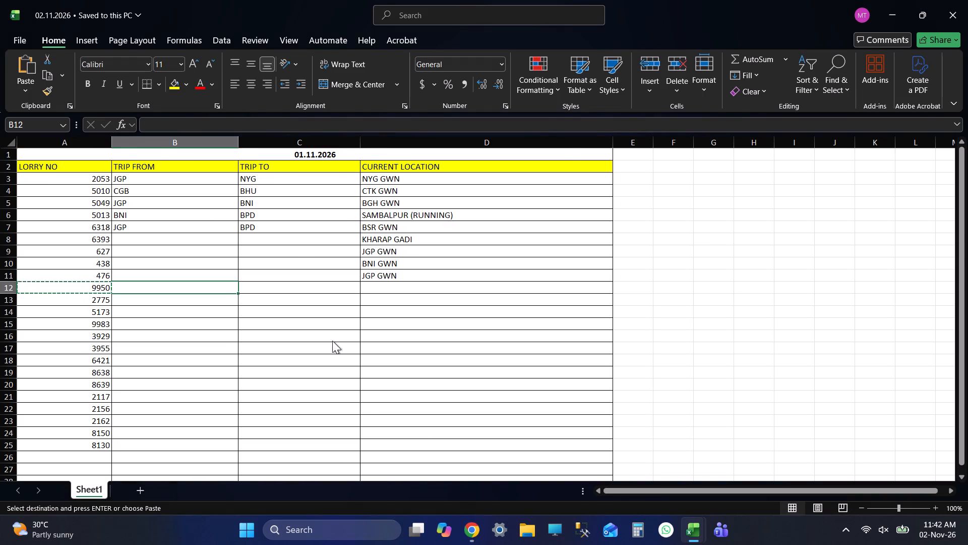
key(alt+Tab)
key(alt+Tab)
key(alt+Tab)
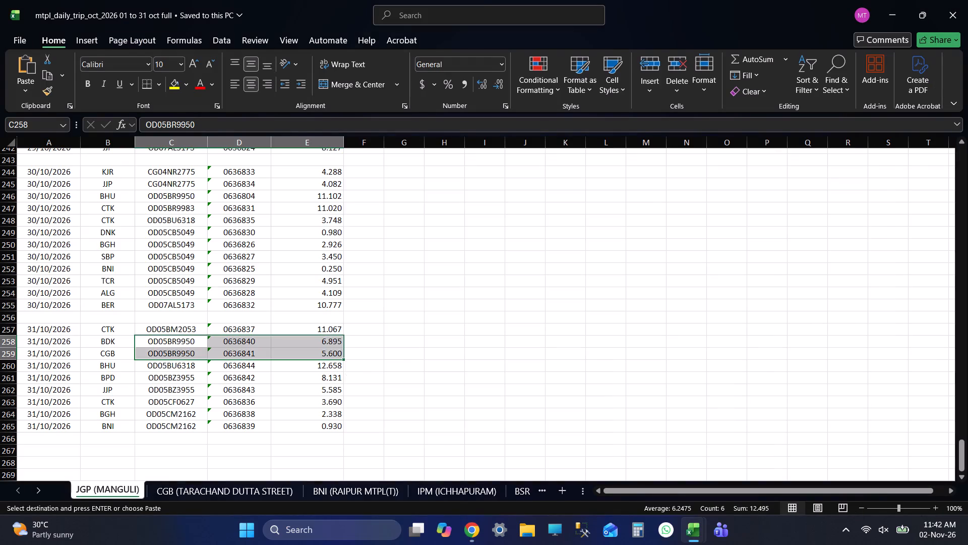
key(alt+Tab)
text(JGP)
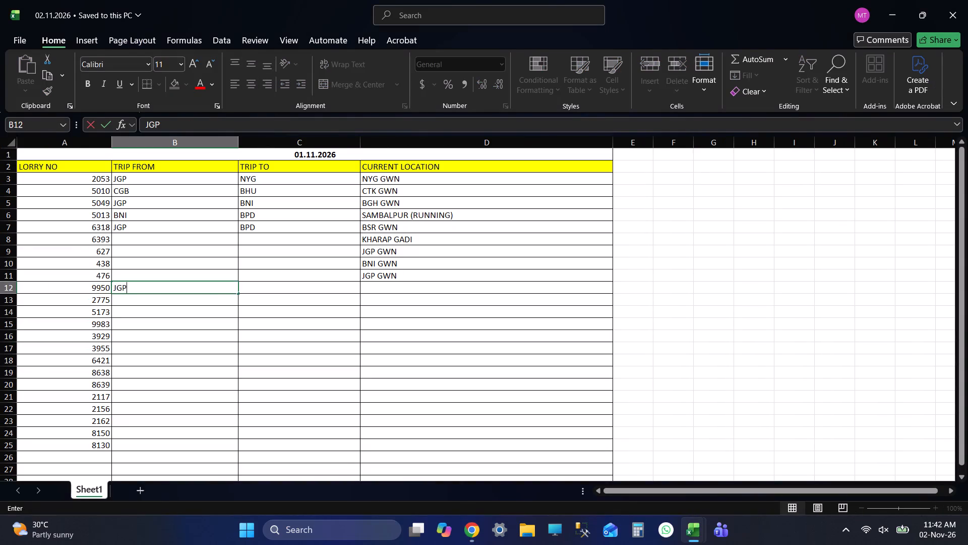
key(Tab)
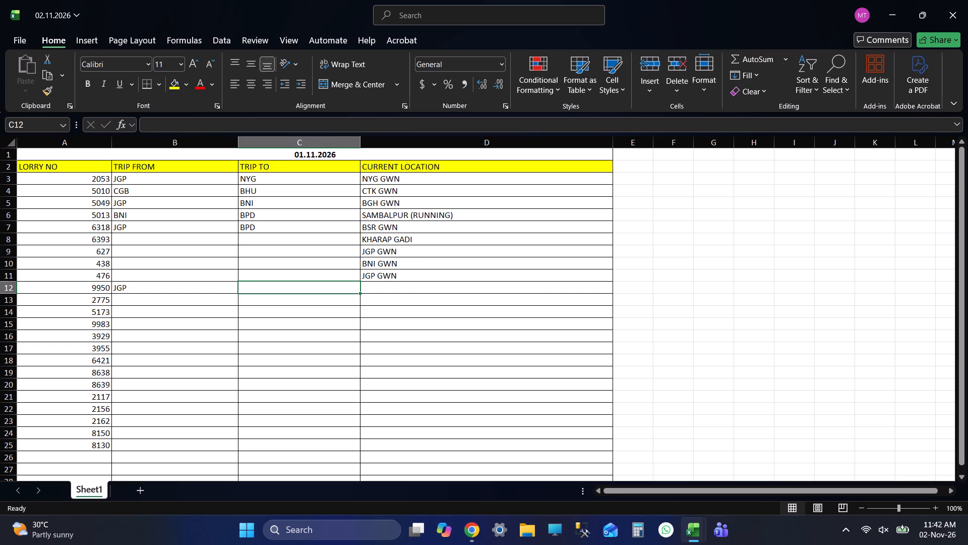
Check lorry 9950's 31/10/2026 destinations on the October manifest's JGP (MANGULI) sheet against its row in the 02.11.2026 workbook.
key(alt+Tab)
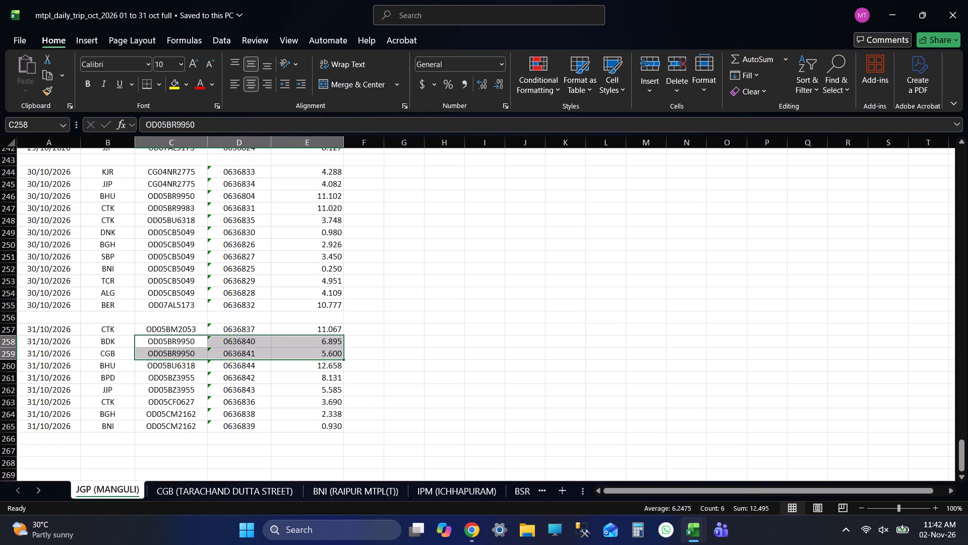
key(alt+Tab)
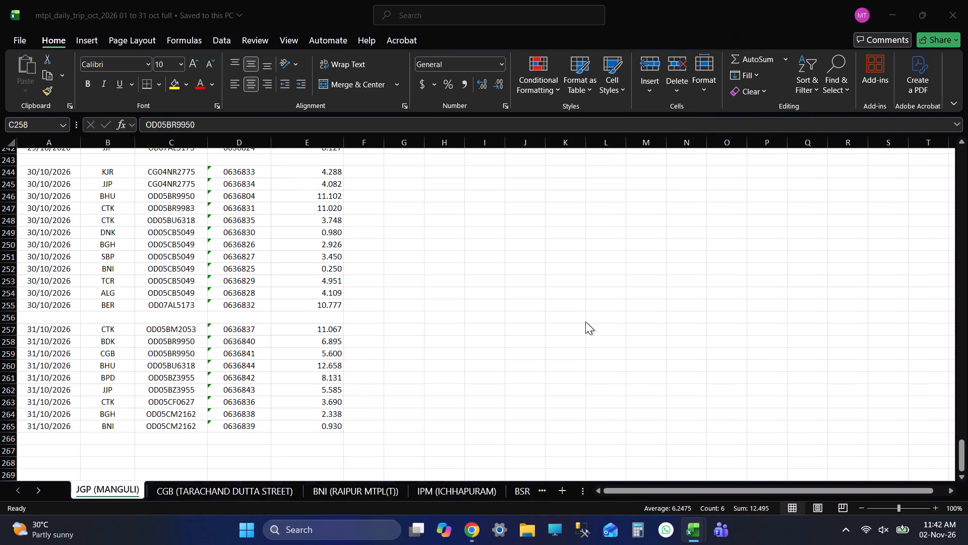
key(alt+Tab)
key(alt+Tab)
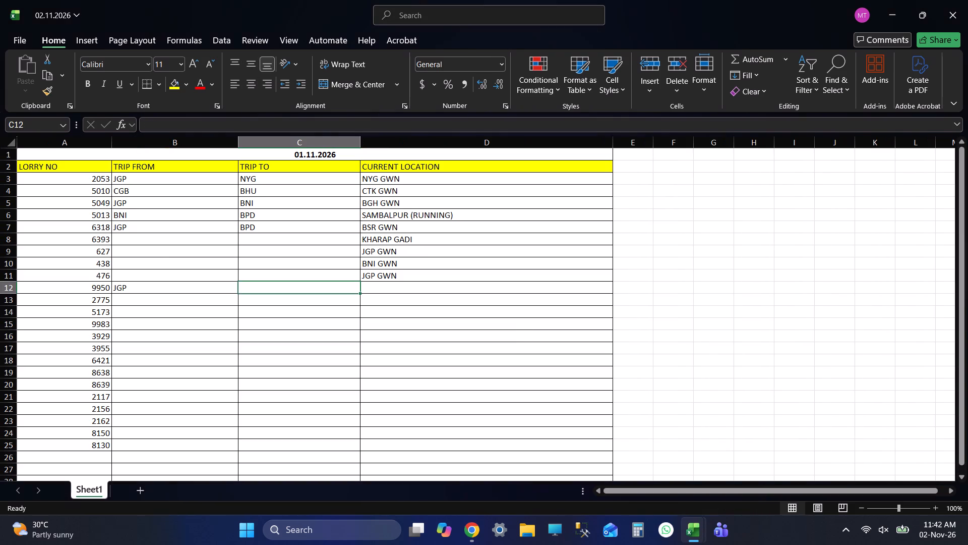
key(alt+Tab)
key(alt+Tab)
key(alt+Tab)
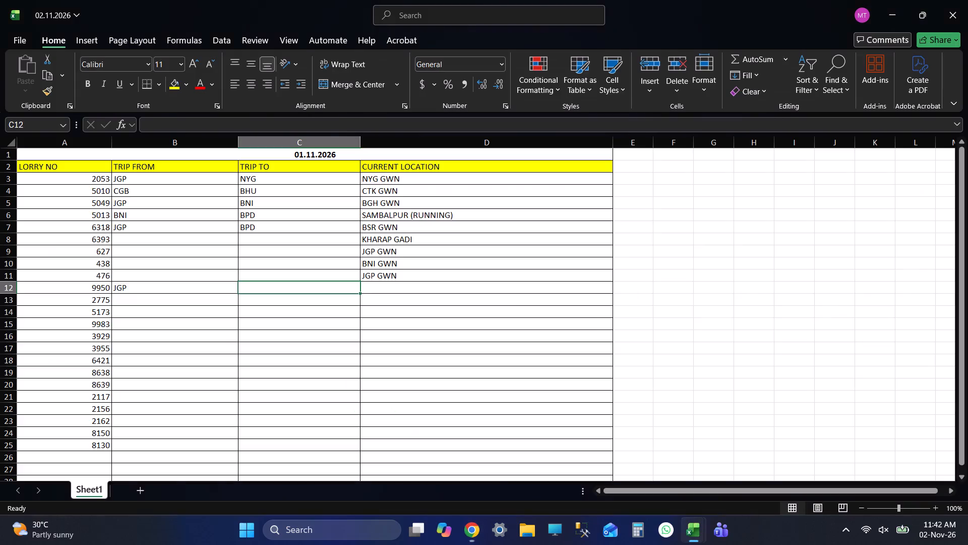
key(alt+Tab)
key(alt+Tab)
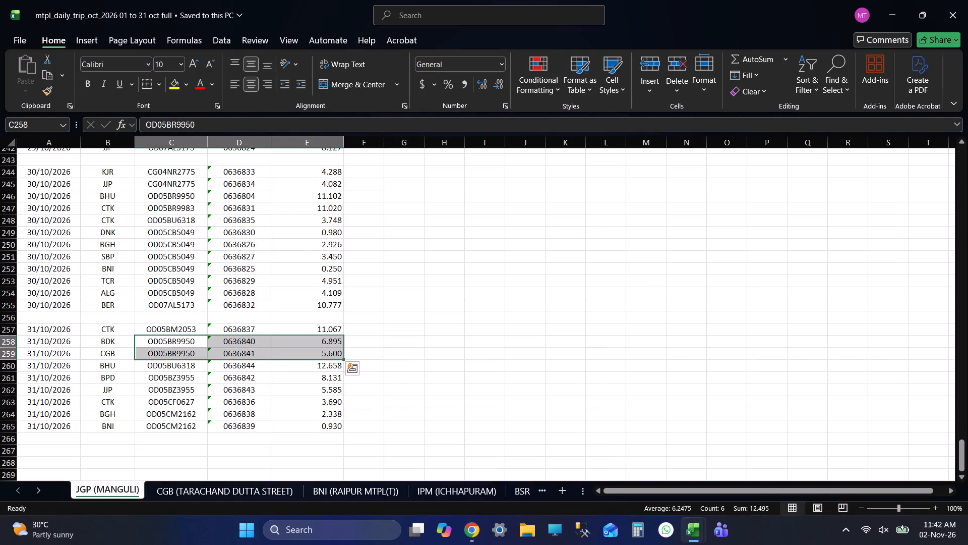
key(alt+Tab)
key(alt+Tab)
key(alt+Tab)
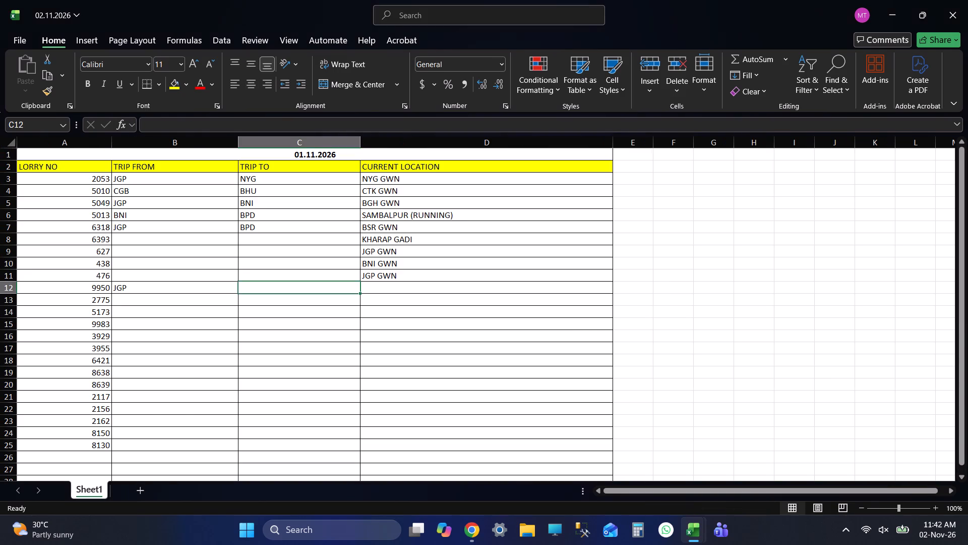
key(alt+Tab)
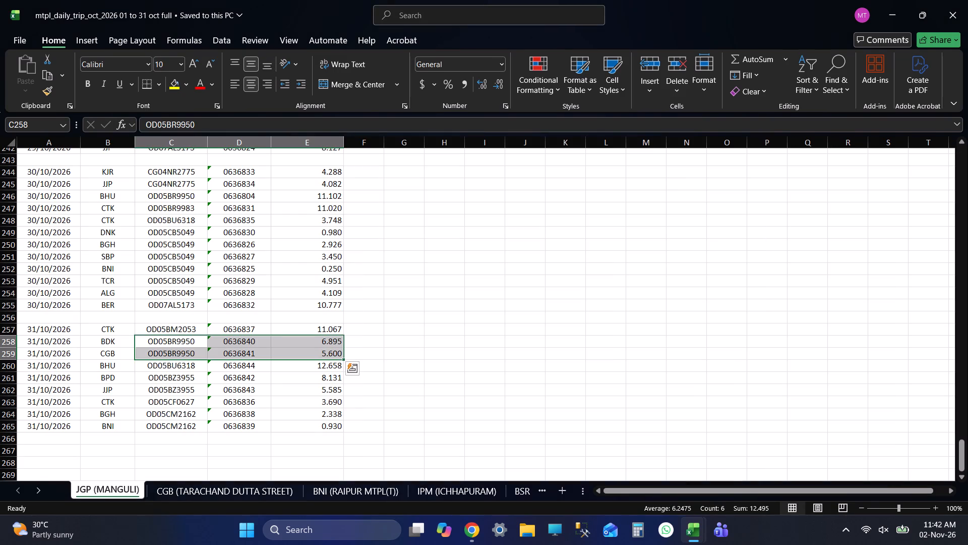
key(alt+Tab)
key(alt+Tab)
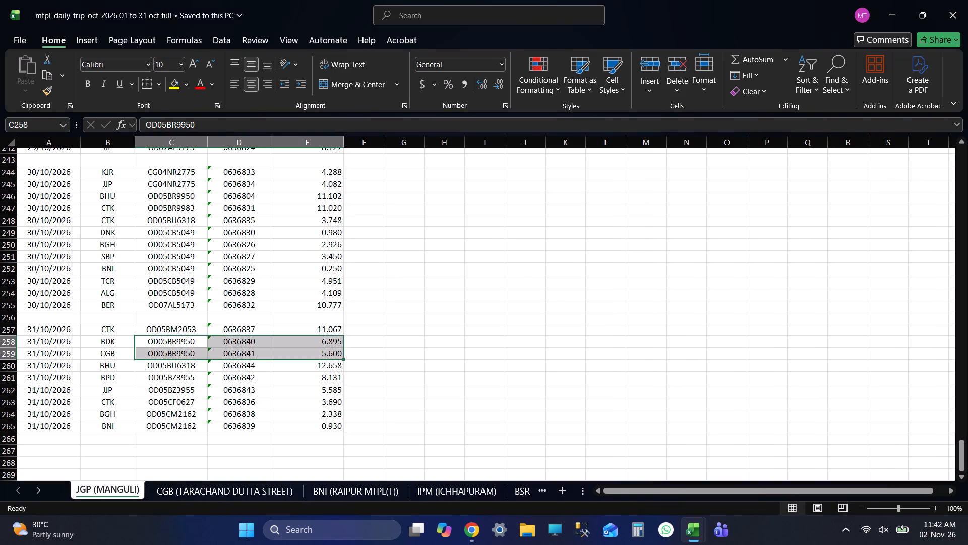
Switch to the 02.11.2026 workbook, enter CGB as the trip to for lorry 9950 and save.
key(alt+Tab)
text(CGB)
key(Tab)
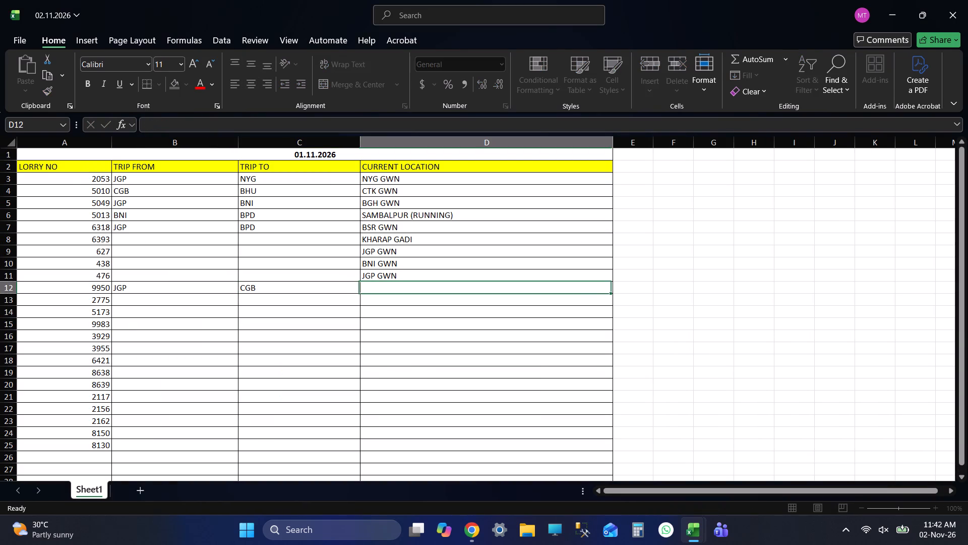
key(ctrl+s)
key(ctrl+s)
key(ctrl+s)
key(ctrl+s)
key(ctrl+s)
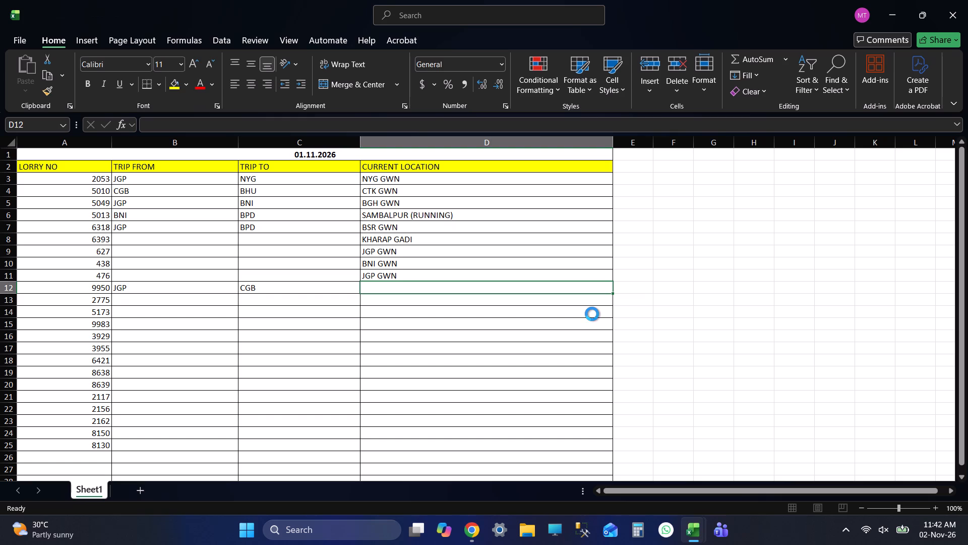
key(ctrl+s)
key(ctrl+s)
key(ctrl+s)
Switch to the Wheelseye dashboard and examine the area around lorry 9950's stop 20 on the satellite map.
key(alt+Tab)
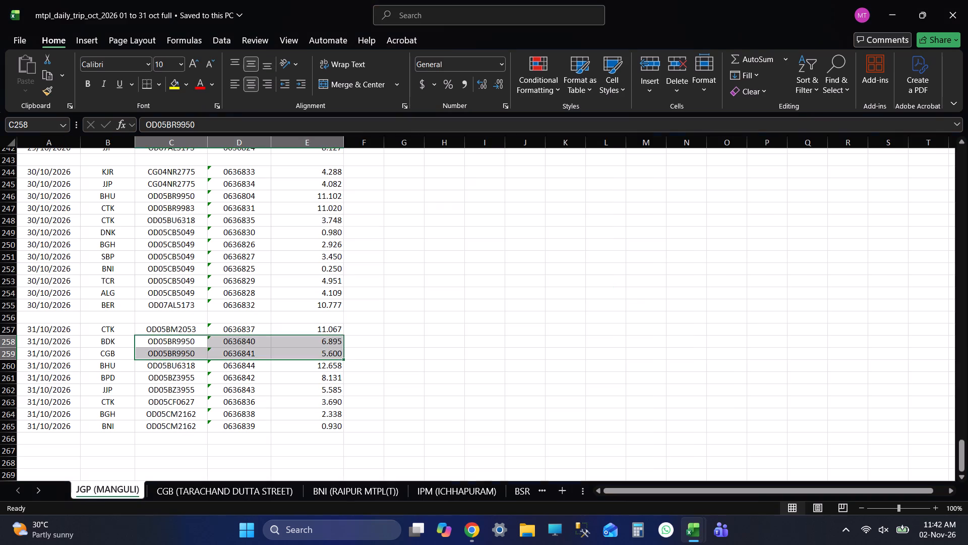
key(alt+Tab)
key(alt+Tab)
key(alt+Tab)
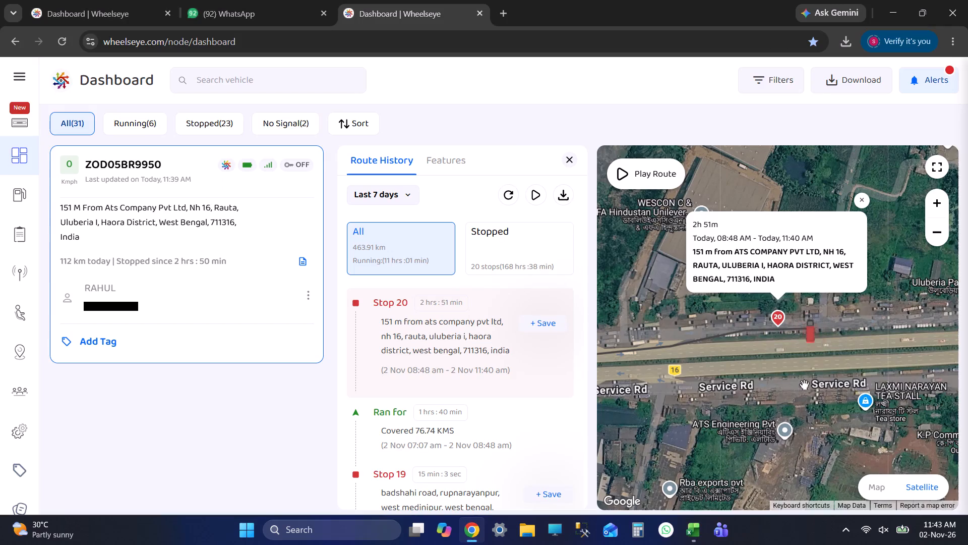
scroll(803, 380, down, 4)
drag(813, 356, 707, 401)
scroll(707, 377, down, 7)
key(alt+Tab)
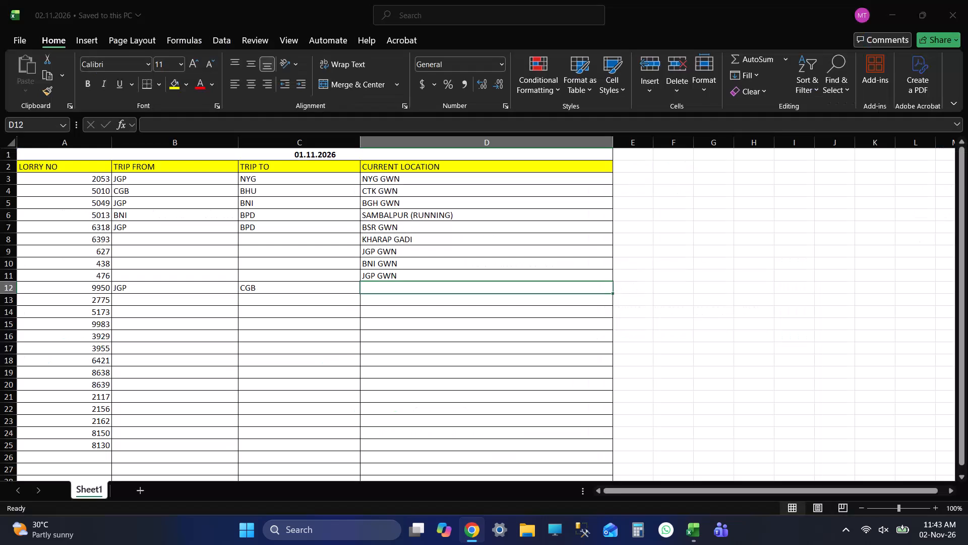
key(alt+Tab)
scroll(701, 380, up, 3)
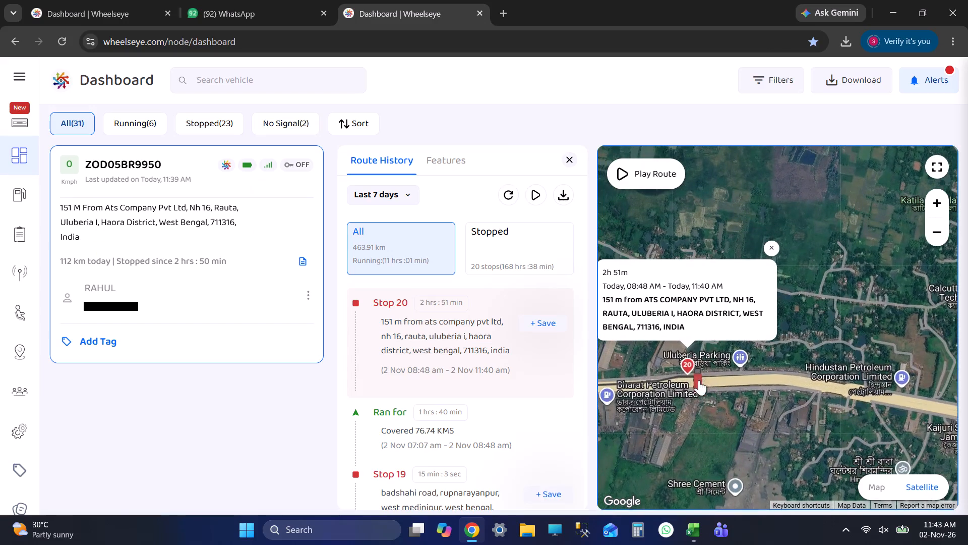
Replace lorry 9950's trip to with BELGACHIA PARTY in the 02.11.2026 workbook and save.
key(alt+Tab)
key(shift+Tab)
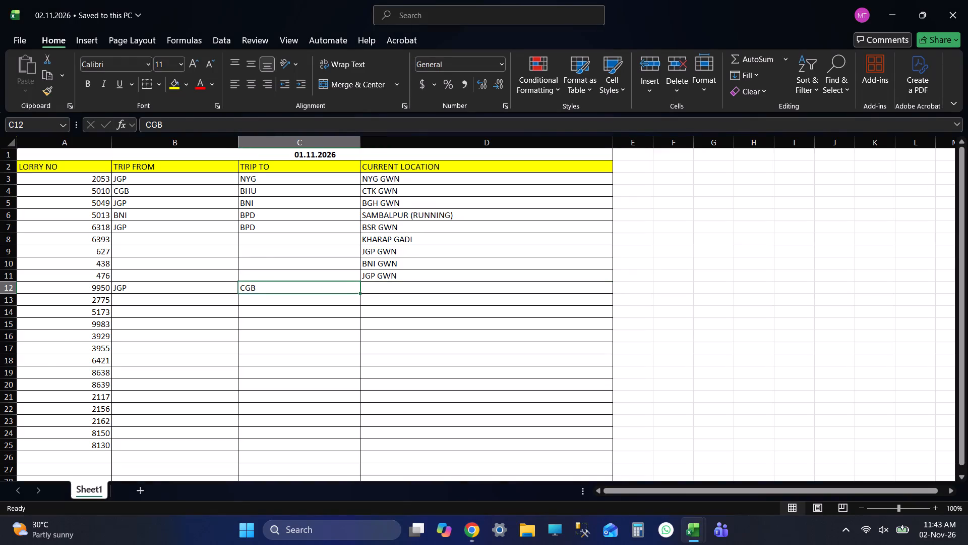
key(alt+Tab)
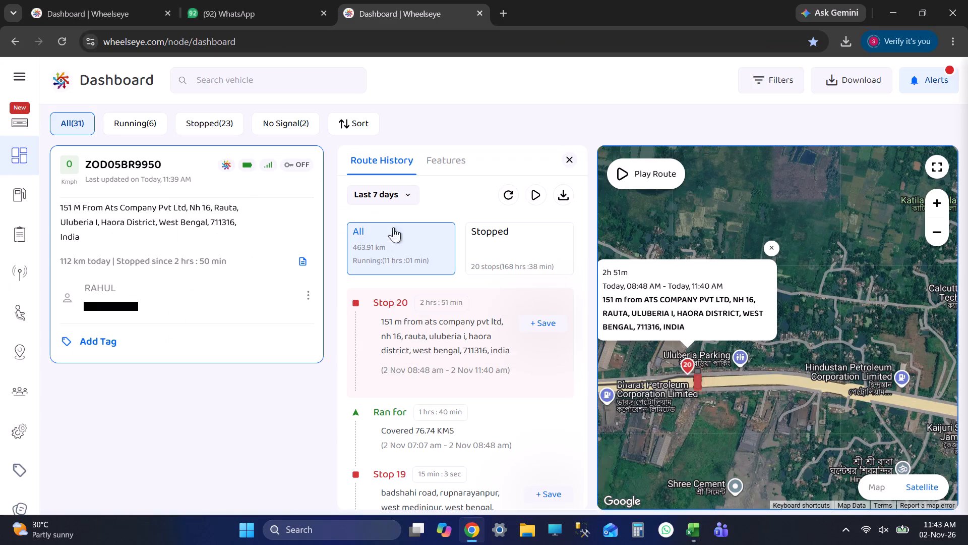
scroll(705, 407, down, 4)
key(alt+Tab)
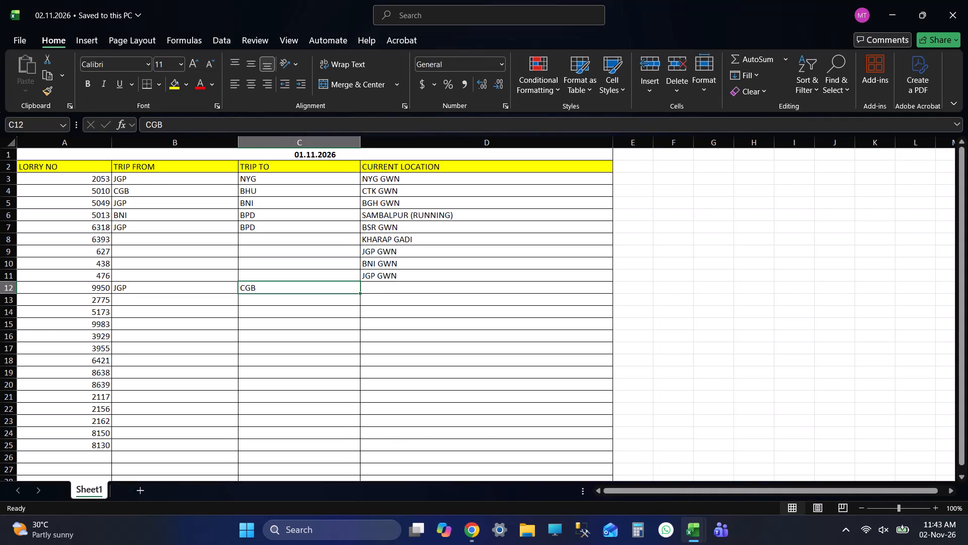
text(BEL)
text(GACHIA)
key(space)
text(PARTY)
key(Tab)
key(ctrl+s)
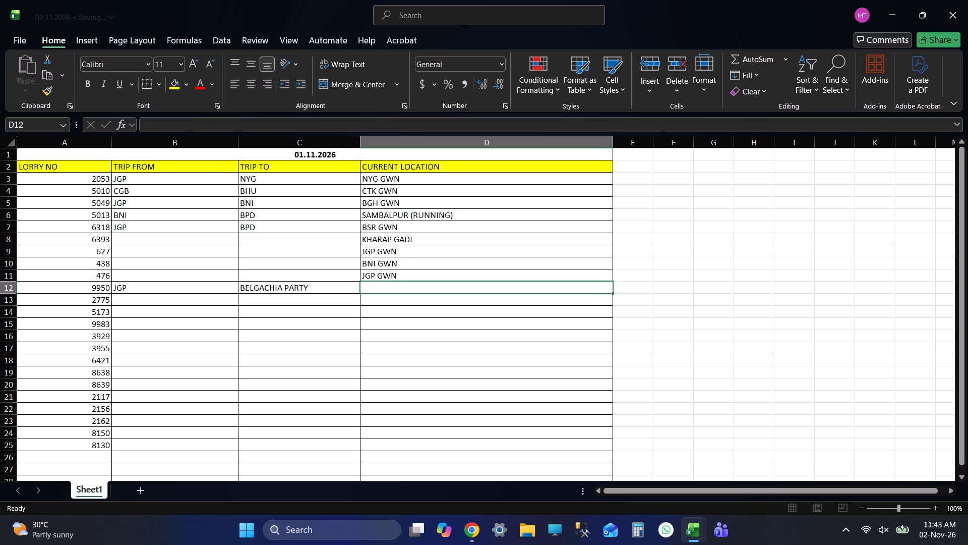
key(ctrl+s)
key(ctrl+s)
key(ctrl+s)
key(ctrl+s)
key(ctrl+s)
Switch to Wheelseye and examine the wider region around lorry 9950's stop 20 on the satellite map.
key(alt+Tab)
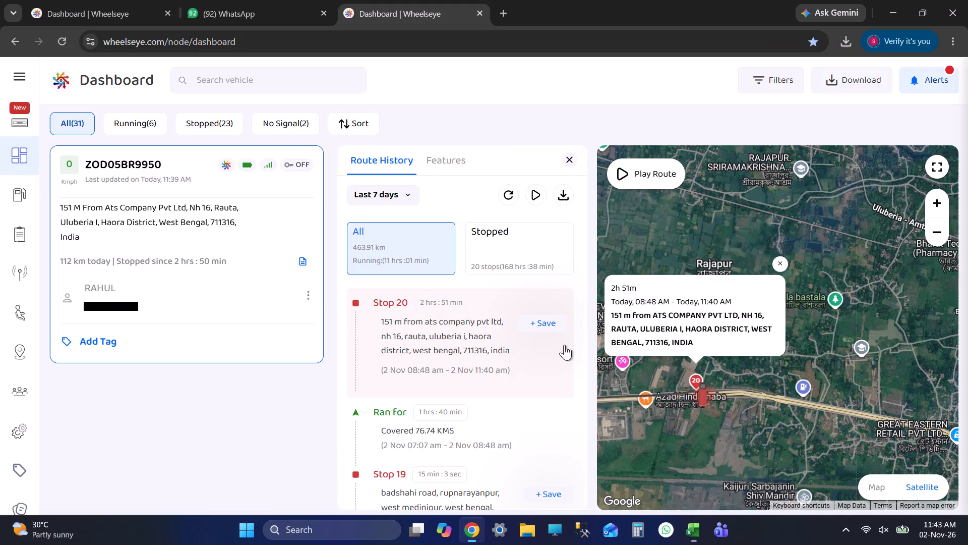
key(alt+Tab)
key(alt+Tab)
scroll(724, 406, down, 2)
scroll(728, 402, up, 1)
scroll(726, 402, down, 4)
Switch to the 02.11.2026 workbook, change lorry 9950's trip to entry to BELGACHIA KOLKATA and save.
key(alt+Tab)
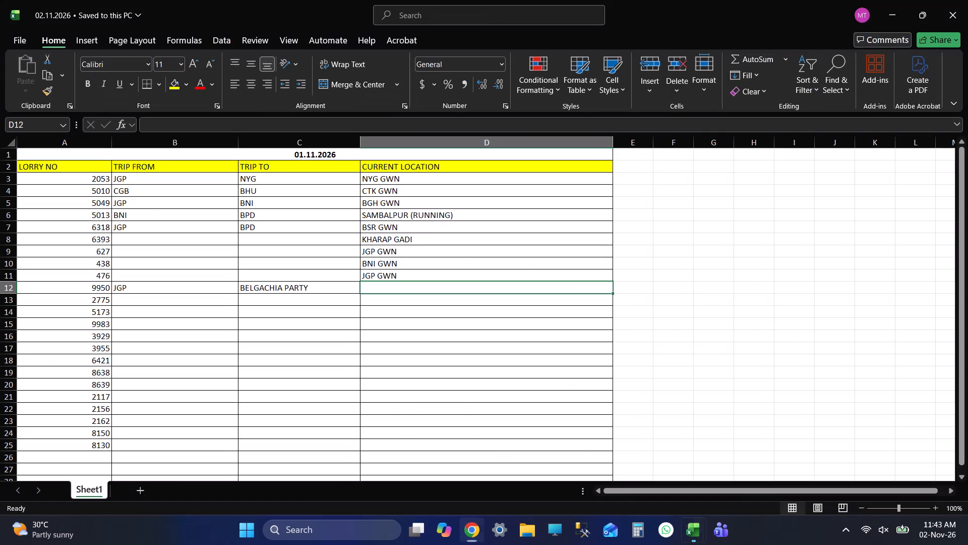
double_click(283, 285)
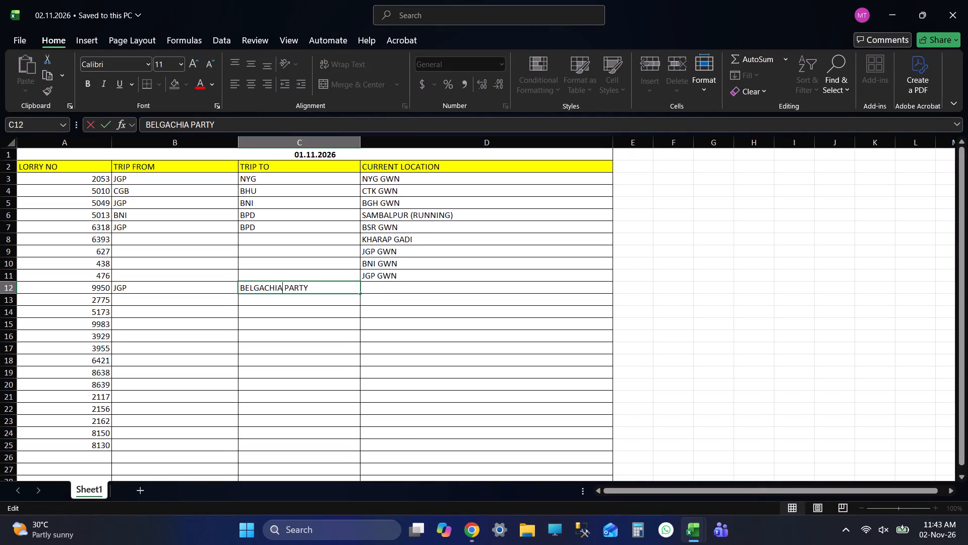
key(space)
text(KOLJKA)
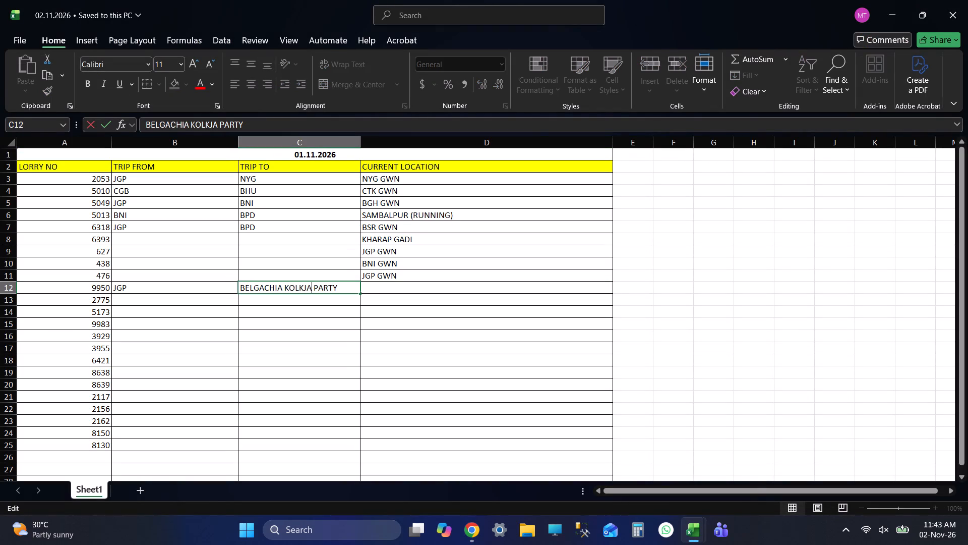
double_click(344, 288)
key(BackSpace)
key(BackSpace)
key(BackSpace)
key(BackSpace)
key(BackSpace)
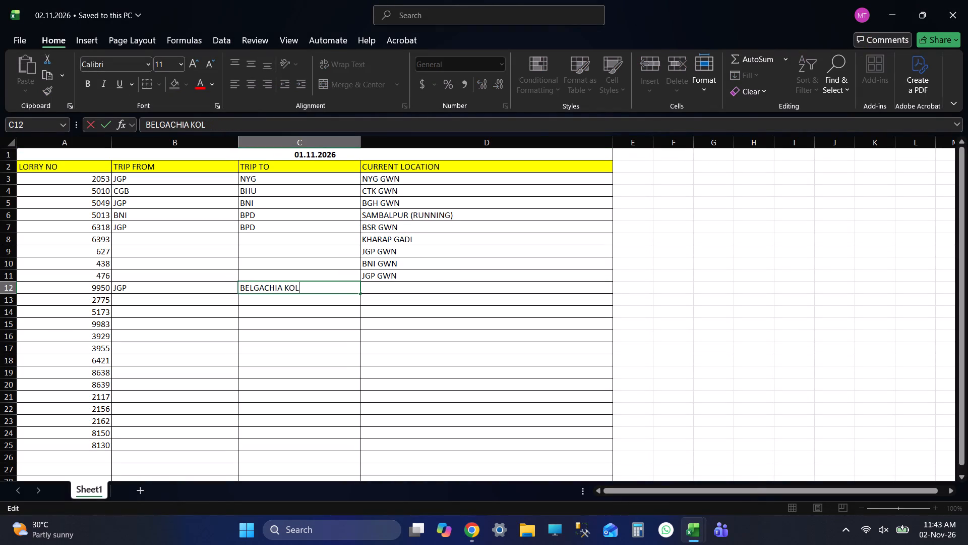
text(KATA)
key(Tab)
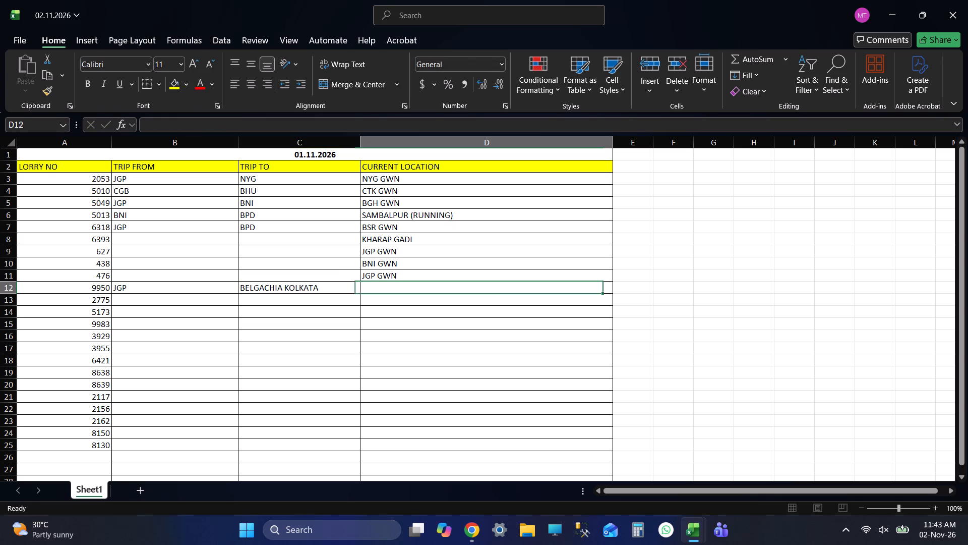
key(ctrl+s)
key(ctrl+s)
key(ctrl+s)
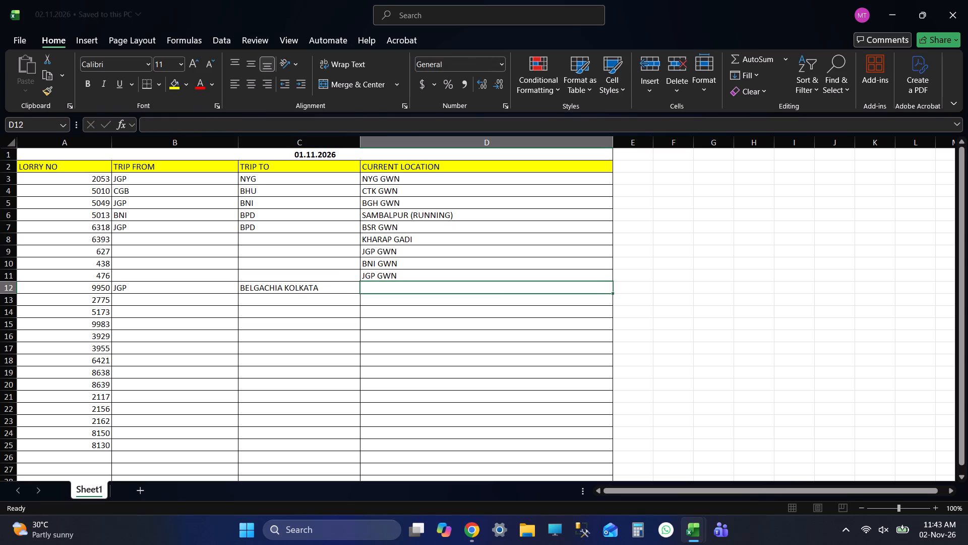
key(ctrl+s)
key(ctrl+s)
key(ctrl+s)
key(ctrl+s)
key(ctrl+s)
key(ctrl+s)
Switch to Wheelseye and examine the place names around lorry 9950's stop 20 to identify its current location.
key(alt+Tab)
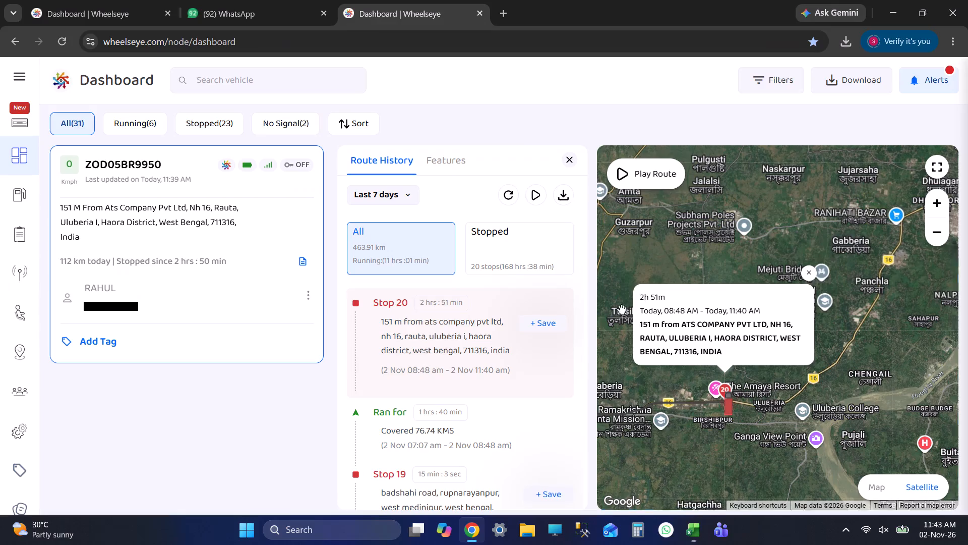
scroll(741, 398, up, 9)
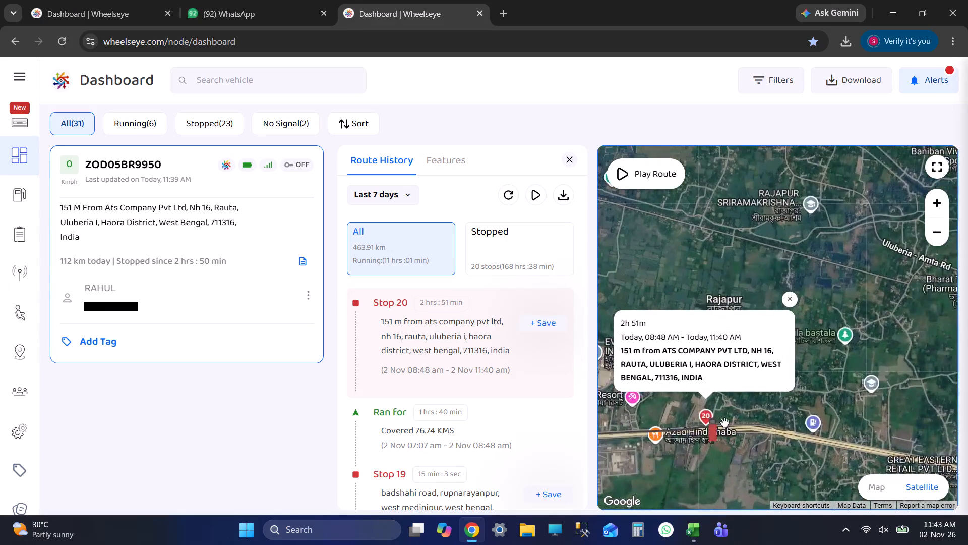
scroll(729, 438, down, 1)
scroll(729, 441, up, 1)
scroll(729, 445, down, 3)
scroll(730, 431, up, 1)
scroll(730, 431, down, 1)
scroll(731, 422, up, 1)
scroll(731, 422, down, 2)
scroll(731, 422, up, 12)
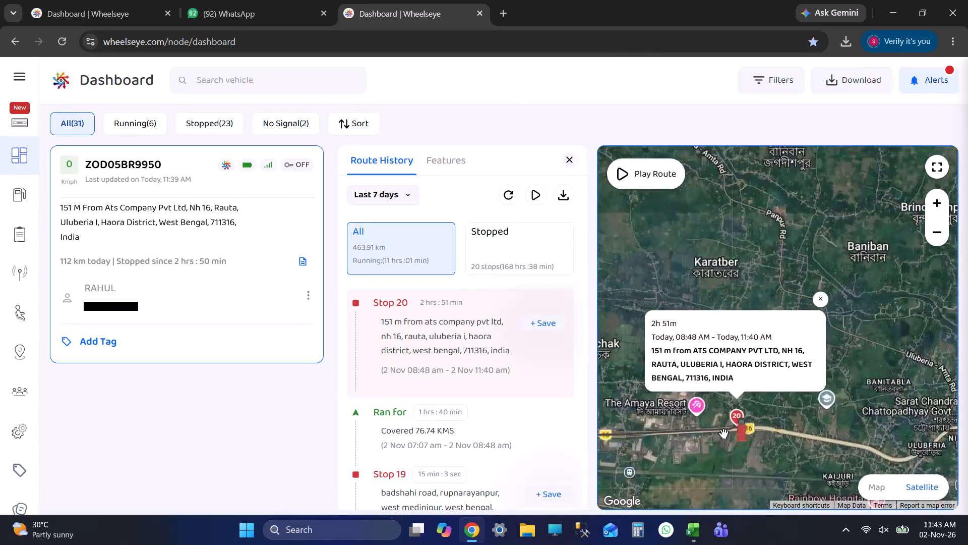
scroll(729, 440, down, 9)
scroll(727, 446, up, 1)
scroll(726, 437, down, 6)
Switch to the 02.11.2026 workbook, enter ULUBERIA as the current location for lorry 9950 and save.
key(alt+Tab)
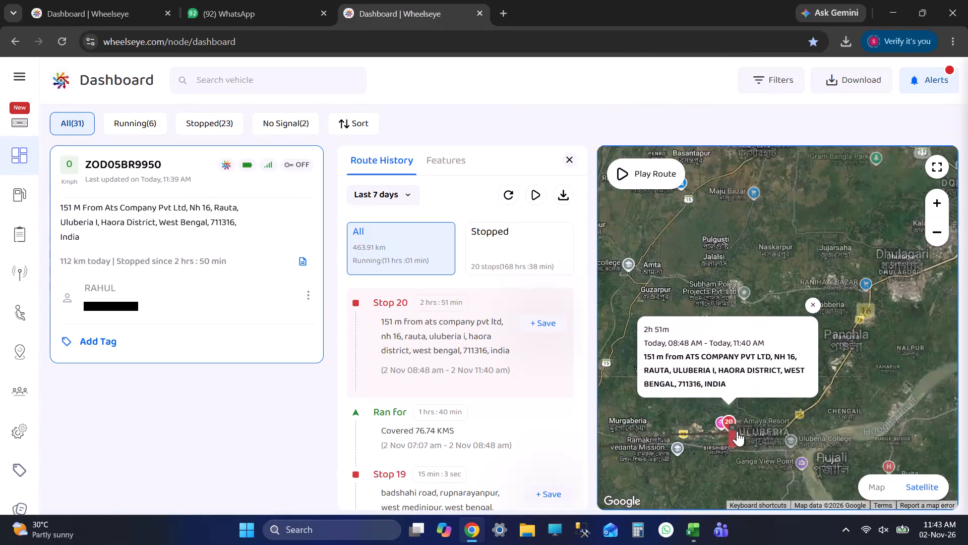
text(ULUBERIA)
key(Return)
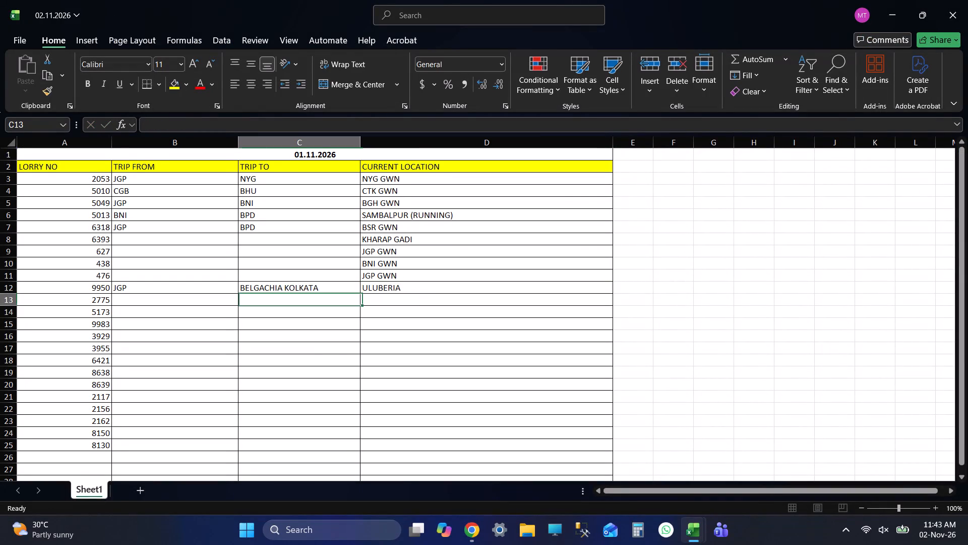
key(ctrl+s)
key(ctrl+s)
key(ctrl+s)
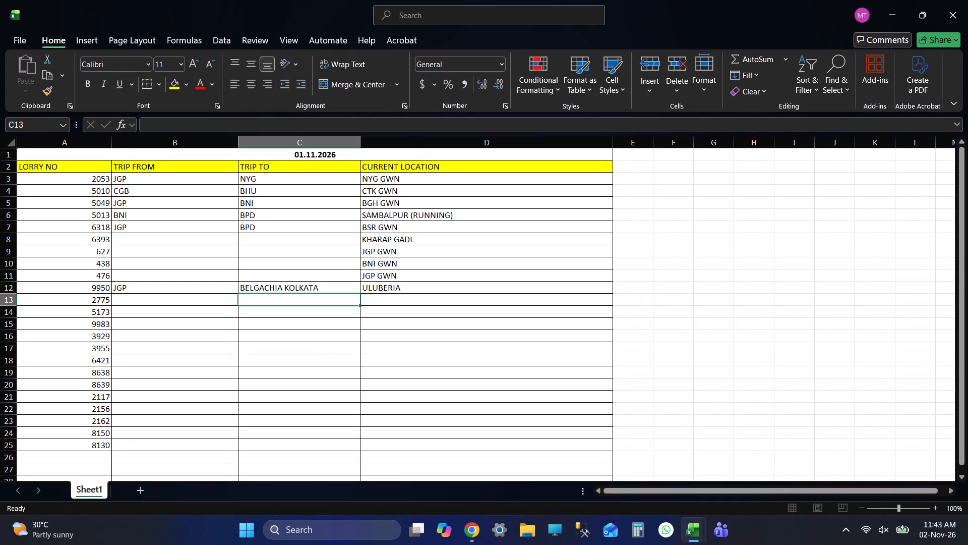
key(ctrl+s)
key(ctrl+s)
key(ctrl+s)
key(ctrl+s)
key(ctrl+s)
key(ctrl+s)
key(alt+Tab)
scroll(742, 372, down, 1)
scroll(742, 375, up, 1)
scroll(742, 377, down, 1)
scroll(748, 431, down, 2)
key(alt+Tab)
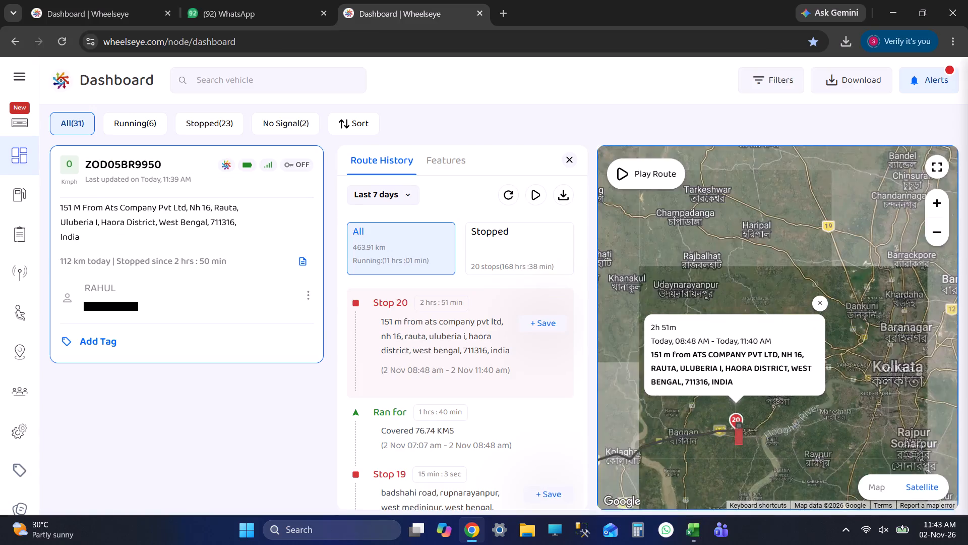
key(shift+Tab)
key(shift+Tab)
key(ctrl+c)
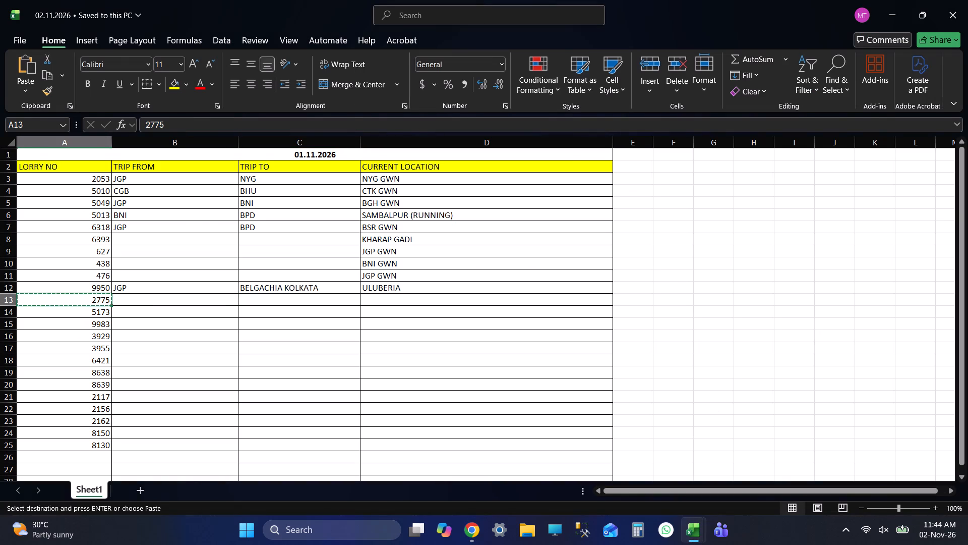
key(alt+Tab)
click(278, 88)
key(ctrl+v)
key(Return)
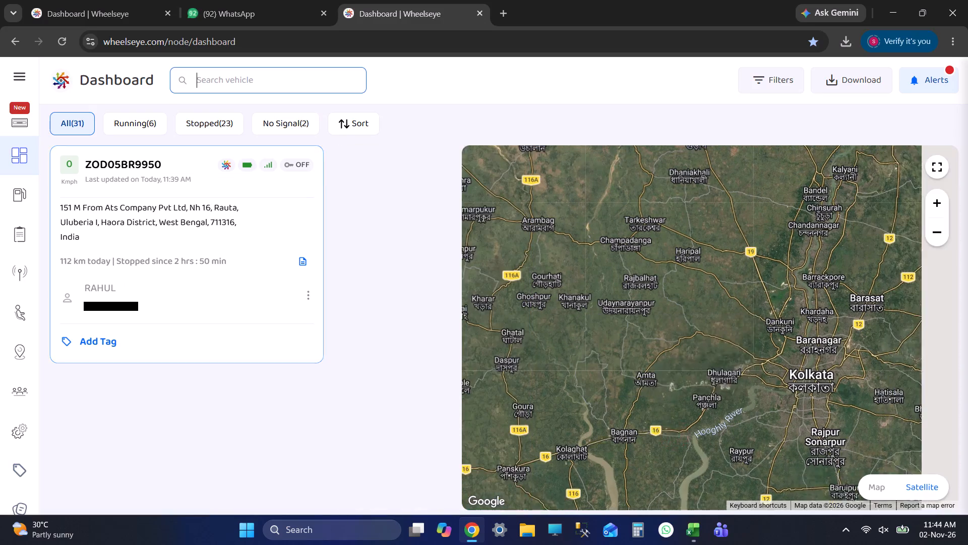
click(163, 218)
click(465, 331)
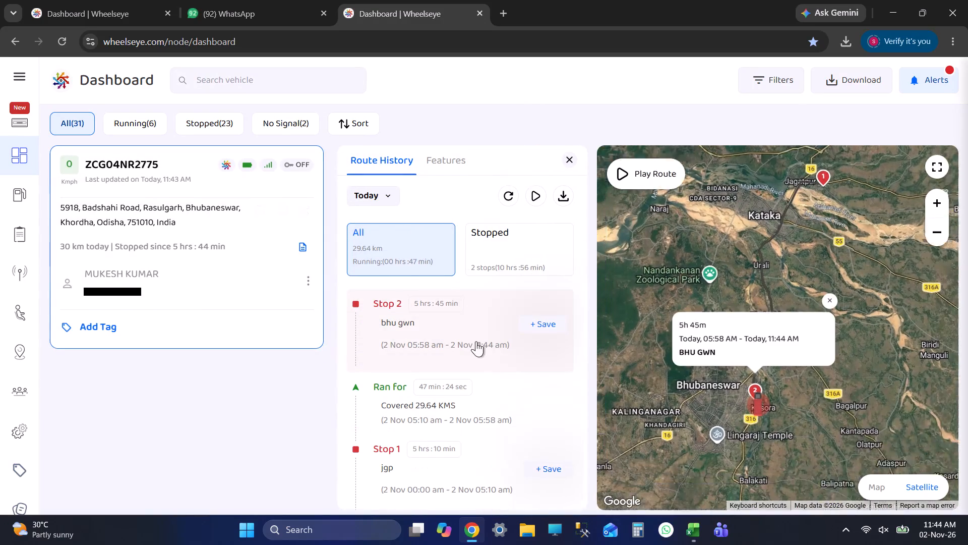
scroll(489, 363, down, 3)
click(458, 452)
Switch to the 02.11.2026 workbook, enter JGP as trip from and BHU as trip to for lorry 2775, and save.
key(alt+Tab)
key(Tab)
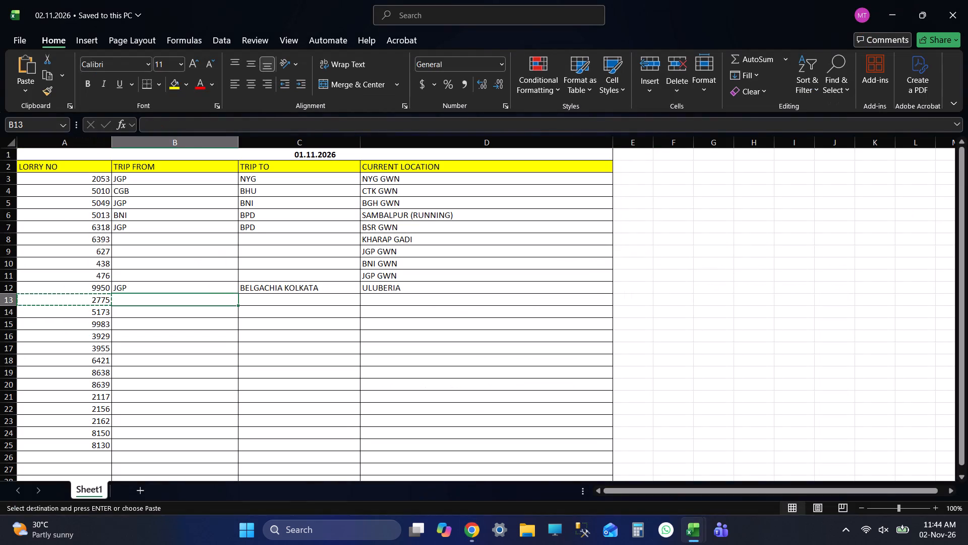
text(JGOP)
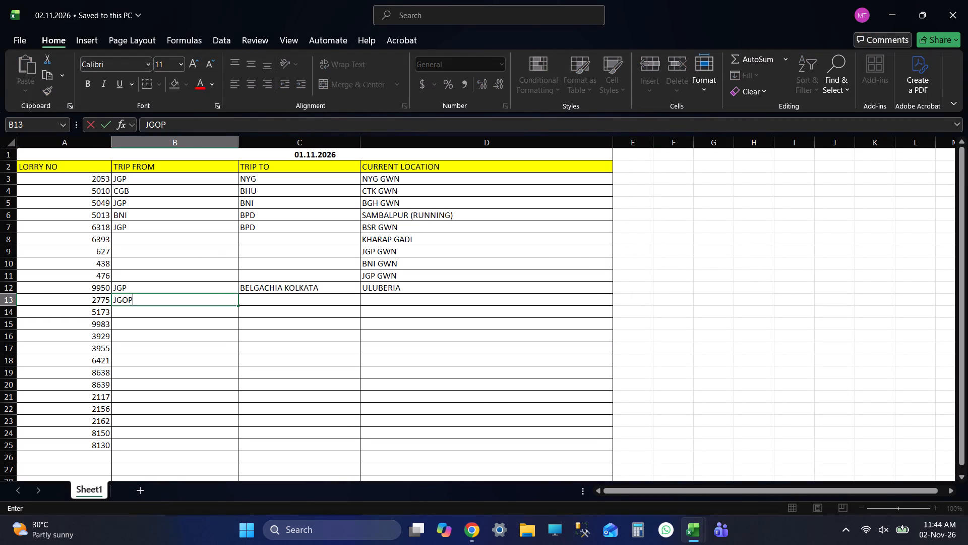
key(BackSpace)
key(BackSpace)
key(p)
key(Tab)
key(ctrl+s)
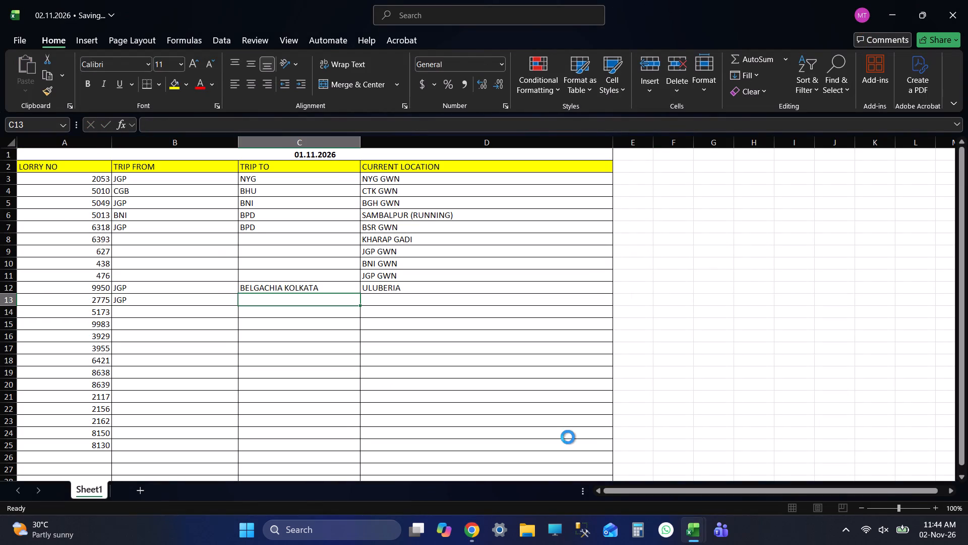
key(ctrl+s)
text(BHU)
key(Tab)
key(ctrl+s)
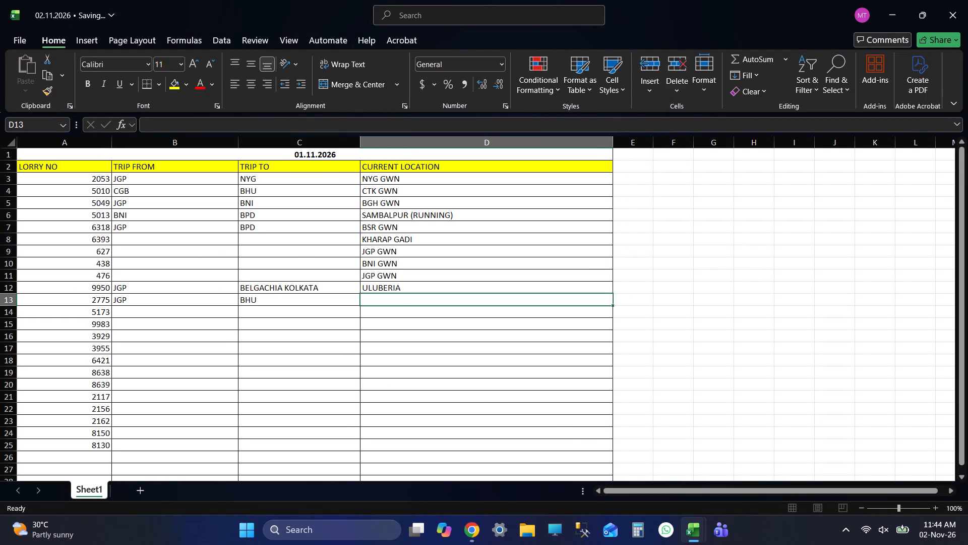
Switch to Wheelseye and locate lorry 2775's stop 2 on the map.
key(alt+Tab)
click(446, 303)
key(alt+Tab)
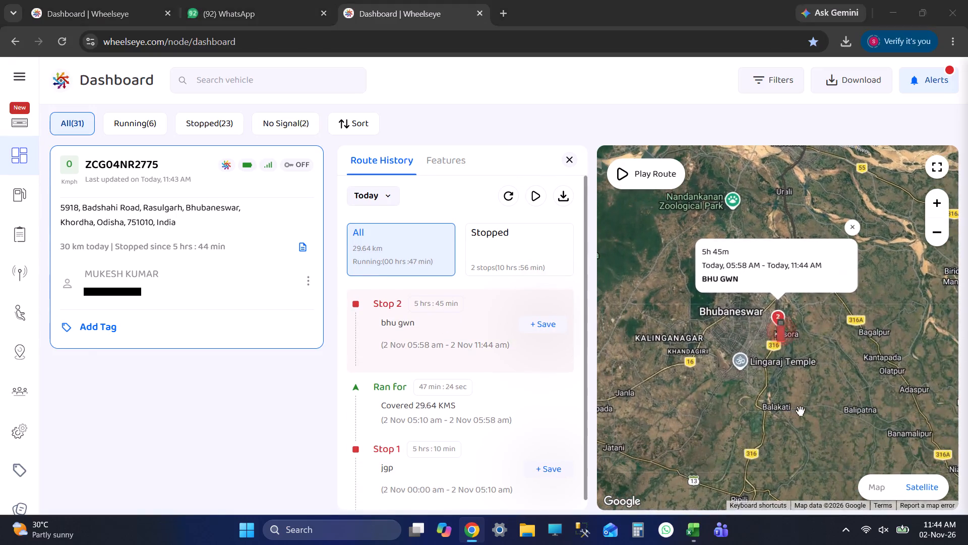
key(alt+Tab)
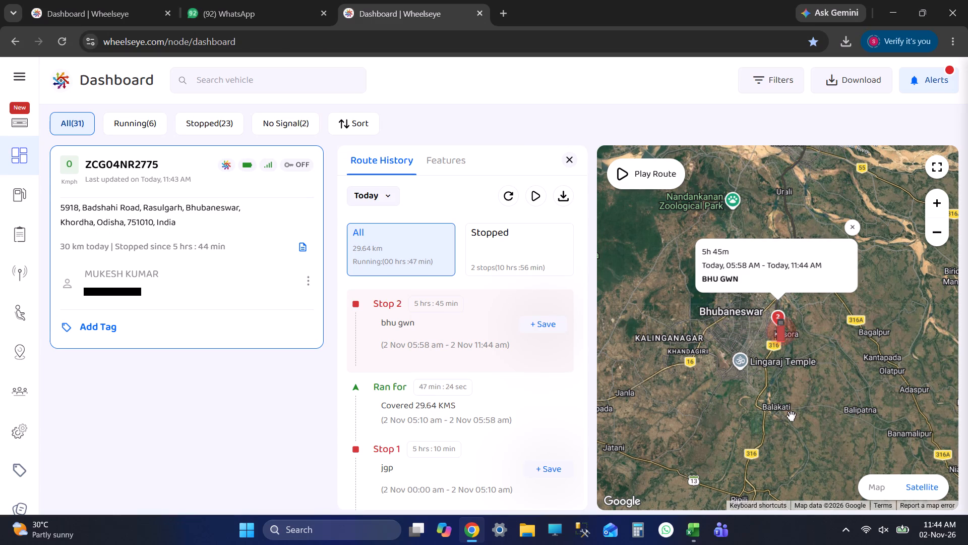
Switch to the mtpl_daily_trip_nov_2026 02 oct workbook and check lorry 2775's manifest entry on the JGP (MANGULI) sheet.
key(alt+Tab)
key(alt+Tab)
key(alt+Tab)
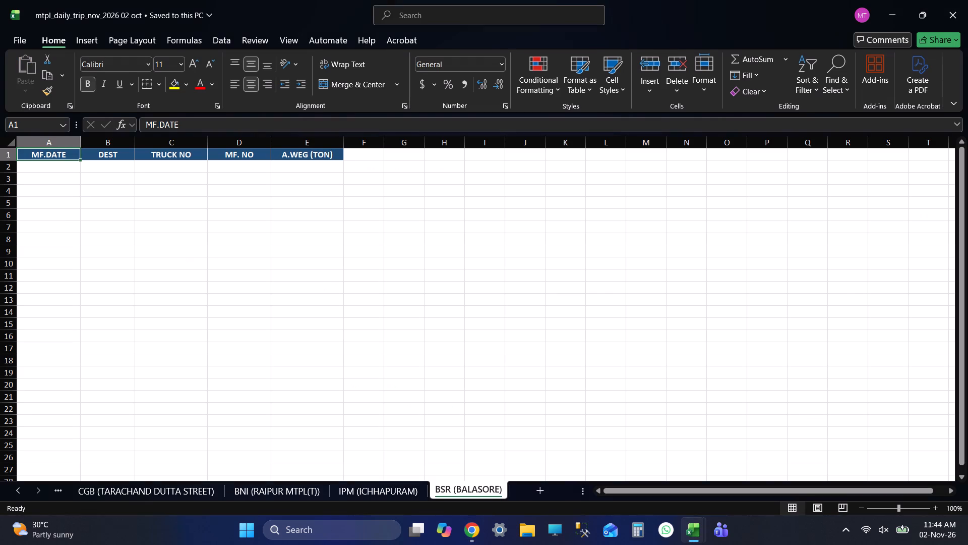
click(126, 498)
click(19, 498)
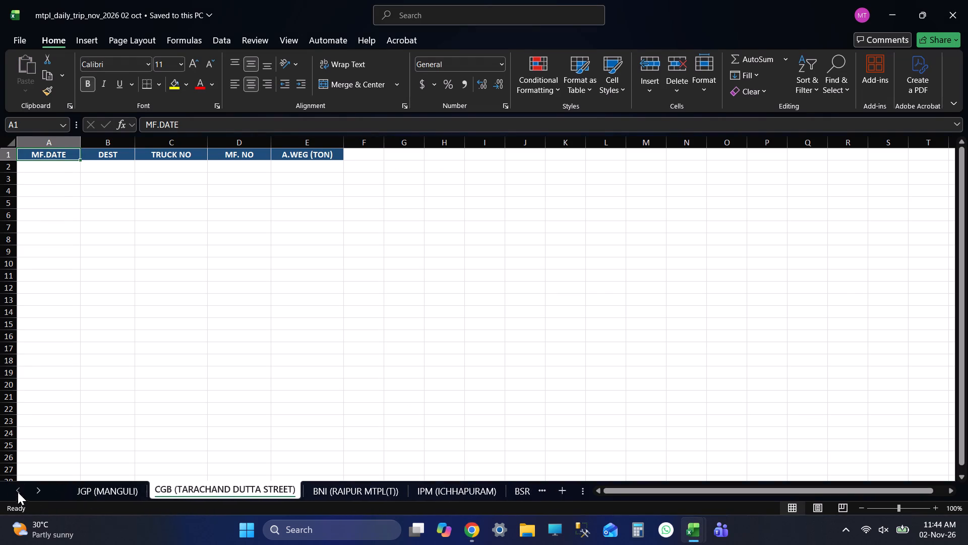
click(95, 494)
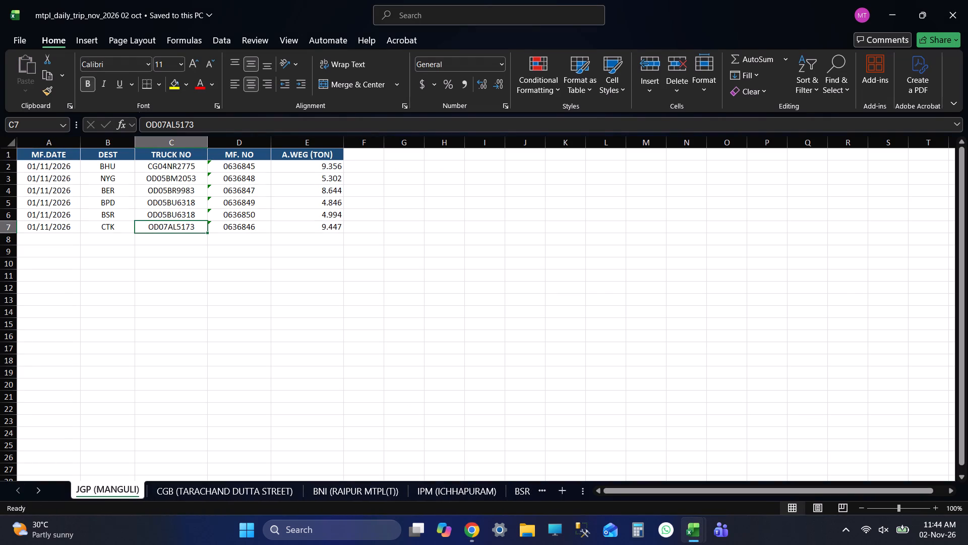
drag(169, 167, 324, 174)
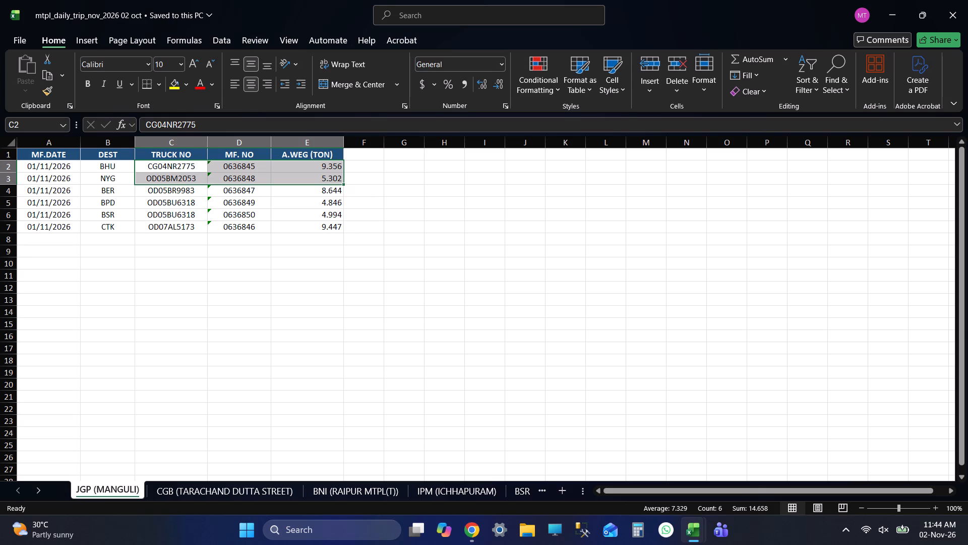
Switch to Wheelseye and examine the surroundings of lorry 2775's stop 2 close up on the satellite map.
key(alt+Tab)
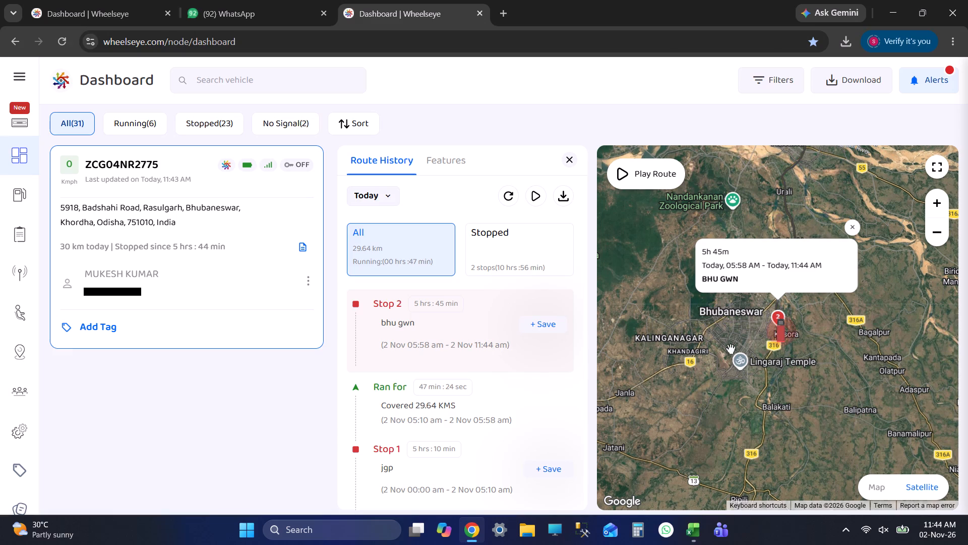
scroll(727, 335, up, 2)
drag(819, 319, 749, 336)
scroll(738, 331, up, 2)
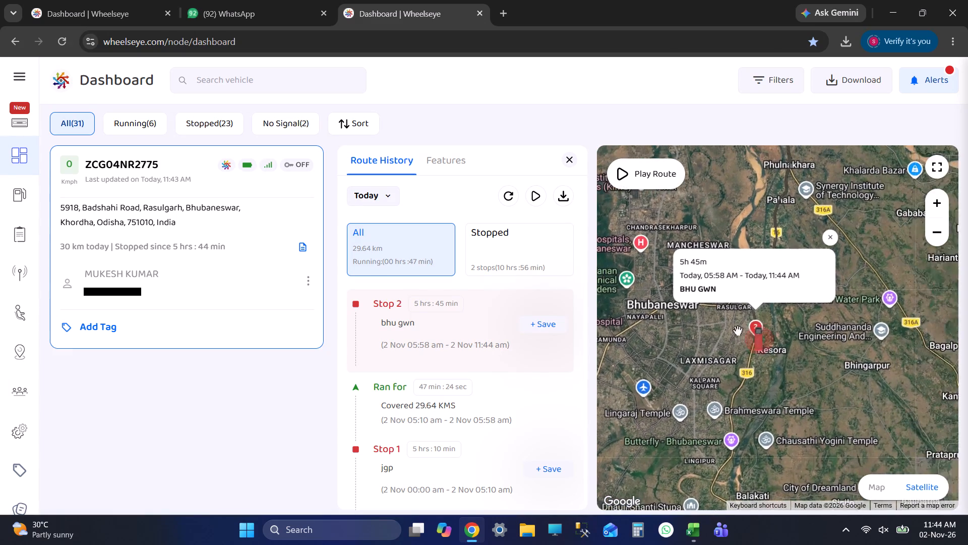
scroll(738, 331, up, 1)
scroll(788, 328, up, 6)
scroll(760, 364, down, 1)
scroll(755, 374, up, 2)
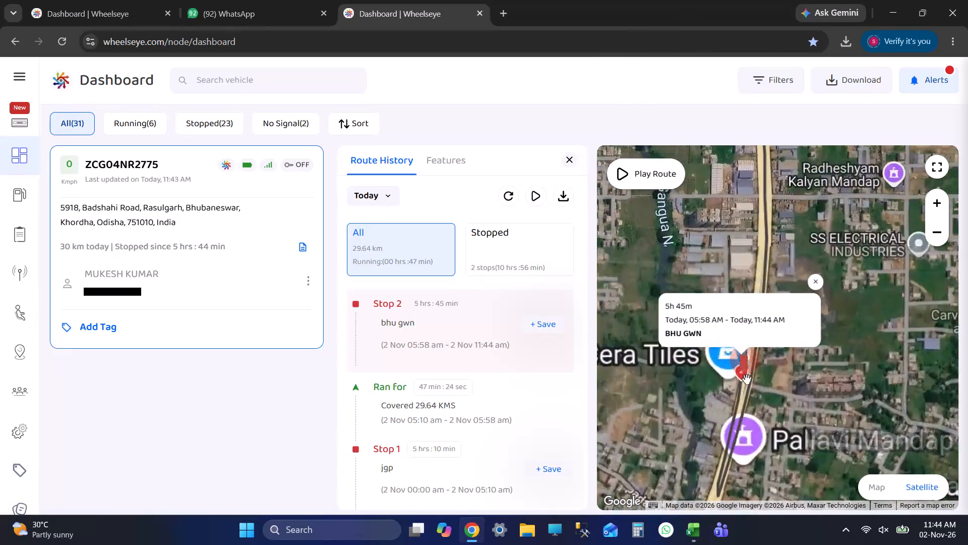
Recheck lorry 2775's manifest row on the JGP (MANGULI) sheet against its stop 2 surroundings on the Wheelseye map.
key(alt+Tab)
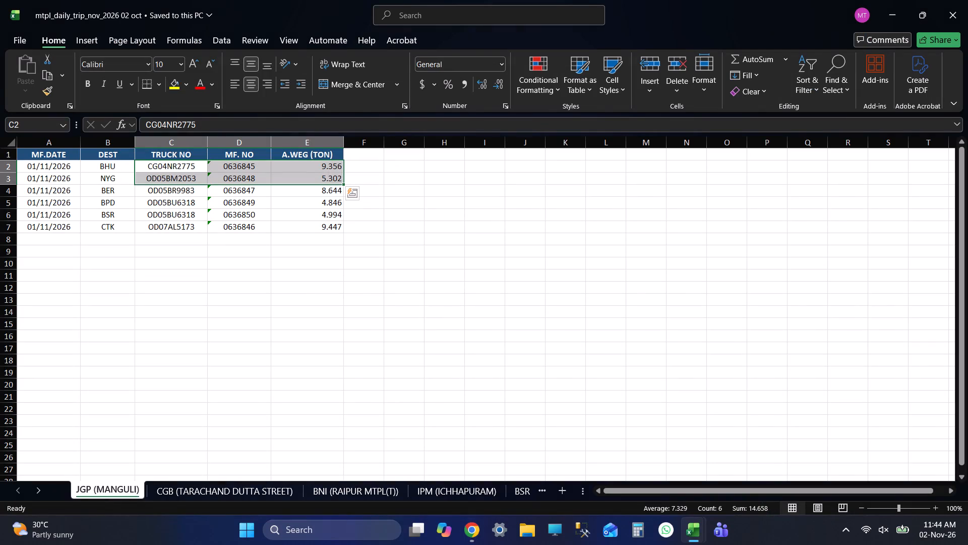
drag(171, 165, 323, 170)
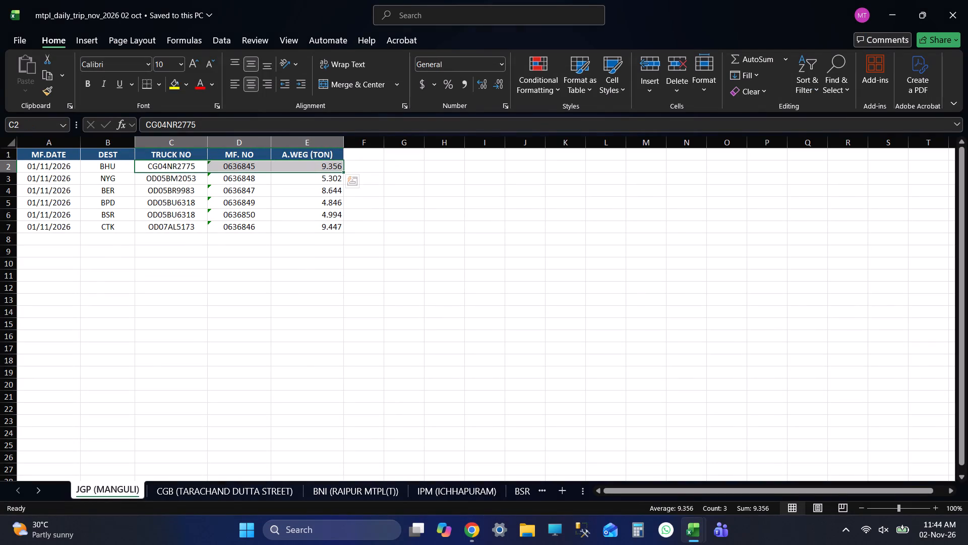
key(alt+Tab)
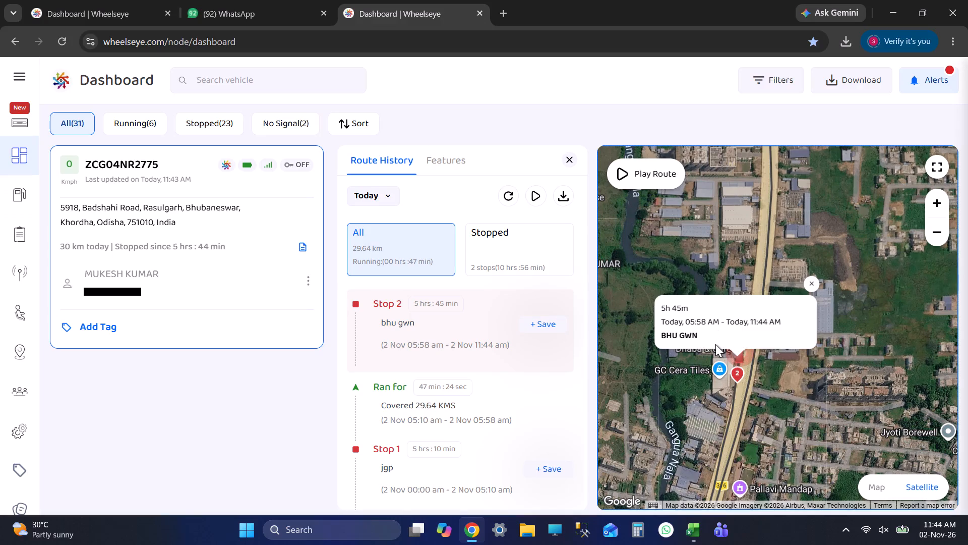
scroll(740, 372, up, 2)
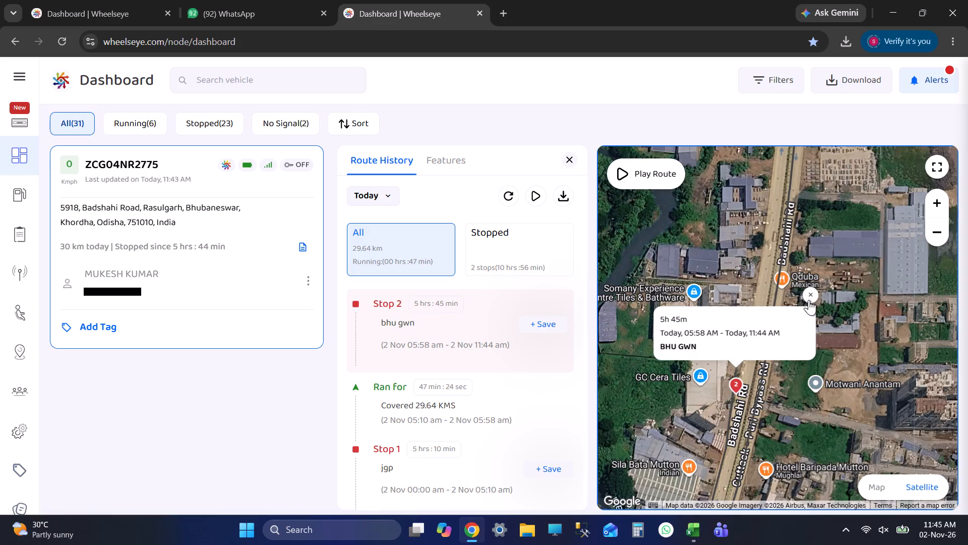
key(alt+Tab)
key(alt+Tab)
scroll(752, 398, down, 2)
Switch to the 02.11.2026 workbook and save it.
key(alt+Tab)
key(alt+Tab)
key(alt+Tab)
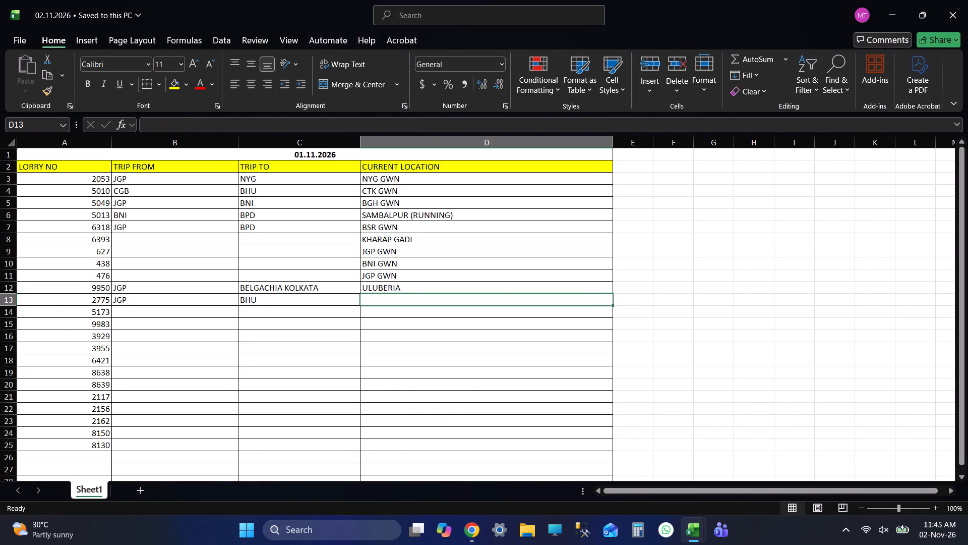
key(ctrl+s)
key(ctrl+s)
key(ctrl+s)
key(ctrl+s)
Switch to Wheelseye and re-examine lorry 2775's stop 2 on the satellite map to determine its current location.
key(alt+Tab)
key(alt+Tab)
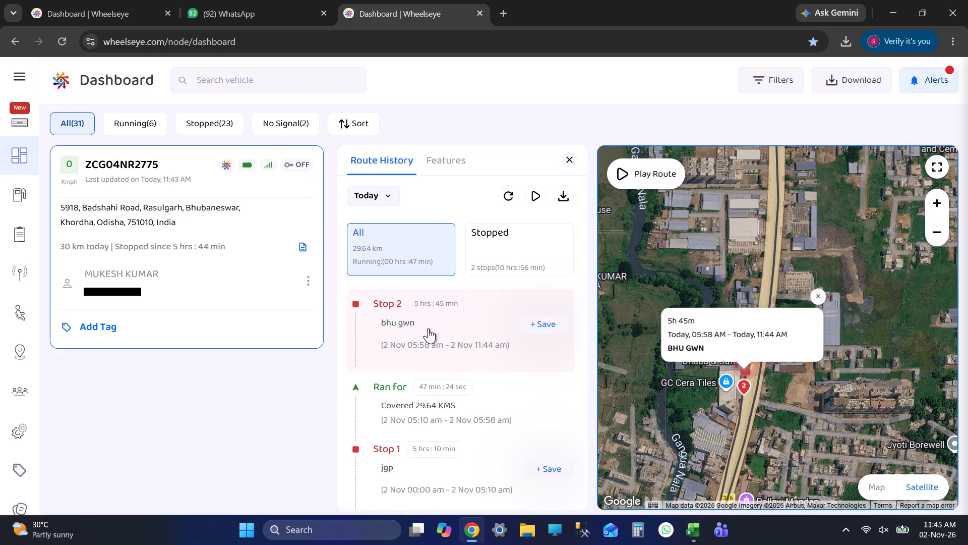
click(428, 328)
click(428, 328)
scroll(733, 334, up, 1)
scroll(734, 337, down, 2)
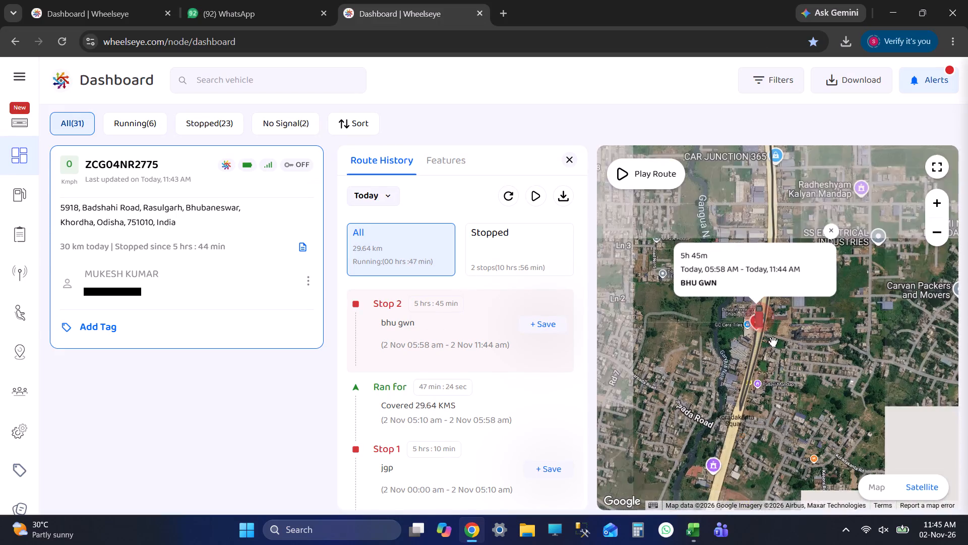
key(alt+Tab)
key(alt+Tab)
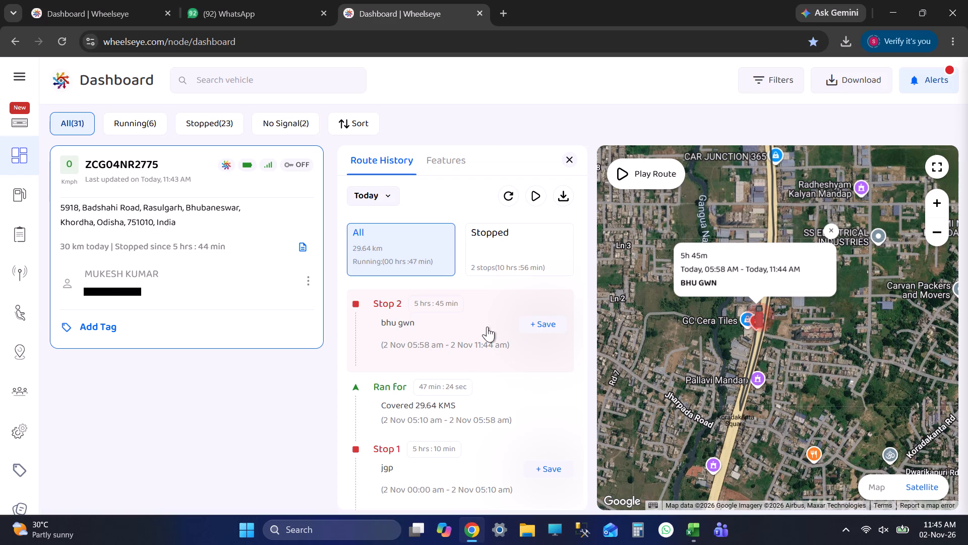
click(481, 325)
click(480, 325)
scroll(781, 324, up, 4)
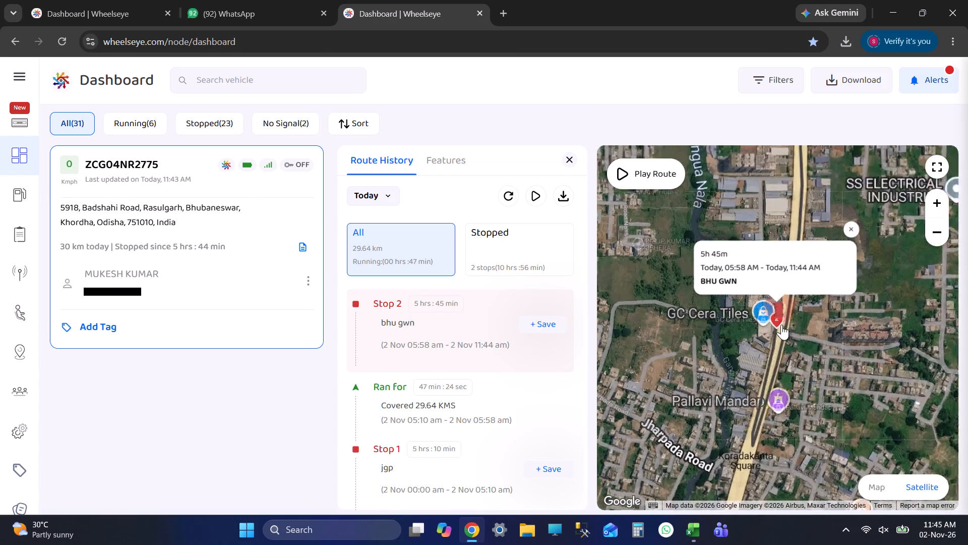
scroll(779, 325, down, 3)
Switch to the 02.11.2026 workbook, enter BHU GWN as the current location for lorry 2775 and save.
key(alt+Tab)
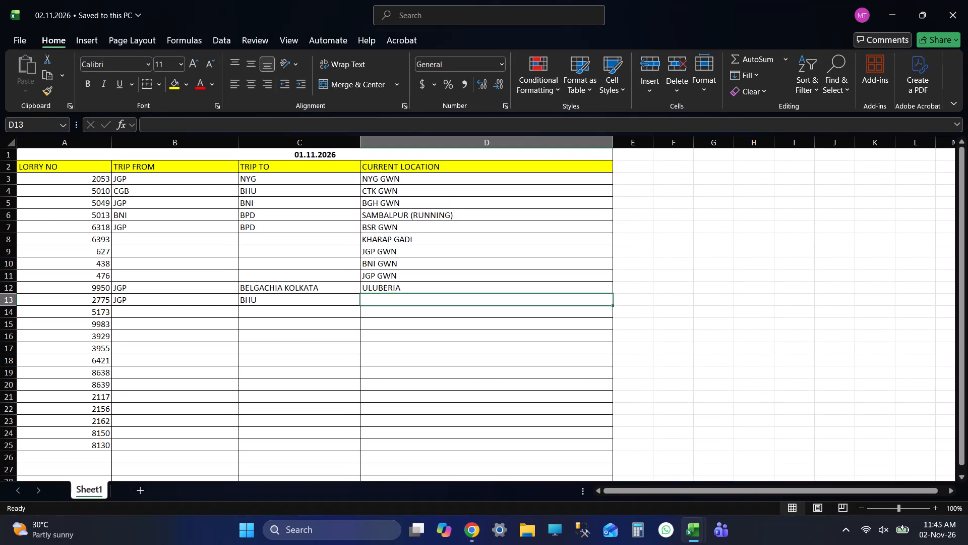
text(BHU GWN)
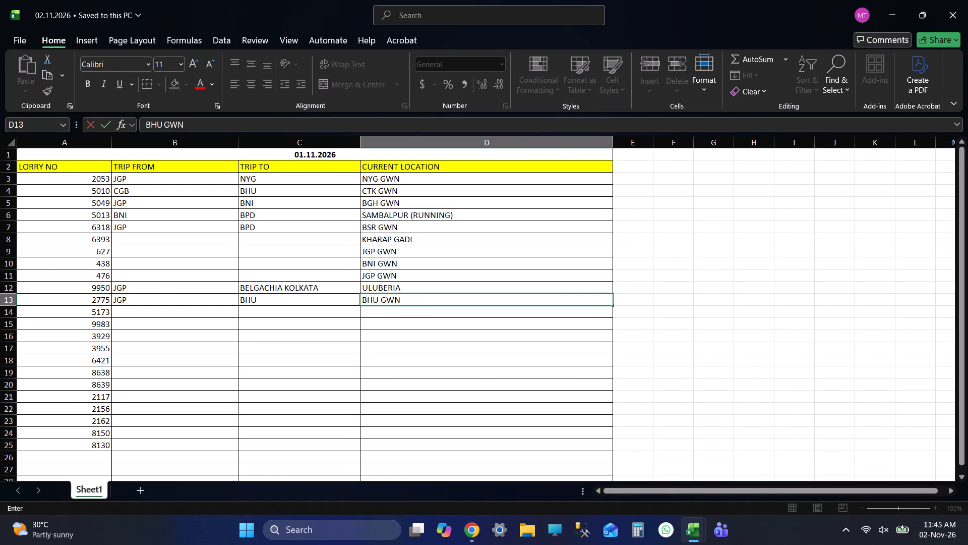
key(Return)
key(ctrl+s)
key(ctrl+s)
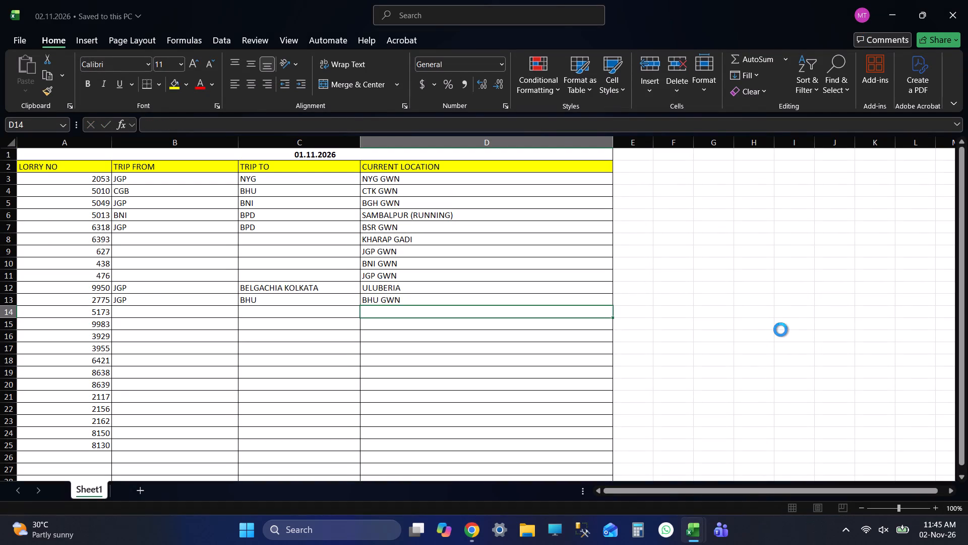
key(ctrl+s)
Switch to Wheelseye and examine the area around lorry 2775's stop 2 once more on the satellite map.
key(alt+Tab)
double_click(422, 319)
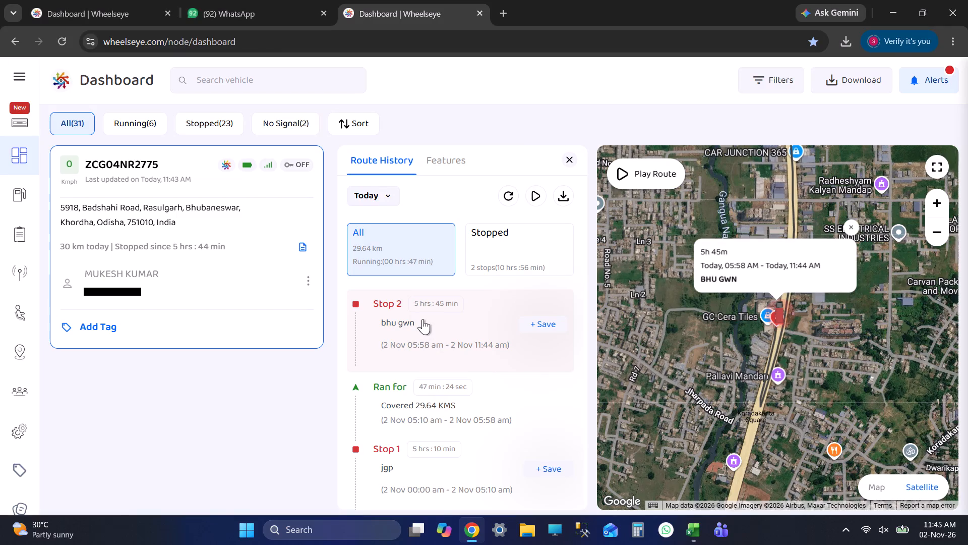
scroll(789, 332, up, 5)
scroll(768, 332, down, 1)
scroll(768, 333, up, 1)
scroll(768, 333, down, 2)
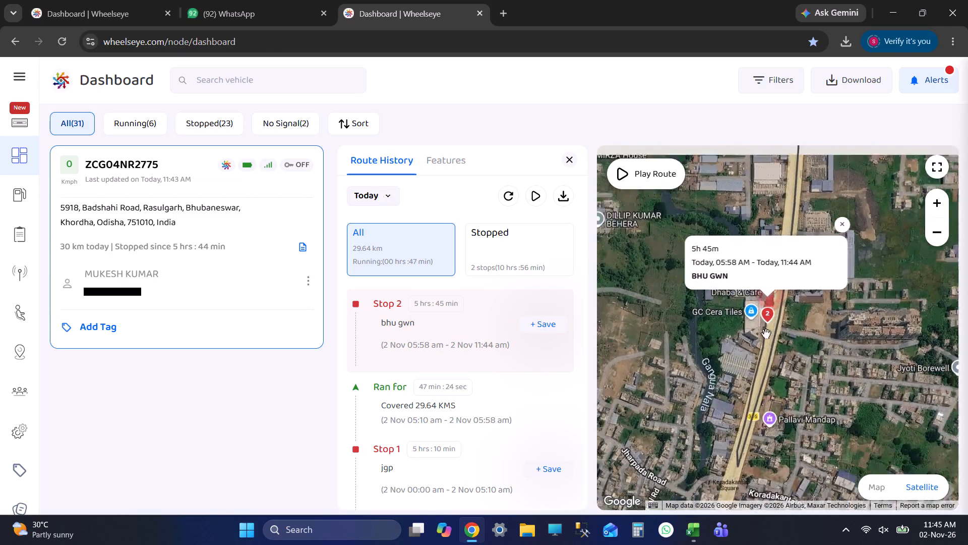
scroll(766, 334, down, 2)
Take the next lorry number, 5173, from the 02.11.2026 workbook and search for it in Wheelseye.
key(alt+Tab)
key(shift+Tab)
key(shift+Tab)
key(alt+Tab)
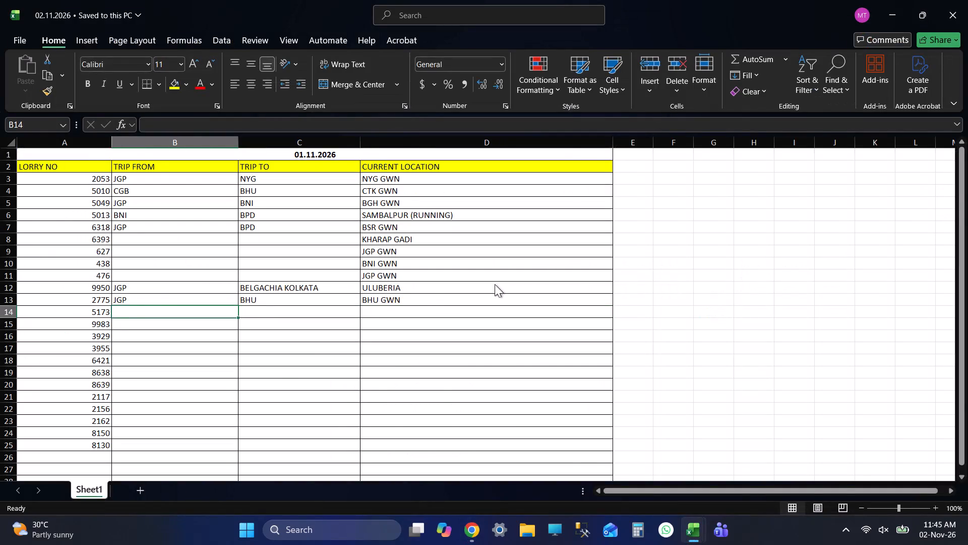
click(281, 75)
text(5173)
key(Return)
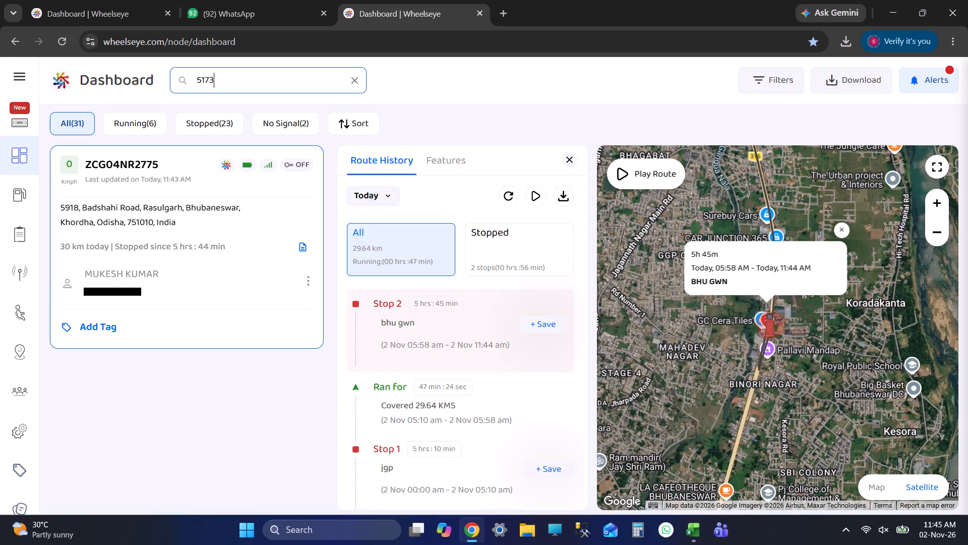
Open lorry 5173's route history for today and examine its stops, including stop 1.
drag(125, 243, 135, 247)
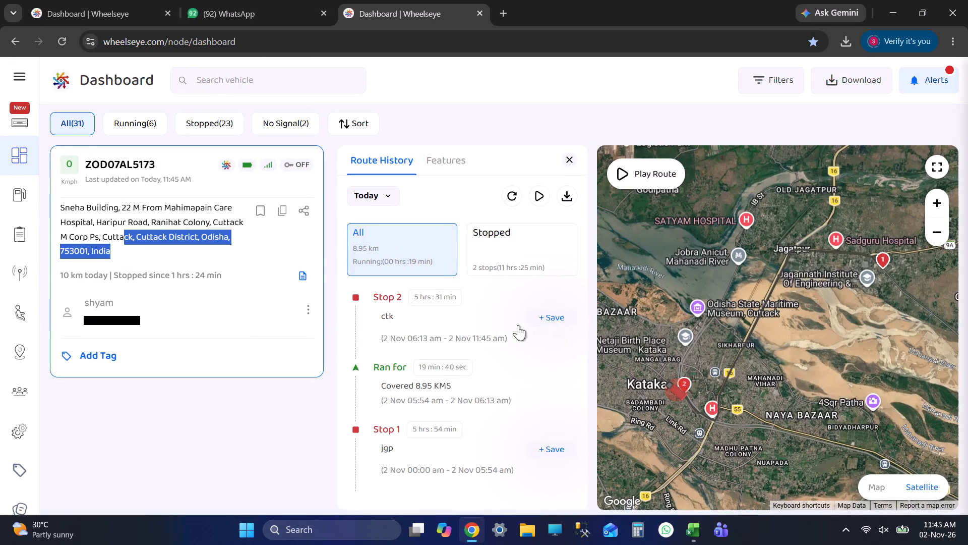
scroll(570, 385, down, 2)
click(487, 440)
Switch to the 02.11.2026 workbook, enter JGP as trip from and CTK as trip to for lorry 5173, and save.
key(alt+Tab)
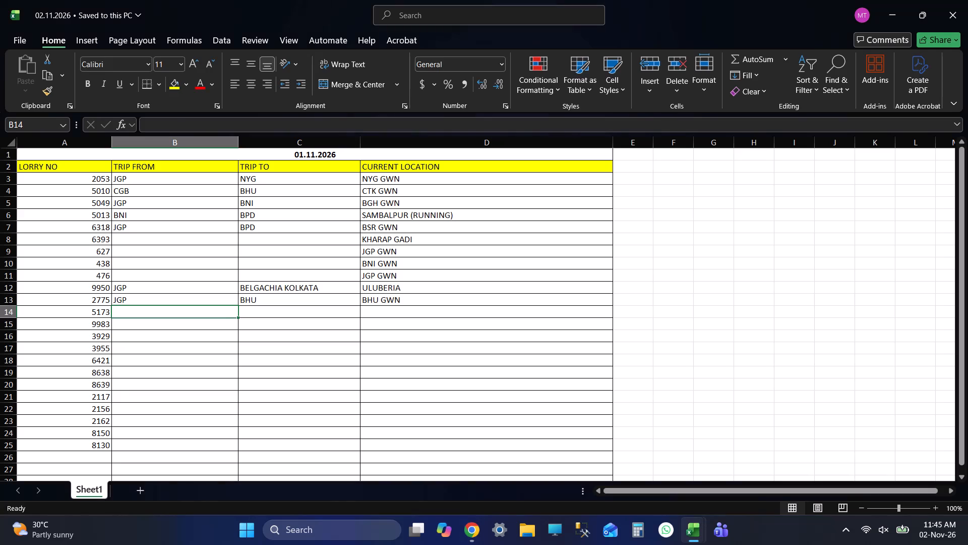
key(Tab)
key(shift+Tab)
text(JGP)
key(Tab)
text(CTK)
key(Tab)
key(ctrl+s)
Switch to Wheelseye and examine lorry 5173's stop 2 on the satellite map to determine its current location.
key(alt+Tab)
key(alt+Tab)
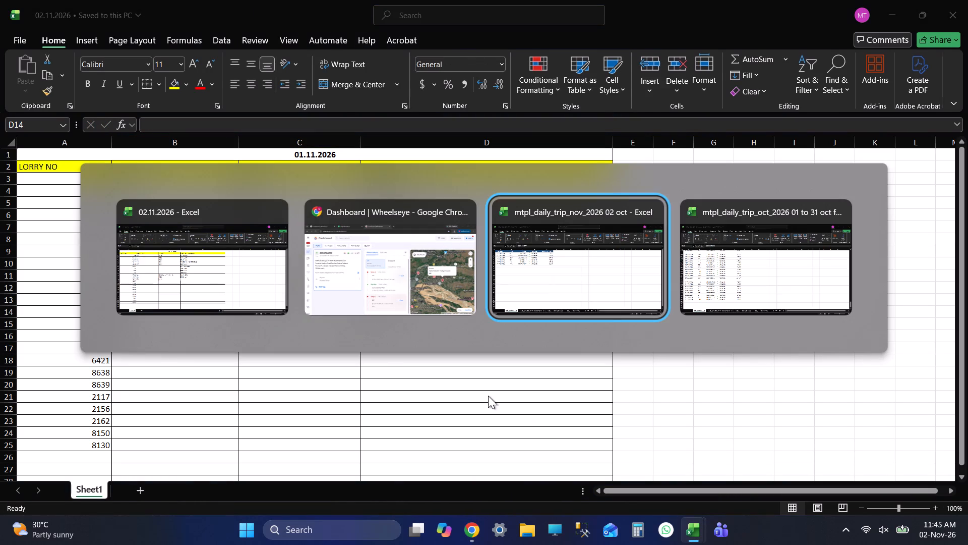
key(alt+Tab)
key(alt+Tab)
key(alt+Tab)
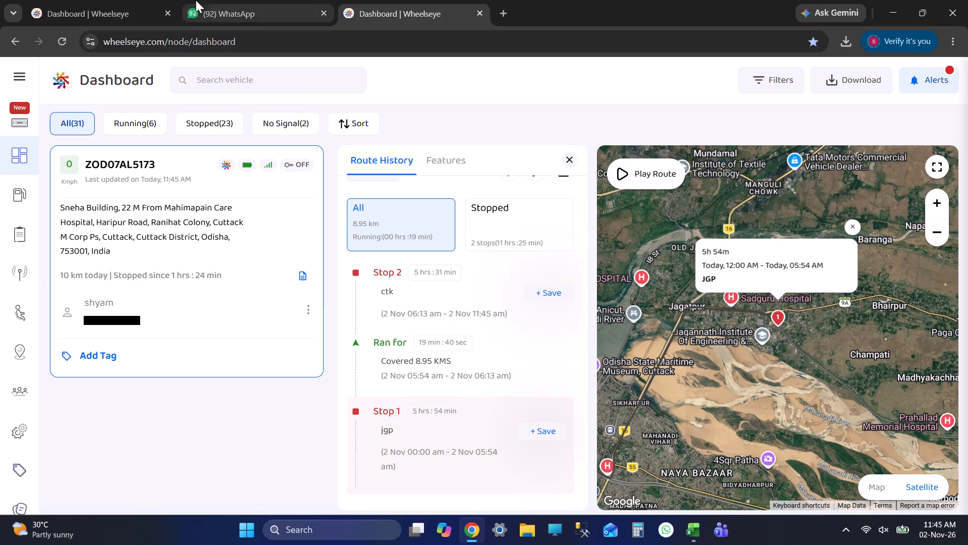
click(73, 0)
click(467, 0)
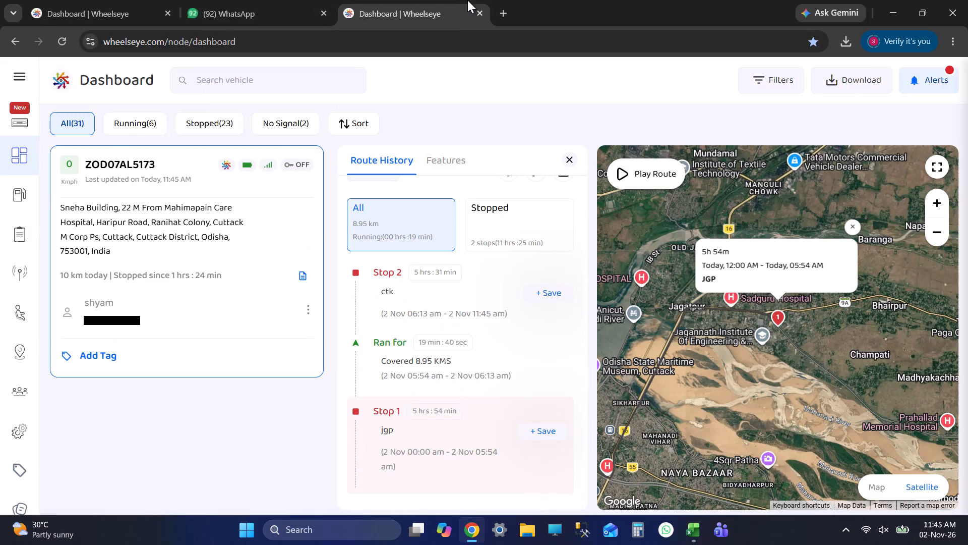
scroll(742, 332, up, 2)
click(393, 296)
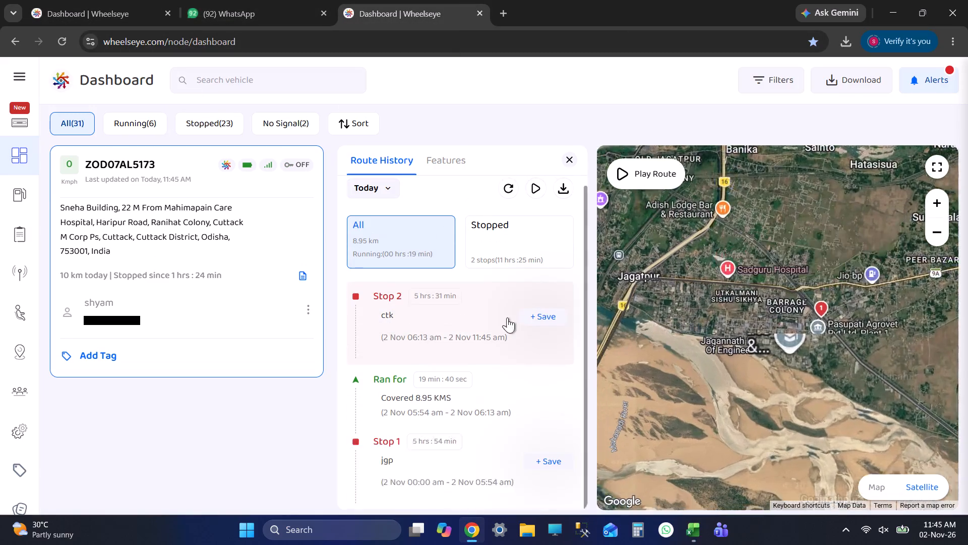
Switch to the November manifest workbook and check lorry 5173's row on the JGP (MANGULI) sheet.
key(alt+Tab)
key(alt+Tab)
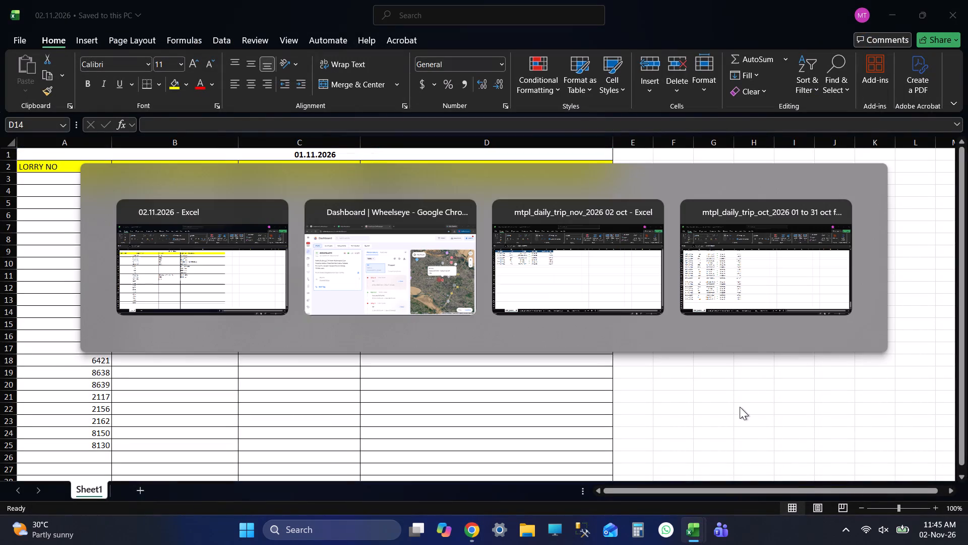
key(alt+Tab)
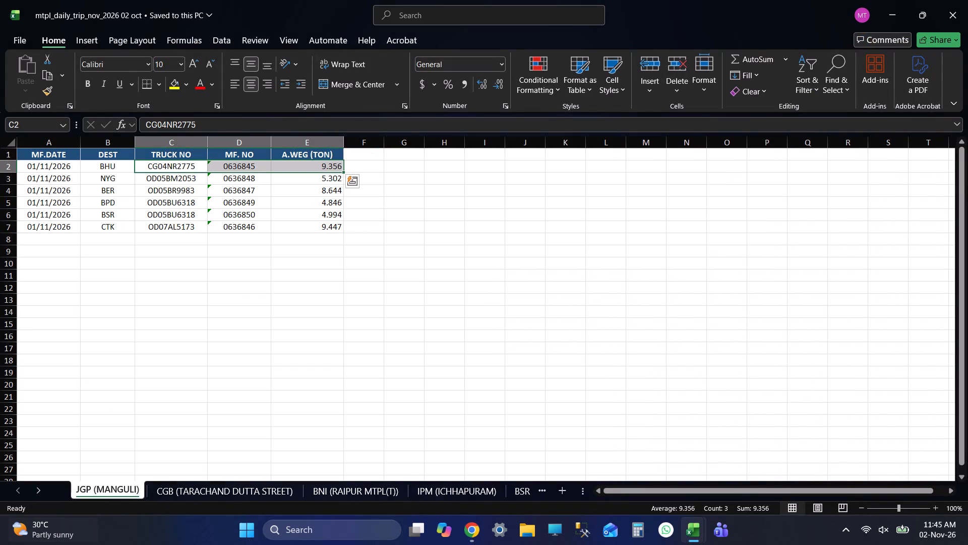
drag(190, 227, 375, 230)
Switch to the 02.11.2026 workbook, enter CTK GWN as the current location for lorry 5173 and save.
key(alt+Tab)
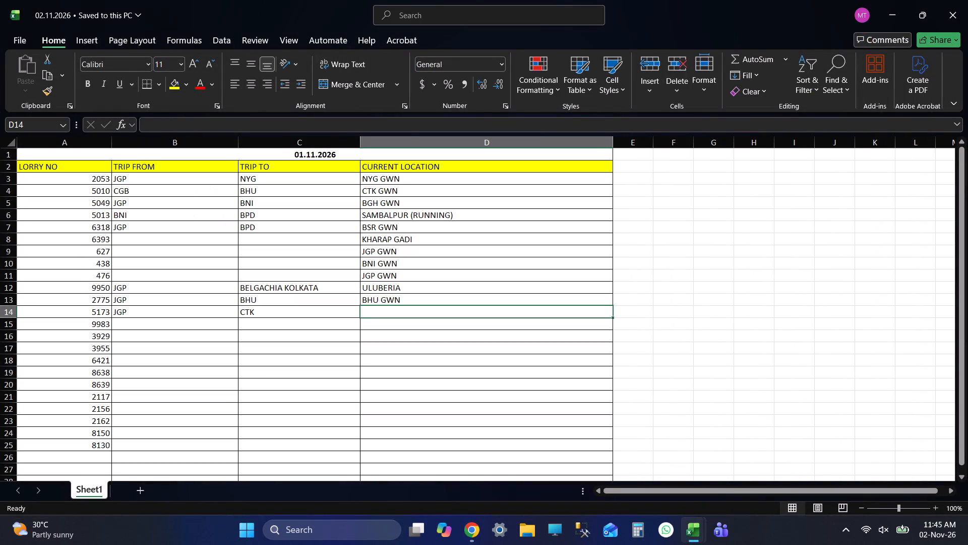
text(CTK GWN)
key(Return)
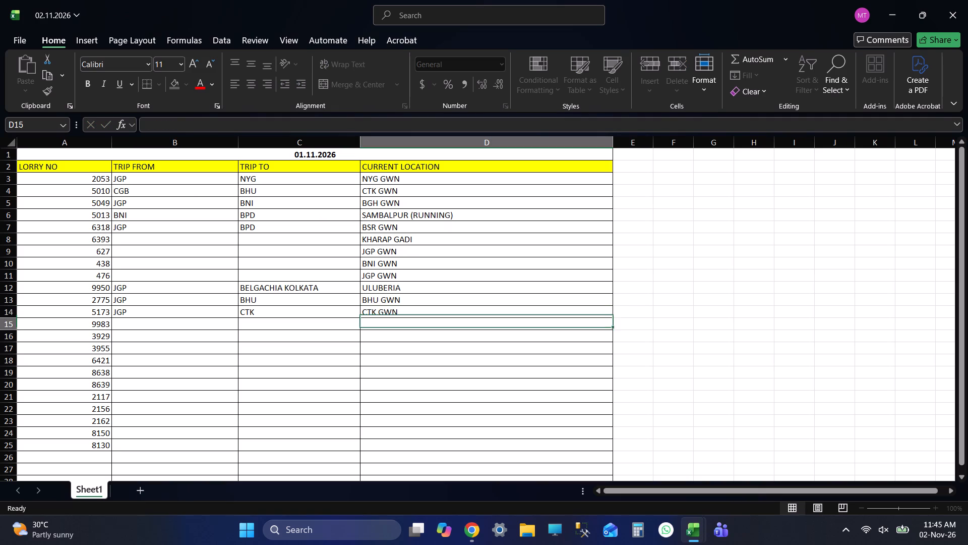
key(ctrl+s)
key(ctrl+s)
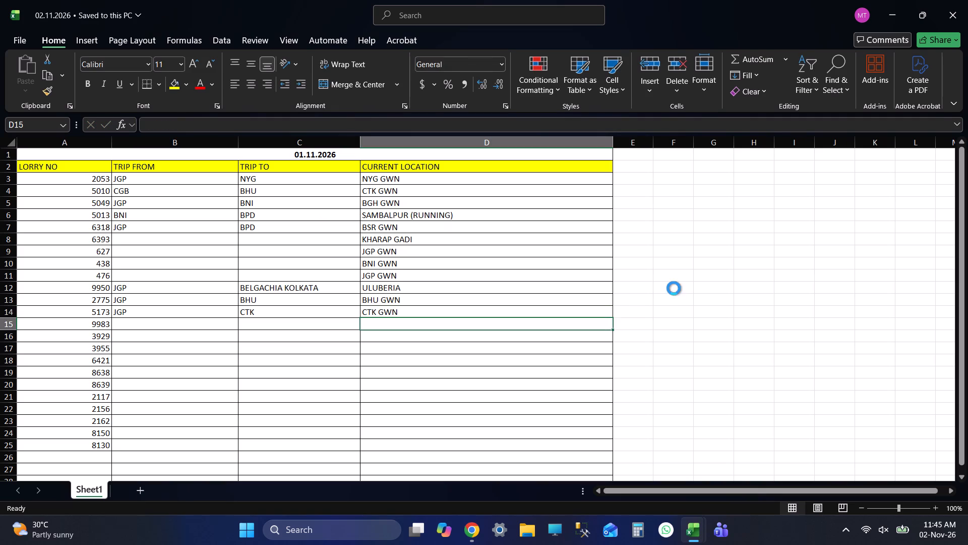
key(ctrl+s)
key(ctrl+s)
key(ctrl+s)
key(ctrl+s)
Copy the next lorry number, 9983, from the 02.11.2026 workbook and search for it in Wheelseye.
key(shift+Tab)
key(shift+Tab)
key(shift+Tab)
key(ctrl+c)
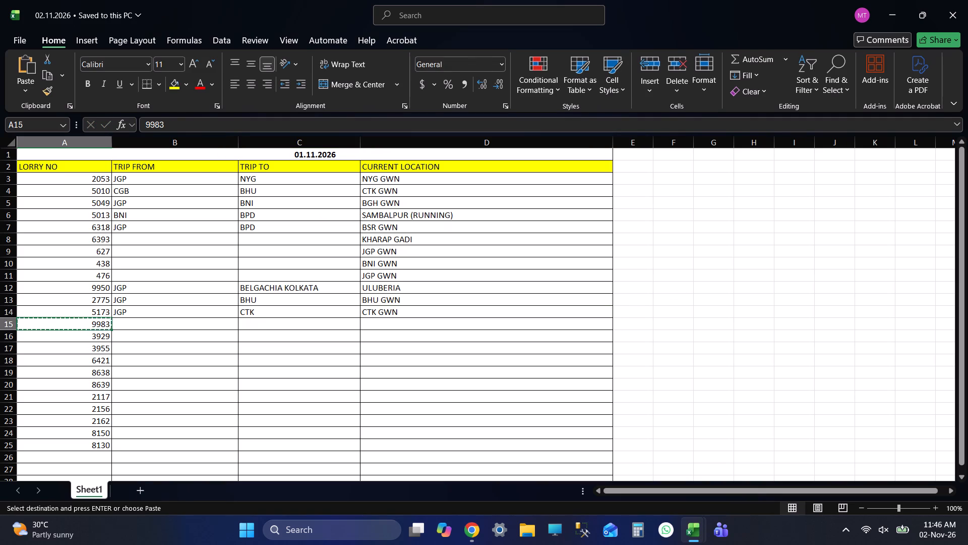
key(alt+Tab)
key(alt+Tab)
key(alt+Tab)
key(alt+Tab)
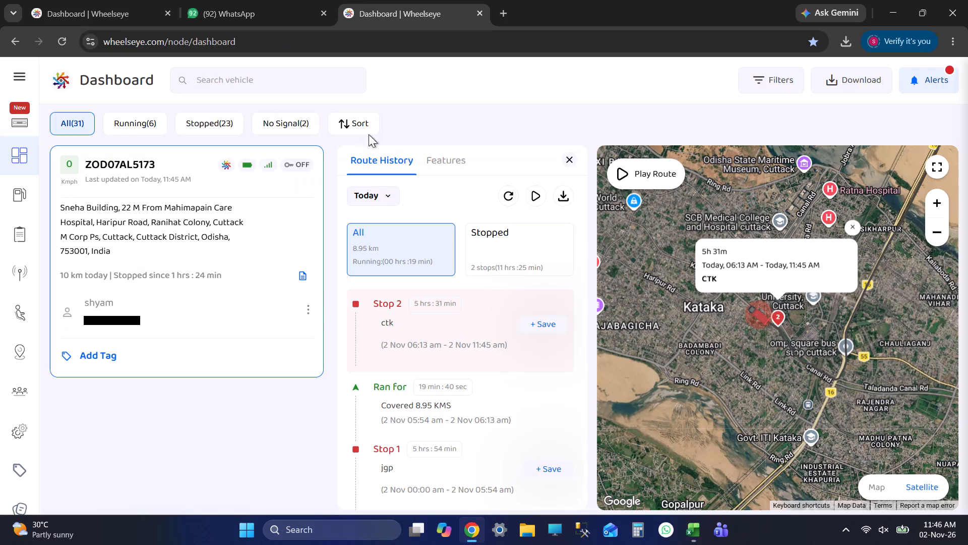
click(284, 71)
key(ctrl+v)
key(Return)
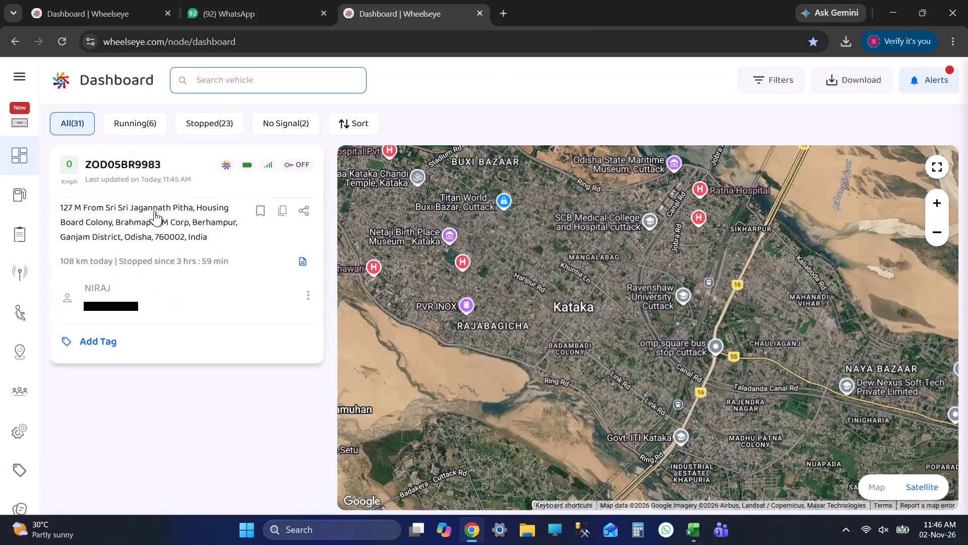
Open lorry 9983's route history for today and examine its stops, including stop 3.
click(154, 211)
click(371, 203)
click(375, 317)
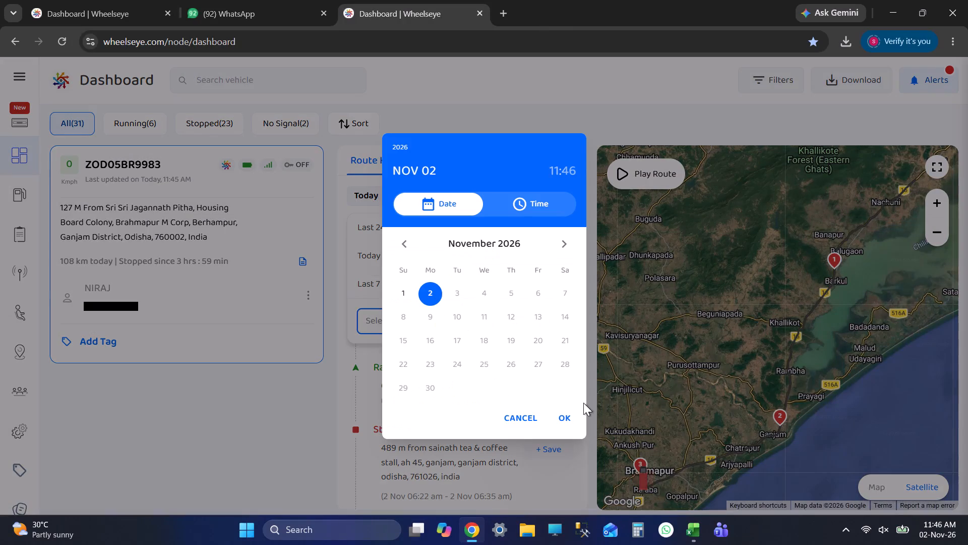
click(522, 421)
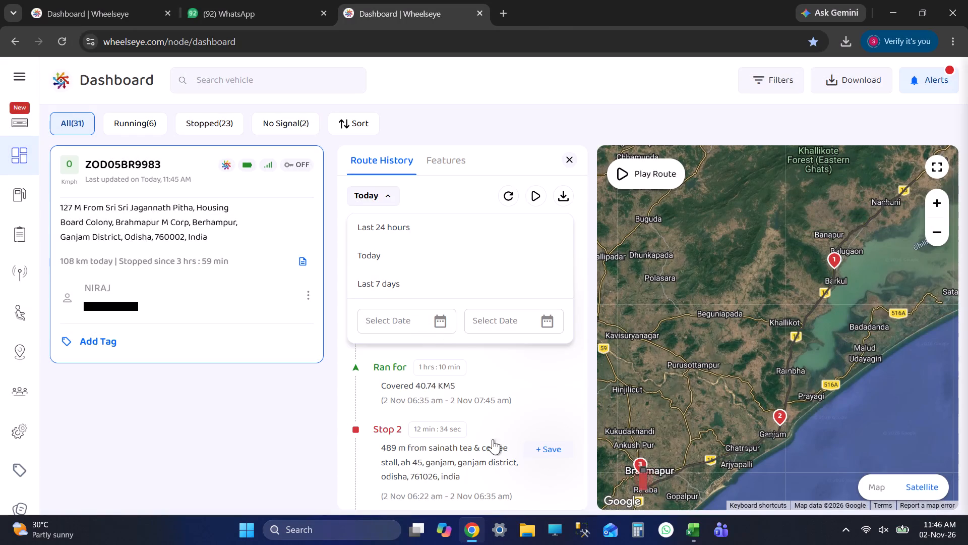
click(485, 404)
click(428, 301)
scroll(518, 380, down, 1)
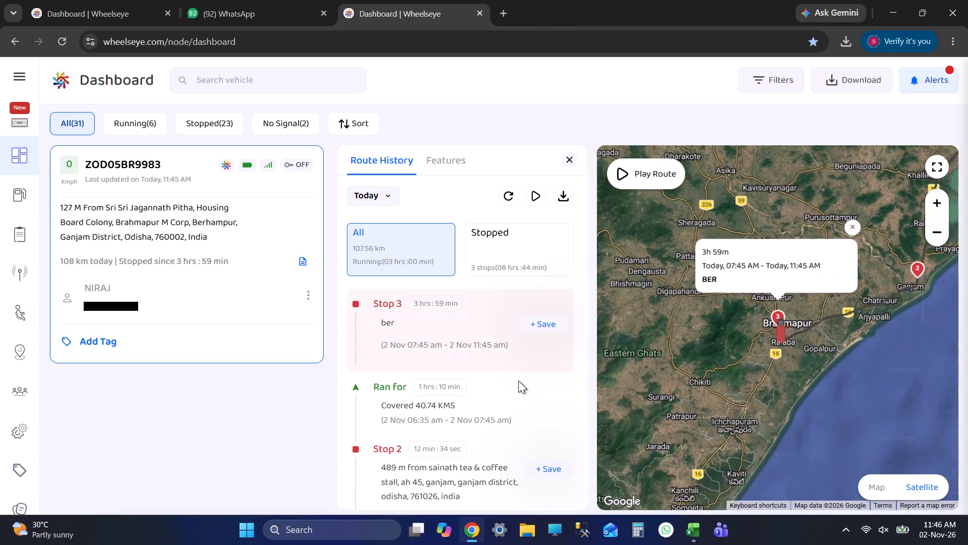
scroll(518, 380, down, 1)
Switch to the 02.11.2026 workbook, enter JGP as trip from and BER as trip to for lorry 9983, and save.
key(alt+Tab)
key(Tab)
text(JGP)
key(Tab)
text(BER)
key(Tab)
key(ctrl+s)
key(ctrl+s)
key(ctrl+s)
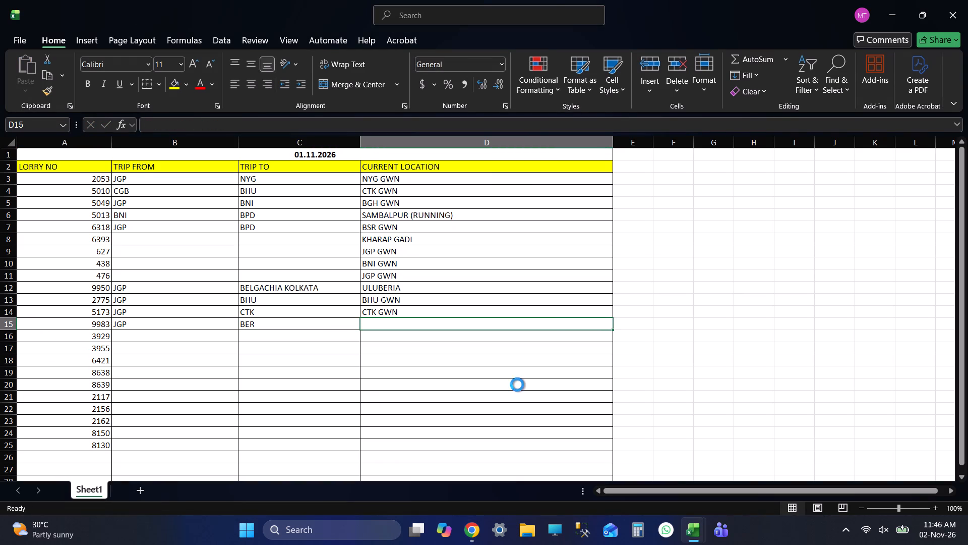
Switch to Wheelseye and examine the area around lorry 9983's stop 3 on the satellite map.
key(alt+Tab)
scroll(504, 311, up, 5)
click(452, 330)
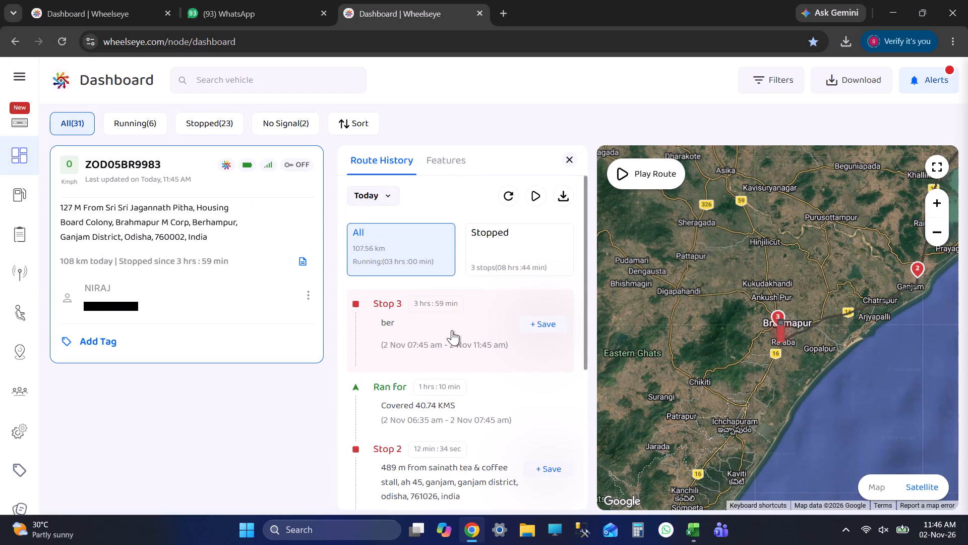
click(452, 330)
scroll(815, 342, up, 14)
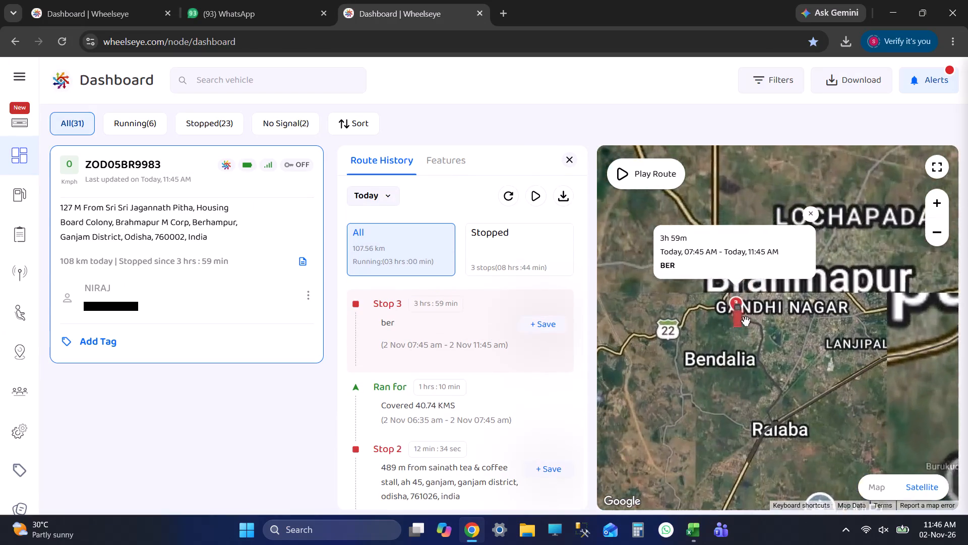
scroll(746, 321, up, 14)
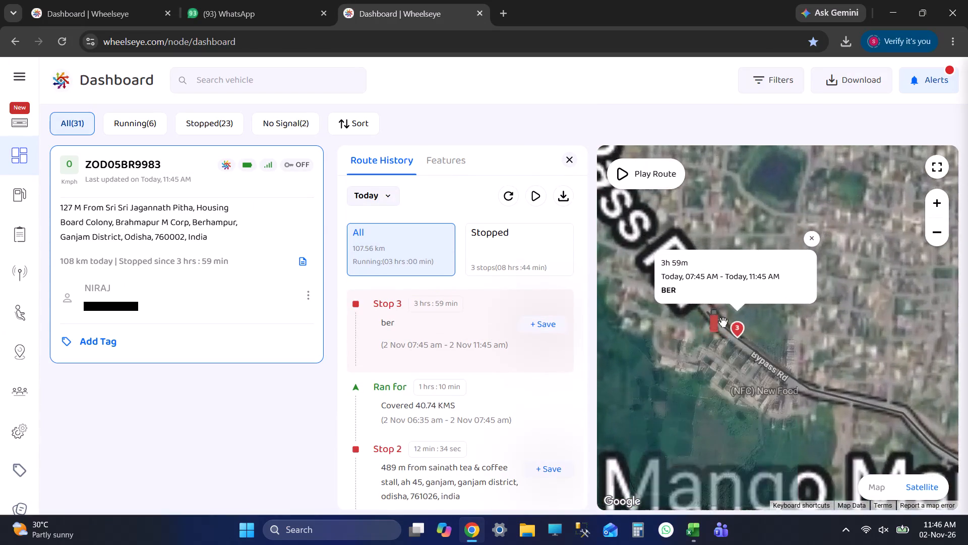
click(472, 322)
click(472, 322)
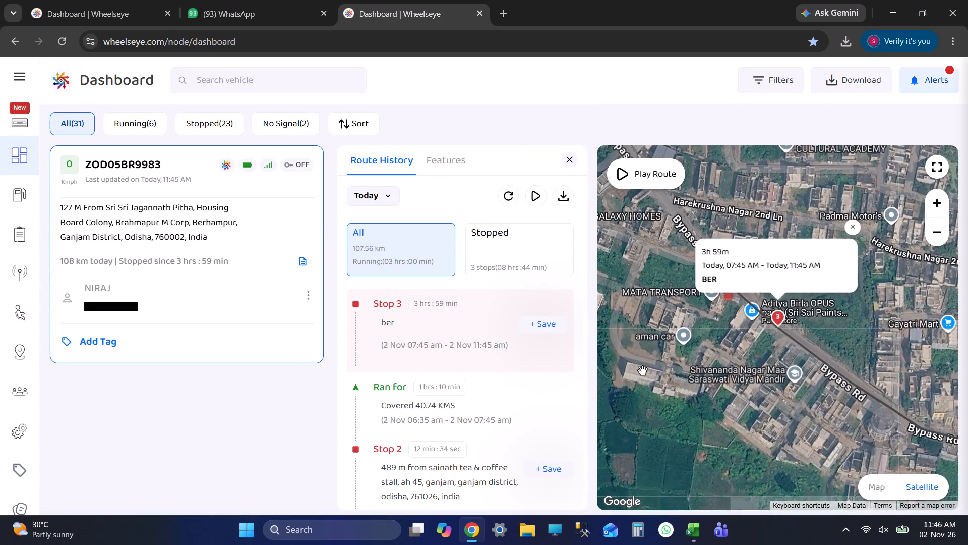
Save the 02.11.2026 workbook, then check lorry 9983's row on the November manifest's JGP (MANGULI) sheet.
key(alt+Tab)
key(ctrl+s)
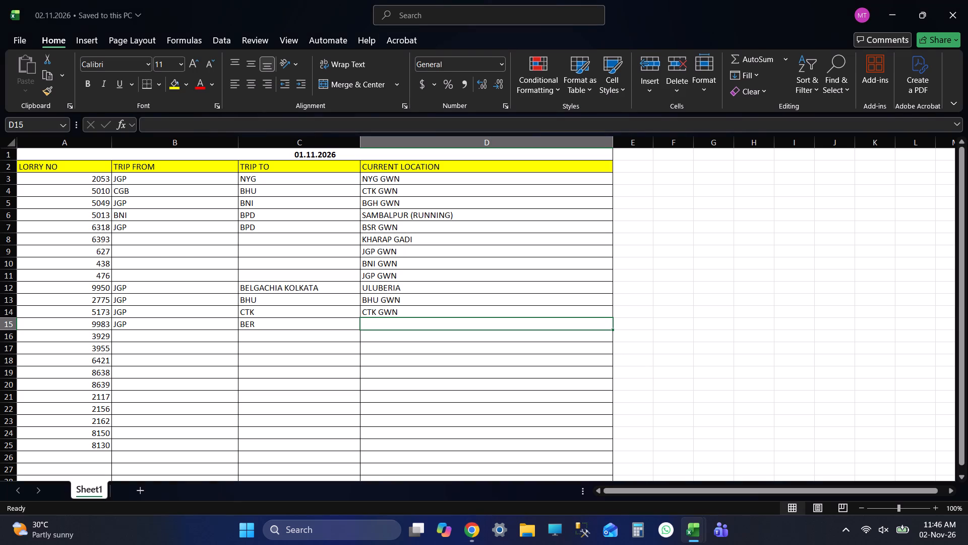
key(alt+Tab)
key(alt+Tab)
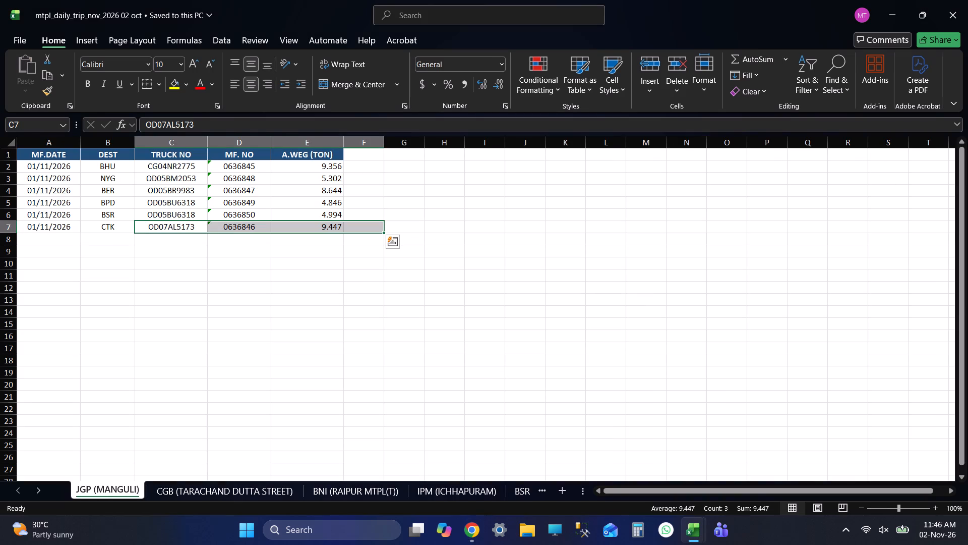
drag(178, 191, 310, 191)
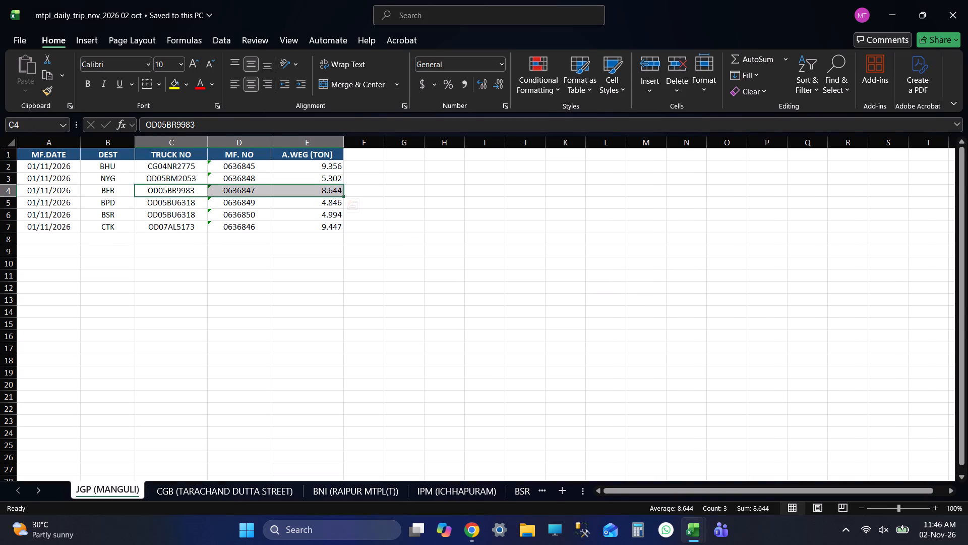
Switch to the 02.11.2026 workbook, enter BER GWN as the current location for lorry 9983 and save.
key(alt+Tab)
key(alt+Tab)
key(alt+Tab)
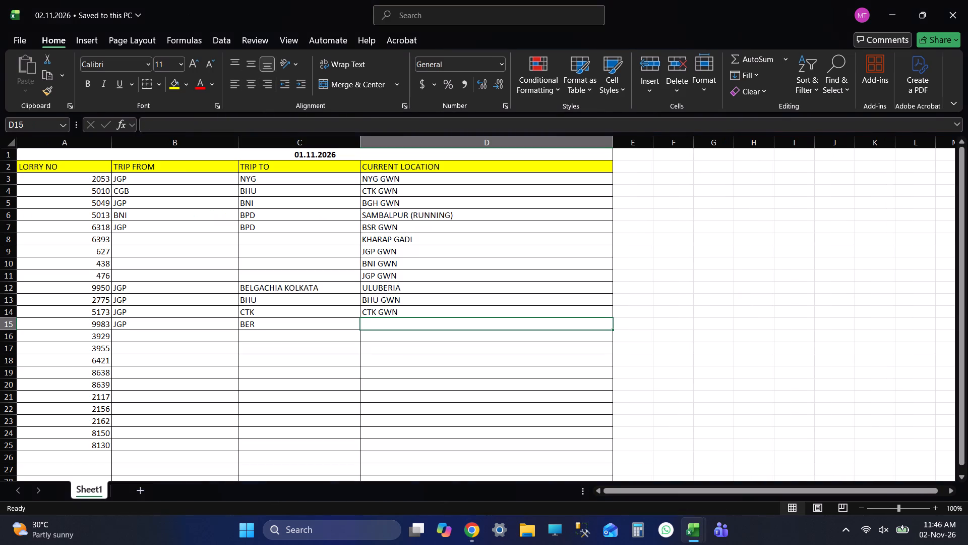
text(BER GWN)
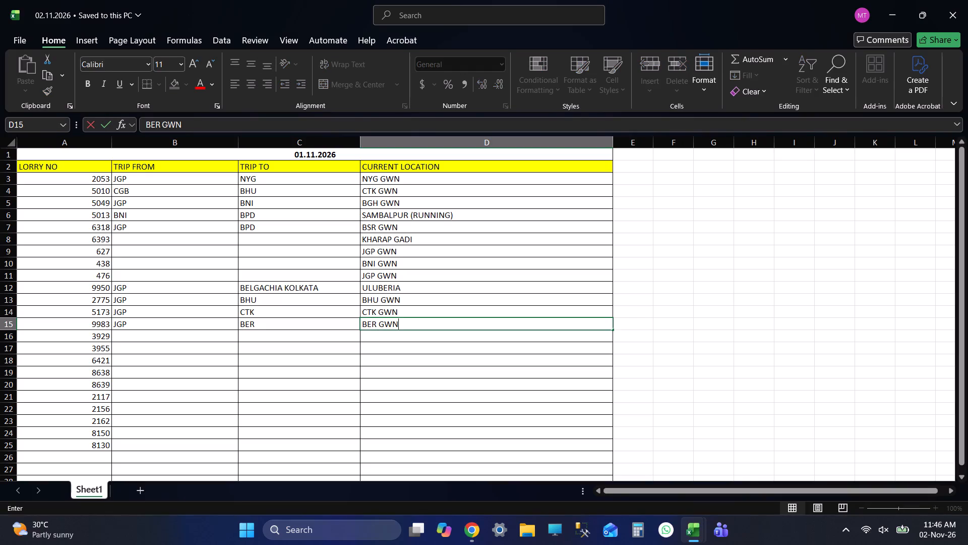
key(Return)
key(ctrl+s)
Take the next lorry number, 3929, from the 02.11.2026 workbook, search for it in Wheelseye and open its route history.
key(shift+Tab)
key(shift+Tab)
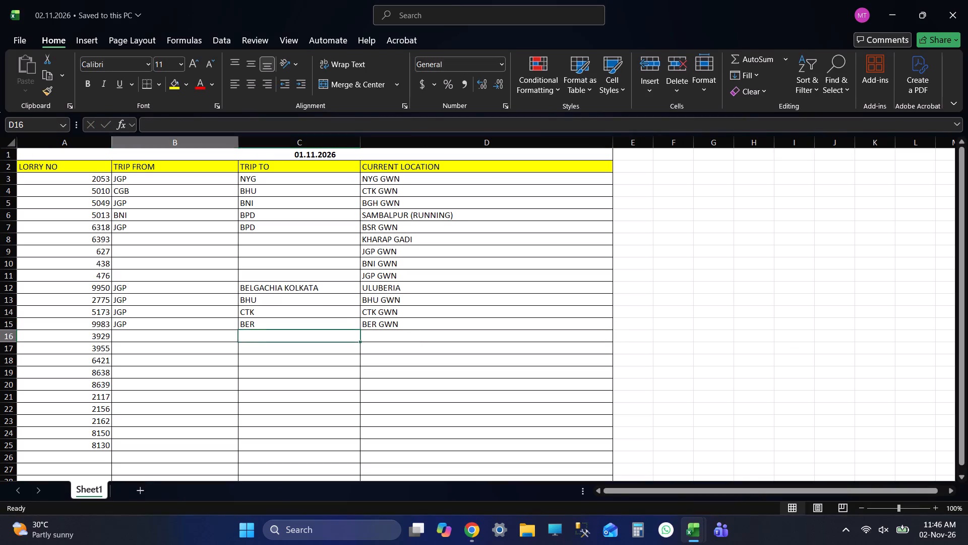
key(alt+Tab)
key(alt+Tab)
key(alt+Tab)
key(alt+Tab)
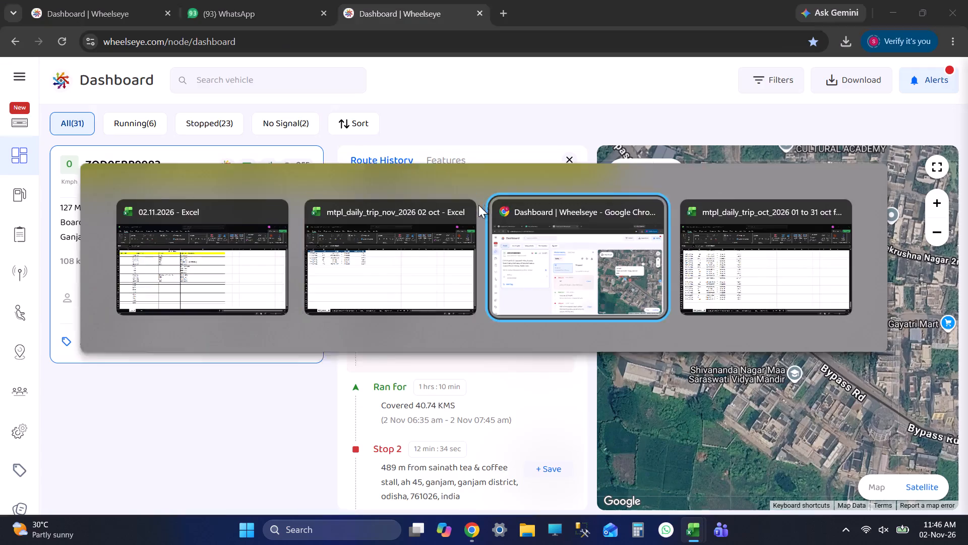
click(272, 79)
text(3929)
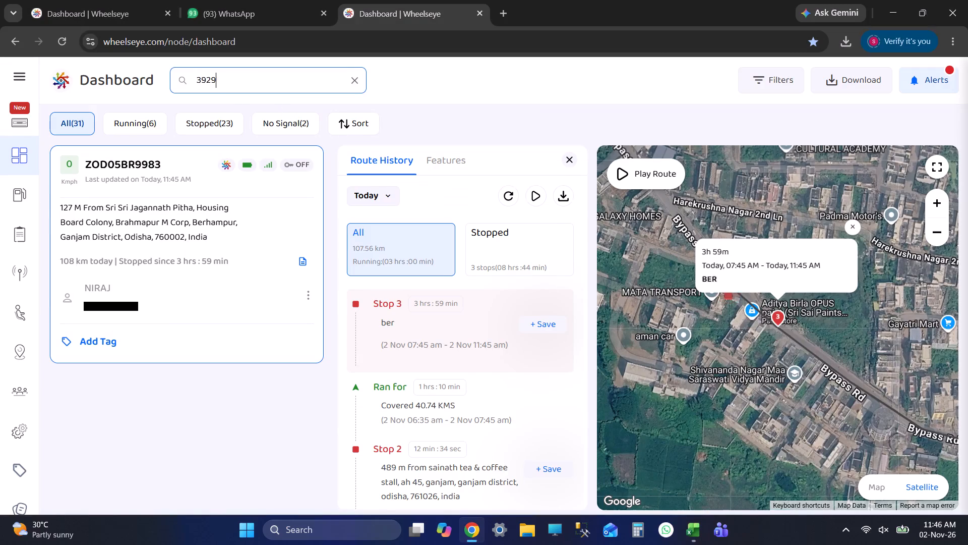
key(Return)
click(158, 221)
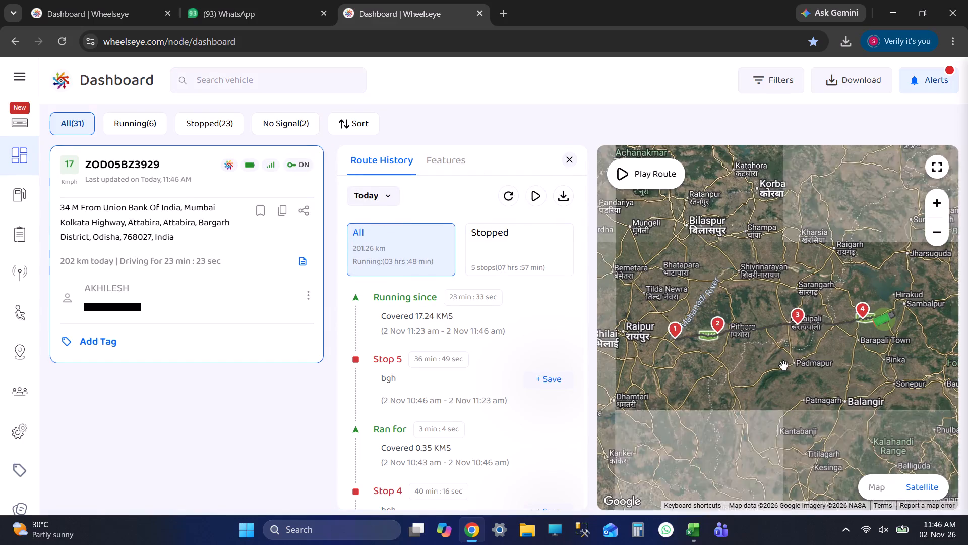
Switch to the November manifest workbook and check it for lorry 3929.
key(alt+Tab)
key(alt+Tab)
key(alt+Tab)
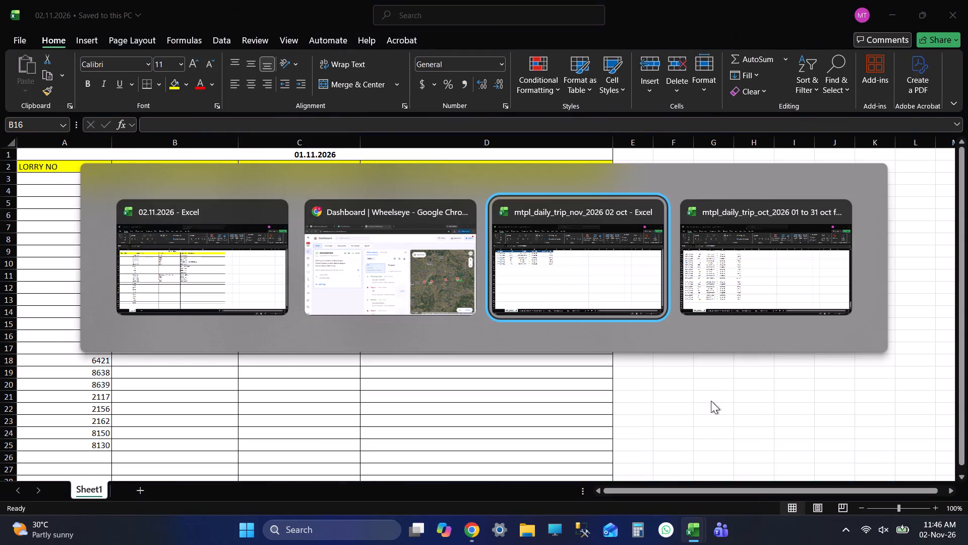
key(alt+Tab)
Switch to Wheelseye and examine the BGH stop in lorry 3929's route history for today.
key(alt+Tab)
key(alt+Tab)
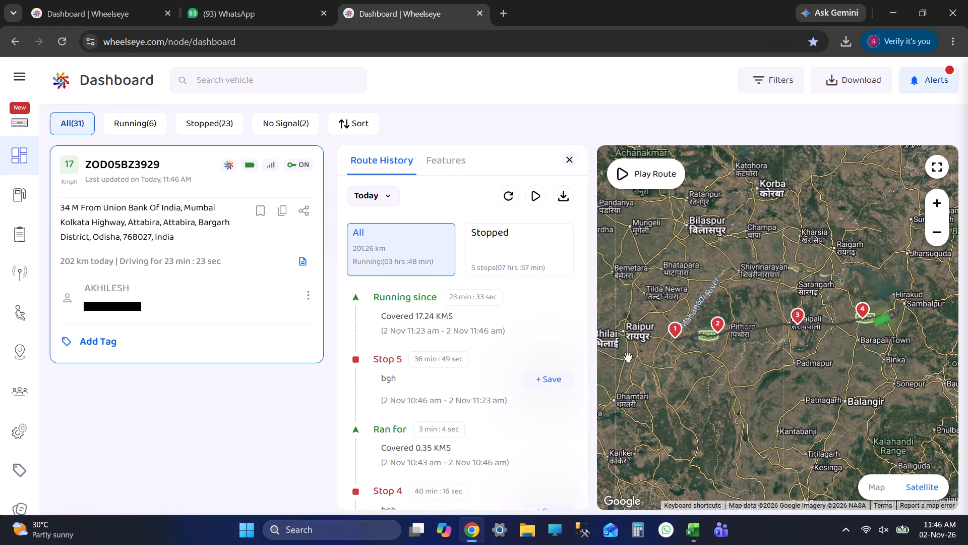
click(395, 387)
scroll(476, 386, down, 1)
scroll(466, 399, up, 2)
scroll(466, 399, down, 1)
scroll(466, 399, up, 2)
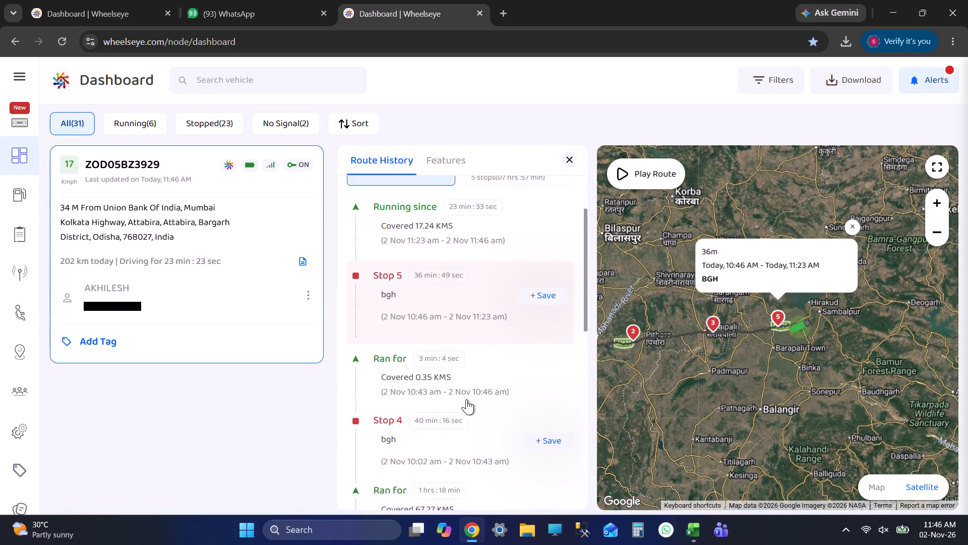
Switch to the November manifest workbook and check lorry 3929's rows on the BNI (RAIPUR MTPL(T)) sheet.
key(alt+Tab)
key(alt+Tab)
key(alt+Tab)
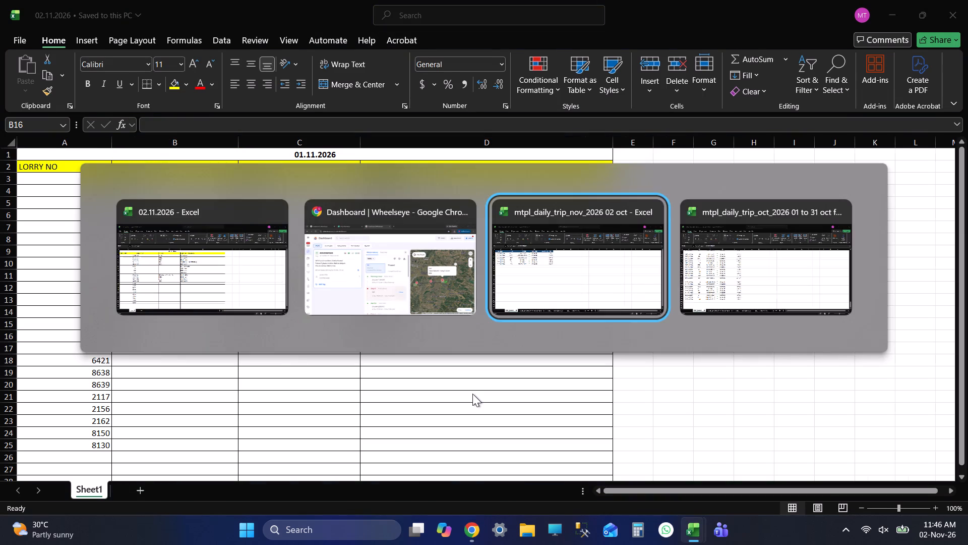
click(336, 494)
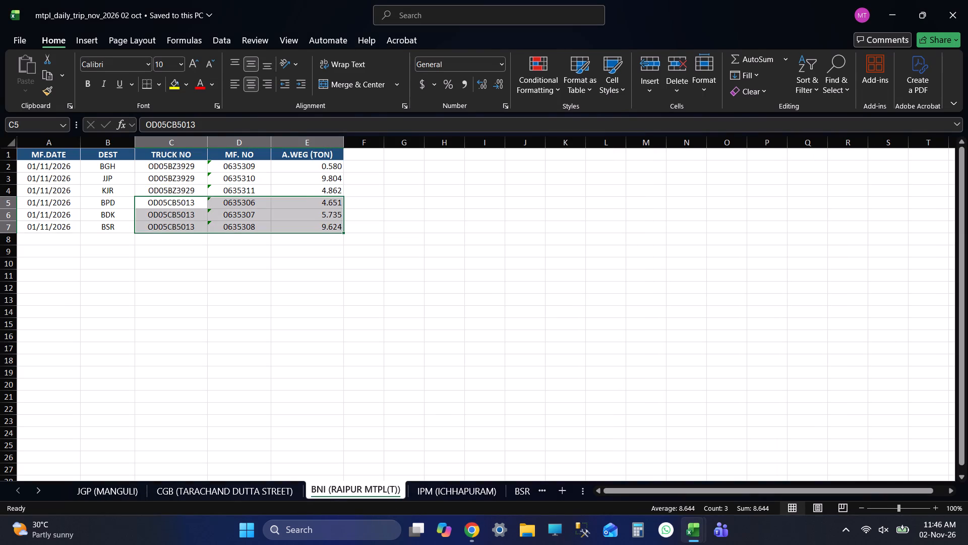
click(166, 290)
drag(166, 167, 185, 195)
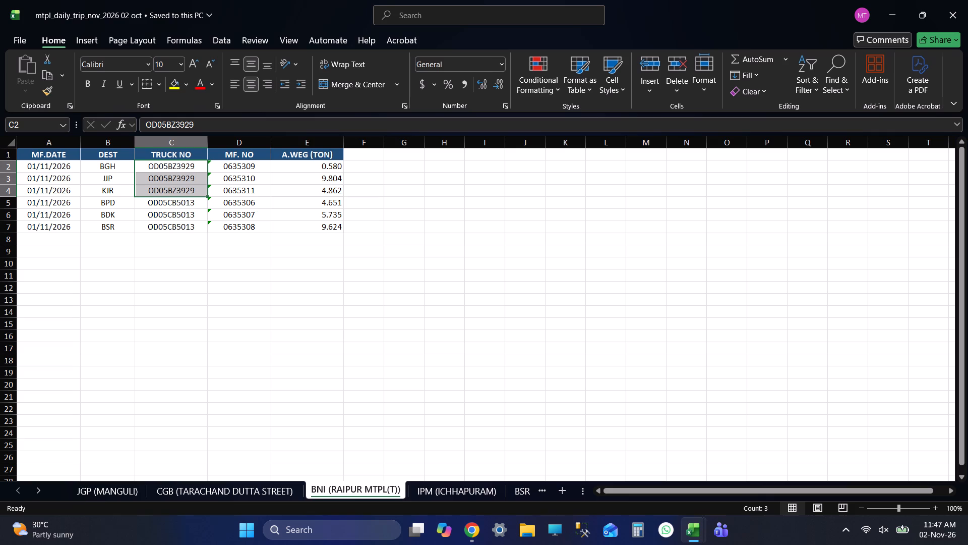
In the 02.11.2026 workbook, enter JGP as trip from and JJP as trip to for lorry 3929 and save.
key(alt+Tab)
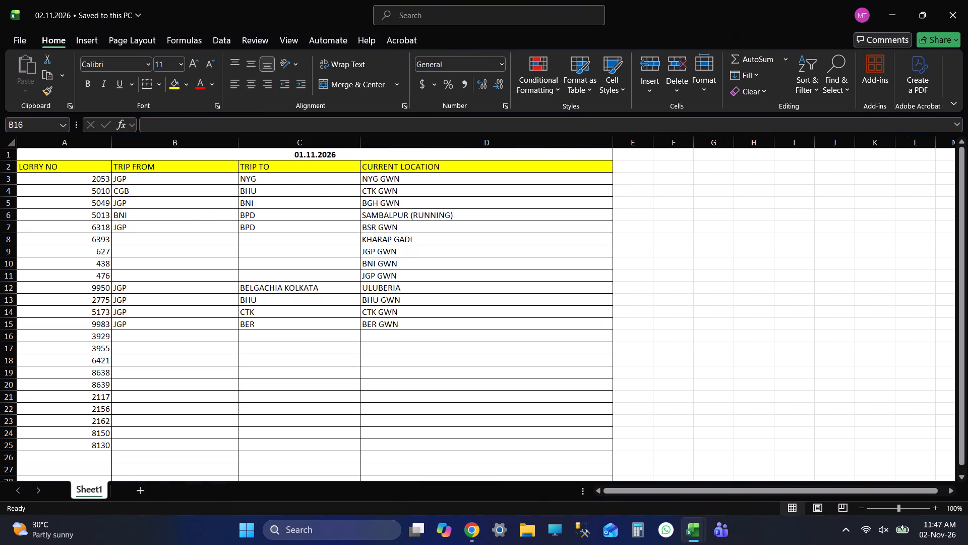
text(JGP)
key(Tab)
text(JJP)
key(Tab)
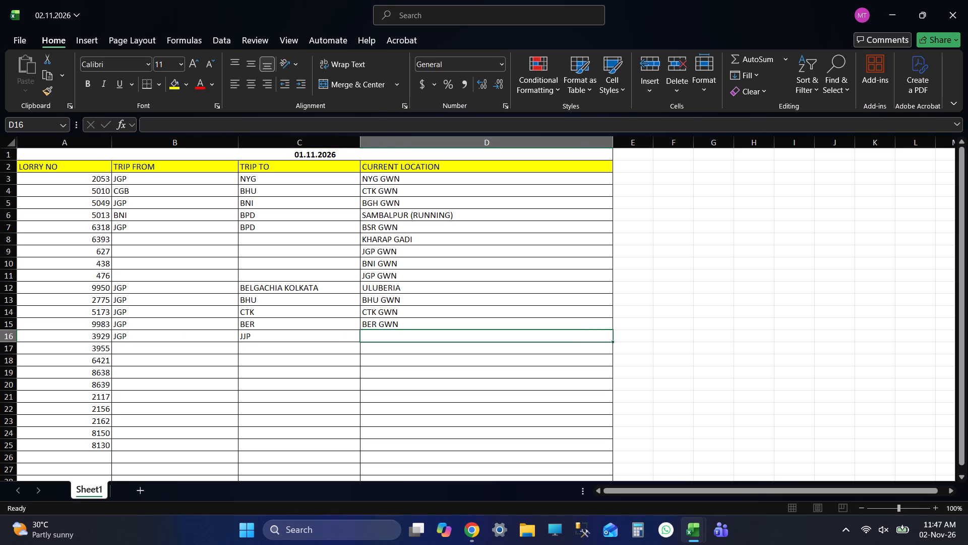
key(ctrl+s)
key(ctrl+s)
key(ctrl+s)
key(ctrl+s)
key(ctrl+s)
key(ctrl+s)
key(ctrl+s)
key(ctrl+s)
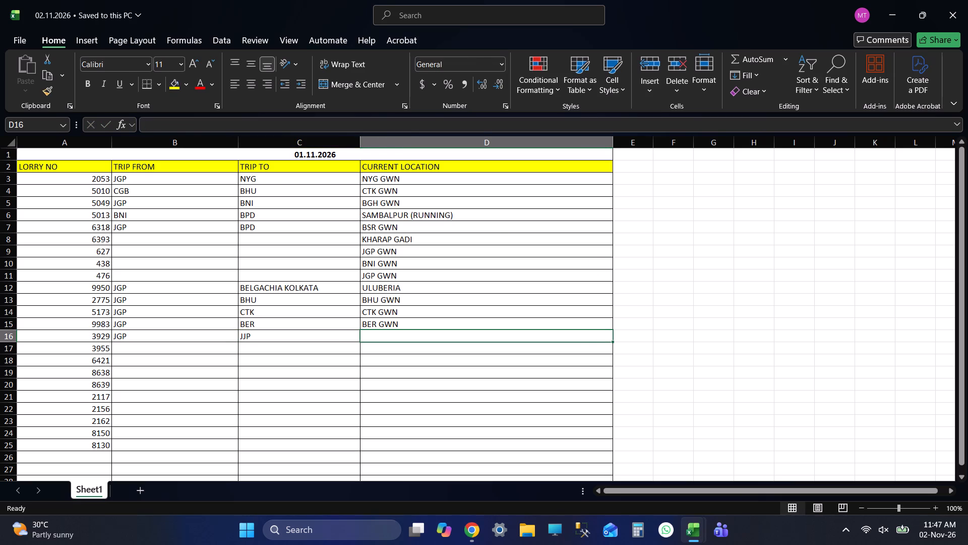
Check lorry 3929's position on the Wheelseye map, enter NEAR SAMBALPUR (RUNNING) as its current location in the 02.11.2026 workbook and save.
key(alt+Tab)
key(alt+Tab)
scroll(806, 318, up, 2)
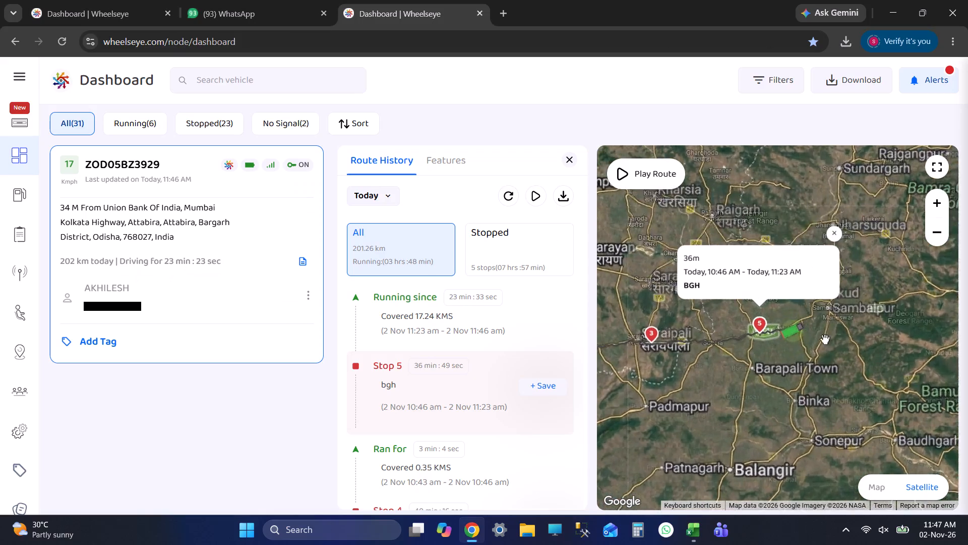
scroll(791, 341, up, 4)
drag(836, 315, 815, 348)
scroll(821, 346, down, 4)
key(alt+Tab)
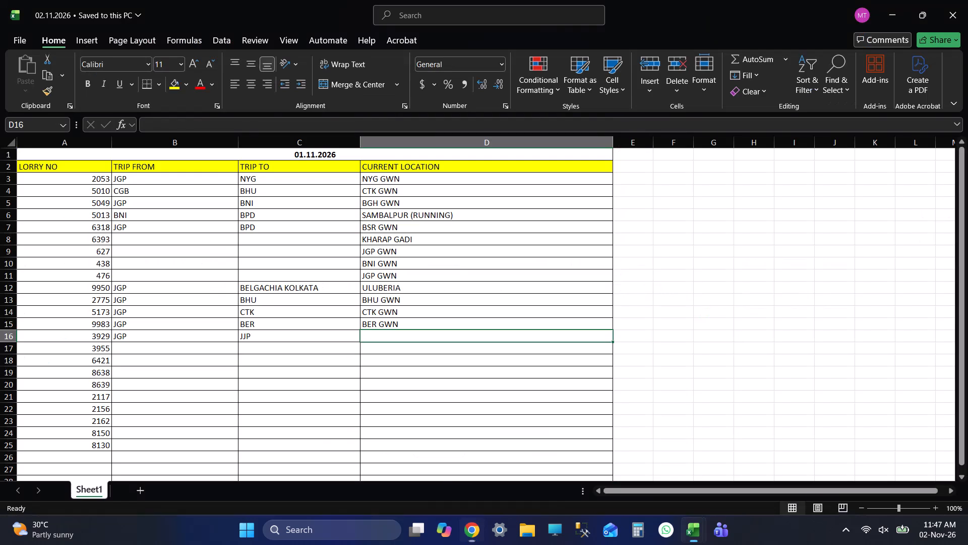
text(NEAR SAMBALPUR)
key(space)
text((RUNNING))
key(Return)
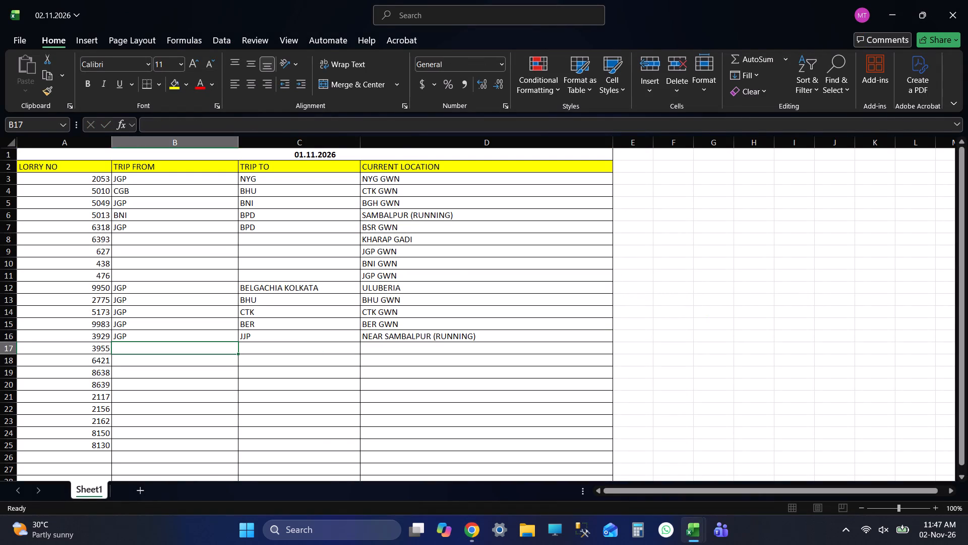
key(ctrl+s)
Copy the next lorry number, 3955, search for it in Wheelseye and open its route history.
key(shift+Tab)
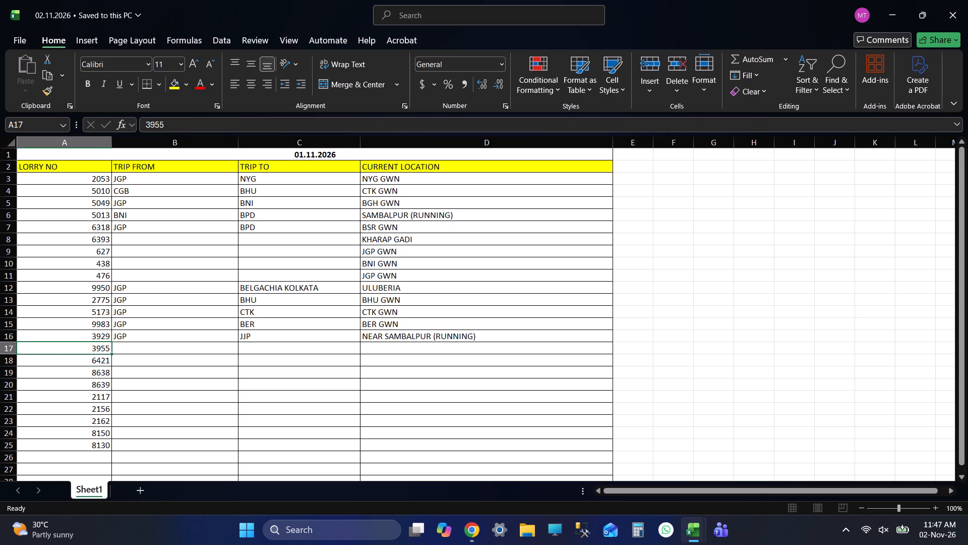
key(ctrl+c)
key(alt+Tab)
click(253, 75)
key(ctrl+v)
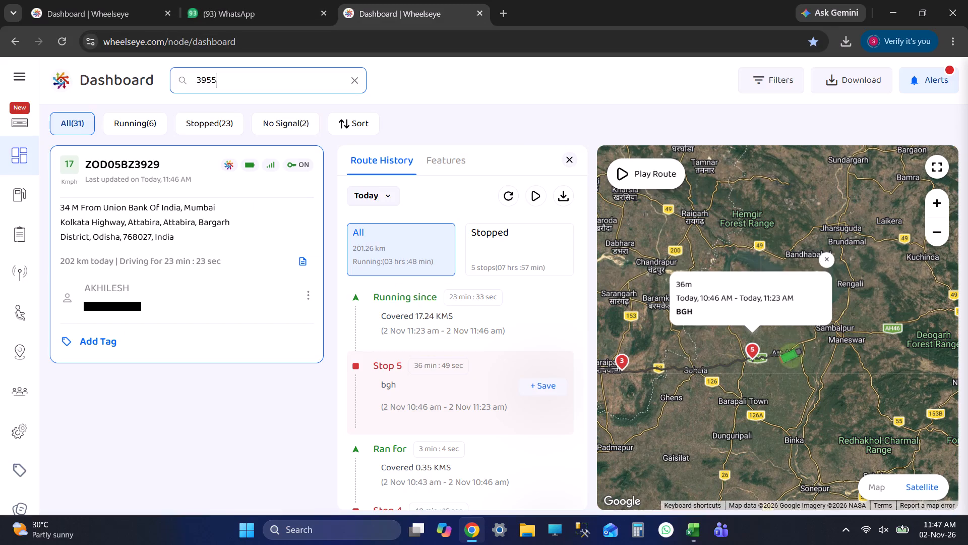
key(Return)
click(198, 236)
click(382, 210)
click(369, 191)
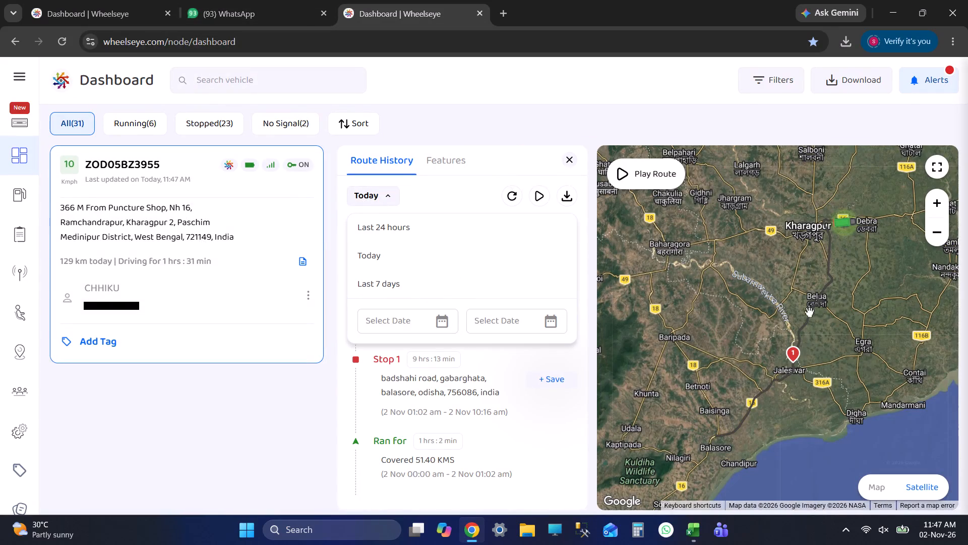
Examine Stop 1 of lorry 3955's route for today on the Wheelseye map.
click(789, 363)
scroll(782, 339, up, 5)
scroll(782, 339, down, 1)
scroll(782, 339, up, 1)
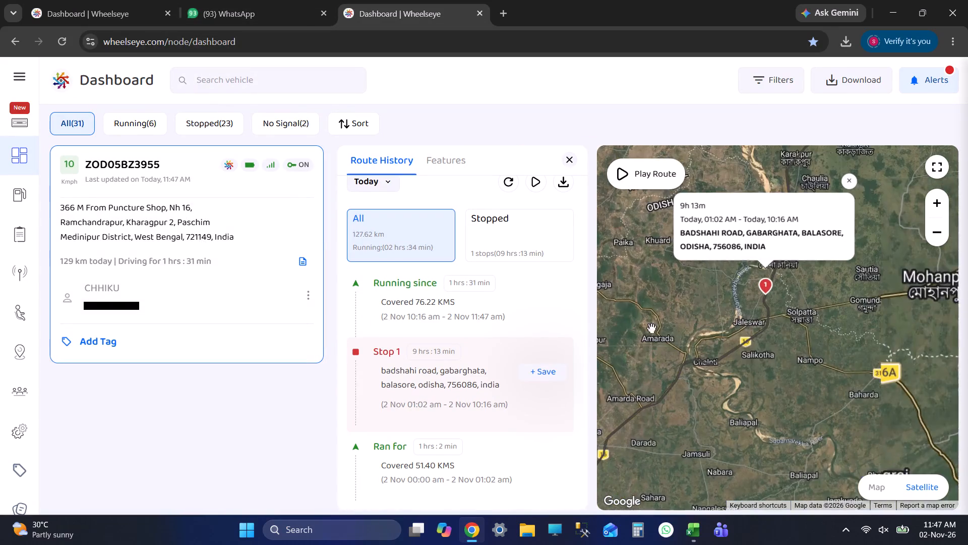
scroll(812, 274, up, 4)
scroll(725, 315, down, 1)
scroll(724, 318, up, 6)
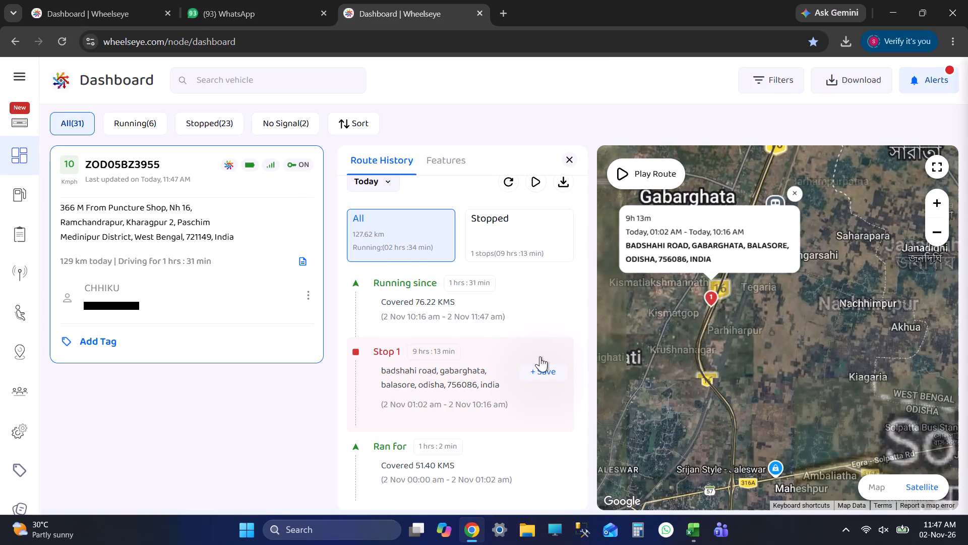
Switch to the 02.11.2026 workbook, save it and select lorry 3955's trip-from cell.
key(alt+Tab)
key(ctrl+s)
key(ctrl+s)
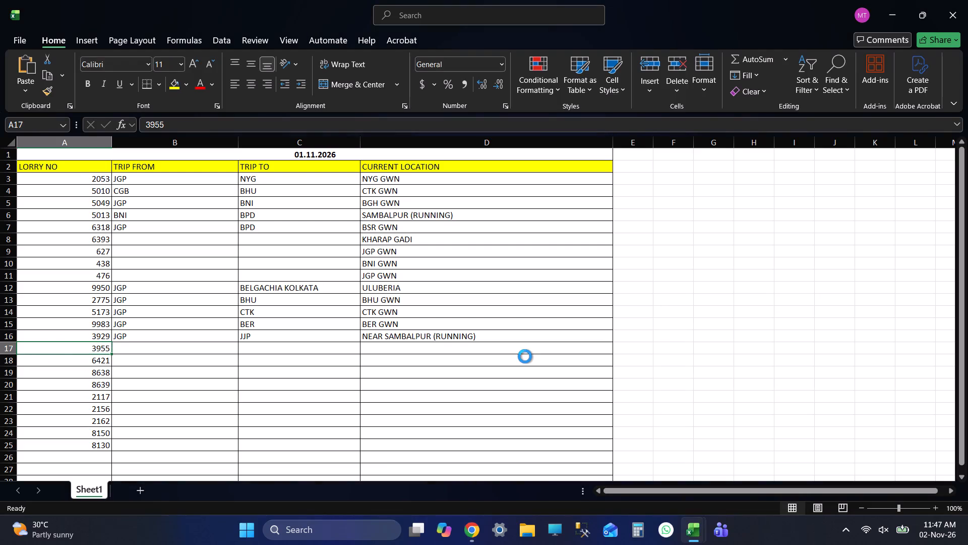
key(Tab)
key(ctrl+s)
Switch to Wheelseye, set lorry 3955's route history to the last 7 days and examine its most recent stops, including BPD.
key(alt+Tab)
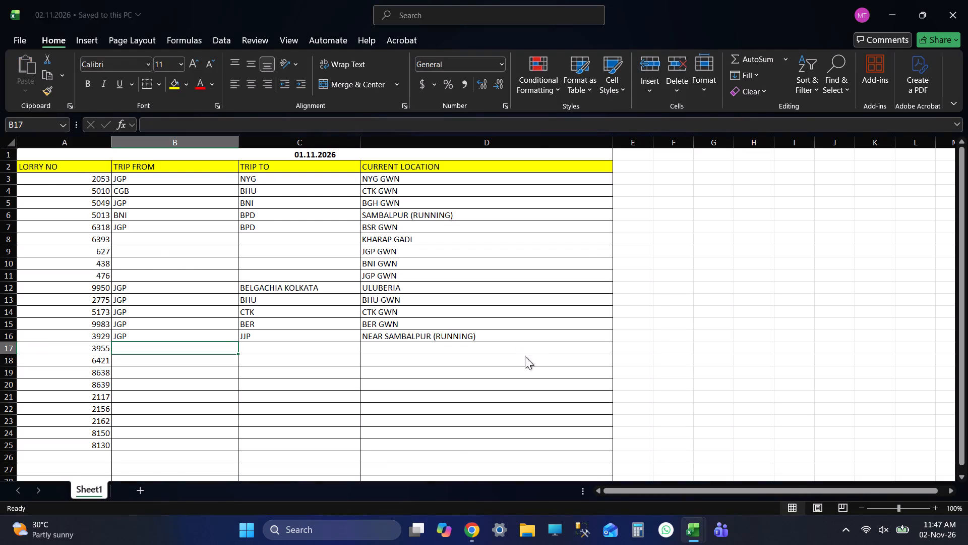
scroll(716, 332, up, 1)
scroll(716, 332, down, 1)
scroll(715, 333, up, 1)
scroll(715, 333, down, 5)
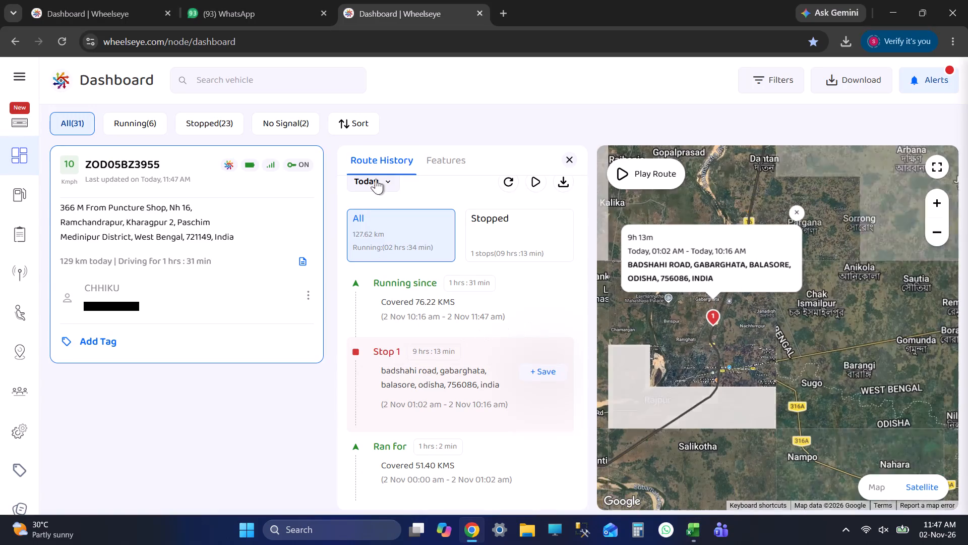
click(376, 187)
click(405, 281)
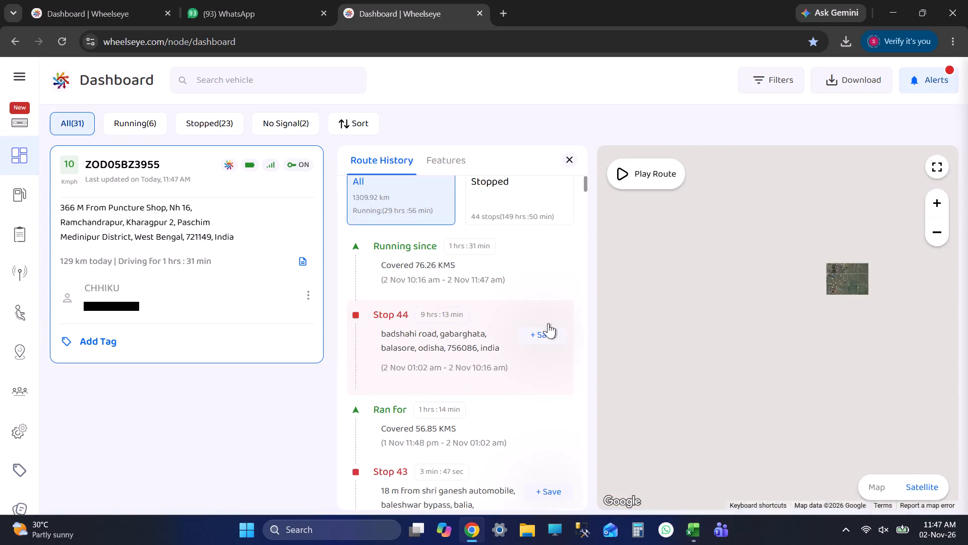
scroll(522, 360, down, 6)
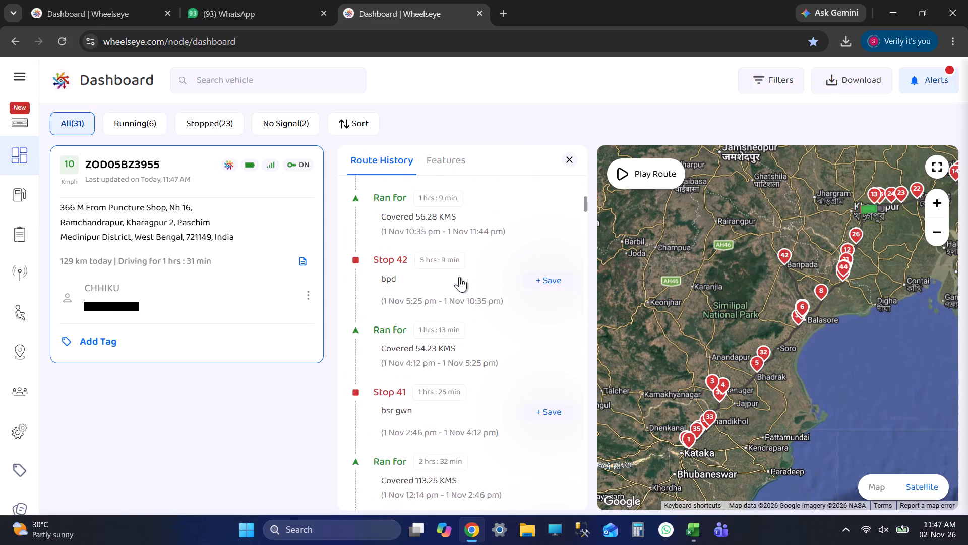
click(458, 262)
scroll(505, 325, up, 2)
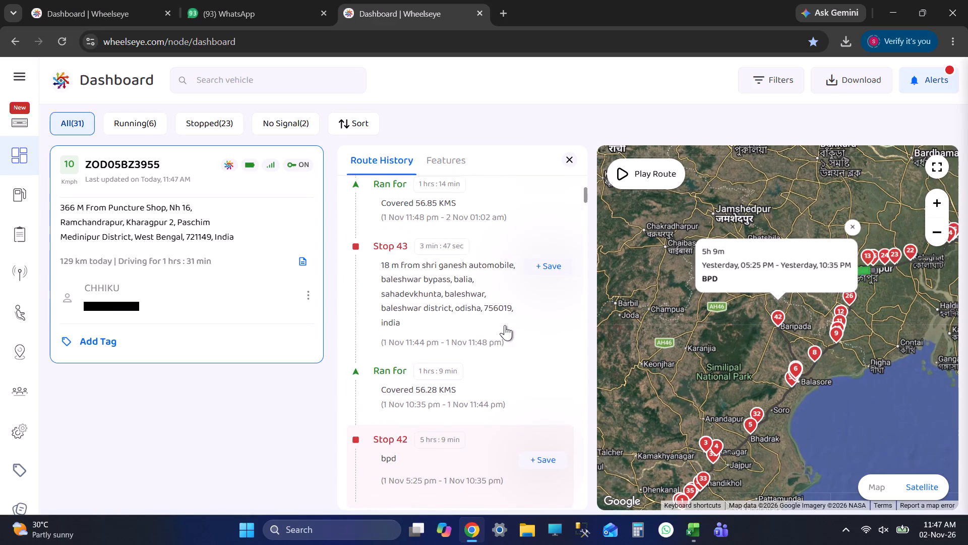
click(488, 302)
scroll(492, 319, up, 2)
click(481, 312)
scroll(489, 307, up, 3)
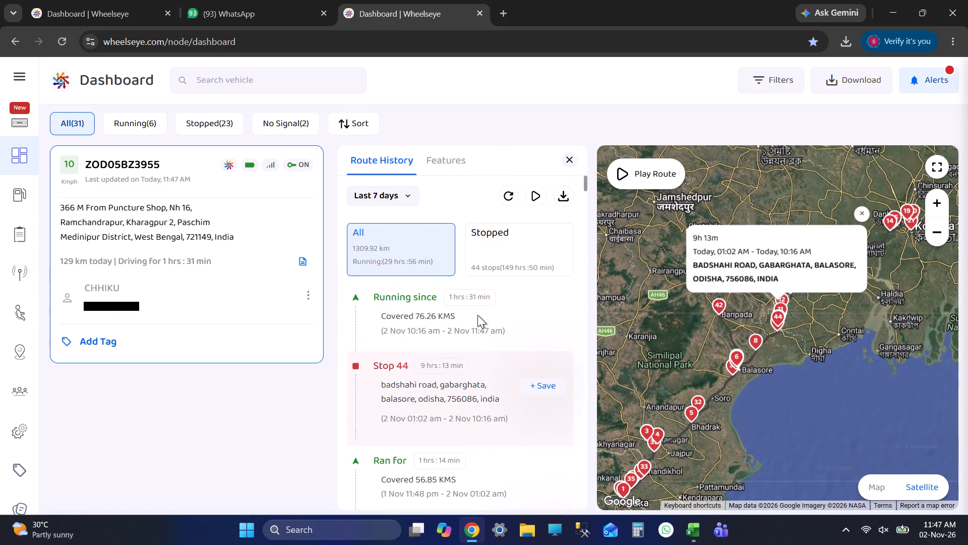
click(864, 216)
scroll(839, 258, up, 2)
scroll(786, 262, up, 3)
Switch to the 02.11.2026 workbook, enter BPD as trip from for lorry 3955 and save.
key(alt+Tab)
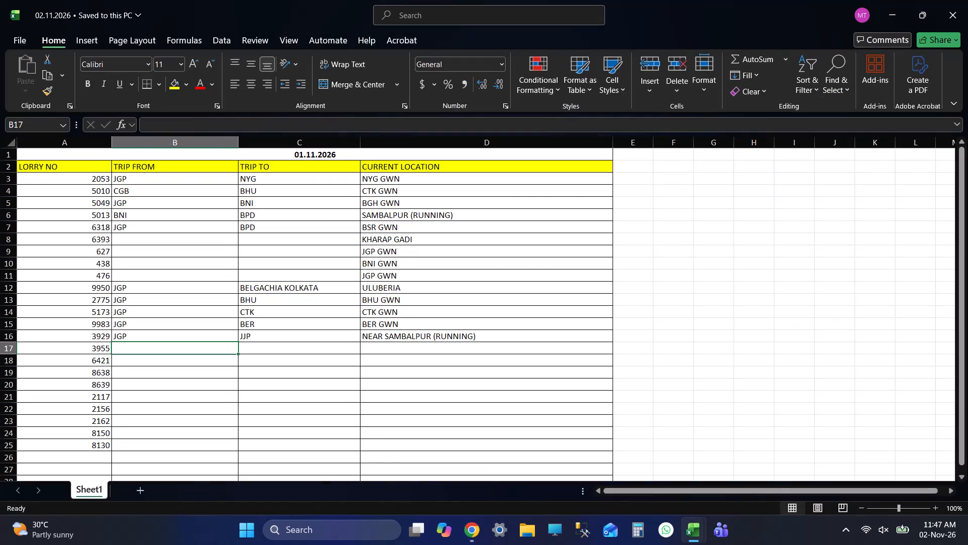
text(BPD)
key(Tab)
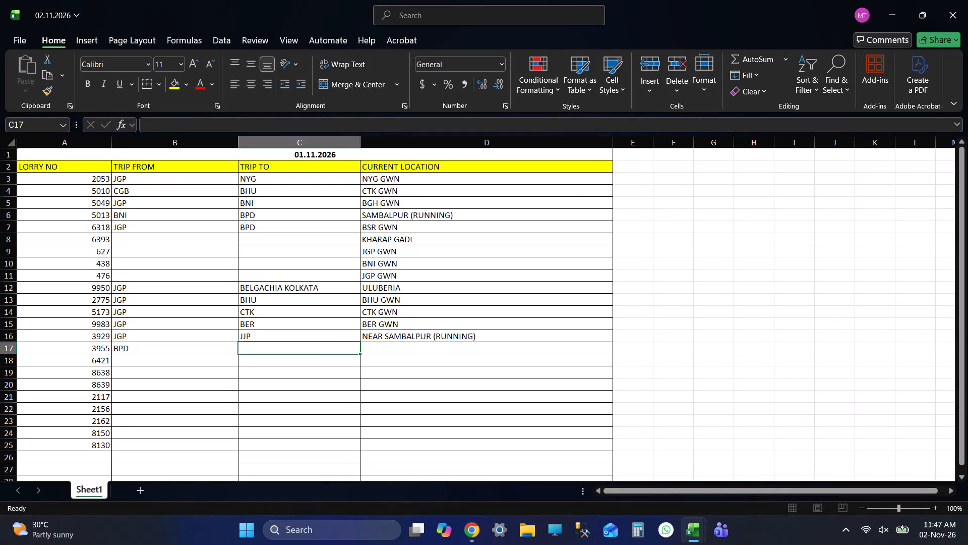
key(ctrl+s)
key(ctrl+s)
key(ctrl+s)
Switch to Wheelseye and trace lorry 3955's route from the BPD stop to its present position on the map.
key(alt+Tab)
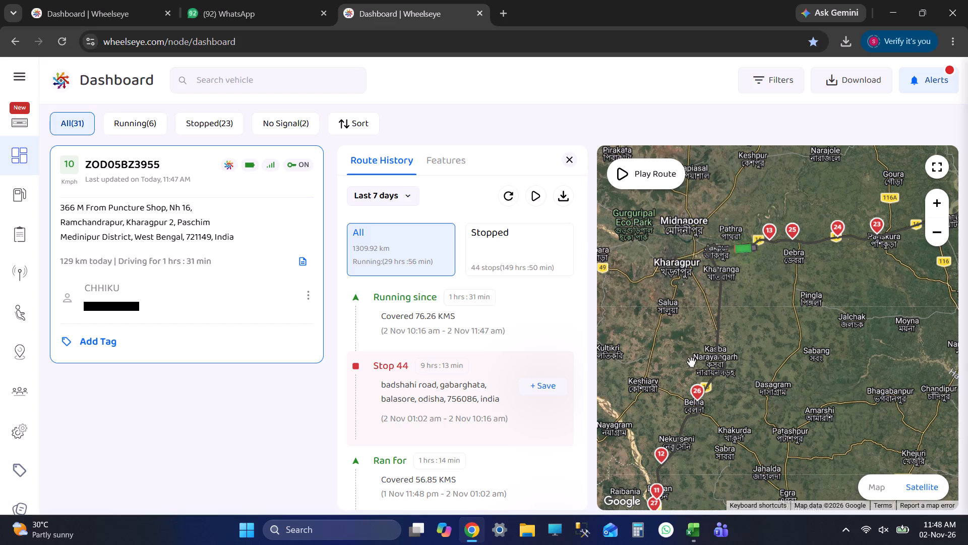
scroll(765, 235, up, 3)
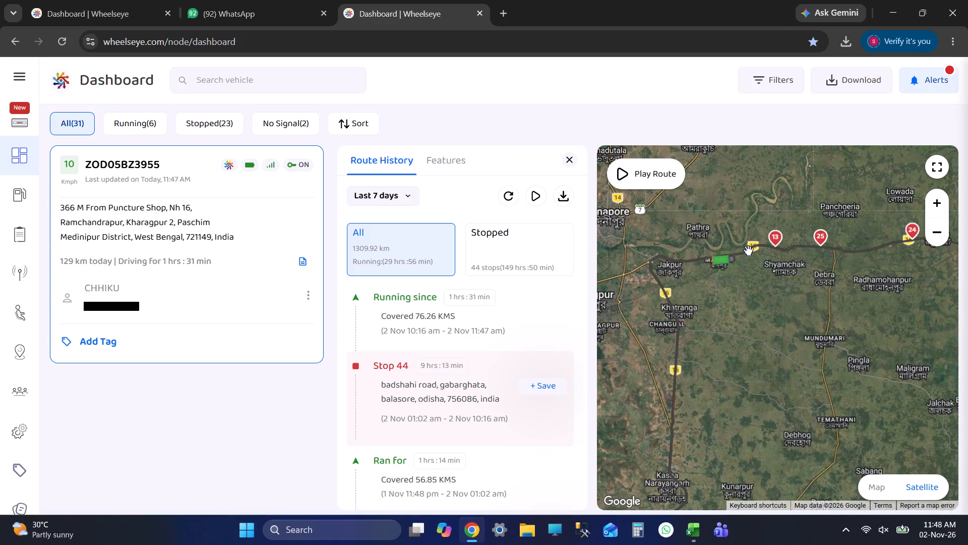
scroll(757, 263, down, 3)
scroll(491, 381, up, 1)
scroll(491, 381, down, 2)
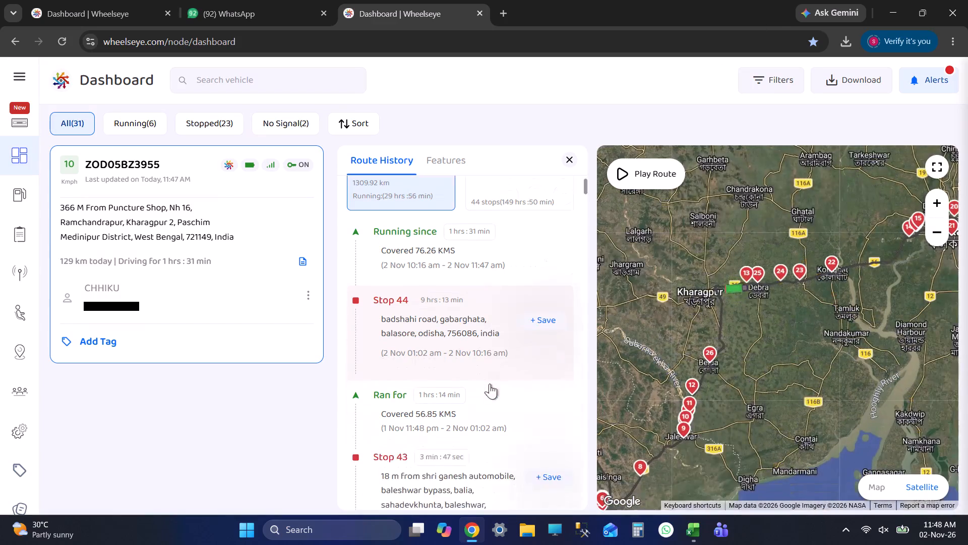
scroll(489, 387, down, 4)
click(466, 403)
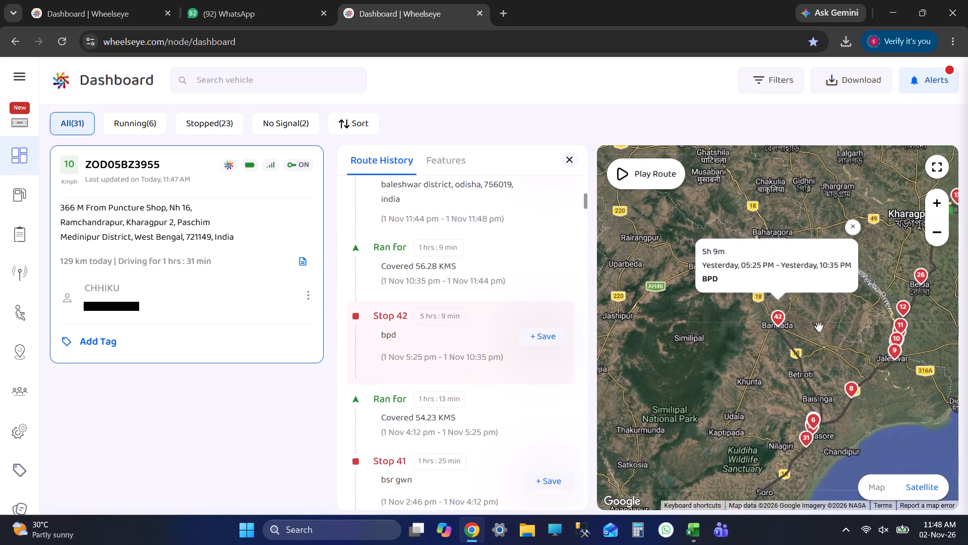
scroll(350, 325, up, 4)
scroll(465, 320, down, 1)
scroll(465, 320, up, 6)
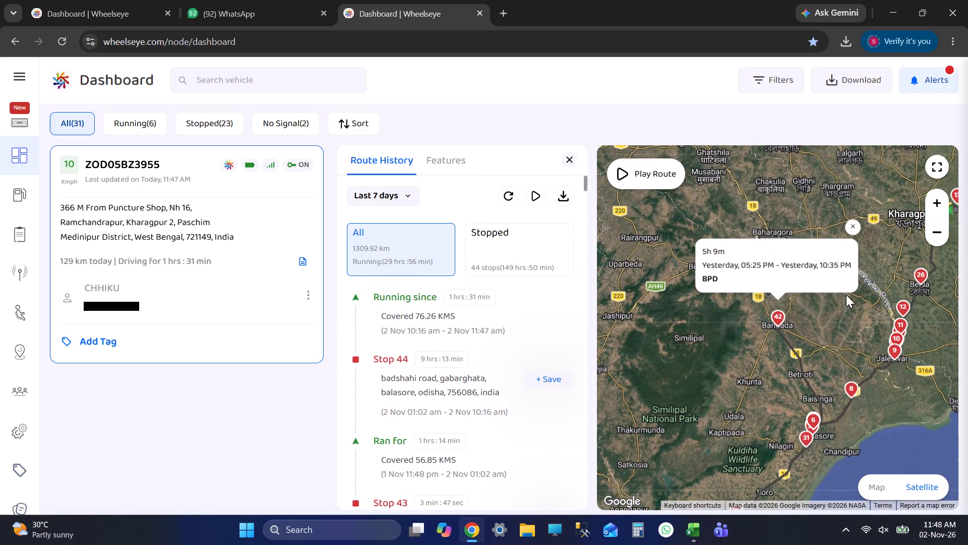
drag(836, 329, 771, 360)
click(770, 258)
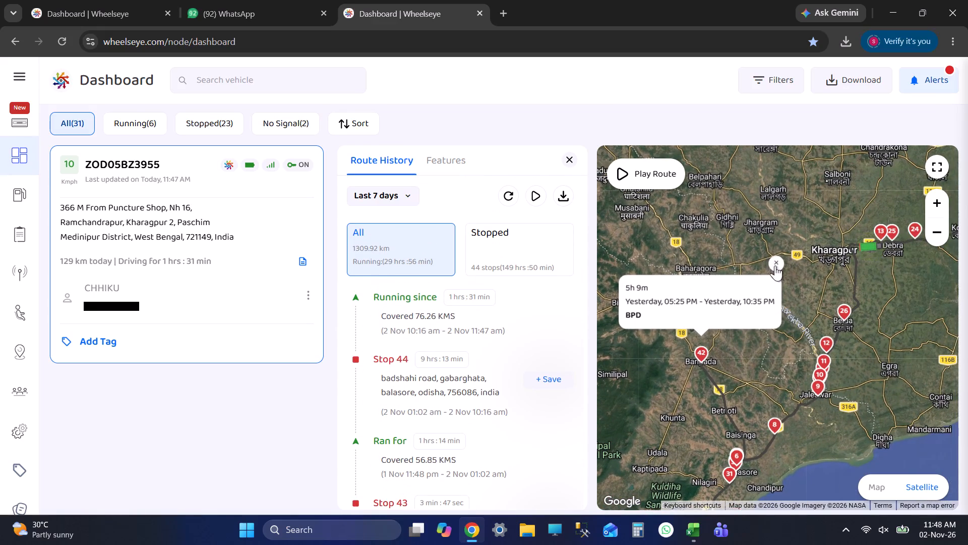
click(775, 265)
drag(815, 263, 736, 282)
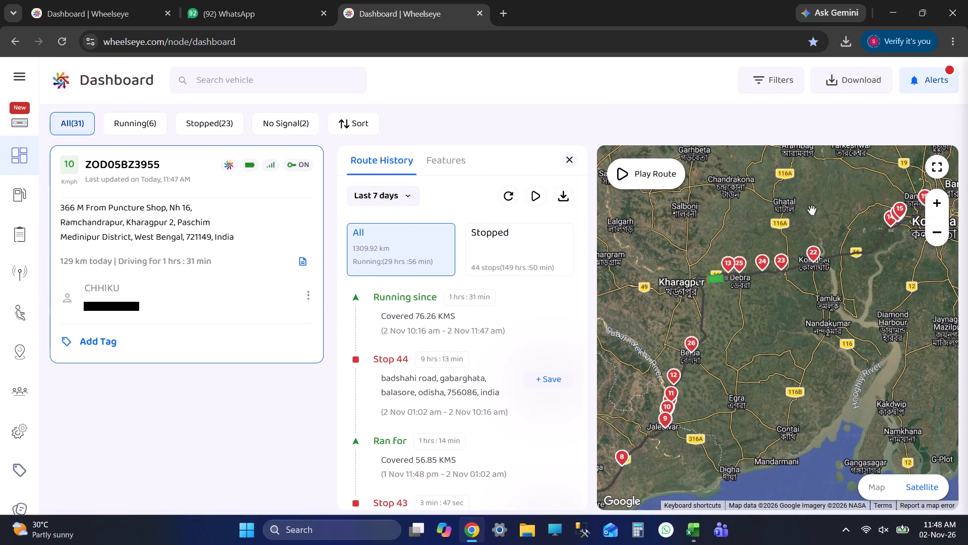
scroll(812, 224, down, 1)
scroll(789, 242, up, 8)
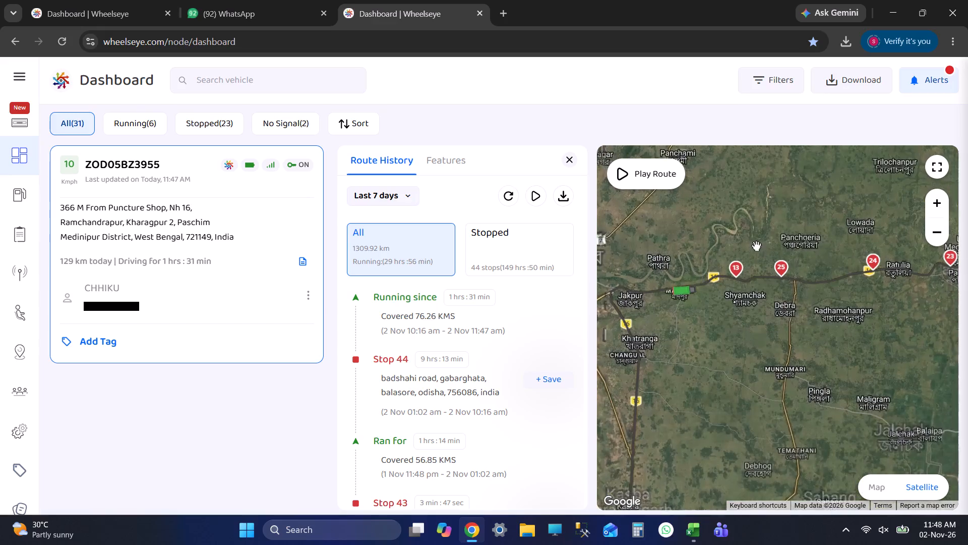
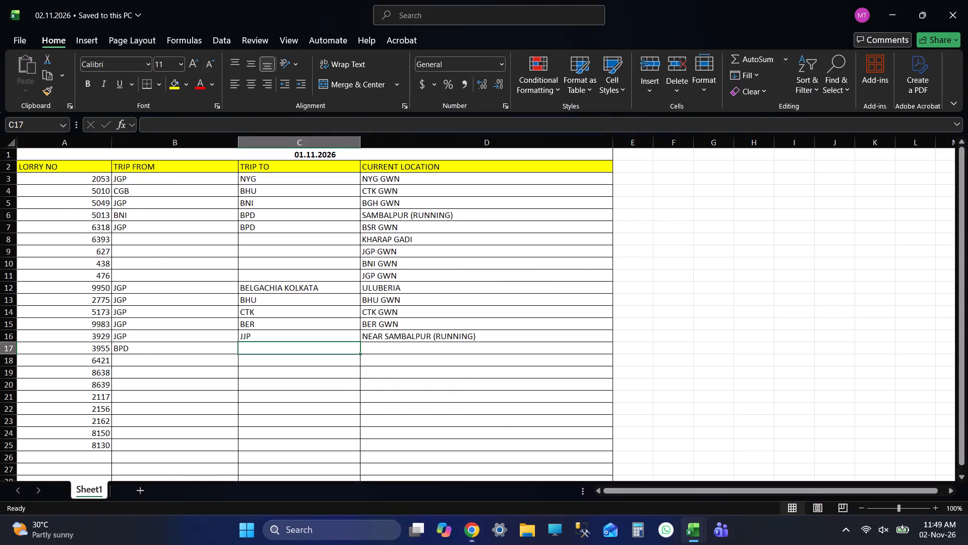
Enter KOLKATA as the TRIP TO destination of lorry 3955 and save the workbook.
key(alt+Tab)
key(alt+Tab)
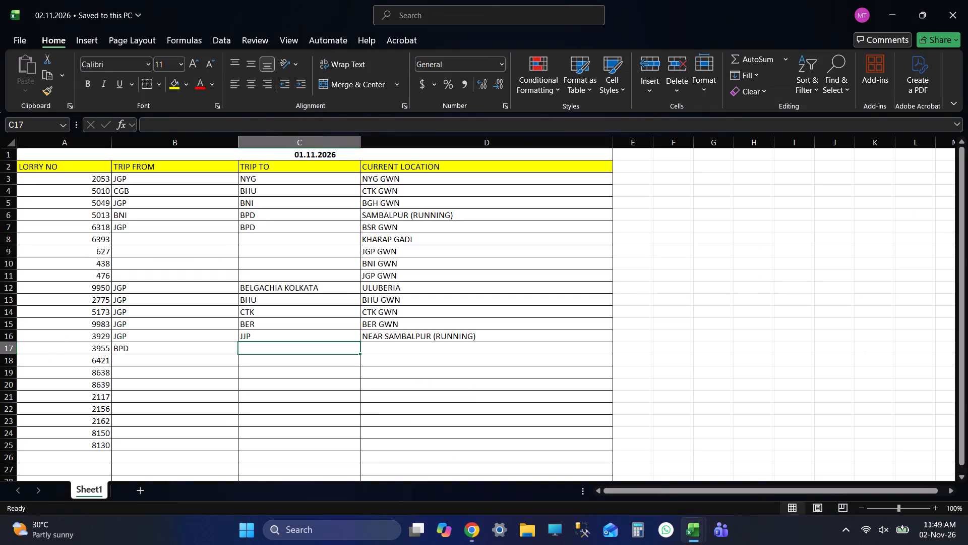
text(KOLKATA)
key(Tab)
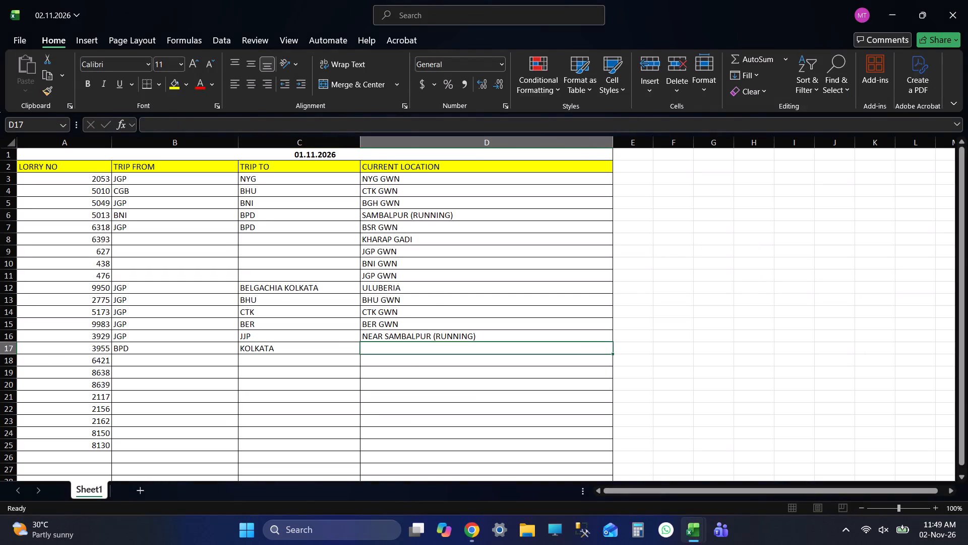
key(ctrl+s)
key(ctrl+s)
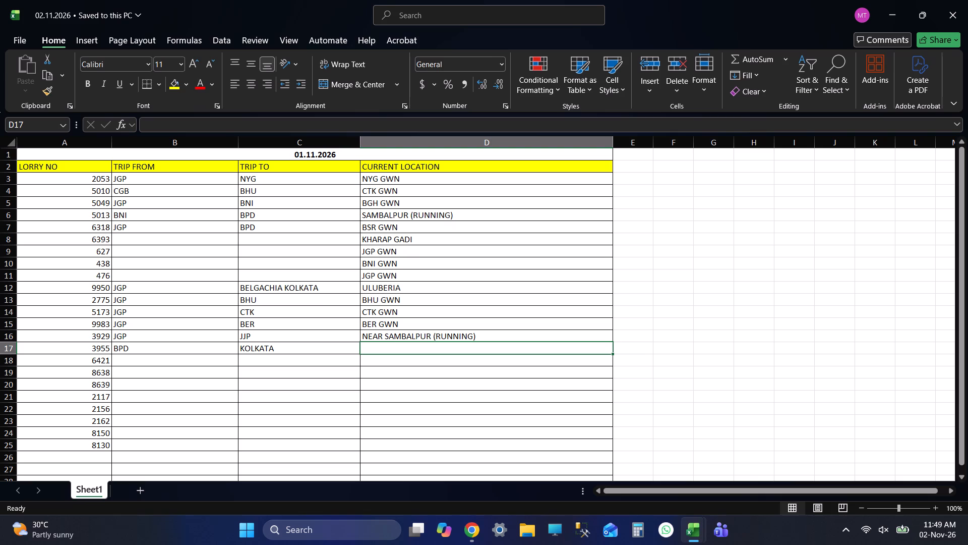
key(ctrl+s)
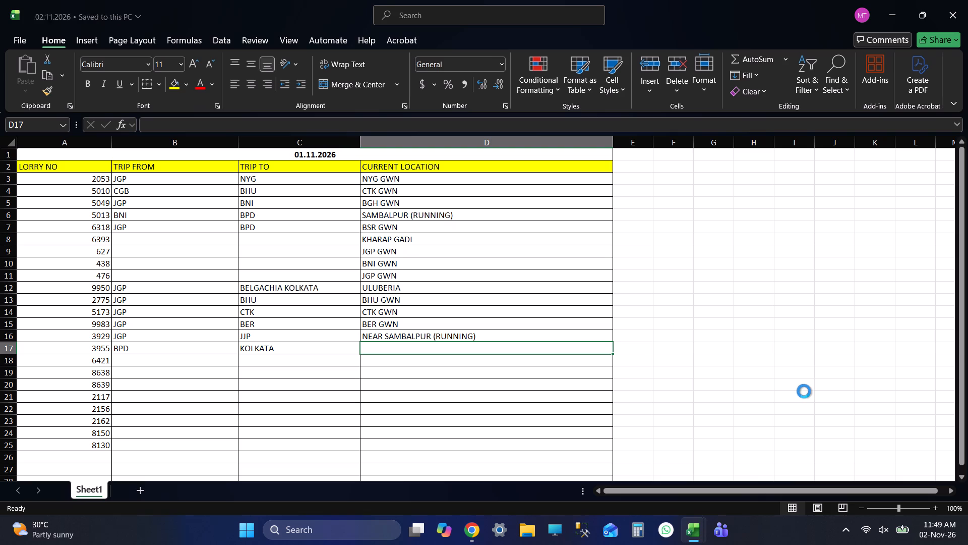
Check lorry 3955 on the Wheelseye map and enter NEAR DEBRA (RUNNING) as its current location in the Excel sheet.
key(alt+Tab)
scroll(729, 342, down, 3)
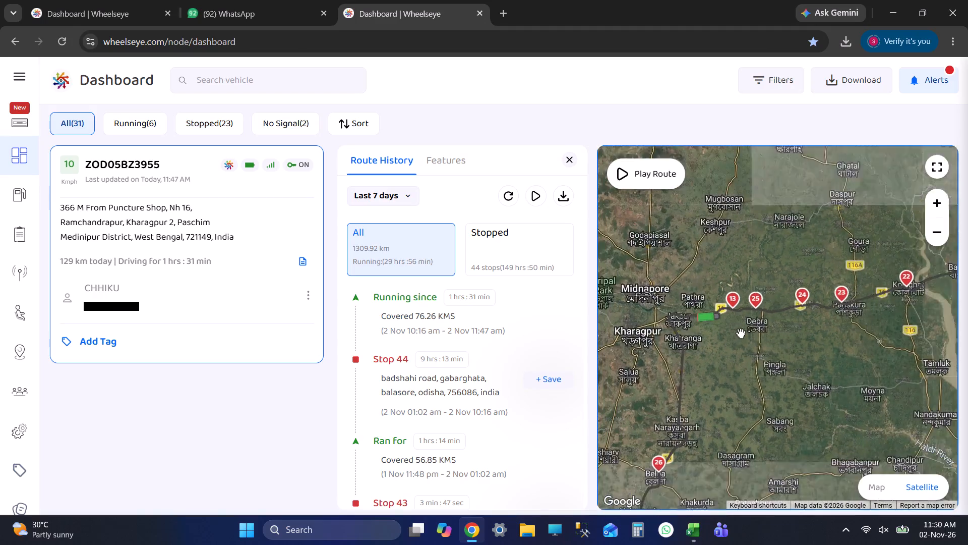
key(alt+Tab)
key(alt+Tab)
key(alt+Tab)
key(alt+Tab)
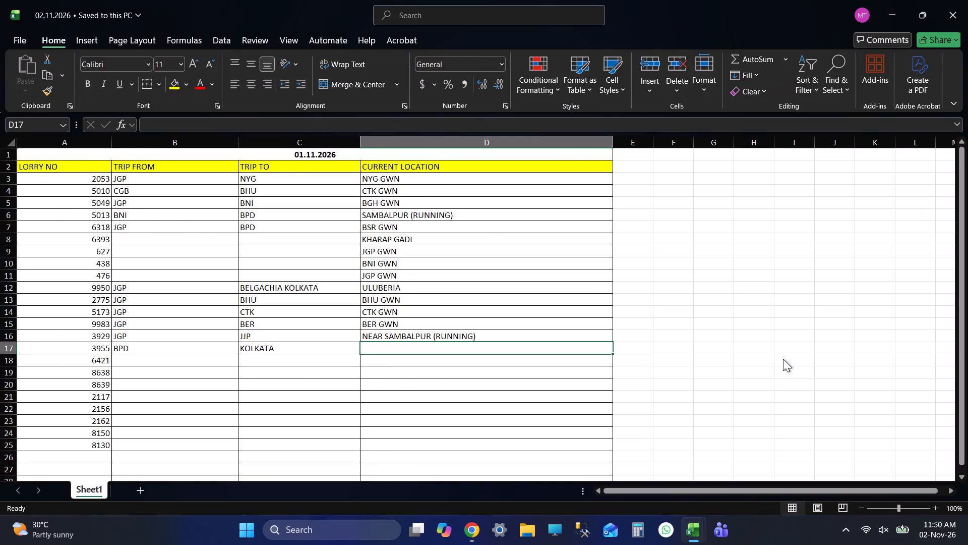
scroll(761, 391, down, 4)
scroll(744, 370, up, 7)
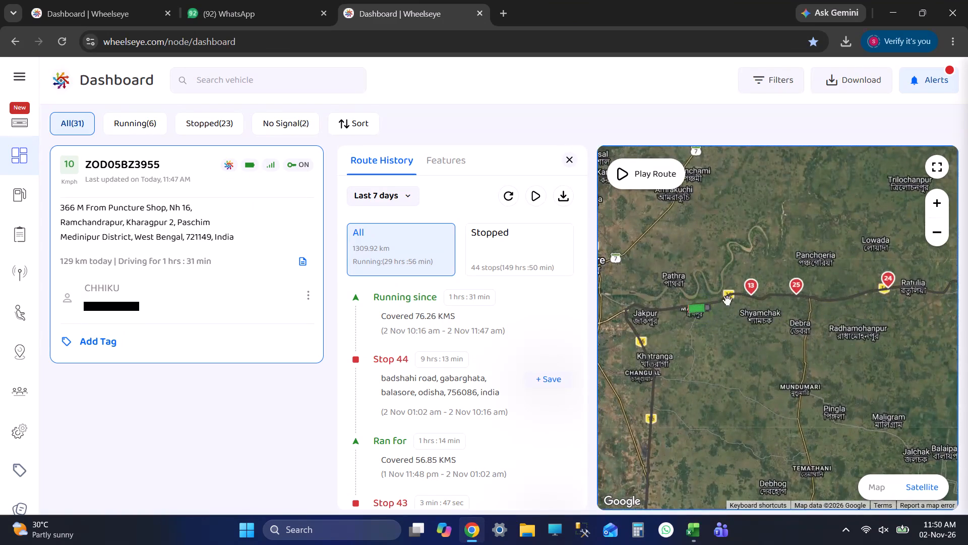
key(alt+Tab)
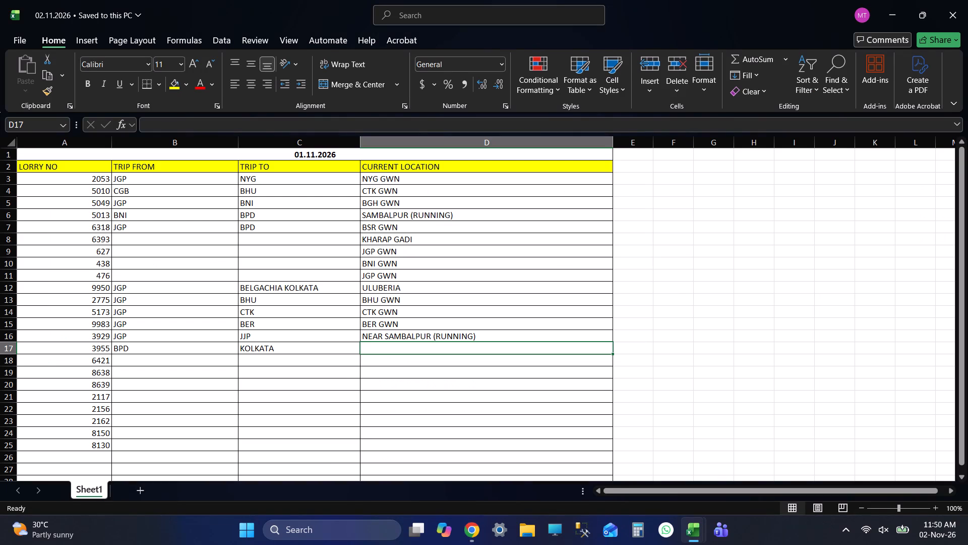
text(NEAR DEB)
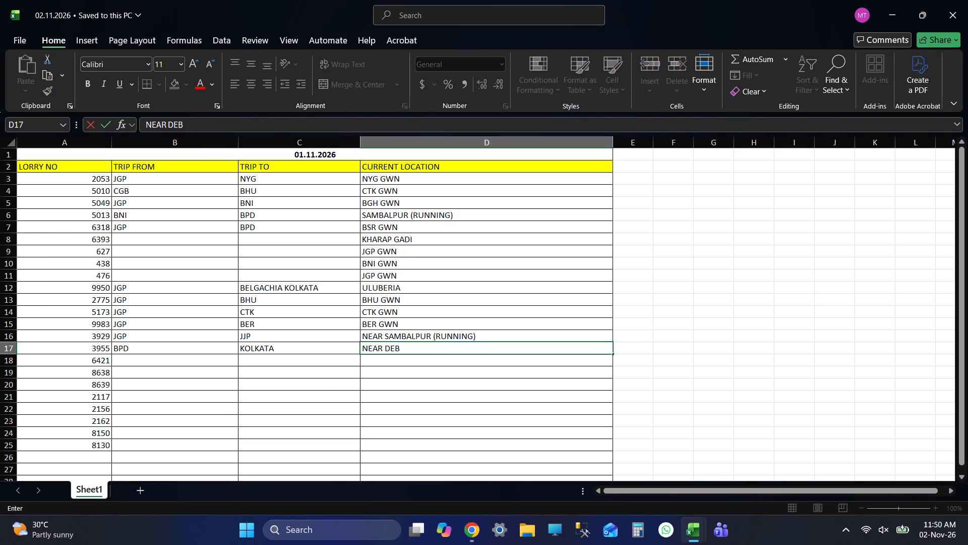
text(RA)
key(space)
text((RUNNING))
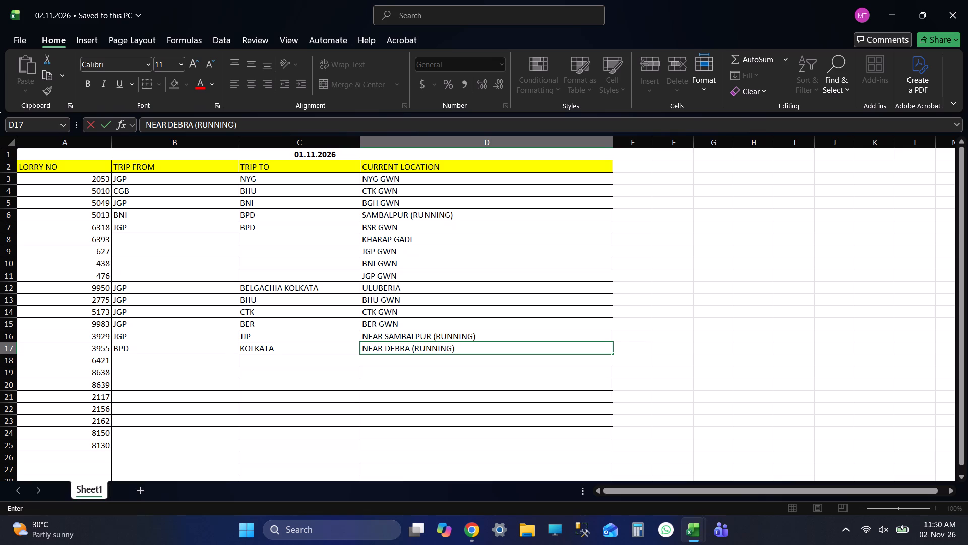
key(Return)
Save the workbook.
key(ctrl+s)
key(ctrl+s)
key(ctrl+s)
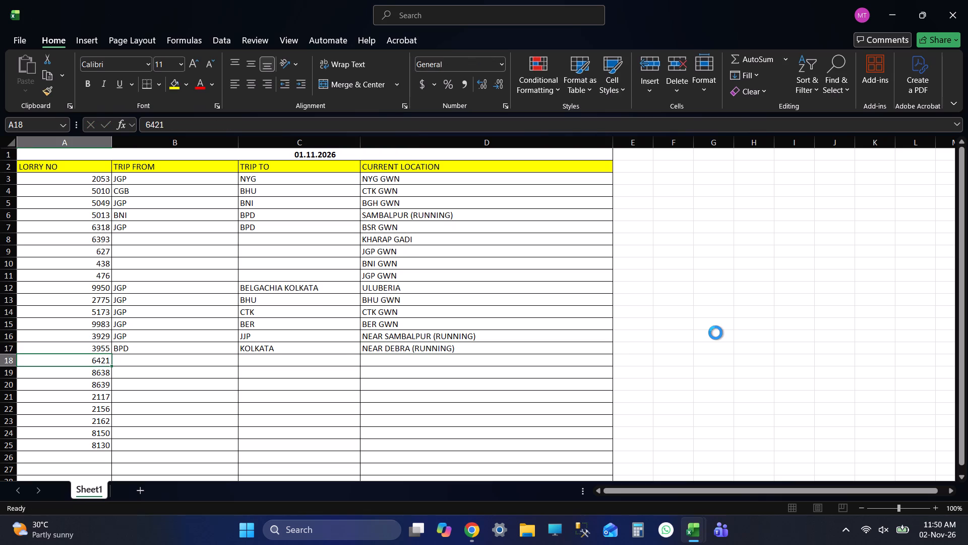
key(ctrl+s)
key(ctrl+s)
key(ctrl+s)
key(ctrl+s)
key(ctrl+s)
key(ctrl+s)
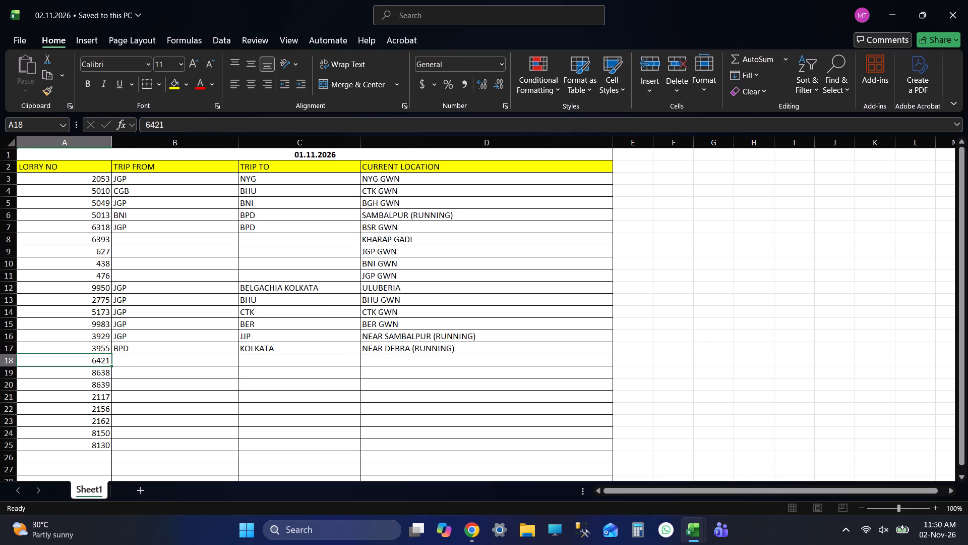
key(ctrl+s)
key(ctrl+s)
key(ctrl+s)
key(ctrl+s)
Look up lorry 6421 in Wheelseye, enter JGP GWN as its current location in the Excel sheet, and save.
key(alt+Tab)
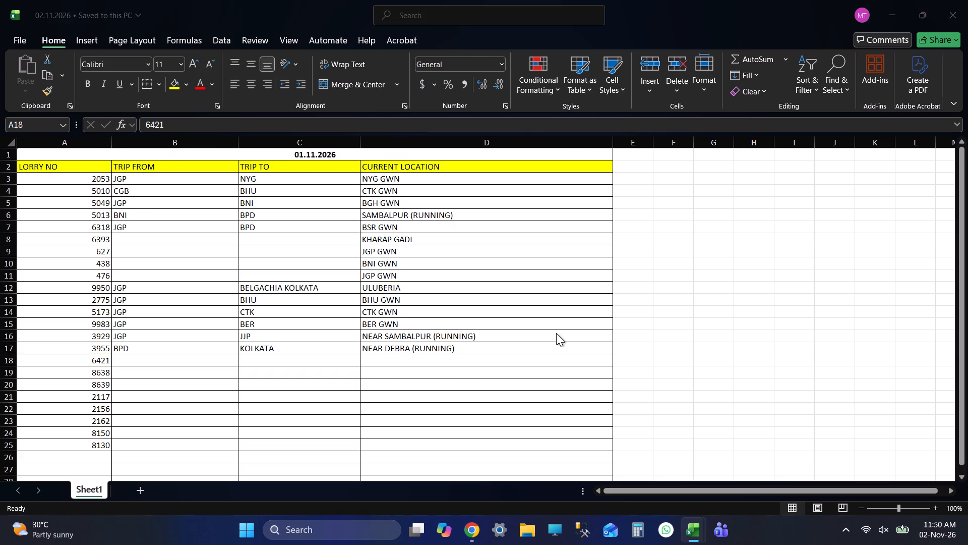
key(alt+Tab)
key(ctrl+c)
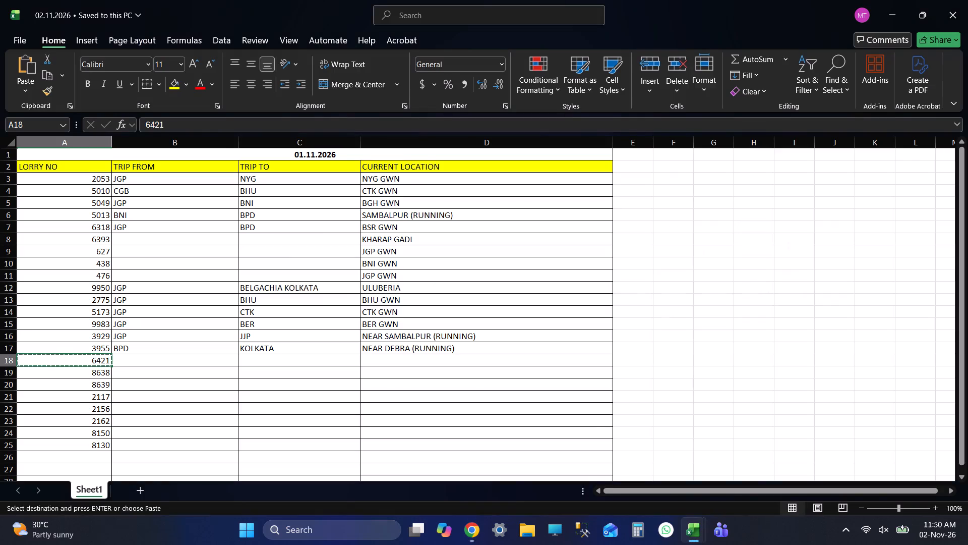
key(alt+Tab)
click(286, 89)
key(ctrl+v)
key(Return)
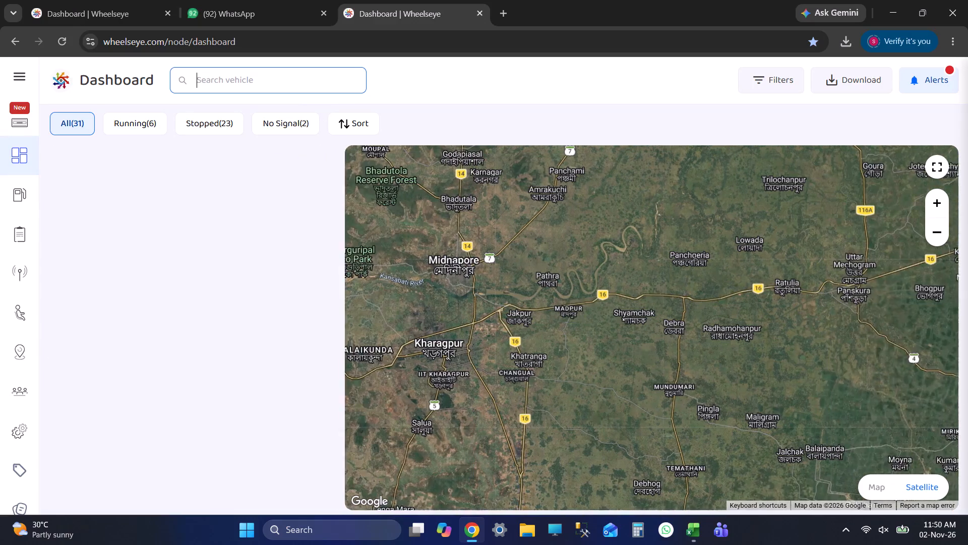
drag(189, 238, 194, 238)
key(alt+Tab)
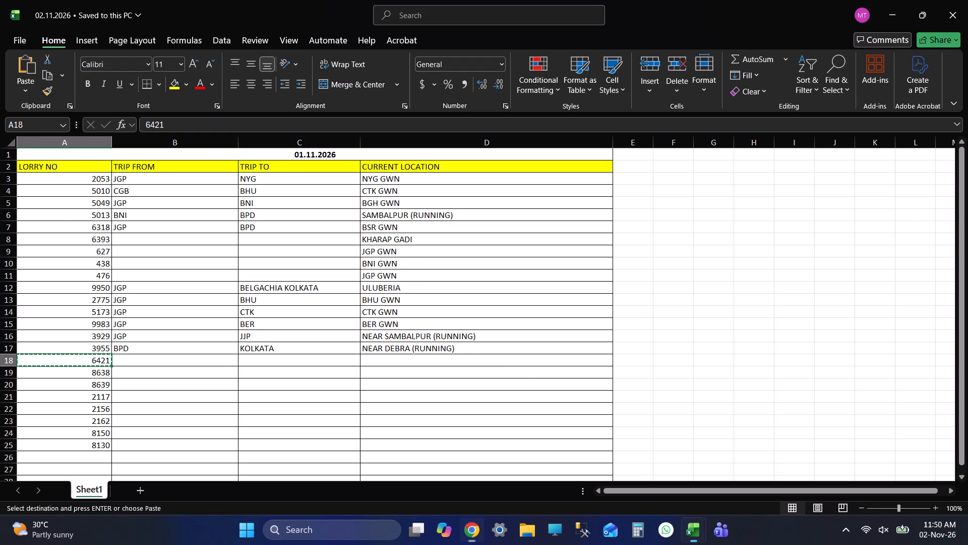
key(Tab)
key(Tab)
key(Tab)
text(JGP GWN)
key(Return)
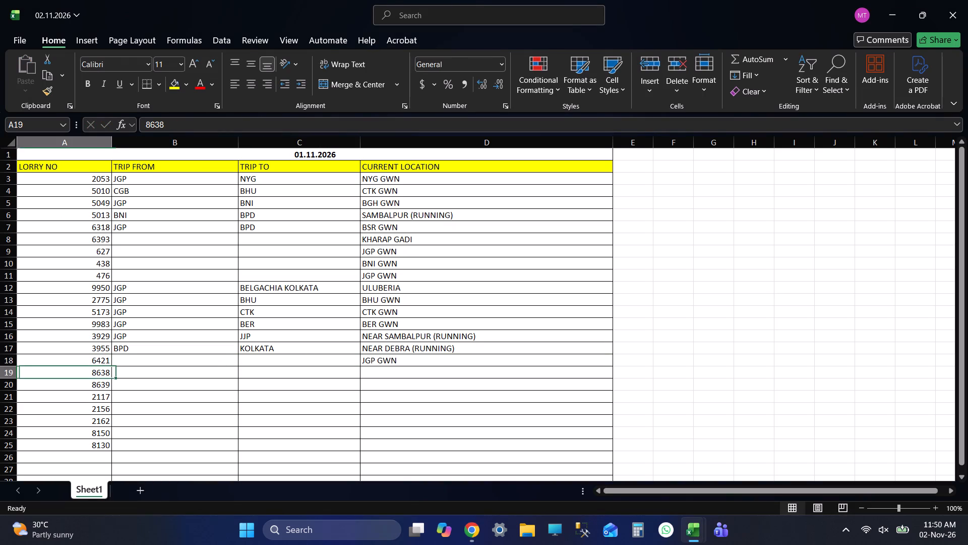
key(ctrl+s)
Look up lorry 8638 in Wheelseye and enter BNI GWN as its current location in the Excel sheet.
key(ctrl+c)
key(alt+Tab)
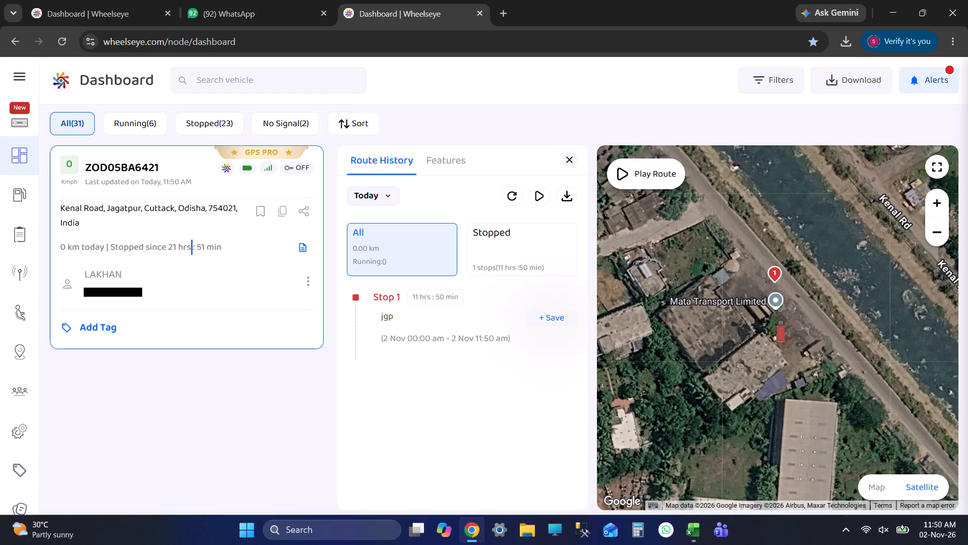
drag(284, 77, 277, 77)
key(ctrl+v)
key(Return)
click(138, 237)
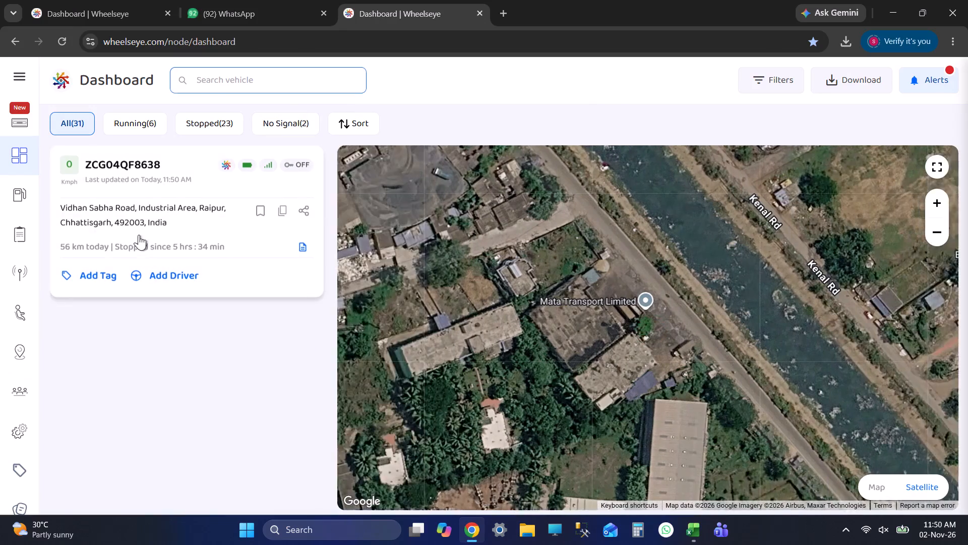
key(alt+Tab)
key(Tab)
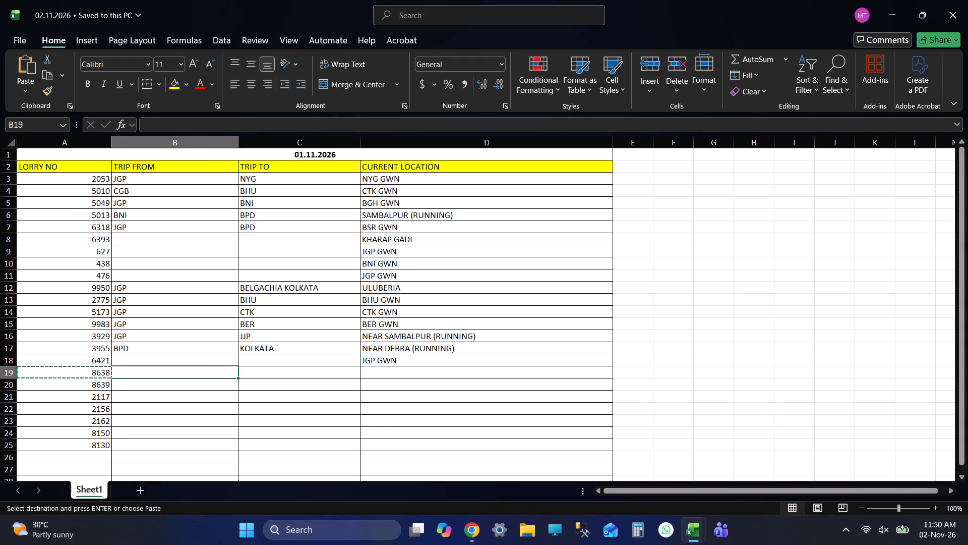
key(Tab)
key(Tab)
text(BNI GWN)
key(Return)
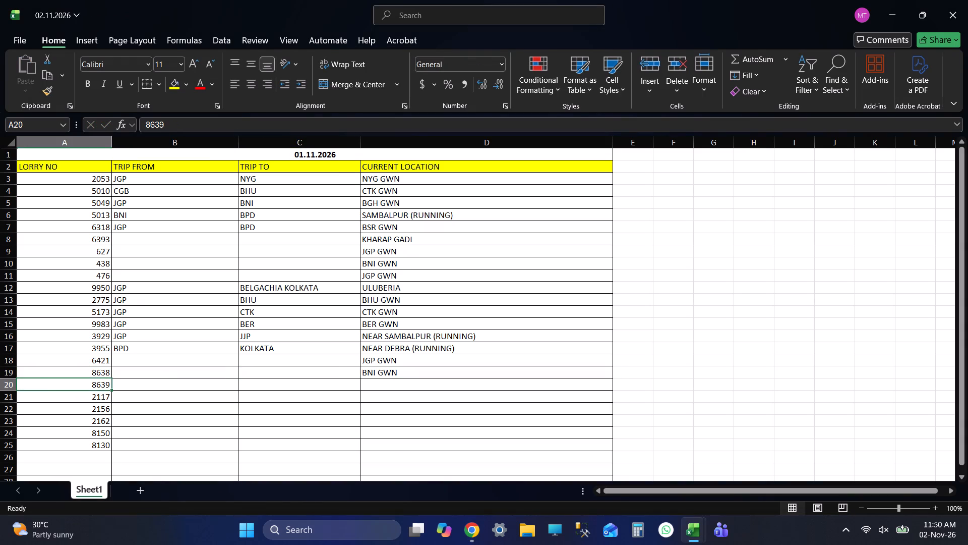
Look up lorry 8639 in Wheelseye, enter BNI GWN as its current location in the Excel sheet, and save.
key(ctrl+c)
key(alt+Tab)
click(240, 85)
key(ctrl+v)
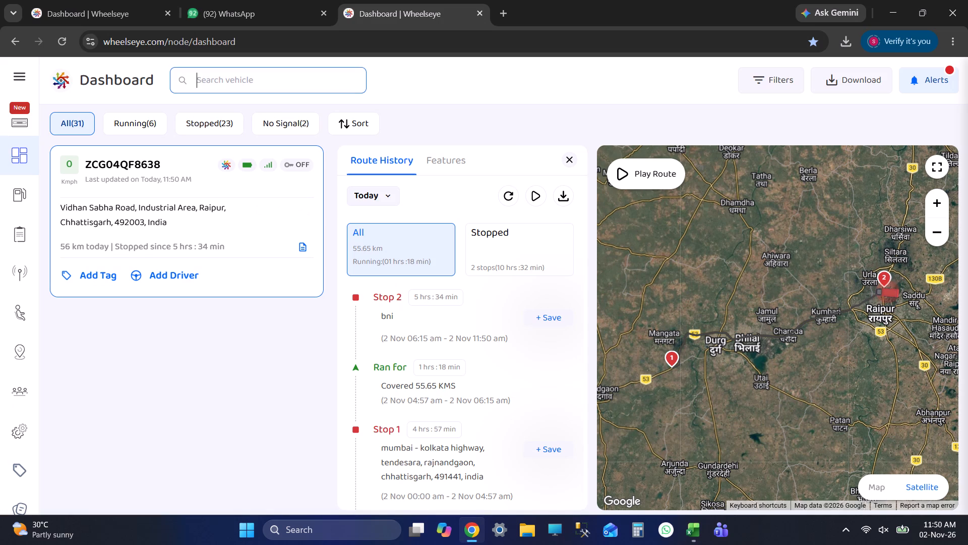
key(Return)
click(200, 194)
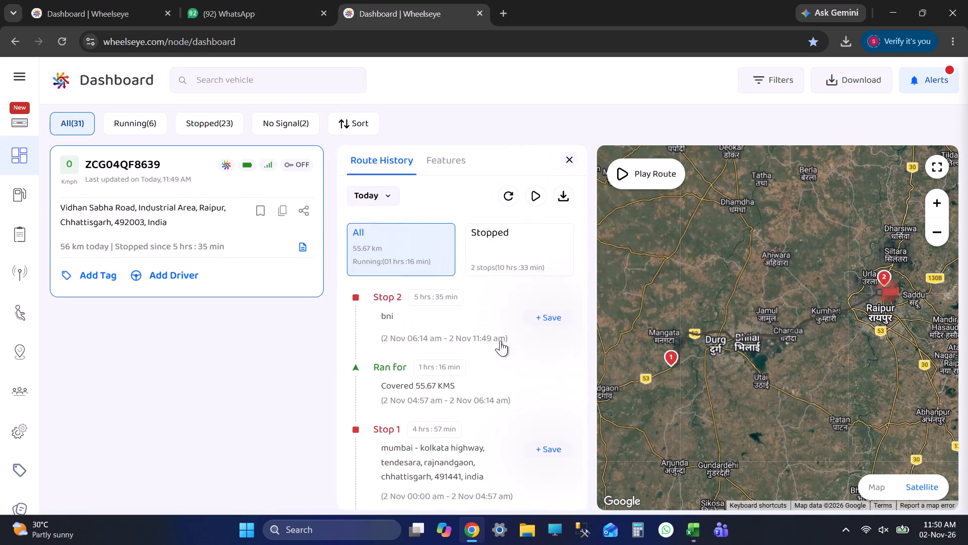
click(493, 339)
key(alt+Tab)
key(Tab)
key(Tab)
key(Tab)
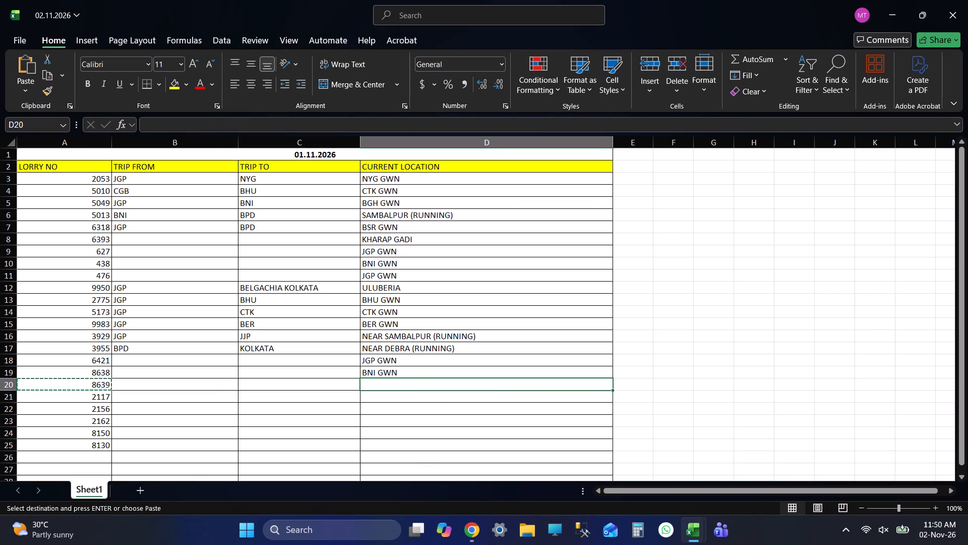
text(BNI GWN)
key(Return)
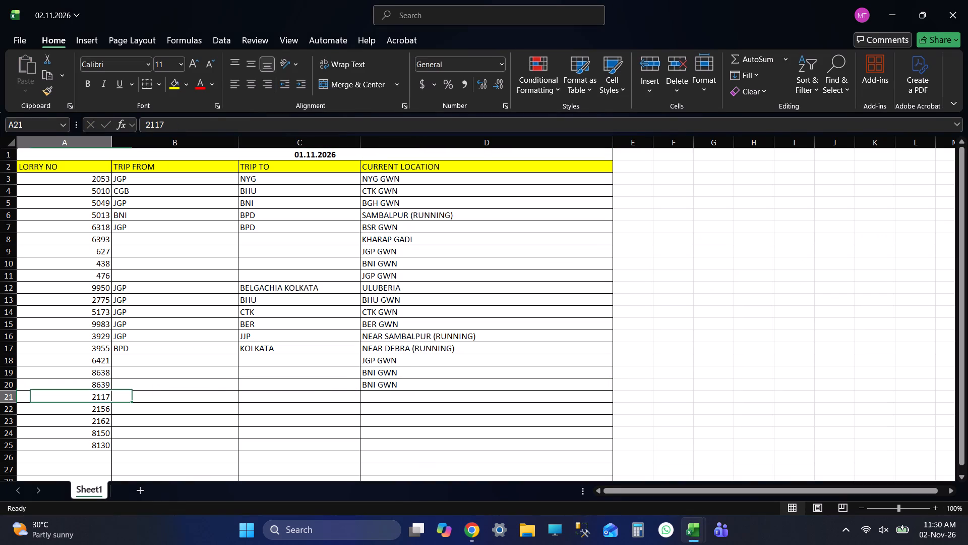
key(ctrl+s)
Examine lorry 8639's latest stop and its surroundings close up on the Wheelseye satellite map.
key(alt+Tab)
scroll(807, 343, up, 3)
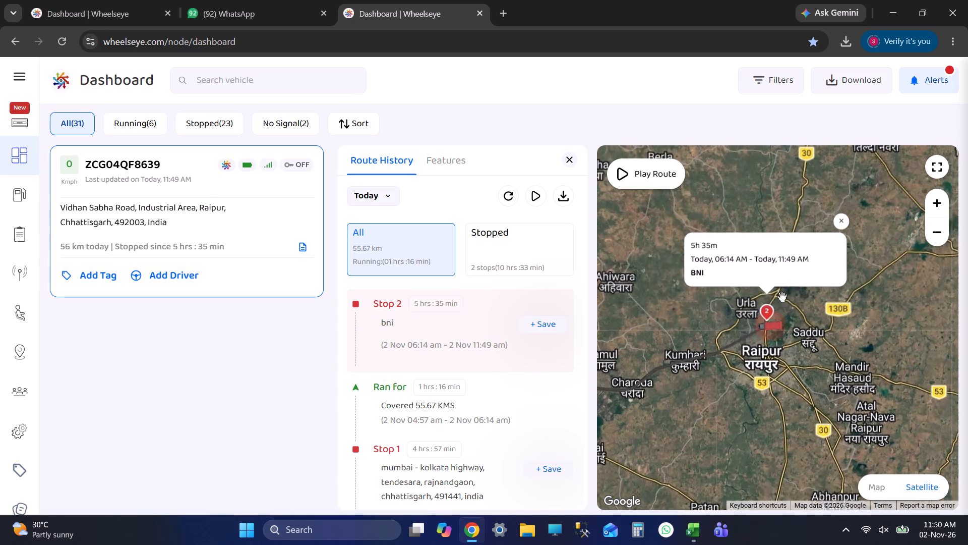
scroll(782, 297, up, 4)
scroll(737, 327, down, 1)
scroll(737, 327, up, 13)
scroll(806, 286, down, 1)
scroll(806, 286, up, 12)
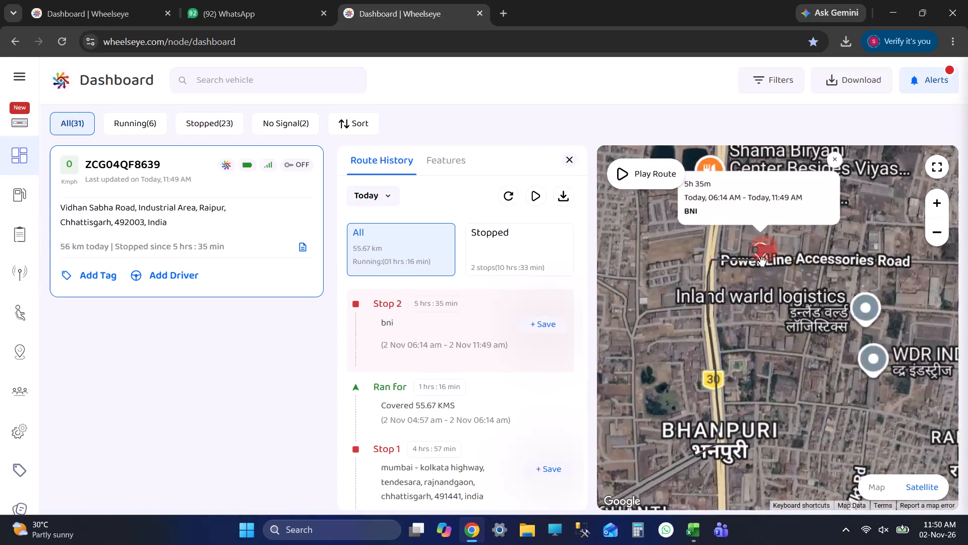
scroll(762, 261, up, 3)
drag(758, 253, 726, 386)
click(790, 275)
Look up lorry 2117 from the status sheet in Wheelseye and examine its stop today on the satellite map.
key(alt+Tab)
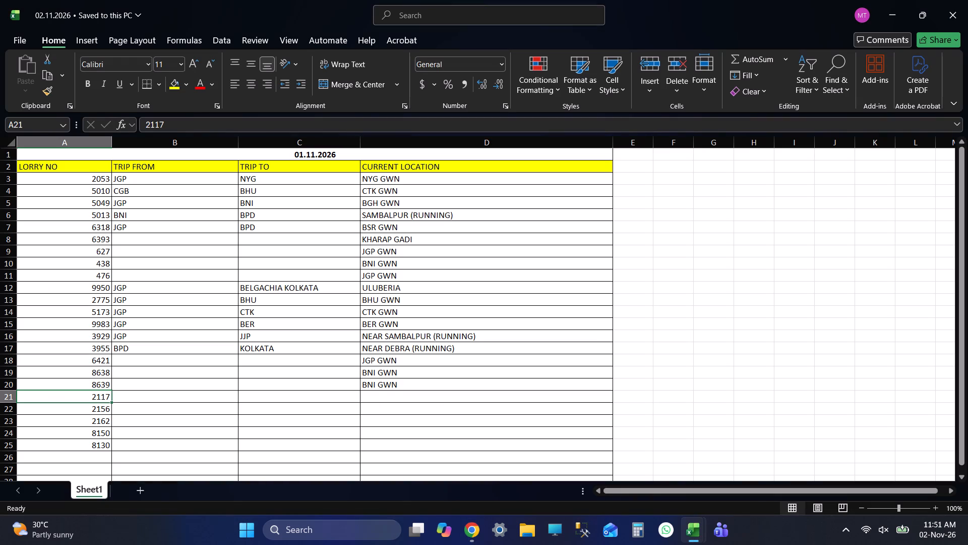
key(ctrl+c)
key(alt+Tab)
click(261, 76)
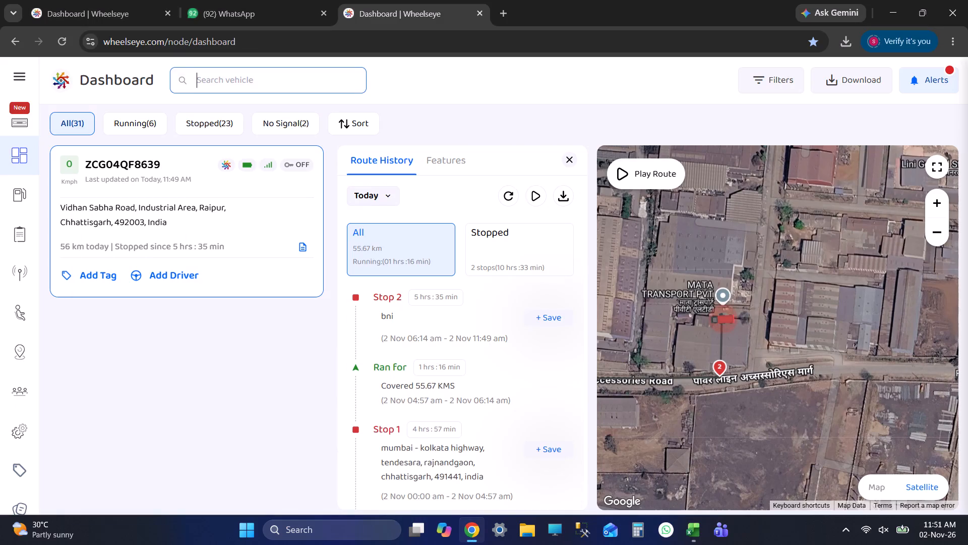
key(ctrl+v)
key(Return)
click(164, 211)
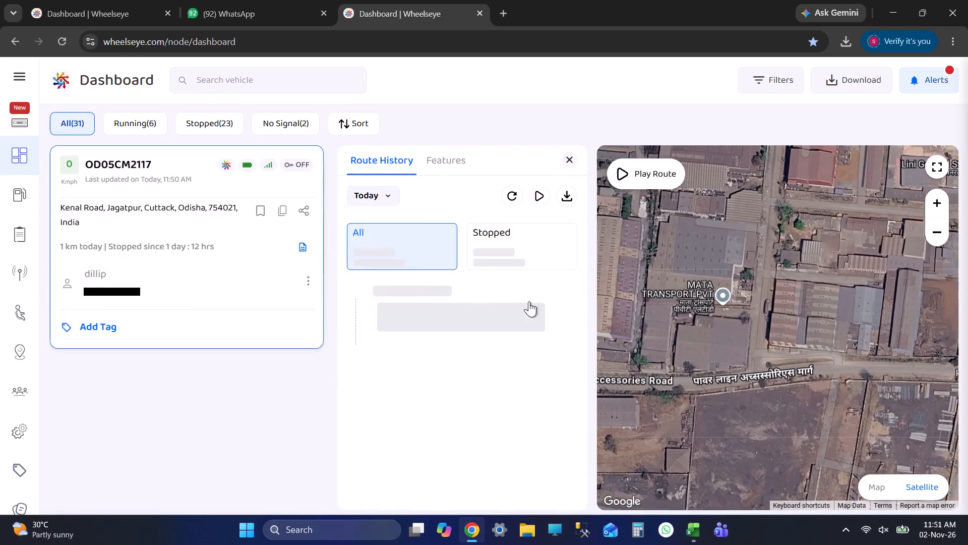
click(462, 312)
scroll(776, 371, down, 1)
scroll(776, 371, up, 1)
scroll(778, 359, down, 4)
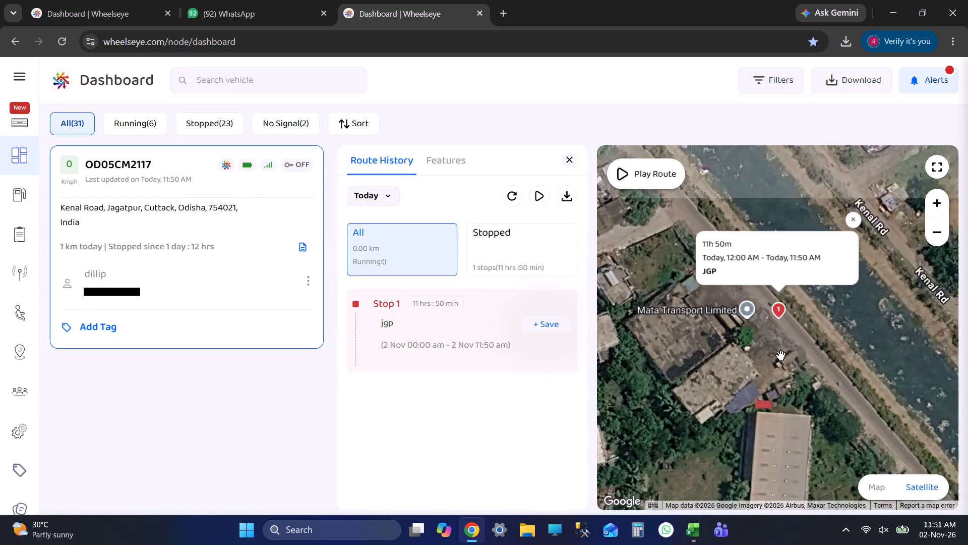
scroll(780, 355, down, 3)
scroll(780, 352, up, 1)
scroll(780, 352, down, 3)
click(425, 313)
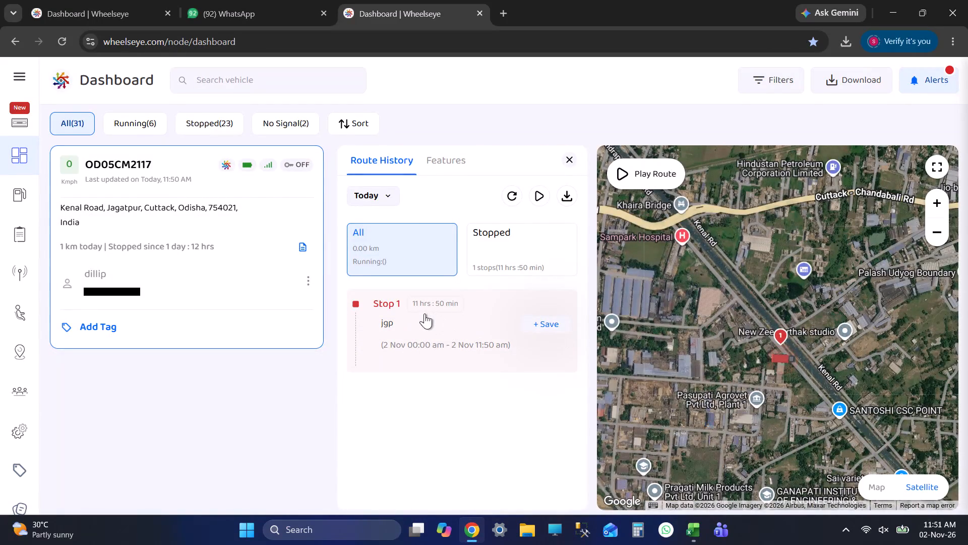
Enter JGP GWN as lorry 2117's current location in the Excel status sheet and save.
key(alt+Tab)
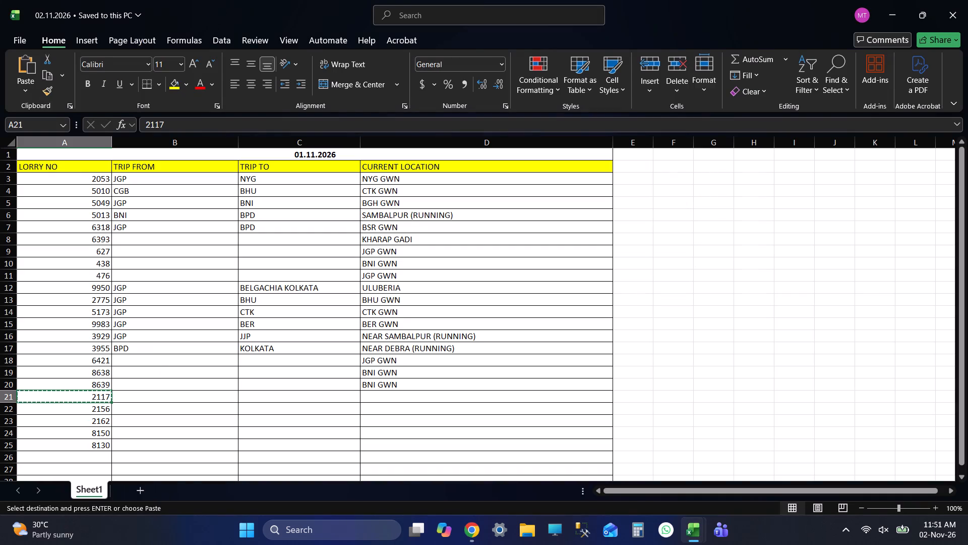
key(Tab)
key(Tab)
key(Tab)
key(alt+Tab)
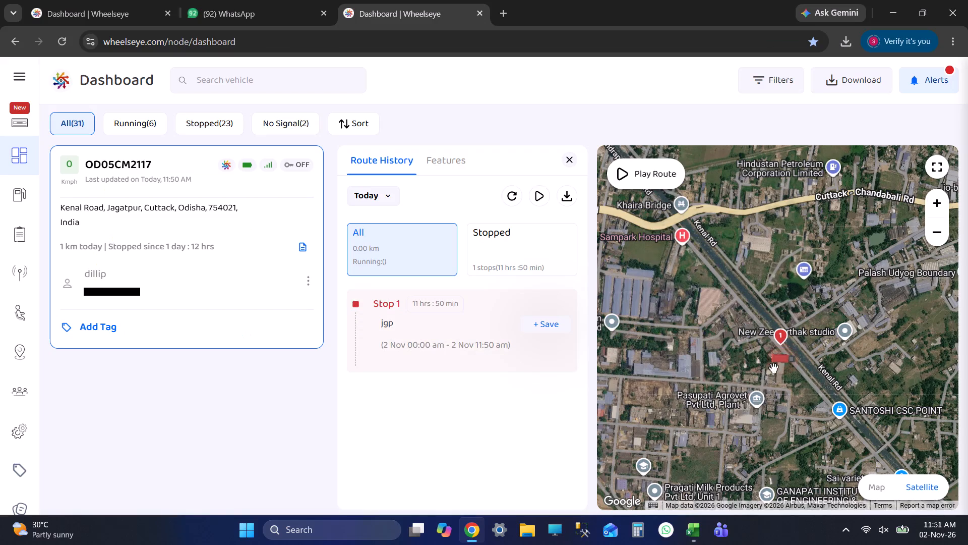
key(alt+Tab)
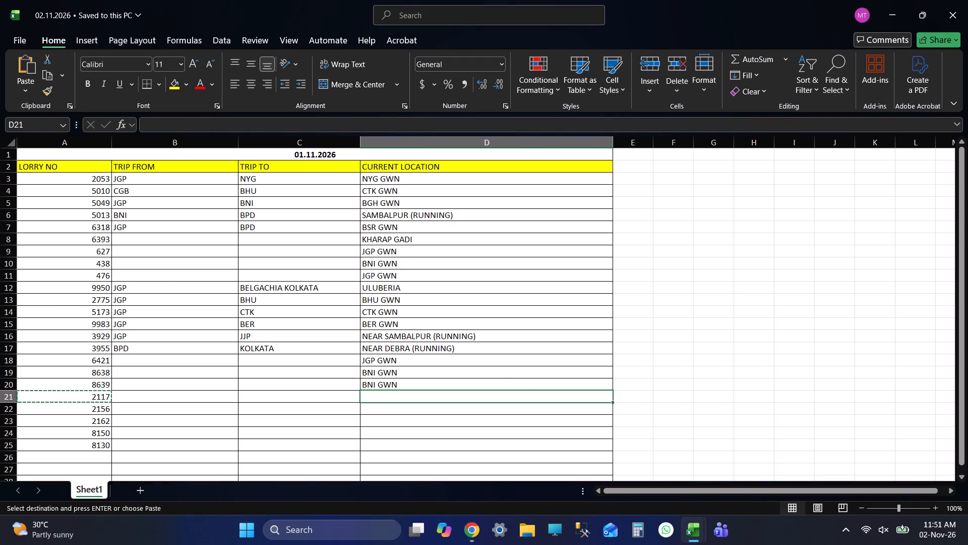
text(JGP GWN)
key(Return)
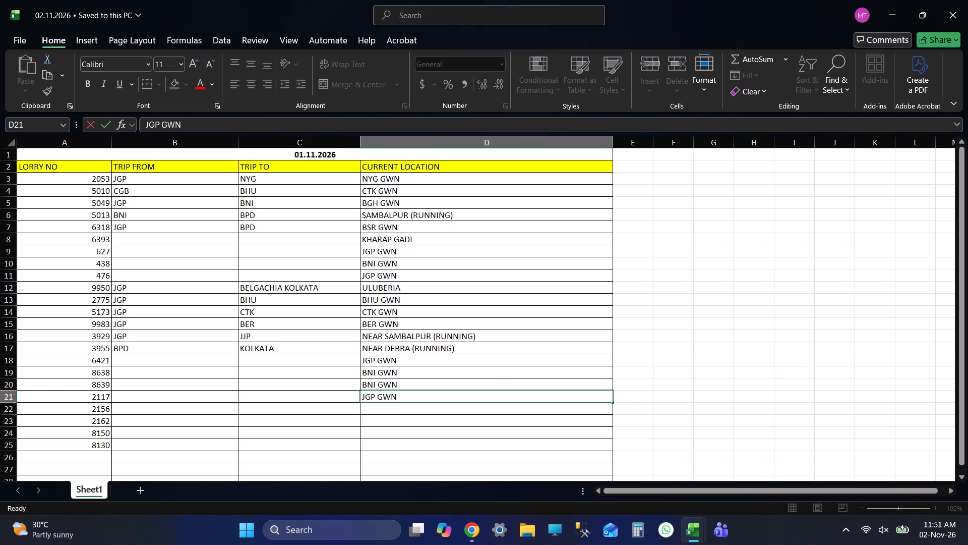
key(ctrl+s)
Look up lorry 2156 from the status sheet in Wheelseye and open its route history for today.
key(ctrl+c)
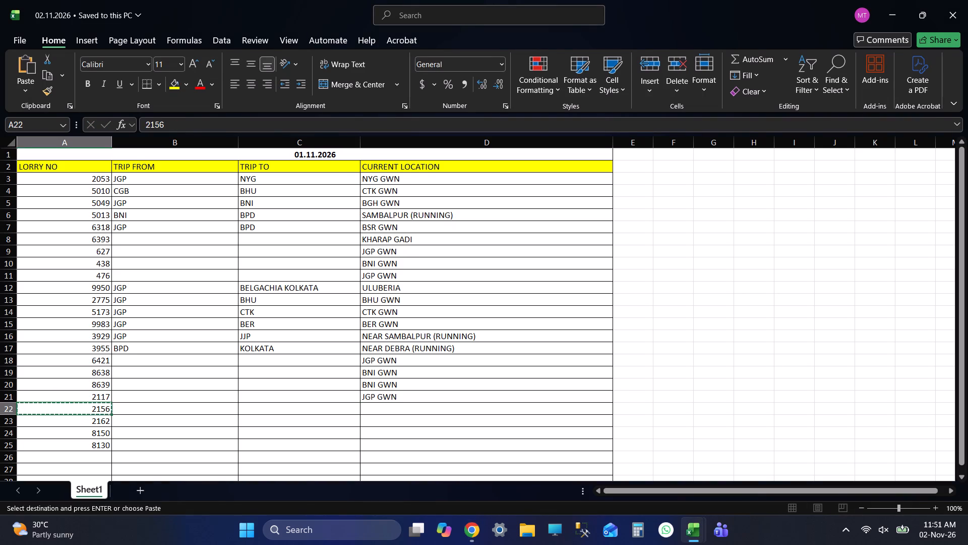
key(alt+Tab)
click(259, 95)
click(243, 80)
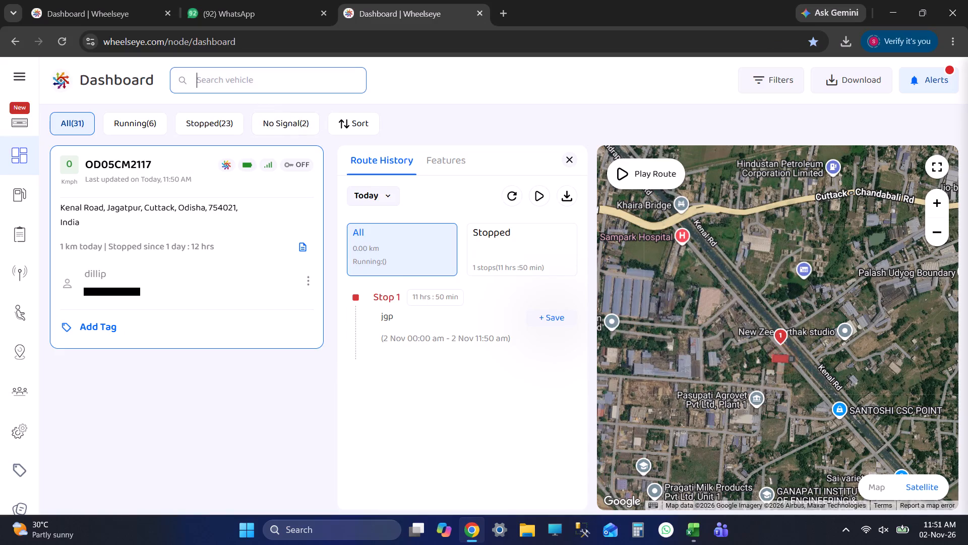
key(ctrl+v)
key(Return)
click(159, 201)
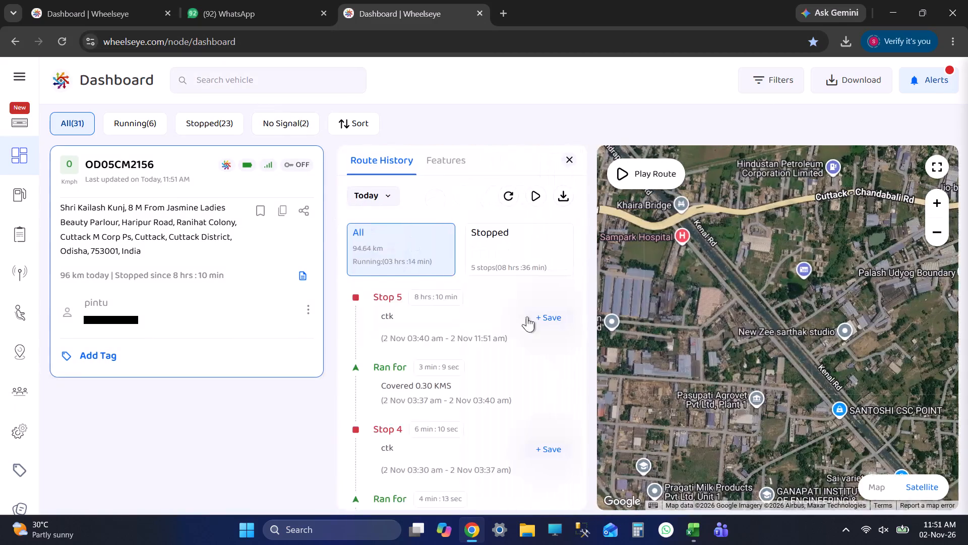
Examine lorry 2156's stops today in the route history and on the satellite map to trace its journey.
click(477, 324)
scroll(515, 385, down, 3)
click(467, 393)
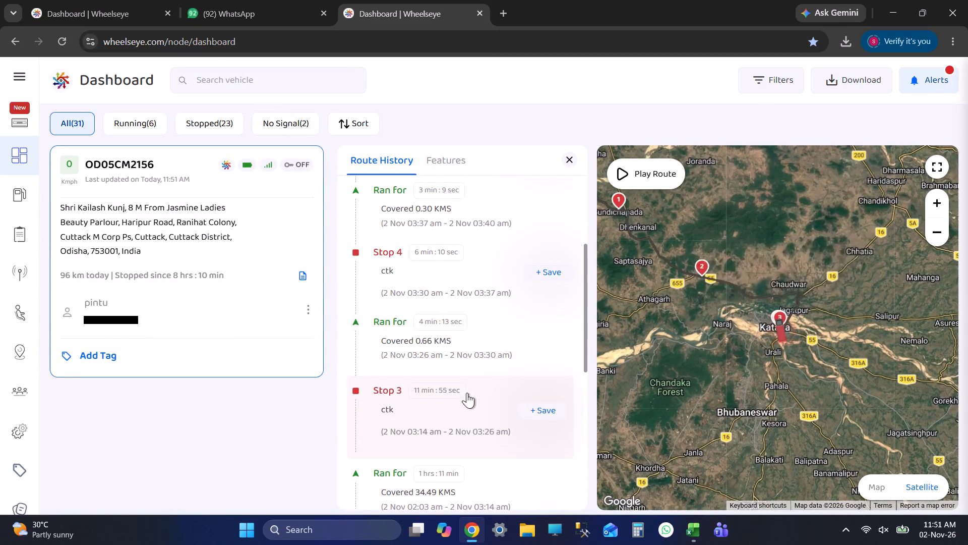
scroll(519, 371, down, 4)
click(469, 364)
scroll(488, 374, down, 3)
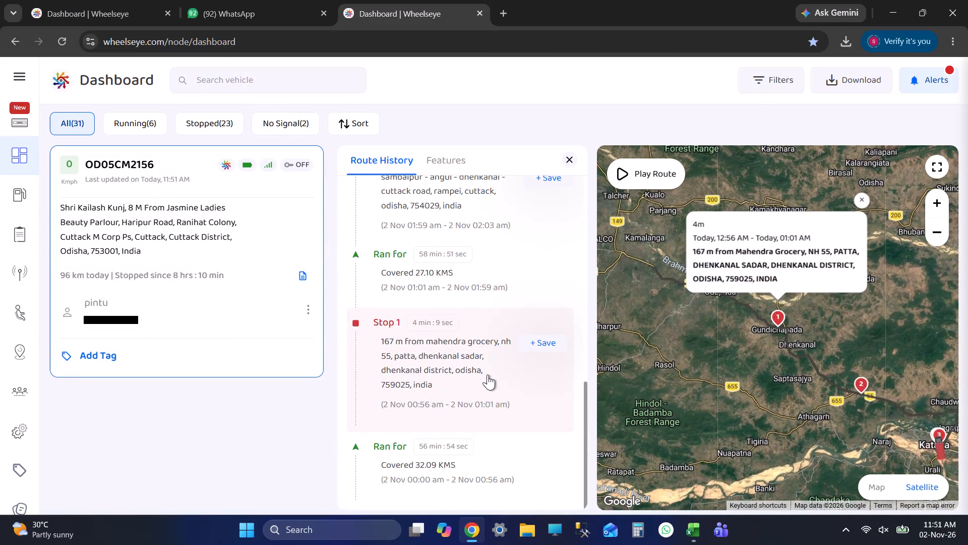
scroll(488, 374, down, 2)
scroll(488, 379, up, 1)
scroll(488, 379, down, 1)
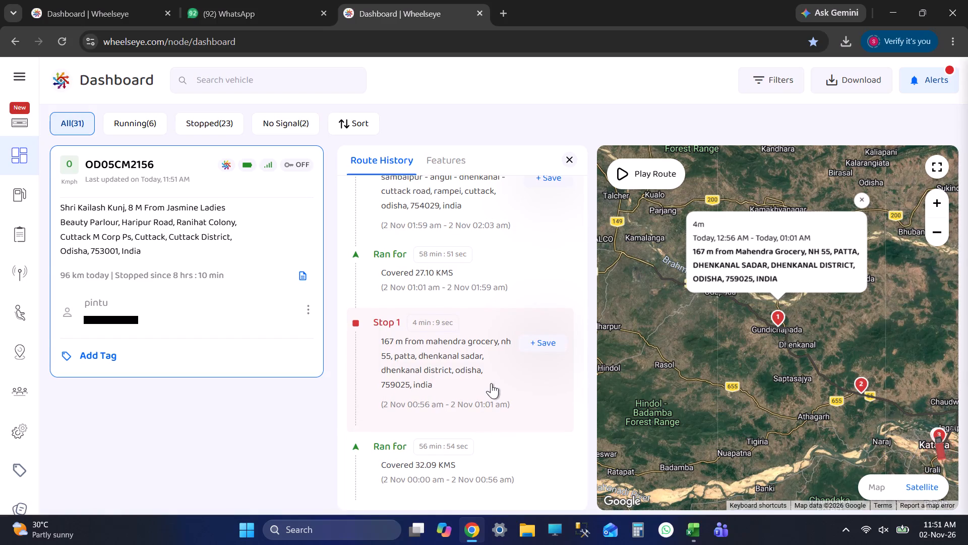
scroll(467, 368, down, 3)
scroll(480, 375, up, 3)
click(460, 363)
scroll(462, 369, up, 2)
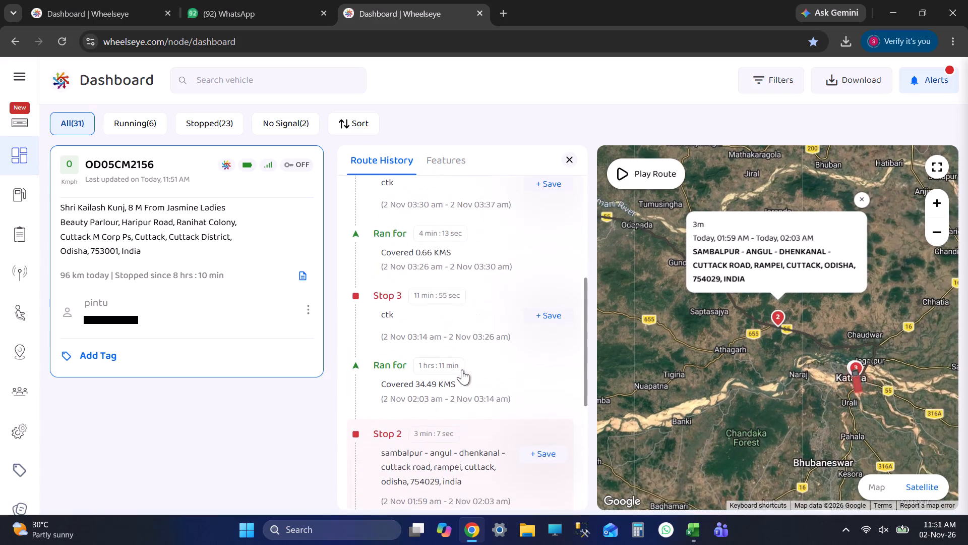
click(464, 342)
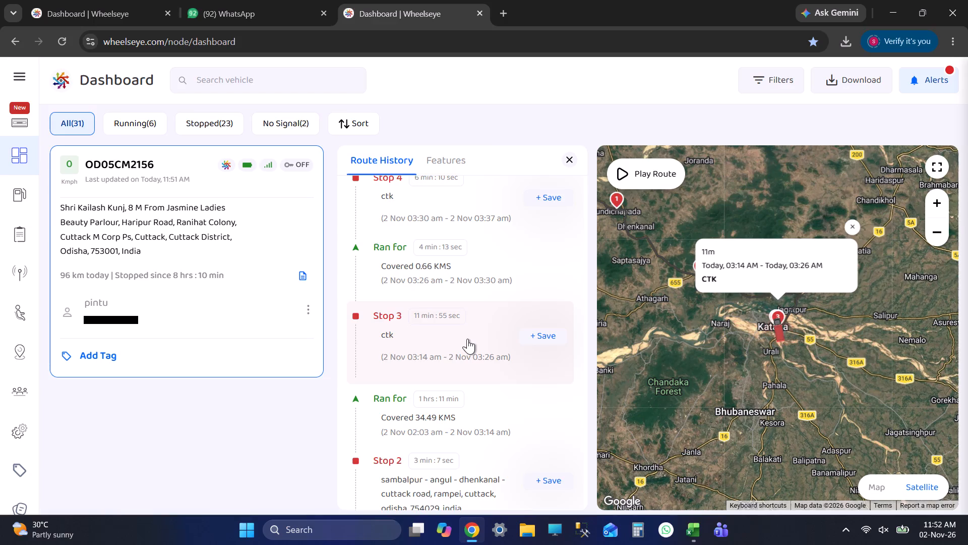
key(alt+Tab)
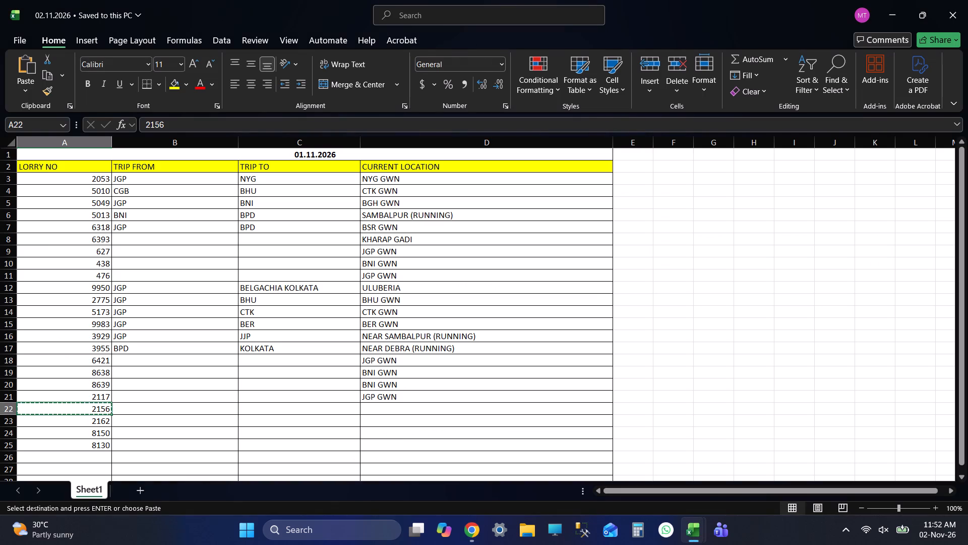
key(ctrl+s)
key(ctrl+s)
key(alt+Tab)
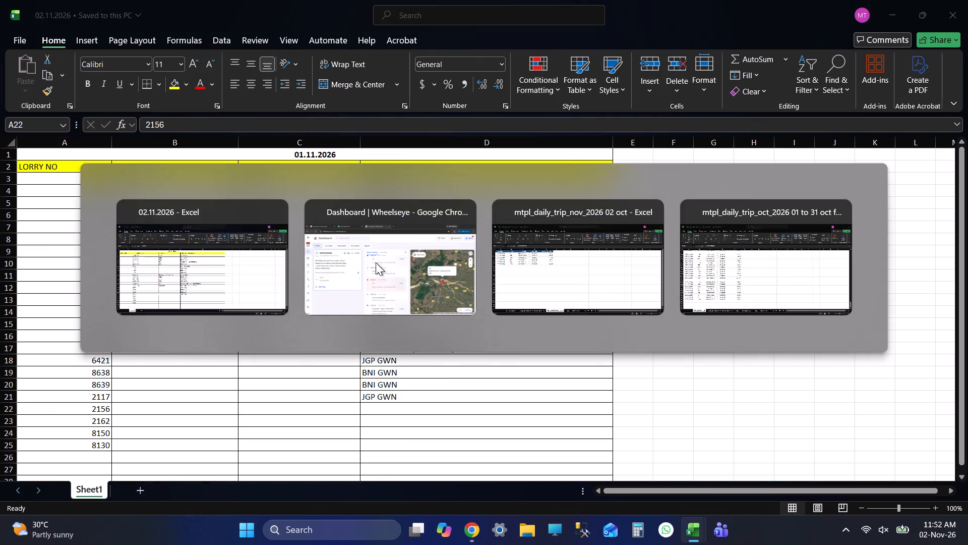
scroll(778, 330, up, 3)
scroll(778, 330, down, 1)
scroll(778, 332, up, 7)
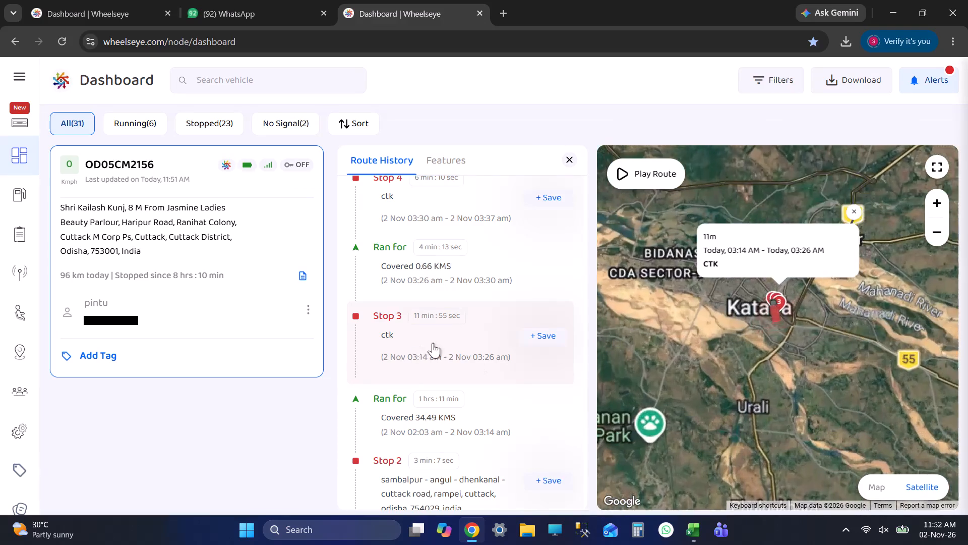
Find lorry 2156's 31/10/2026 trip on the BNI (RAIPUR MTPL(T)) sheet of the October daily trip workbook.
key(alt+Tab)
key(alt+Tab)
key(alt+Tab)
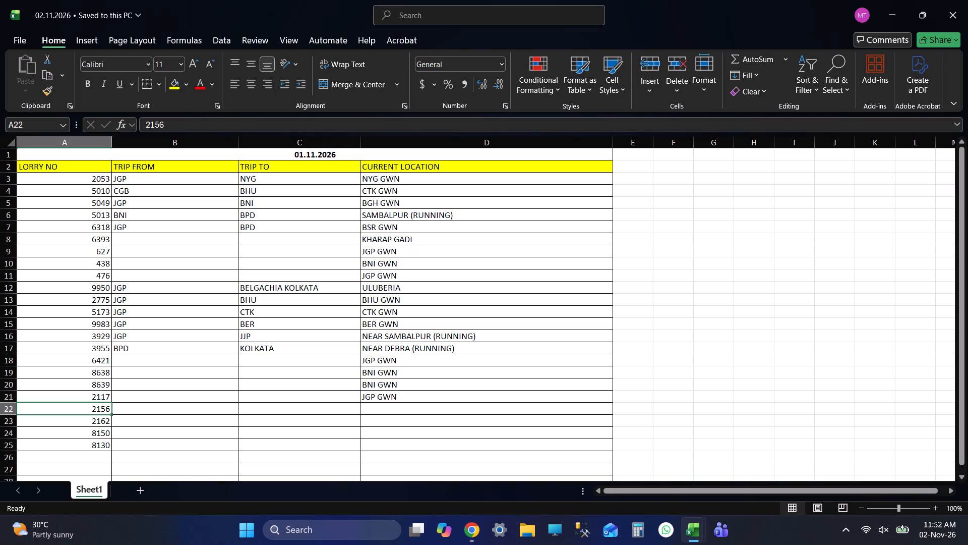
key(alt+Tab)
key(alt+Tab)
key(alt+Tab)
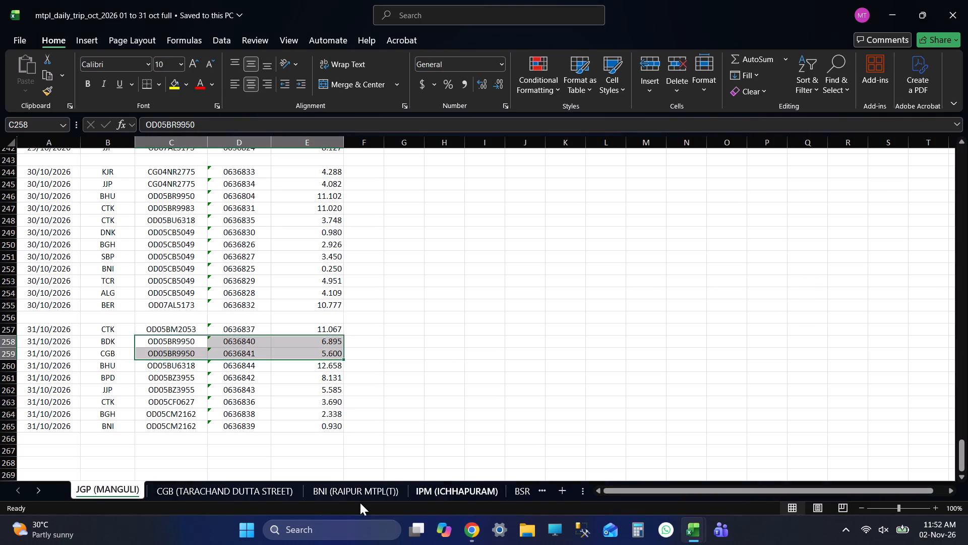
click(319, 482)
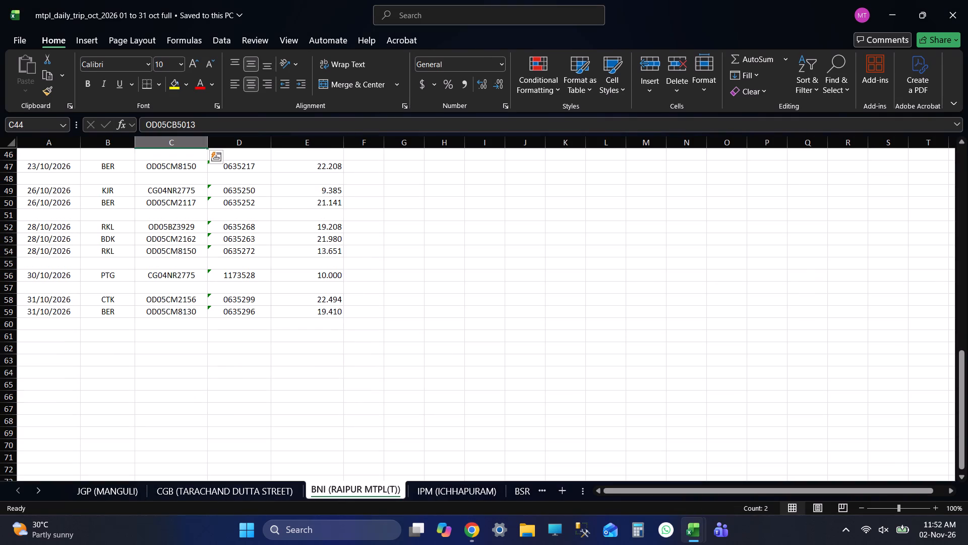
drag(157, 299, 271, 296)
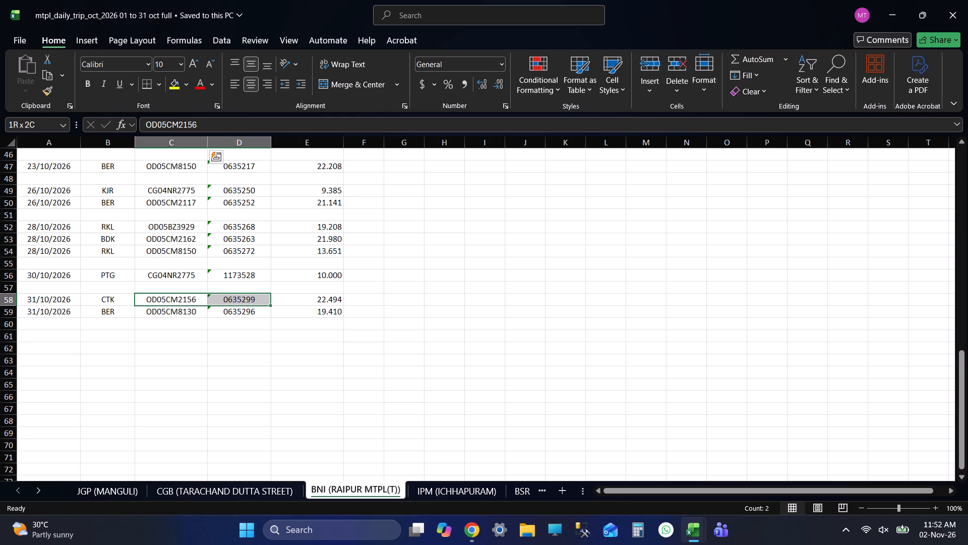
drag(271, 296, 306, 298)
key(alt+Tab)
key(alt+Tab)
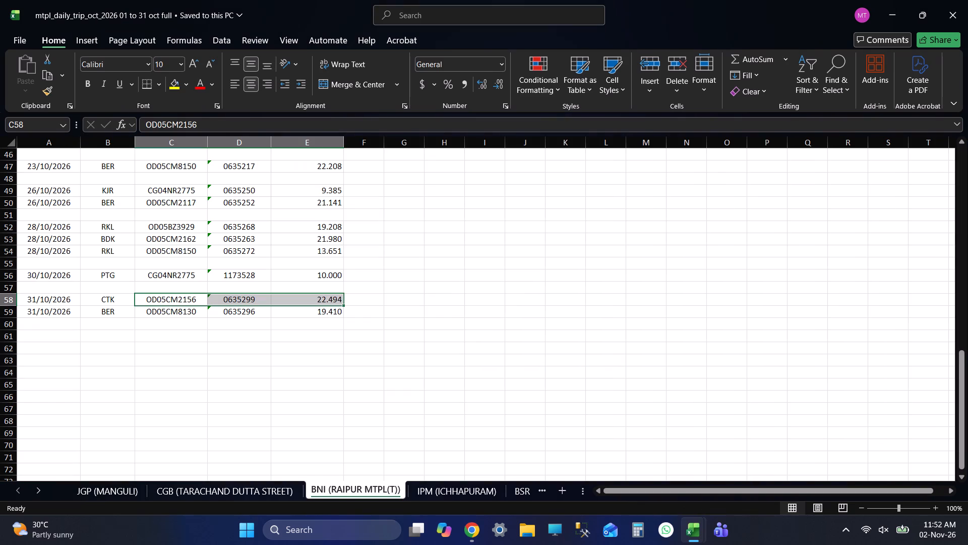
key(alt+Tab)
key(alt+Tab)
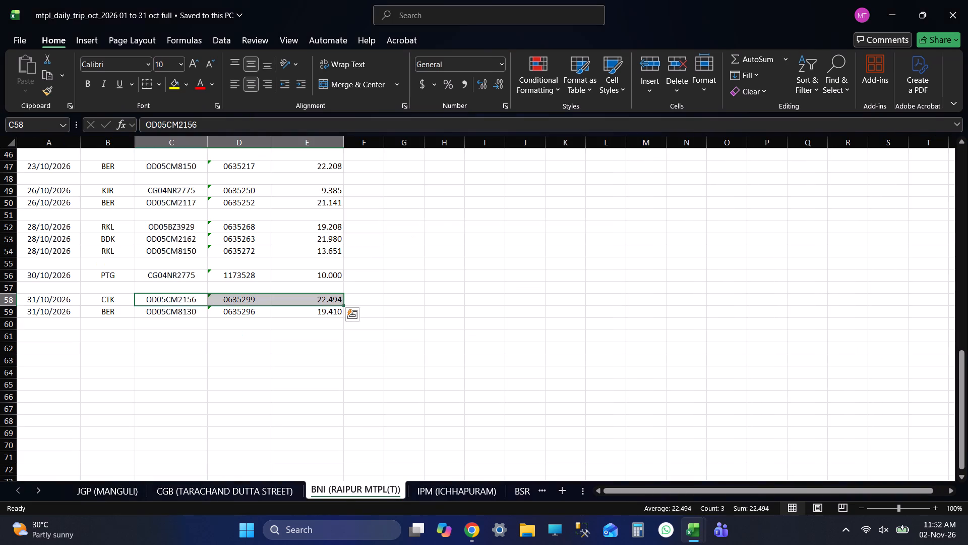
Fill in lorry 2156's row in the status sheet with trip from BNI to CTK and current location CTK GWN, and save.
key(alt+Tab)
key(Tab)
text(BNI)
key(Tab)
text(CTK)
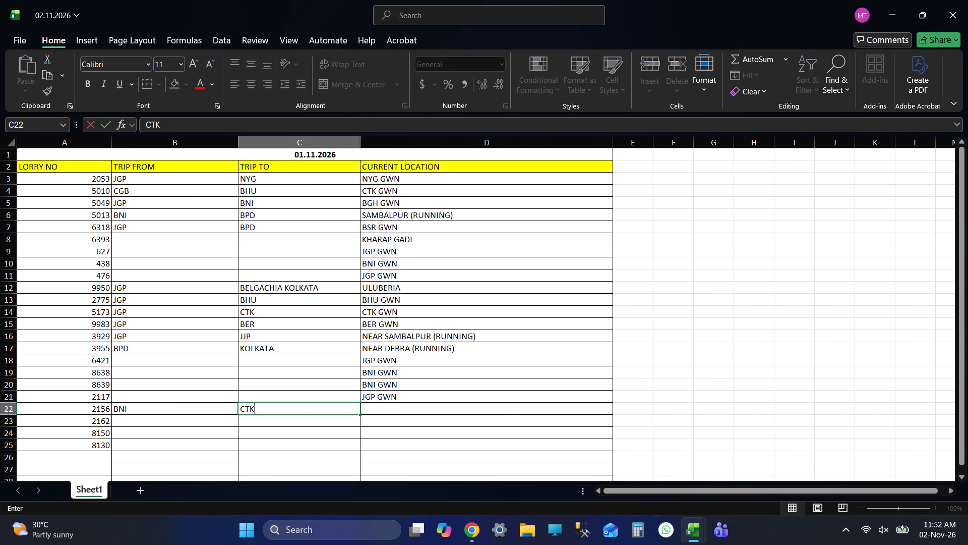
key(Tab)
key(ctrl+s)
text(CTK)
key(space)
key(Return)
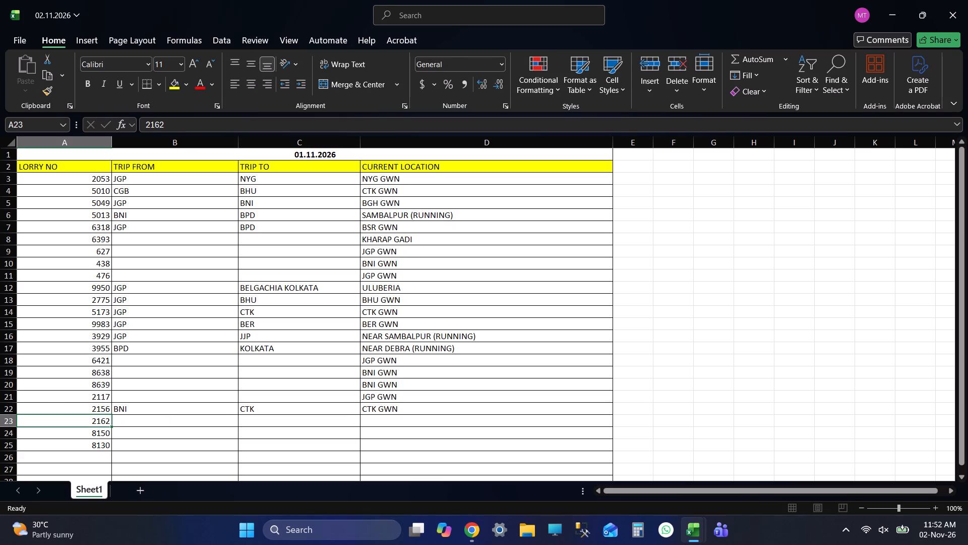
key(ctrl+s)
Look up lorry 2162 from the status sheet in Wheelseye and open its route history for today.
key(ctrl+c)
key(alt+Tab)
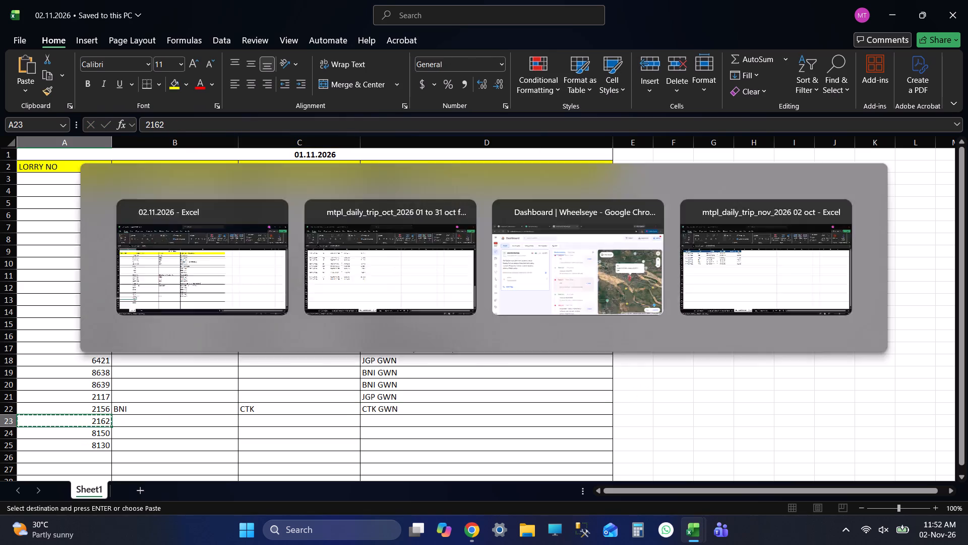
key(alt+Tab)
key(alt+Tab)
key(alt+Tab)
click(266, 78)
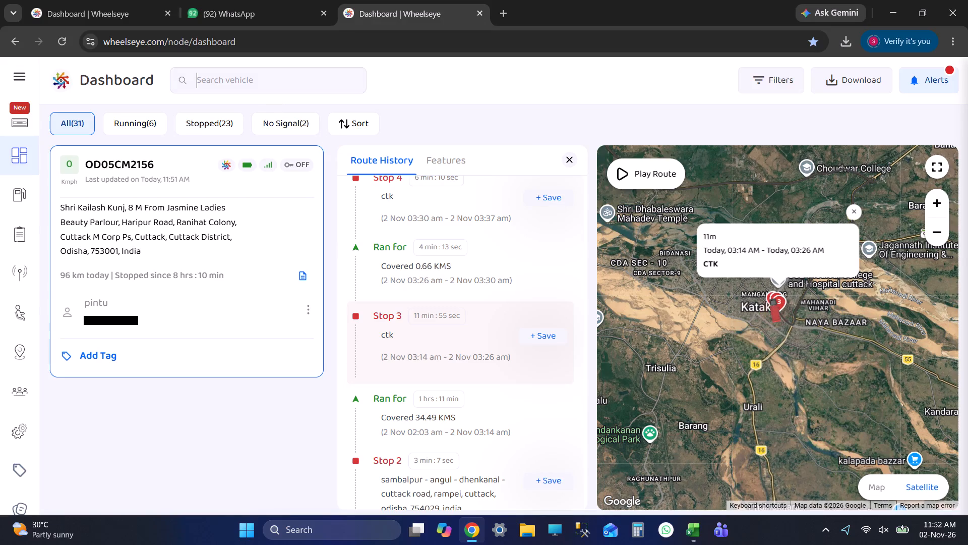
key(ctrl+v)
key(Return)
click(148, 191)
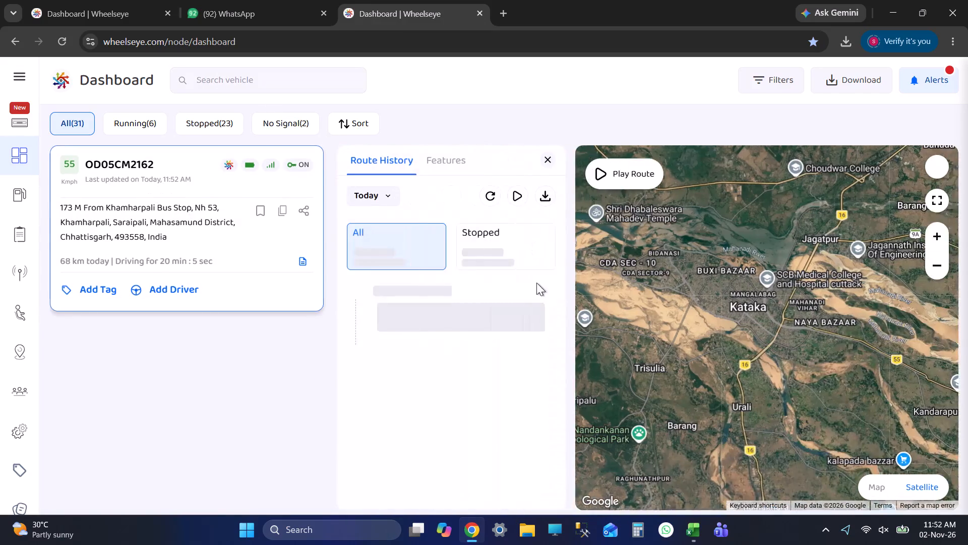
Examine lorry 2162's stops today, especially stops 4 and 3, in the route history and on the satellite map.
scroll(680, 324, down, 5)
scroll(688, 345, up, 1)
scroll(688, 346, down, 1)
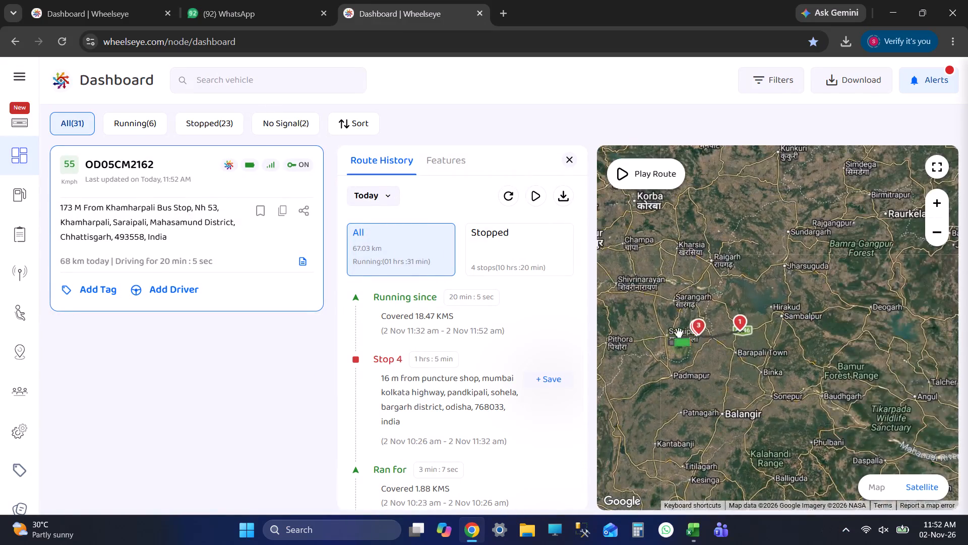
scroll(677, 335, up, 2)
click(505, 353)
scroll(777, 315, up, 1)
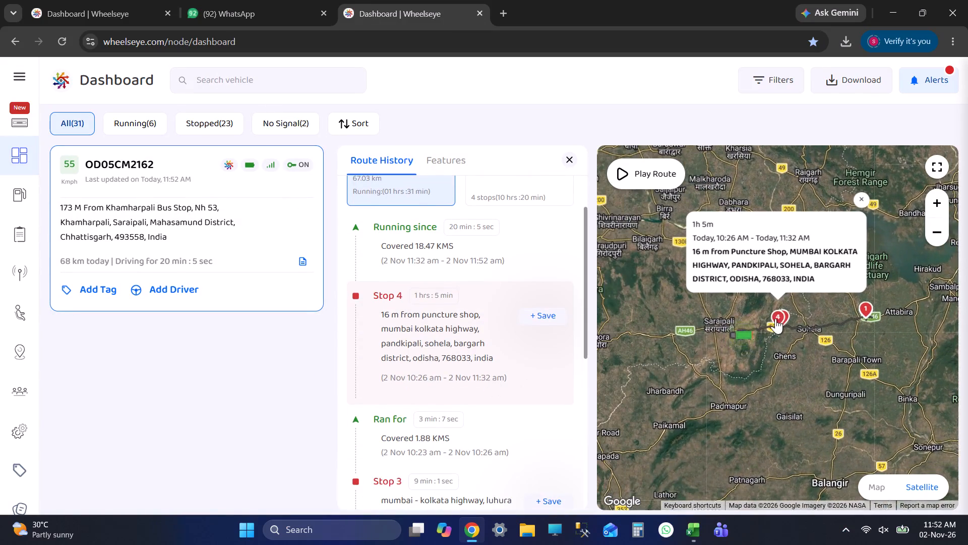
scroll(775, 318, up, 12)
scroll(771, 357, down, 1)
scroll(771, 358, up, 7)
scroll(769, 361, down, 1)
scroll(768, 362, up, 1)
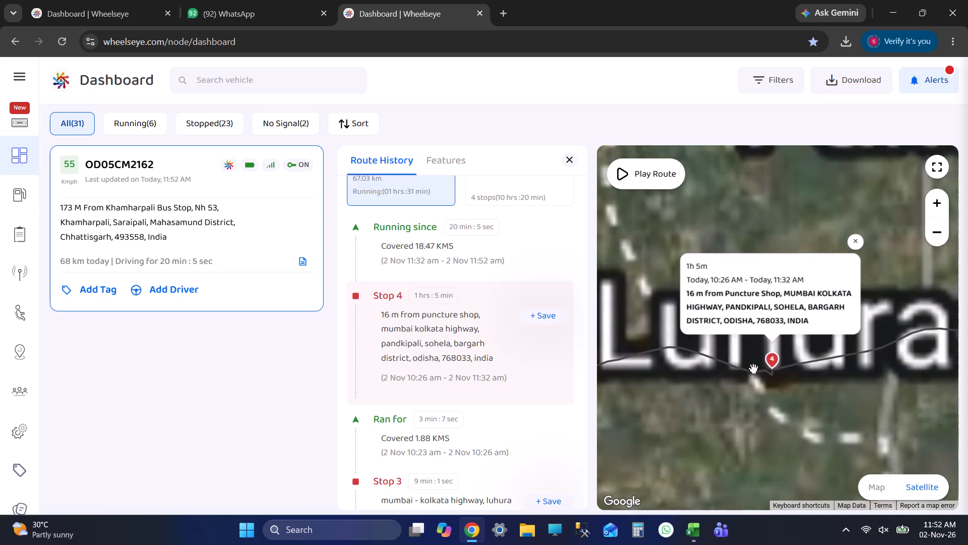
scroll(755, 368, up, 5)
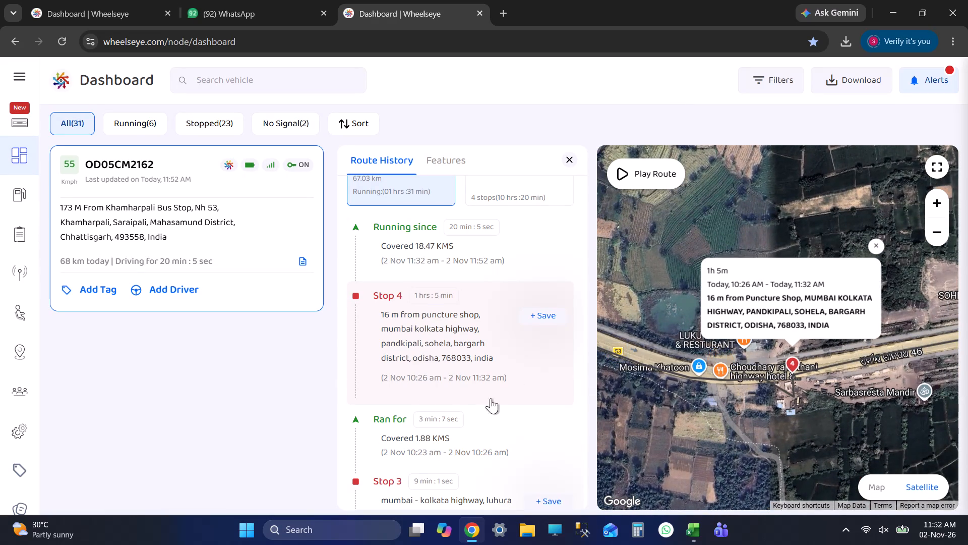
scroll(442, 387, down, 2)
click(462, 380)
scroll(806, 362, down, 4)
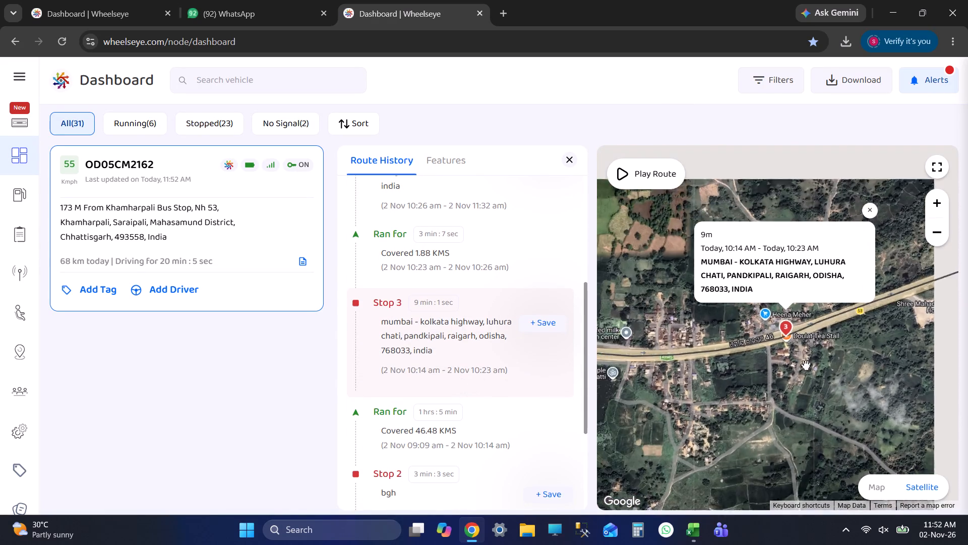
scroll(806, 371, up, 1)
scroll(805, 376, down, 1)
scroll(805, 377, up, 1)
scroll(805, 377, down, 1)
scroll(804, 385, up, 1)
scroll(804, 389, down, 5)
scroll(803, 395, up, 1)
scroll(803, 395, down, 1)
scroll(803, 390, up, 1)
scroll(803, 389, down, 2)
drag(852, 425, 747, 401)
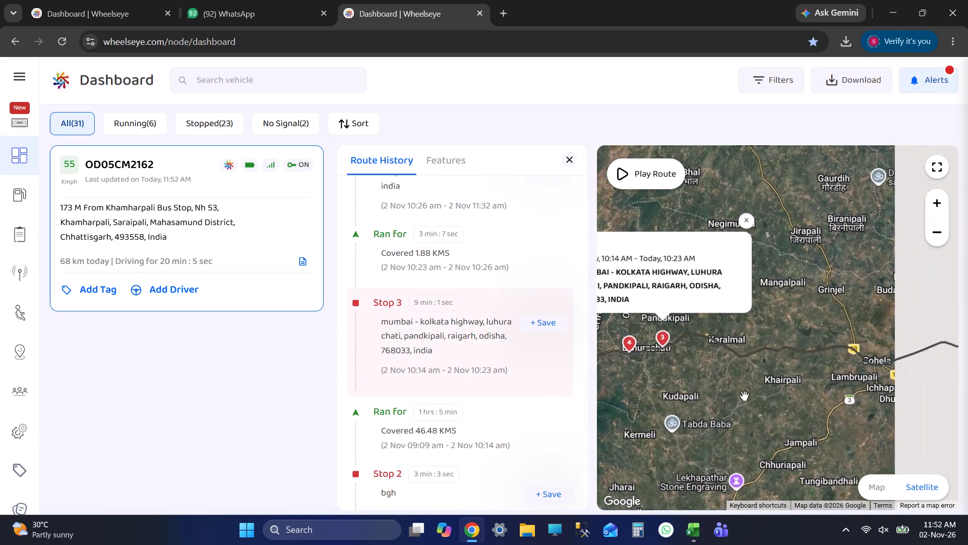
scroll(747, 399, down, 4)
scroll(788, 382, down, 3)
drag(834, 386, 749, 394)
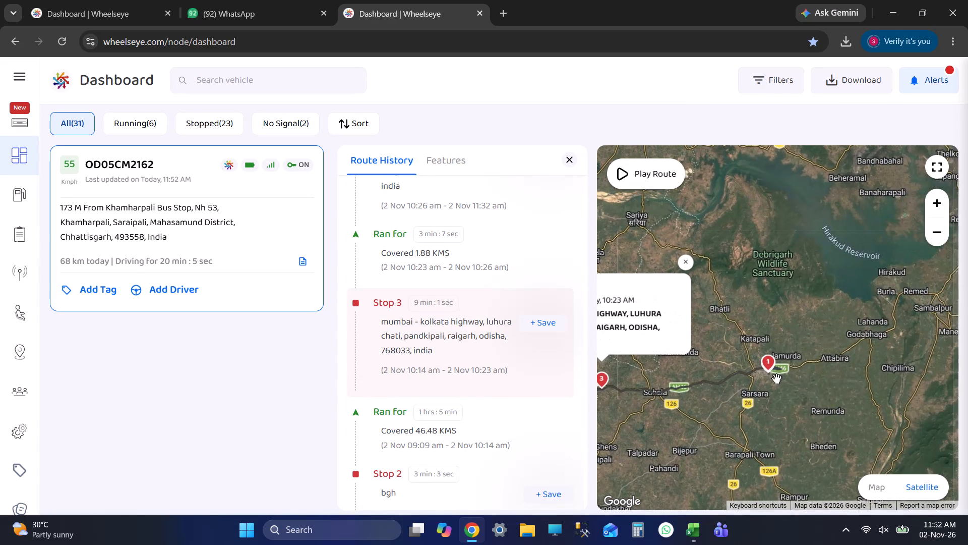
key(alt+Tab)
key(alt+Tab)
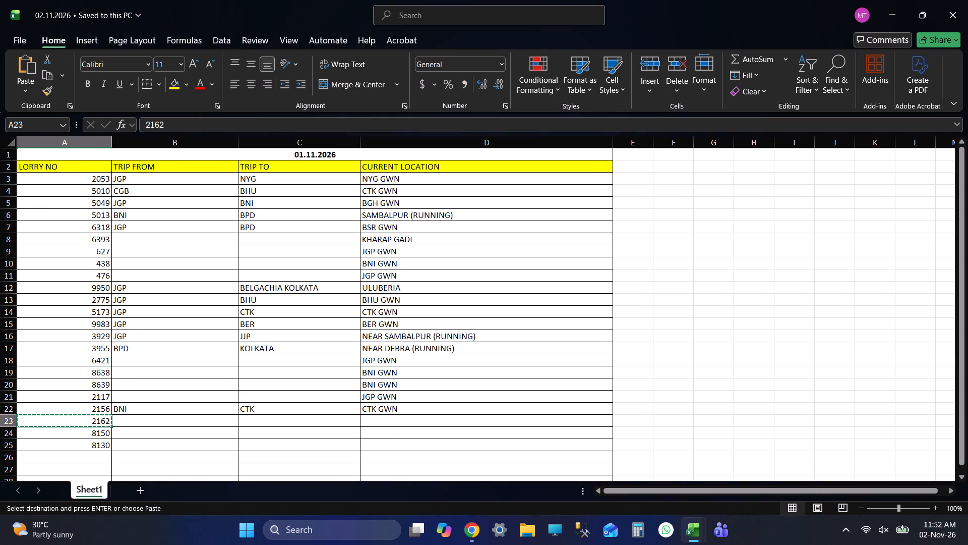
Show lorry 2162's route history for the last 7 days and trace its stops from 63 back to 55.
scroll(481, 244, up, 8)
scroll(465, 273, down, 1)
scroll(463, 273, up, 2)
click(378, 191)
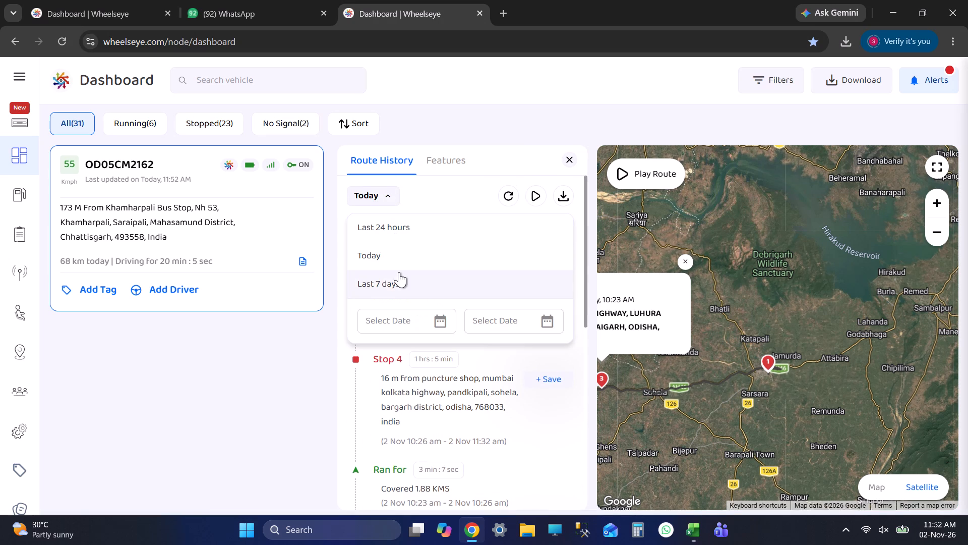
click(398, 276)
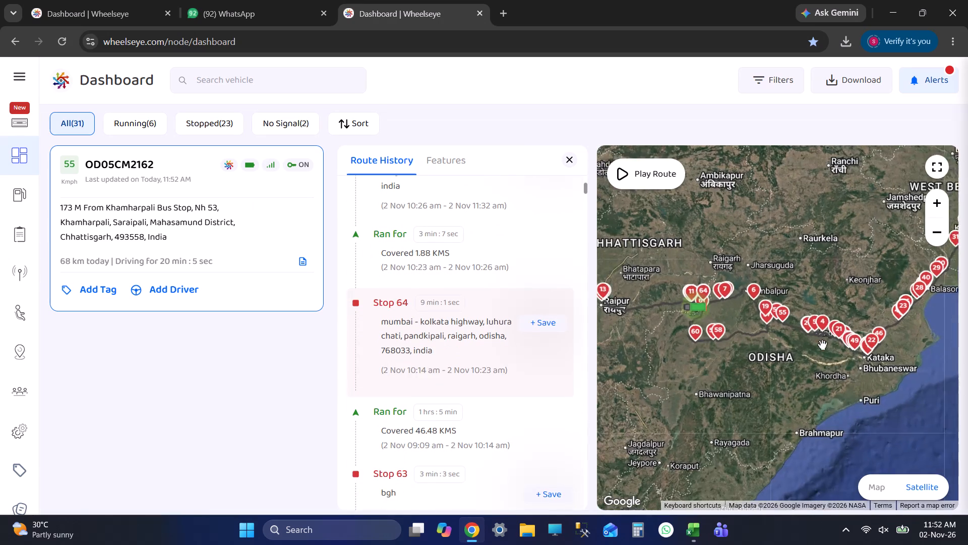
scroll(508, 397, down, 1)
scroll(508, 398, up, 1)
scroll(508, 398, down, 2)
click(465, 358)
scroll(804, 319, up, 1)
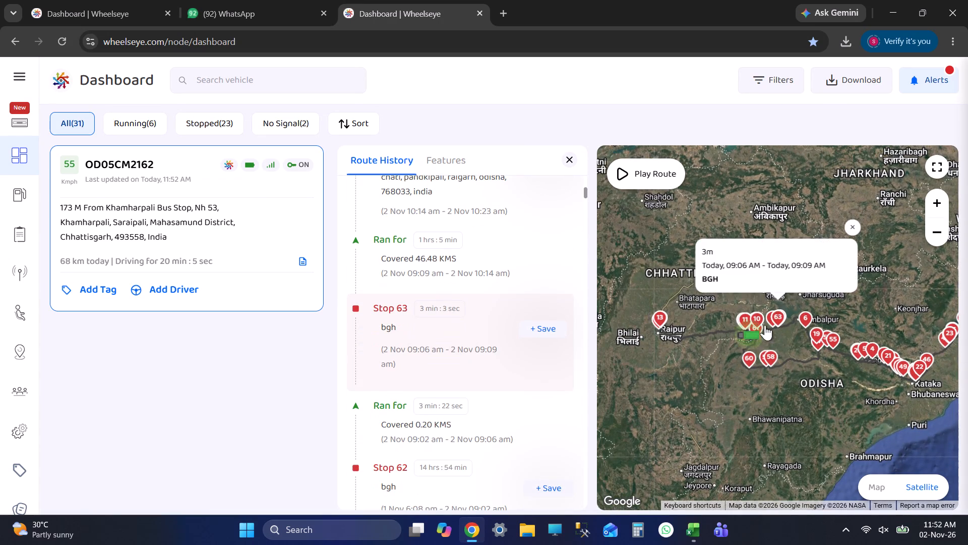
scroll(765, 325, up, 6)
scroll(542, 410, down, 3)
click(473, 426)
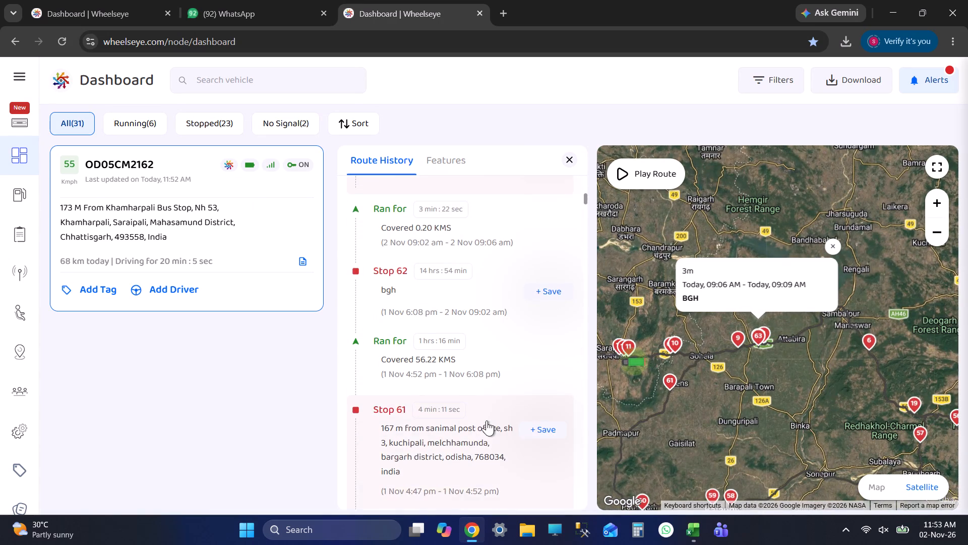
scroll(492, 417, down, 2)
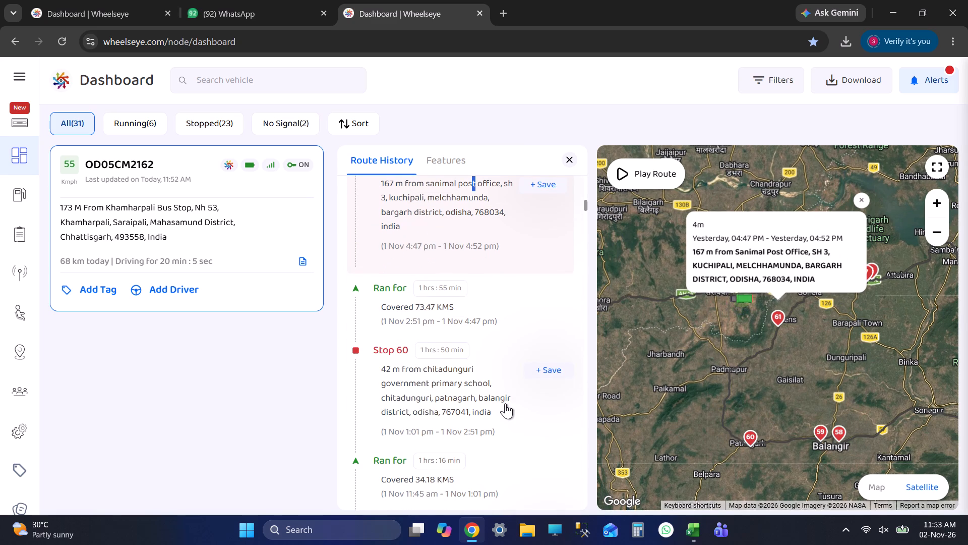
scroll(792, 407, up, 3)
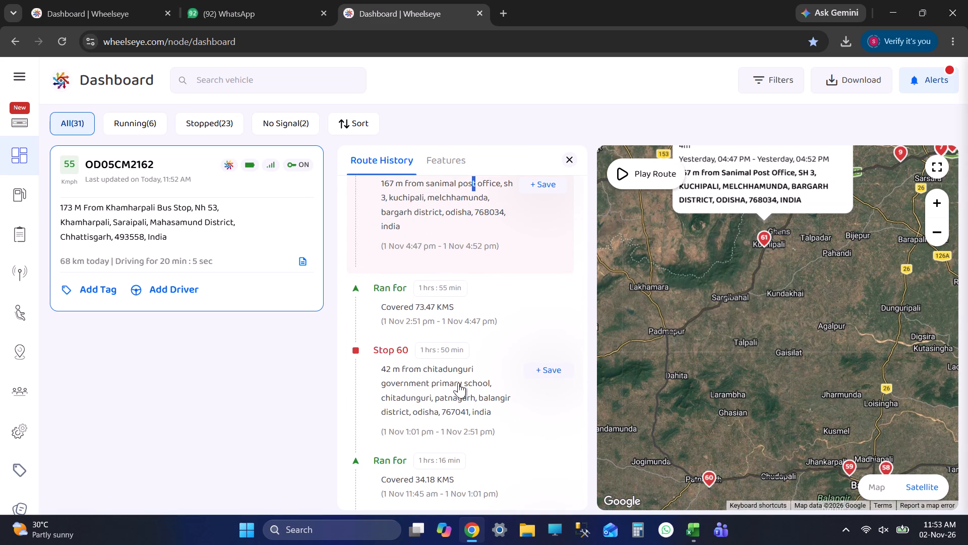
click(458, 368)
scroll(470, 368, down, 2)
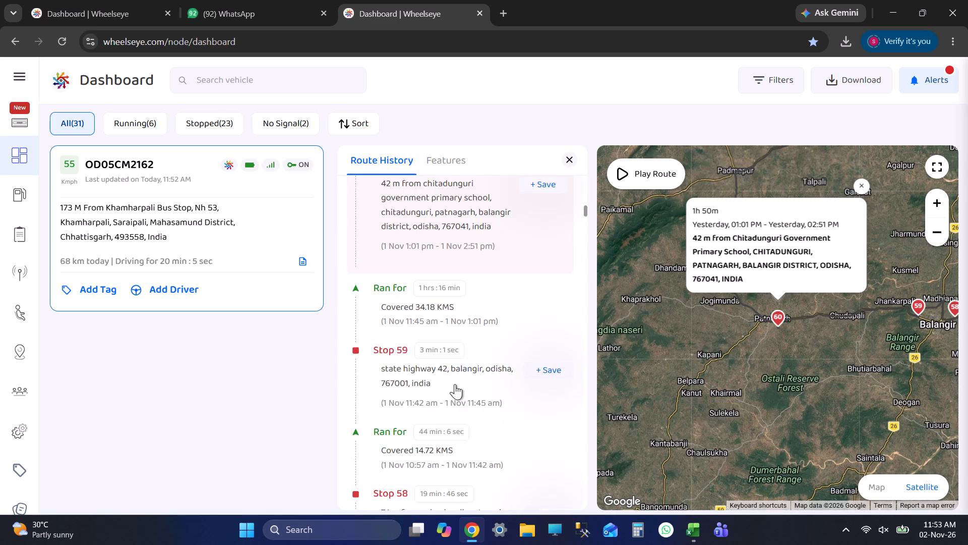
click(455, 384)
scroll(490, 376, down, 1)
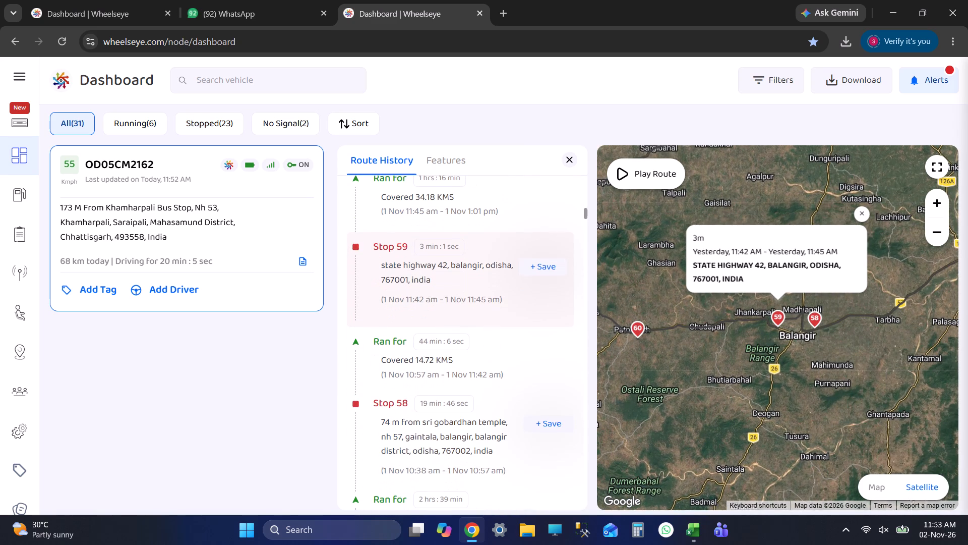
click(438, 521)
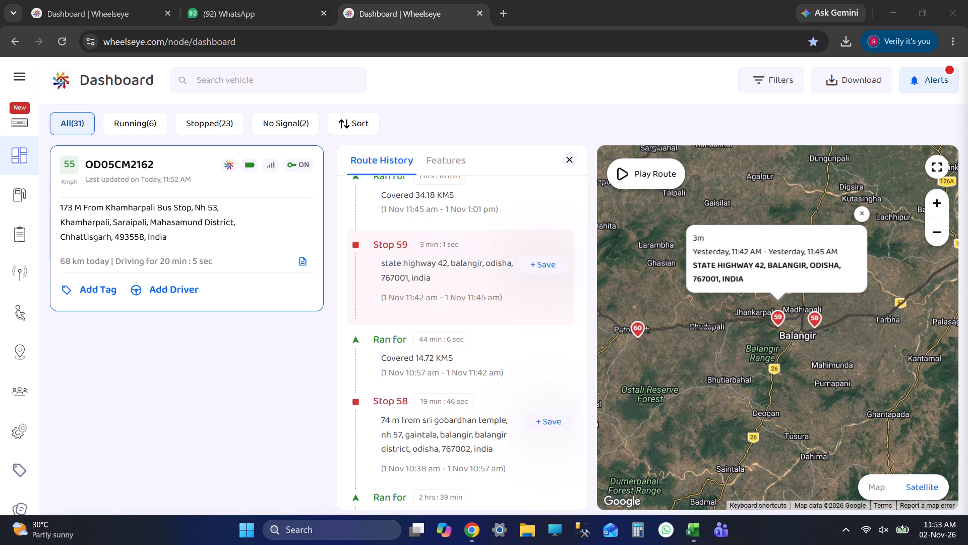
click(468, 411)
scroll(757, 335, down, 2)
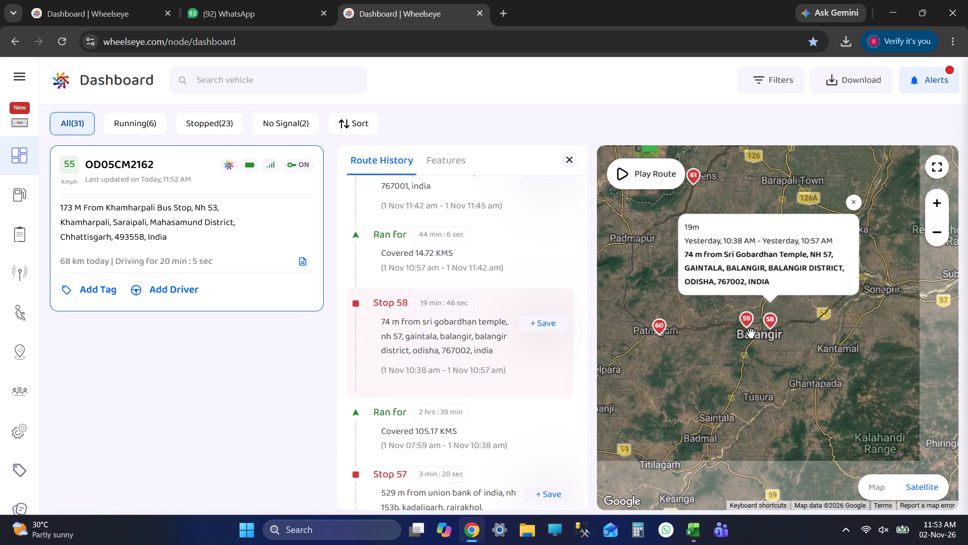
scroll(758, 331, up, 7)
scroll(435, 401, down, 3)
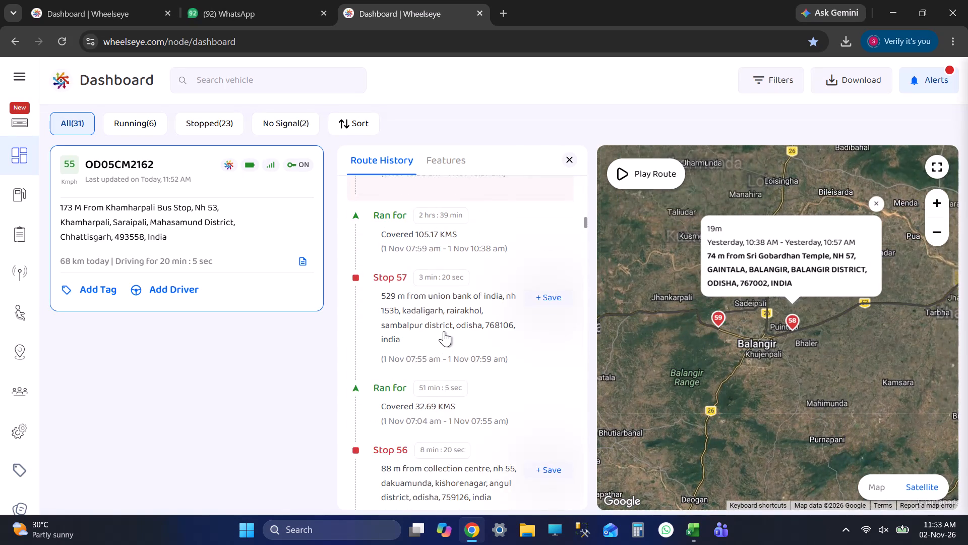
click(444, 331)
scroll(746, 321, down, 2)
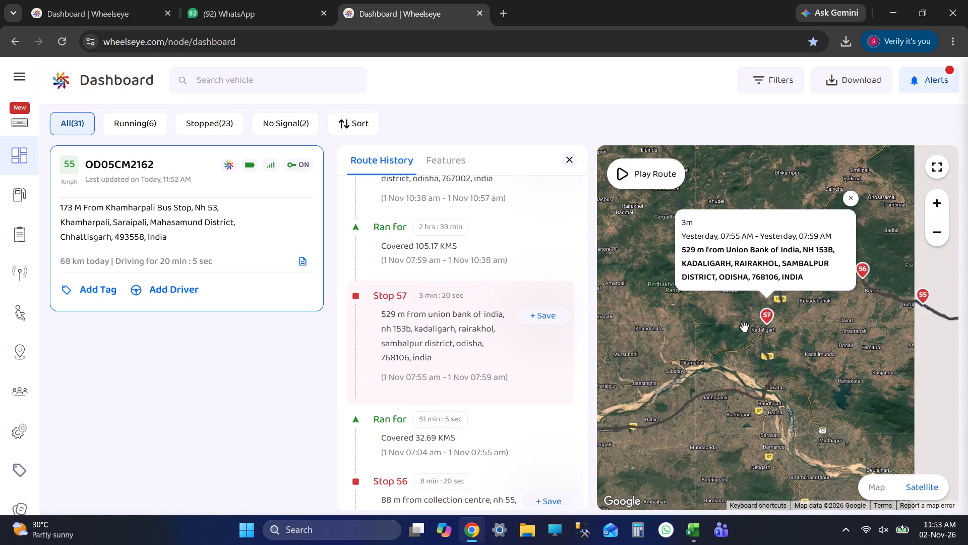
scroll(741, 335, down, 1)
scroll(554, 373, down, 2)
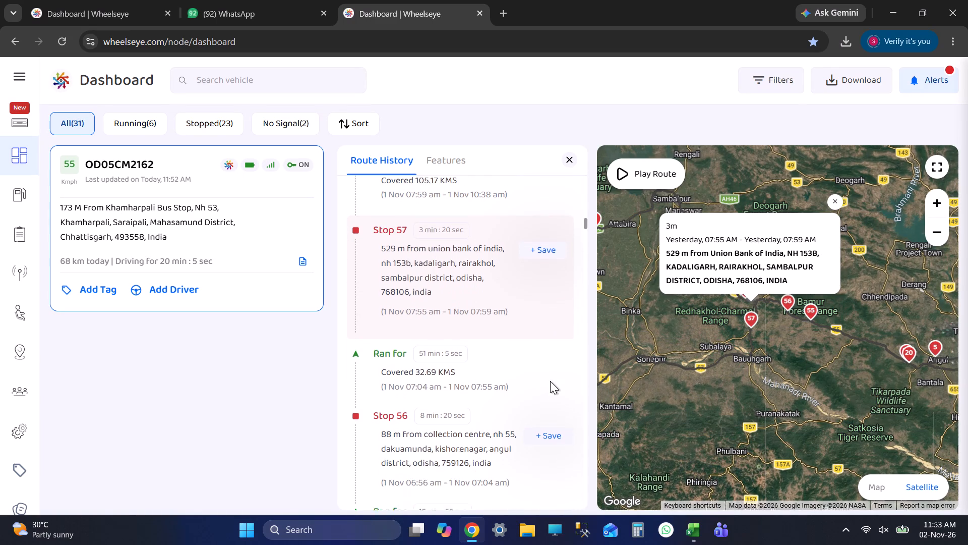
click(491, 366)
scroll(502, 368, down, 3)
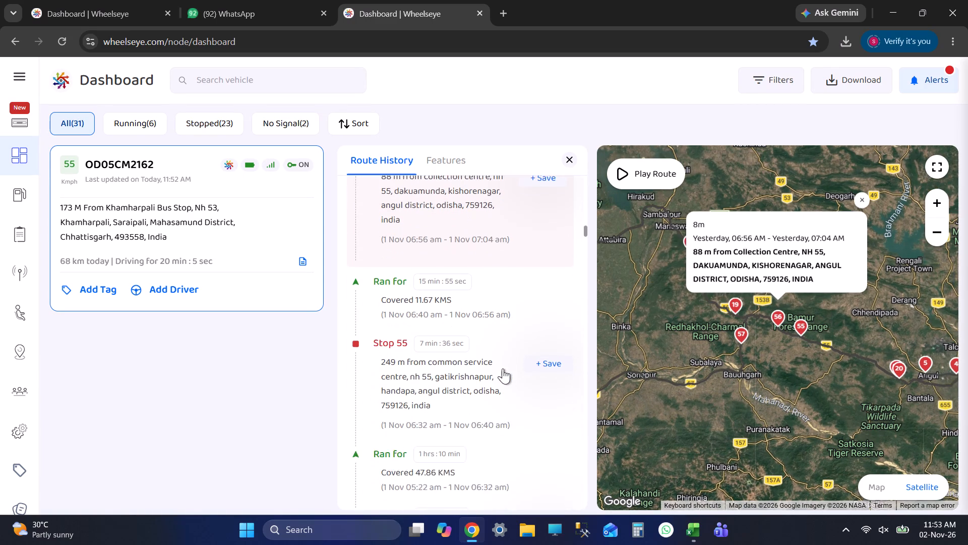
click(497, 362)
scroll(497, 362, down, 1)
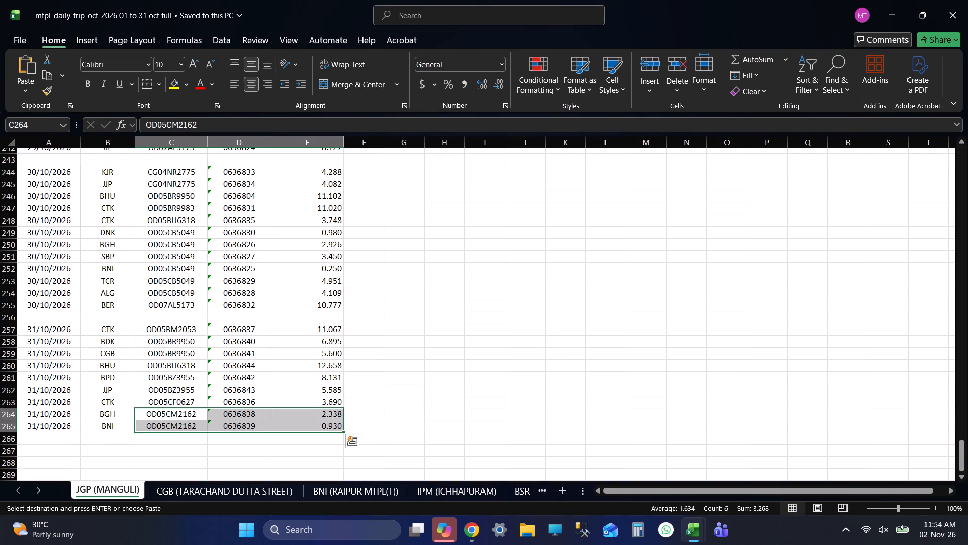
key(alt+Tab)
scroll(267, 283, up, 4)
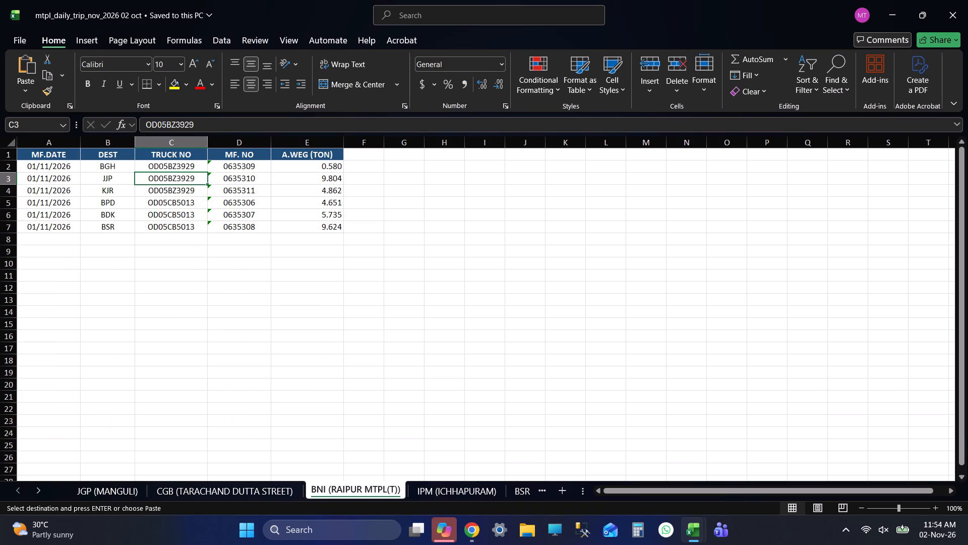
scroll(267, 283, up, 11)
key(alt+Tab)
key(alt+Tab)
click(95, 489)
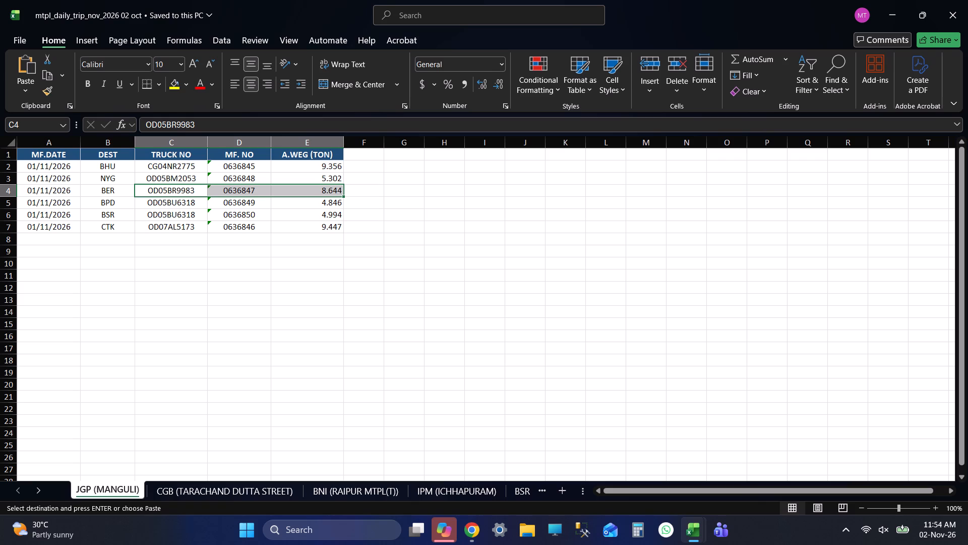
scroll(218, 225, up, 4)
click(173, 252)
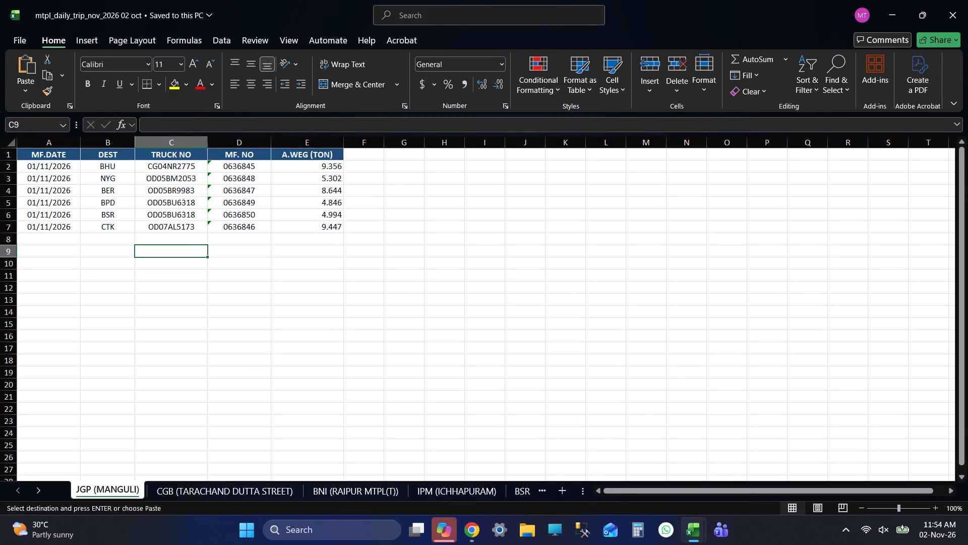
key(alt+Tab)
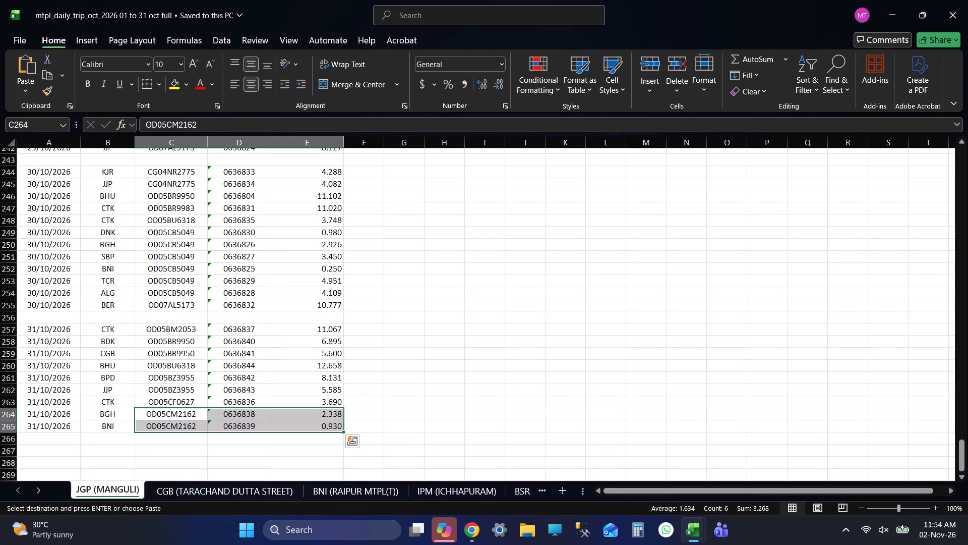
Compare lorry 2162's Wheelseye route history with the status sheet and the October and November trip workbooks.
key(alt+Tab)
key(alt+Tab)
key(alt+Tab)
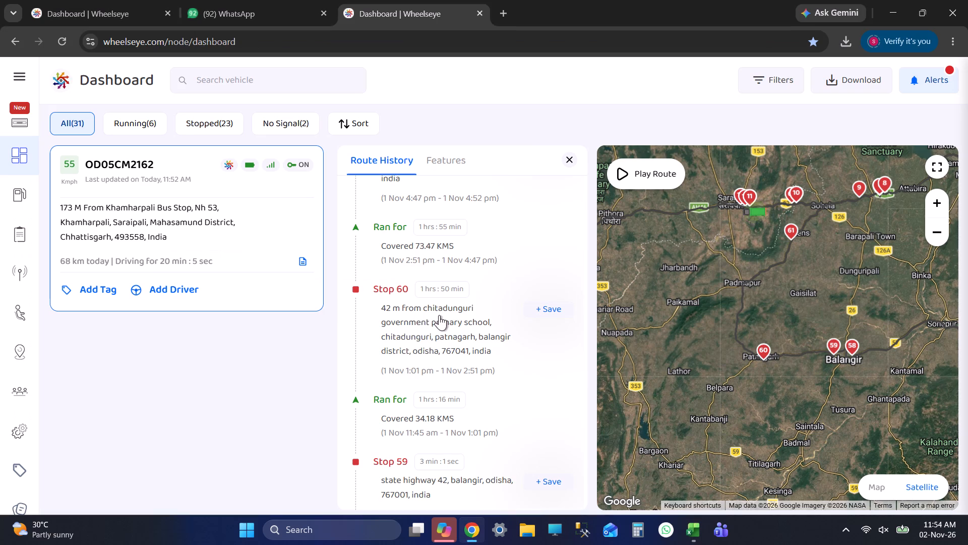
key(alt+Tab)
key(alt+Tab)
key(alt+Tab)
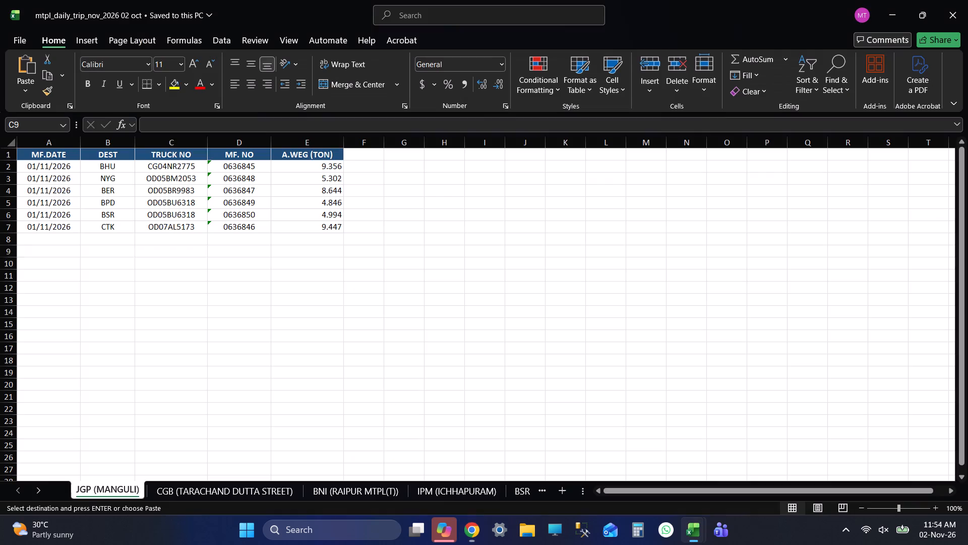
key(alt+Tab)
key(alt+Tab)
key(alt+Tab)
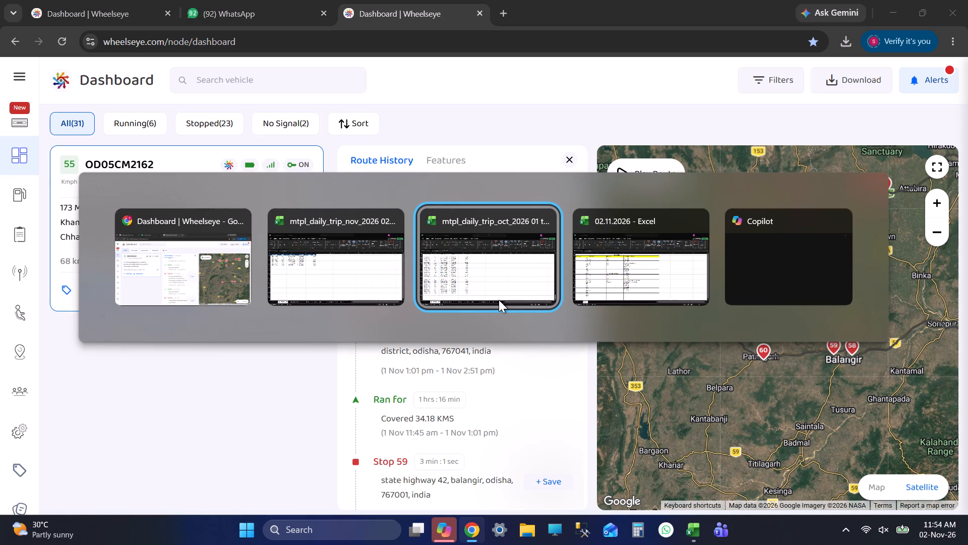
key(alt+Tab)
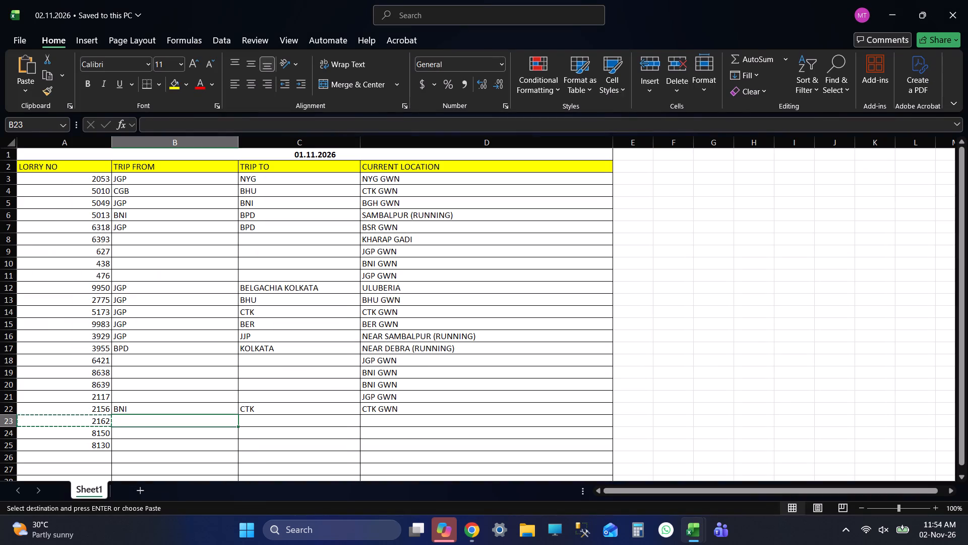
key(alt+Tab)
key(alt+Tab)
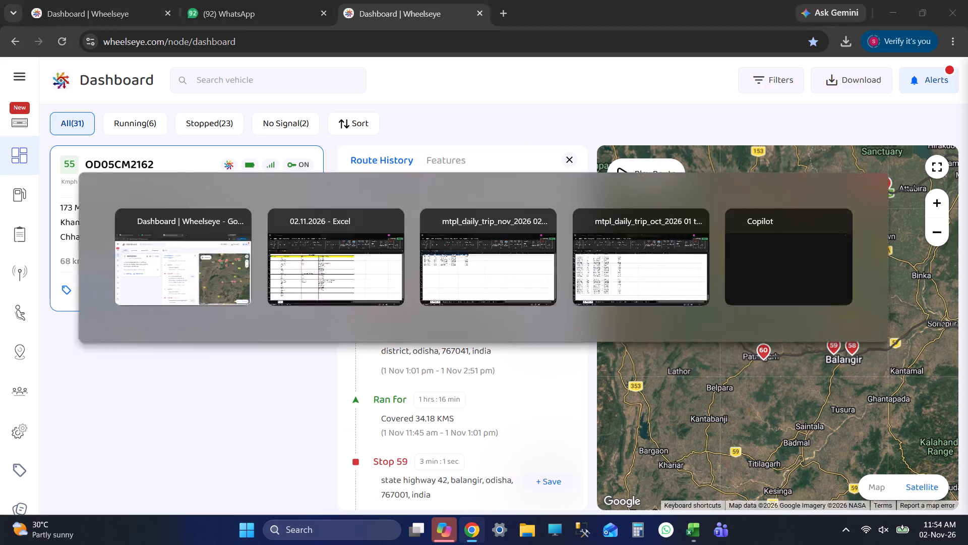
key(alt+Tab)
key(alt+Tab)
key(alt+Tab)
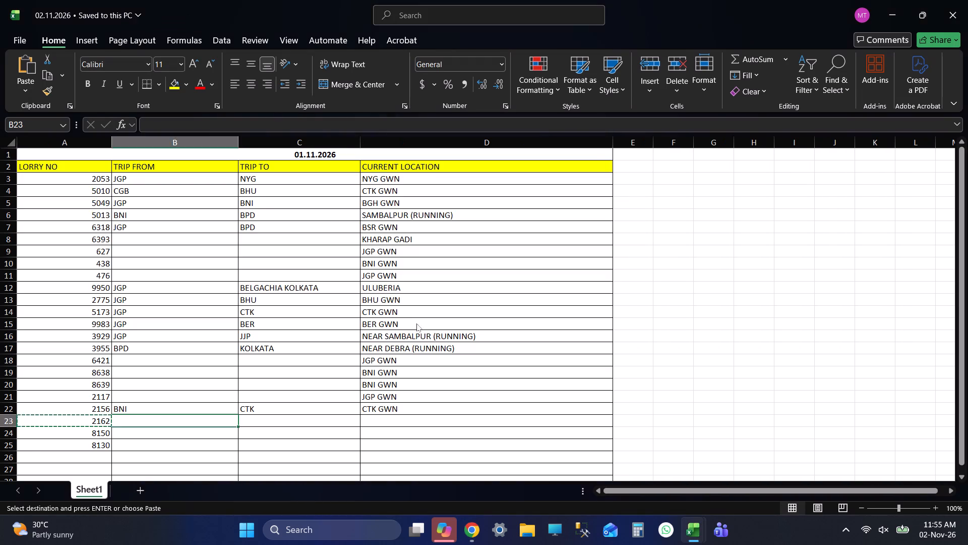
key(alt+Tab)
key(alt+Tab)
key(alt+Tab)
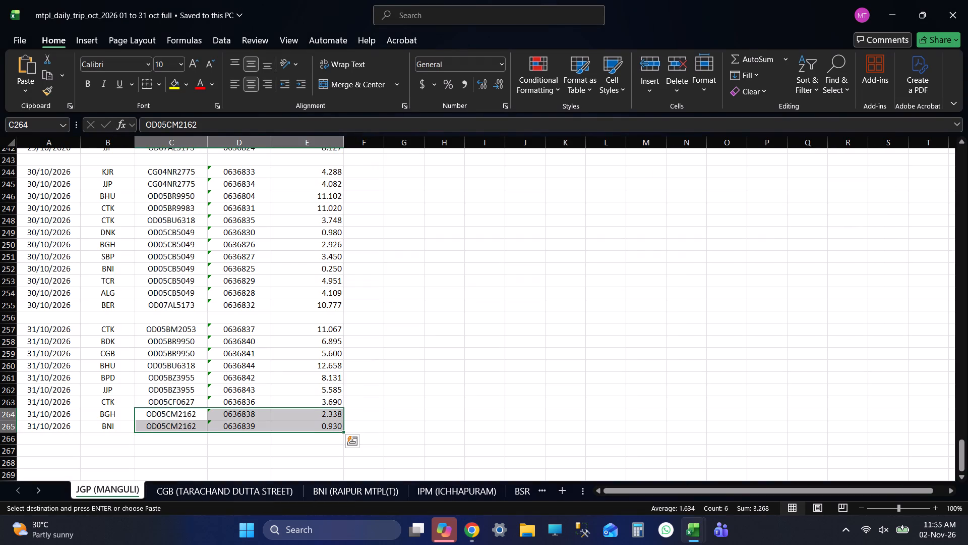
Enter lorry 2162's trip as from JGP to BNI in the 02.11.2026 status sheet and save the workbook.
key(alt+Tab)
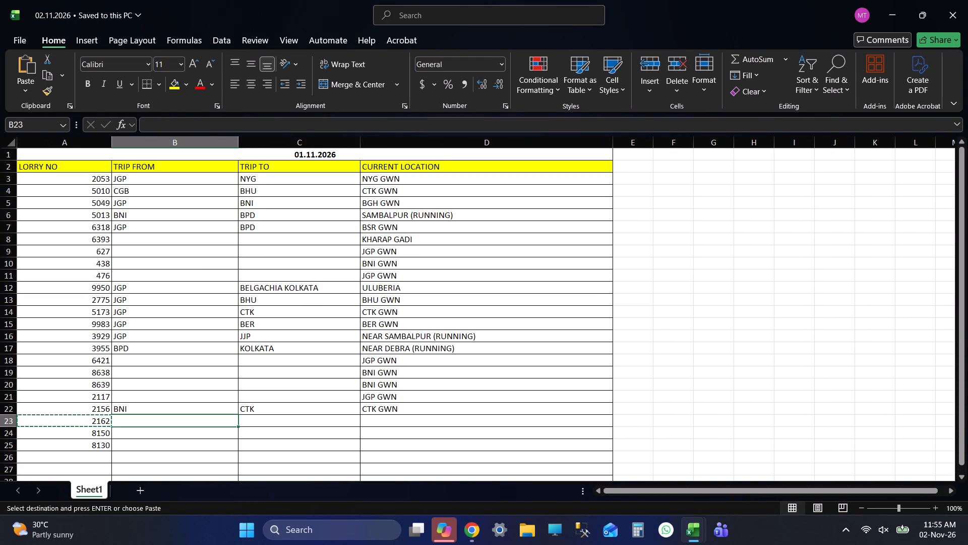
text(JGP)
key(Tab)
text(BNI)
key(Tab)
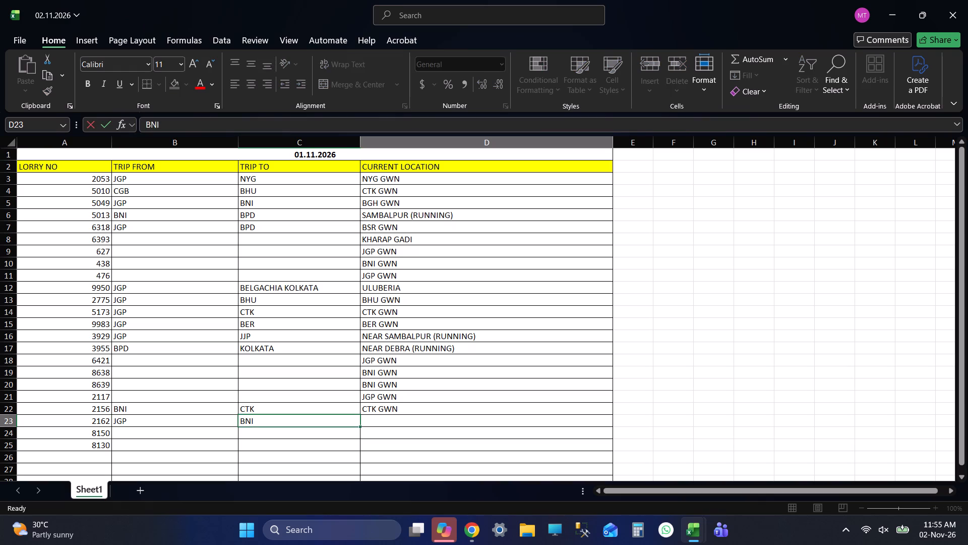
key(ctrl+s)
Check lorry 2162's current position on the Wheelseye map and return to its current location cell in the status sheet.
key(alt+Tab)
key(alt+Tab)
key(alt+Tab)
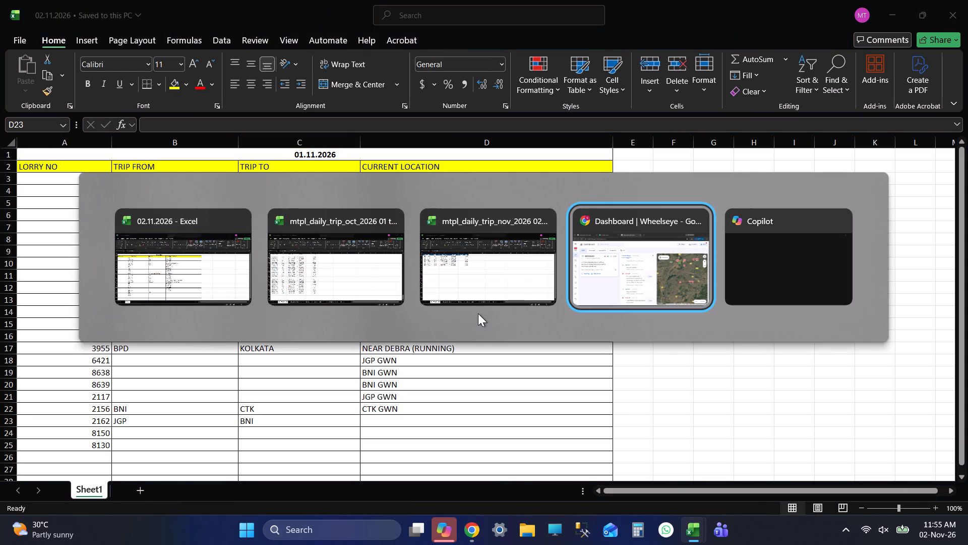
key(alt+Tab)
click(921, 20)
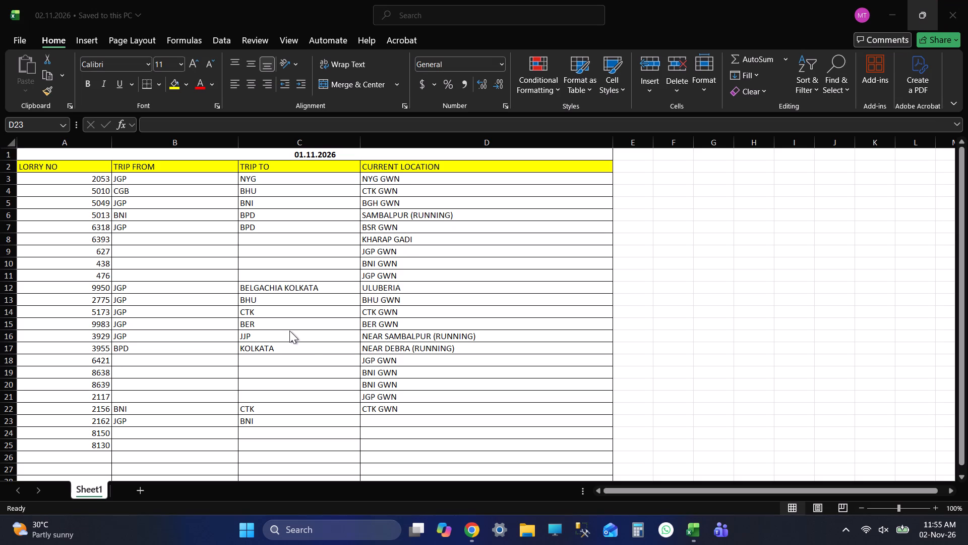
key(alt+Tab)
key(alt+Tab)
key(alt+Tab)
key(alt+Tab)
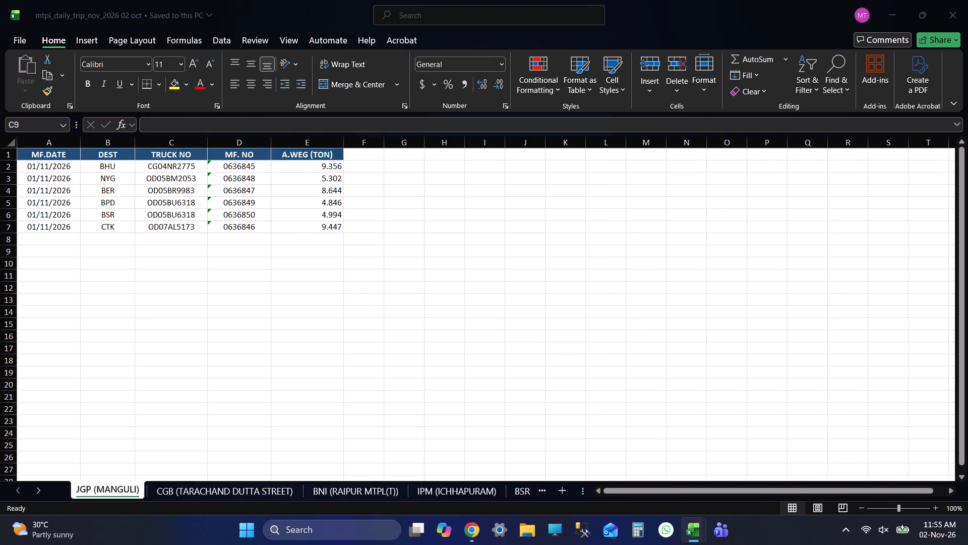
key(alt+Tab)
key(alt+Tab)
key(alt+Tab)
drag(719, 195, 713, 230)
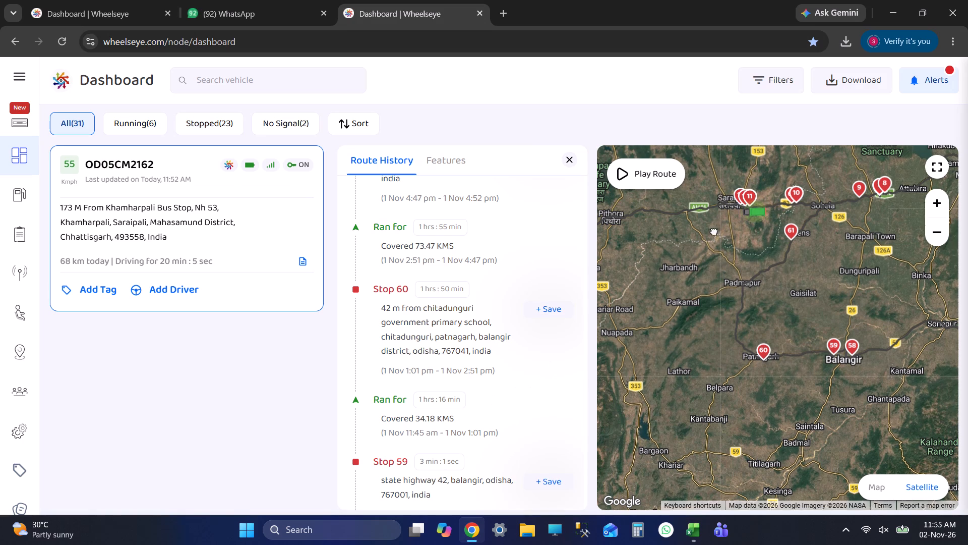
drag(713, 230, 694, 287)
scroll(731, 305, up, 7)
scroll(722, 303, down, 1)
scroll(722, 303, up, 8)
key(alt+Tab)
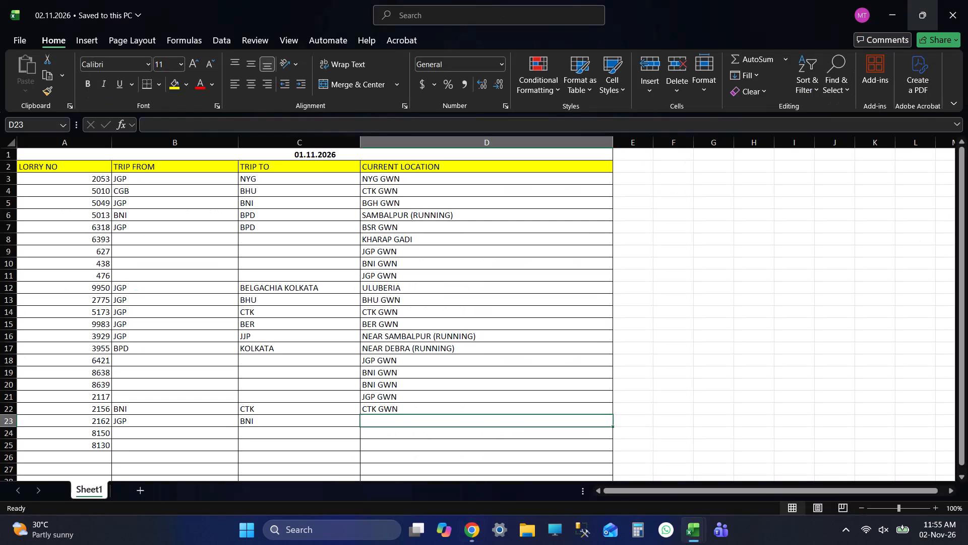
Enter SARAIPALI (RUNNING) as lorry 2162's current location in the status sheet and save the workbook.
text(SR)
key(BackSpace)
text(ARAIPALI)
key(space)
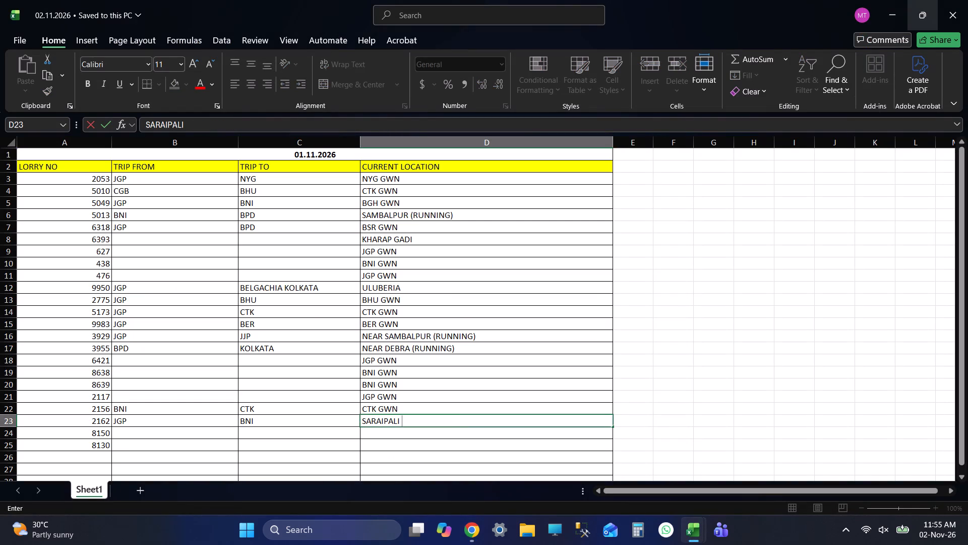
text((RUNNING))
key(Return)
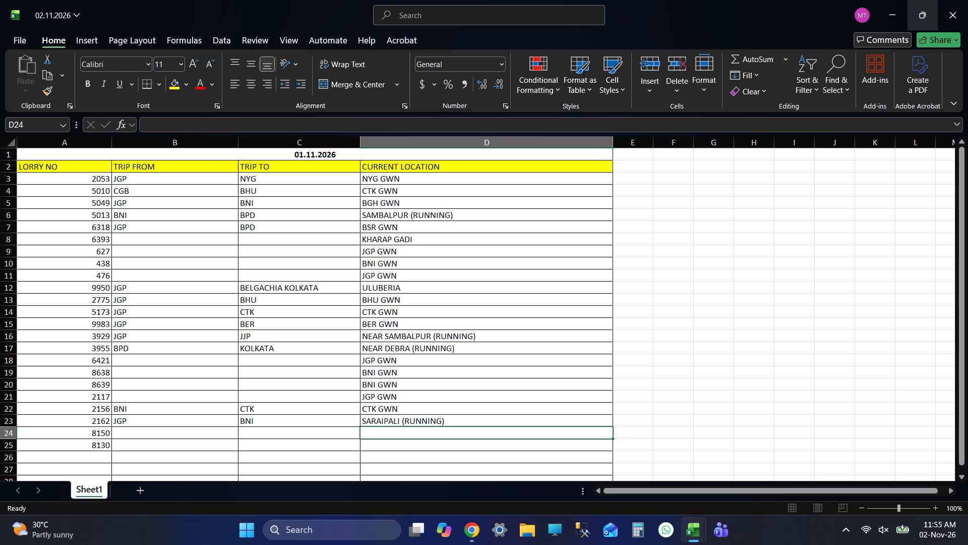
key(ctrl+s)
Copy lorry number 8150 from the status sheet and search for it on the Wheelseye dashboard.
key(shift+Tab)
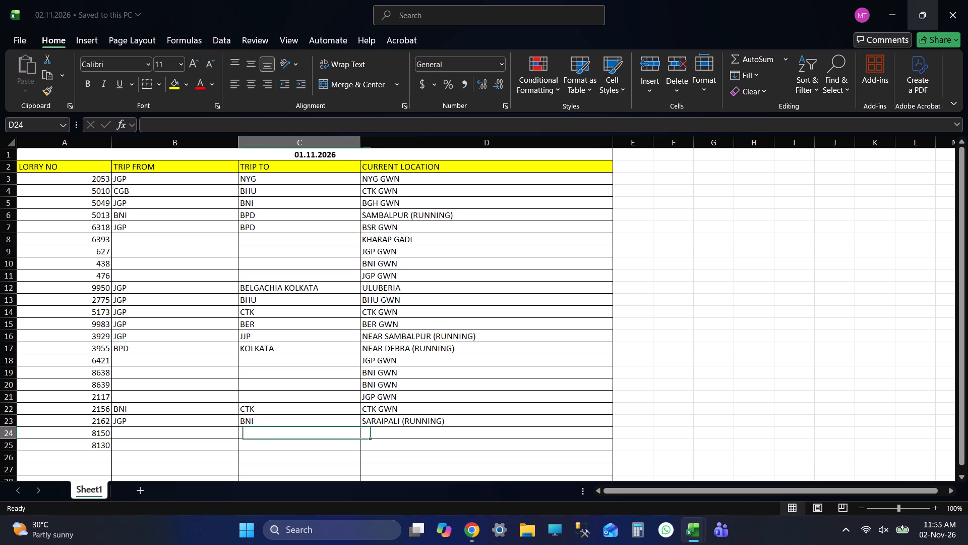
key(shift+Tab)
key(shift+Tab)
key(ctrl+c)
key(alt+Tab)
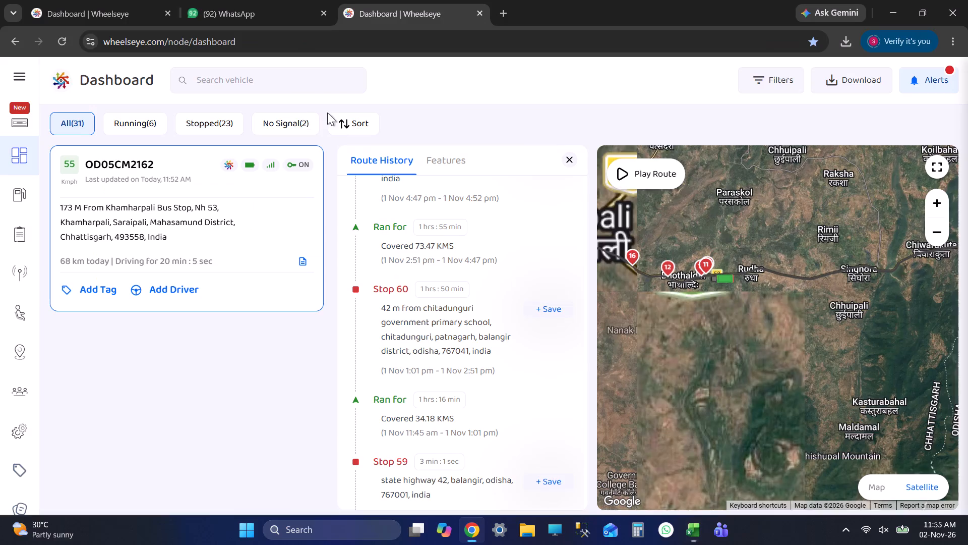
click(282, 87)
key(ctrl+v)
key(Return)
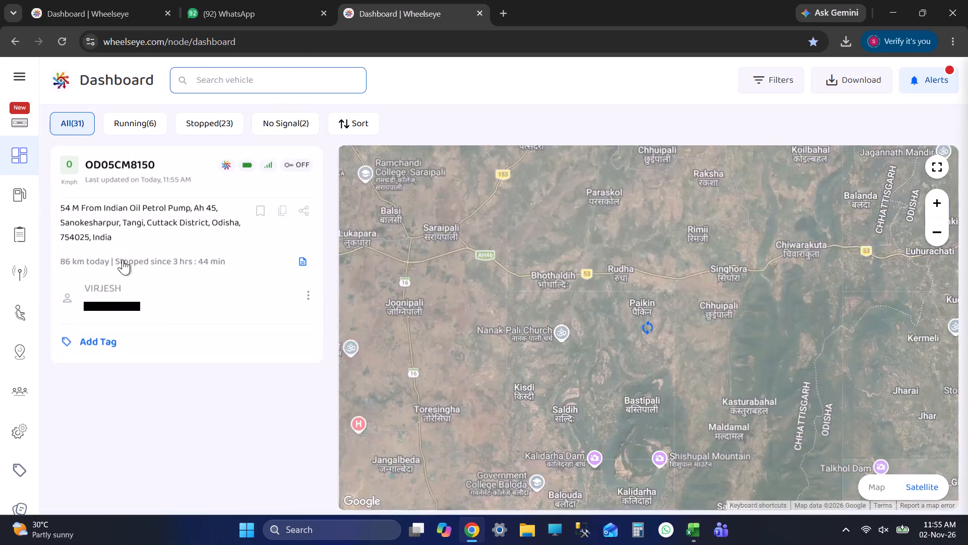
Open lorry 8150's route history for today and examine its latest stop and route on the map.
click(122, 261)
scroll(850, 364, down, 2)
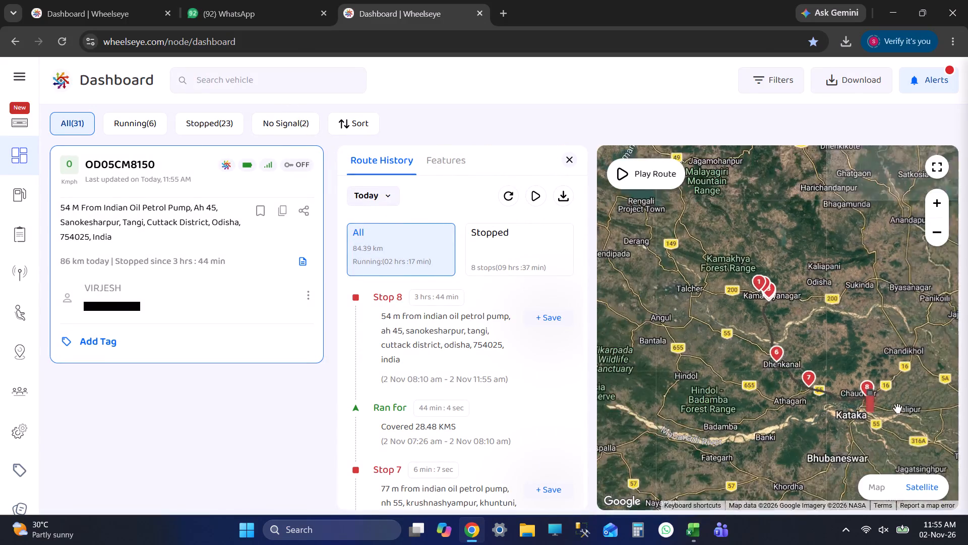
scroll(897, 408, up, 14)
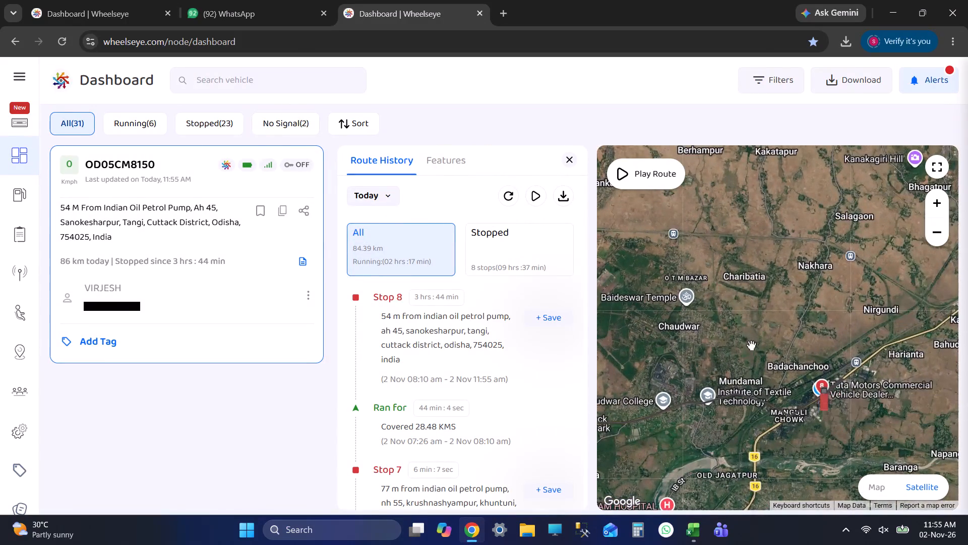
click(421, 301)
scroll(735, 375, up, 1)
scroll(737, 376, down, 3)
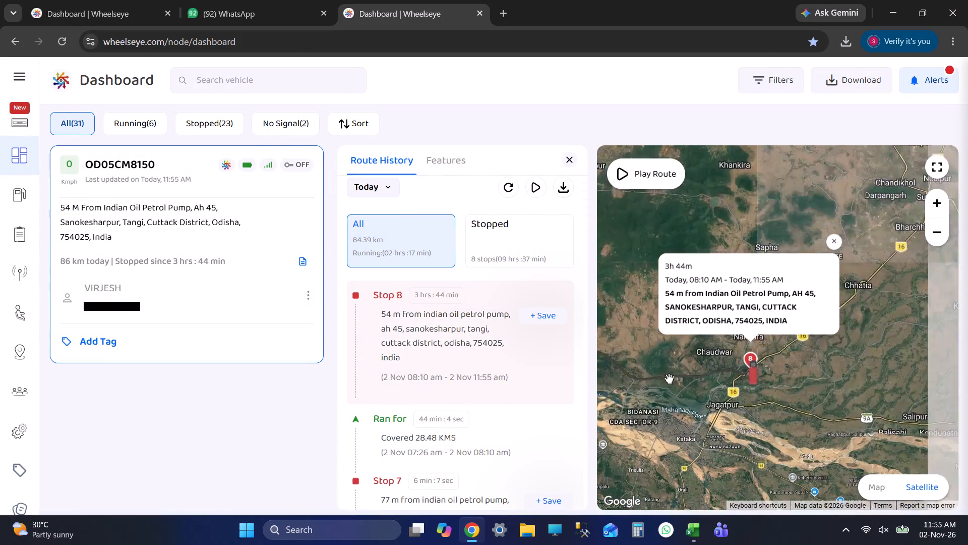
scroll(669, 378, down, 4)
scroll(671, 392, up, 1)
drag(685, 374, 842, 431)
scroll(840, 422, down, 4)
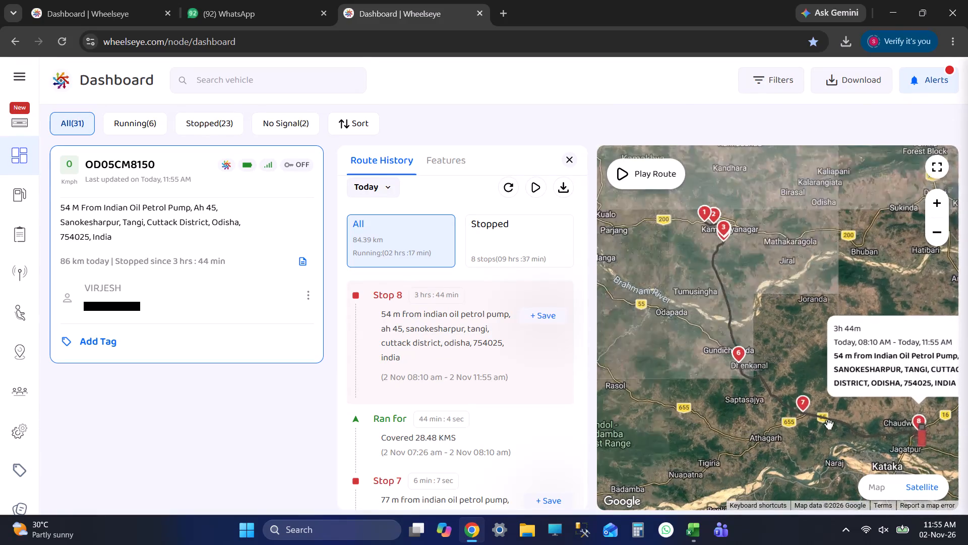
Show lorry 8150's route history for the last 7 days and examine its 1 November evening stop at Pitiri, Dhenkanal on the map.
click(373, 186)
click(392, 265)
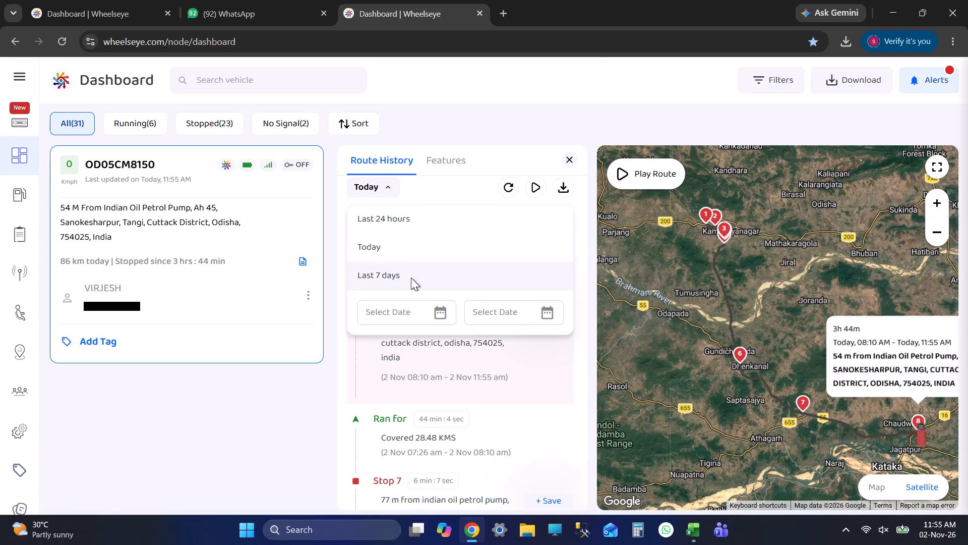
drag(729, 230, 708, 277)
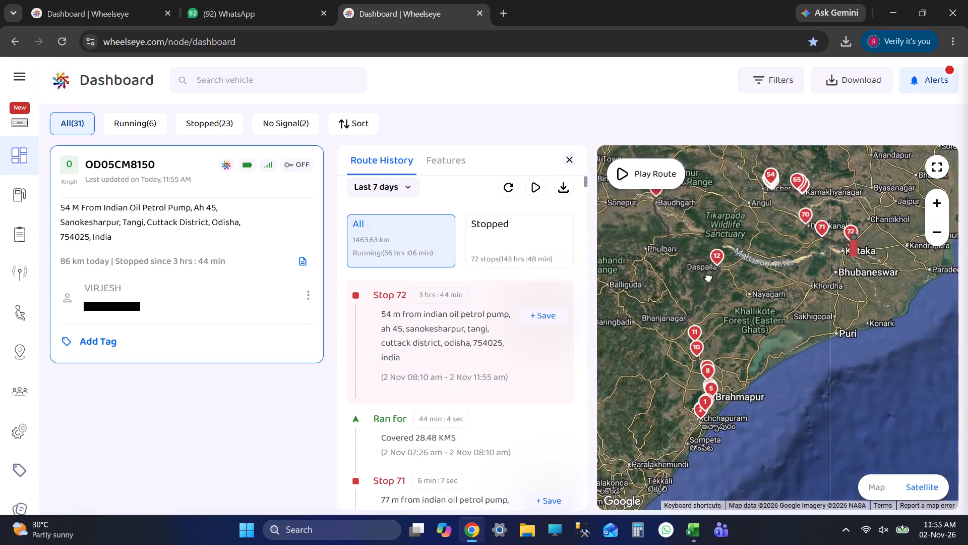
drag(708, 277, 704, 288)
scroll(486, 353, down, 3)
scroll(491, 364, up, 1)
scroll(494, 364, down, 5)
scroll(498, 389, up, 1)
scroll(500, 398, down, 1)
scroll(502, 401, up, 1)
scroll(502, 401, down, 4)
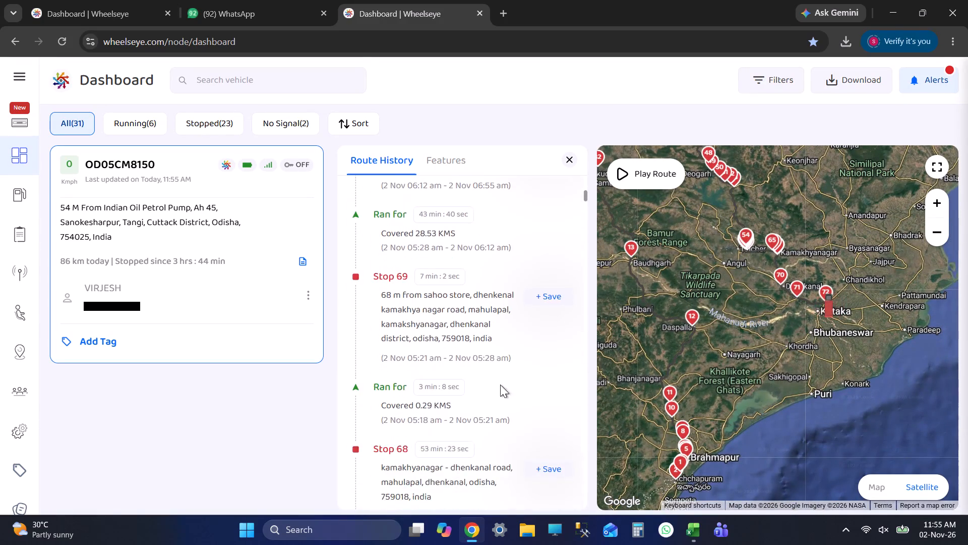
scroll(500, 385, down, 1)
scroll(499, 387, up, 1)
scroll(499, 387, down, 1)
scroll(496, 364, up, 1)
scroll(496, 367, down, 1)
scroll(496, 368, up, 1)
scroll(496, 368, down, 10)
click(462, 311)
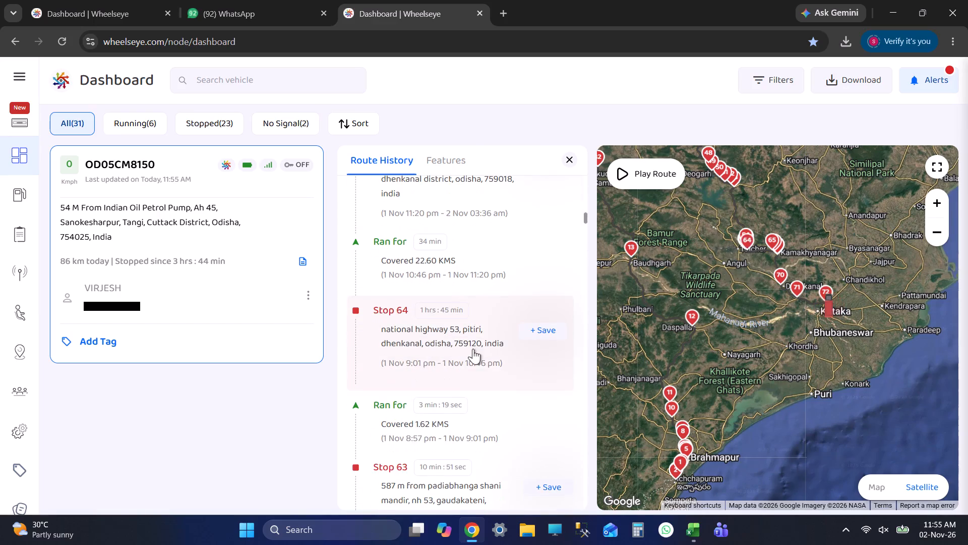
click(475, 357)
click(473, 360)
scroll(727, 272, up, 2)
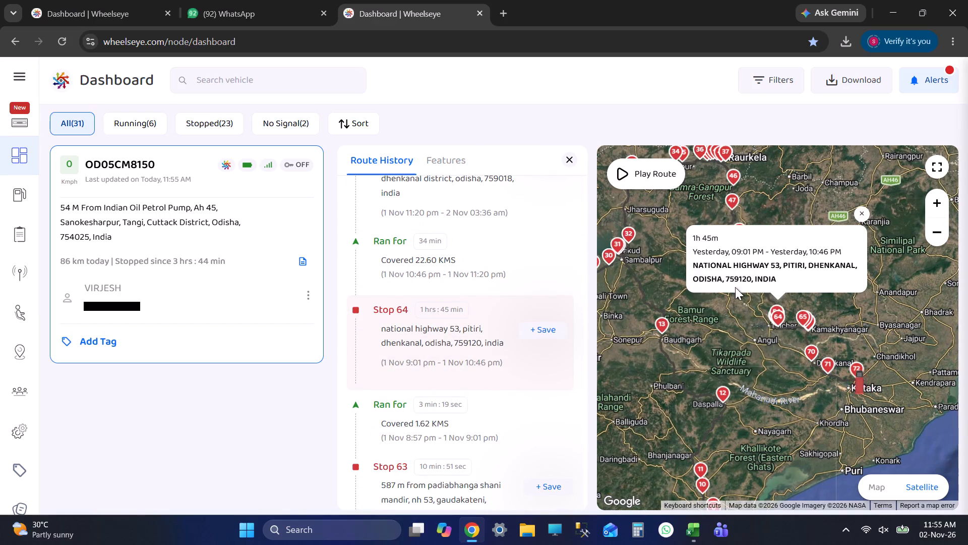
scroll(744, 316, up, 6)
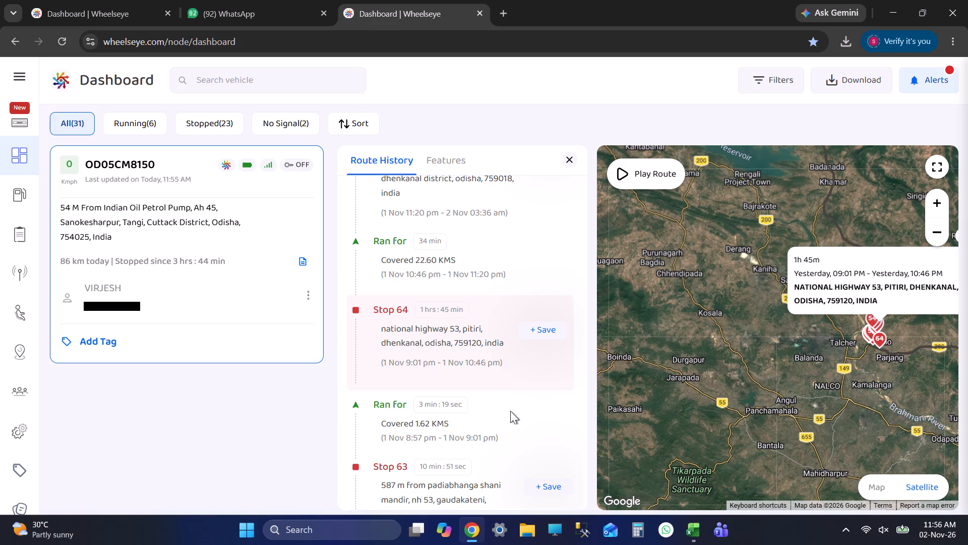
scroll(868, 364, down, 2)
scroll(841, 336, up, 3)
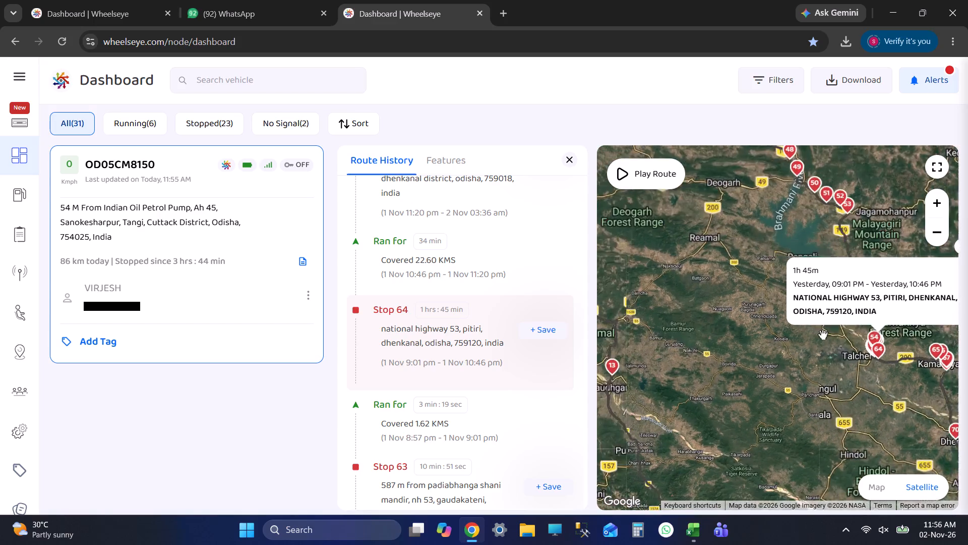
scroll(823, 335, up, 1)
drag(882, 375, 688, 319)
scroll(821, 335, up, 3)
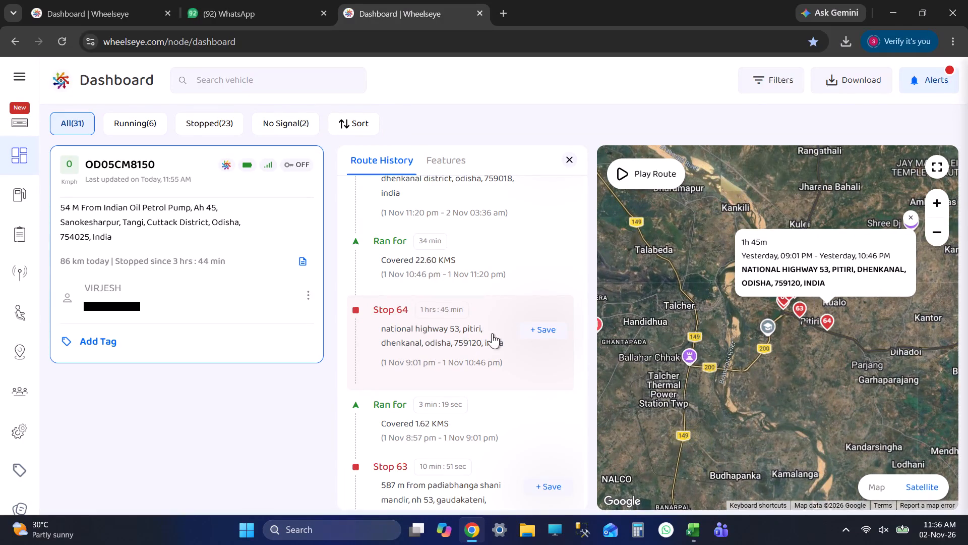
scroll(836, 365, down, 2)
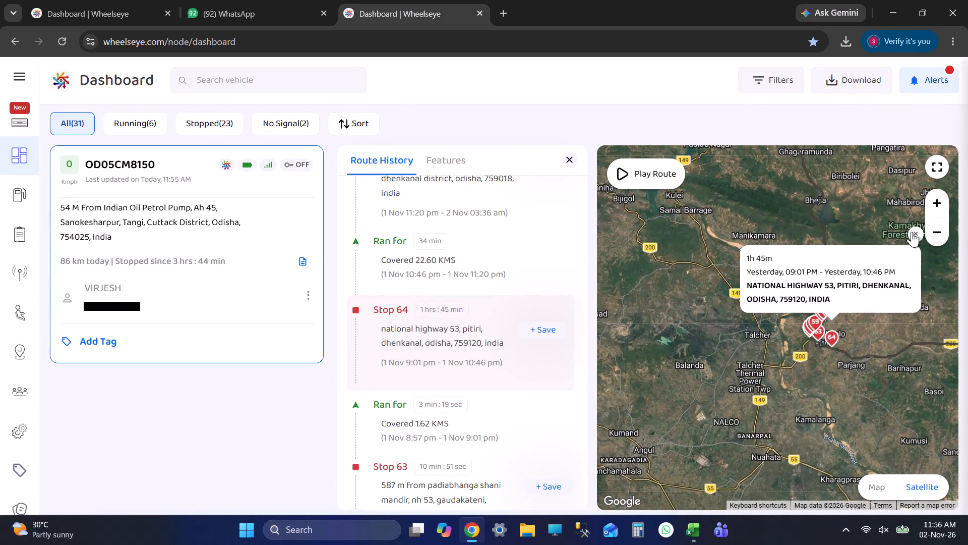
click(912, 232)
scroll(853, 329, down, 2)
scroll(831, 319, up, 8)
scroll(853, 360, up, 3)
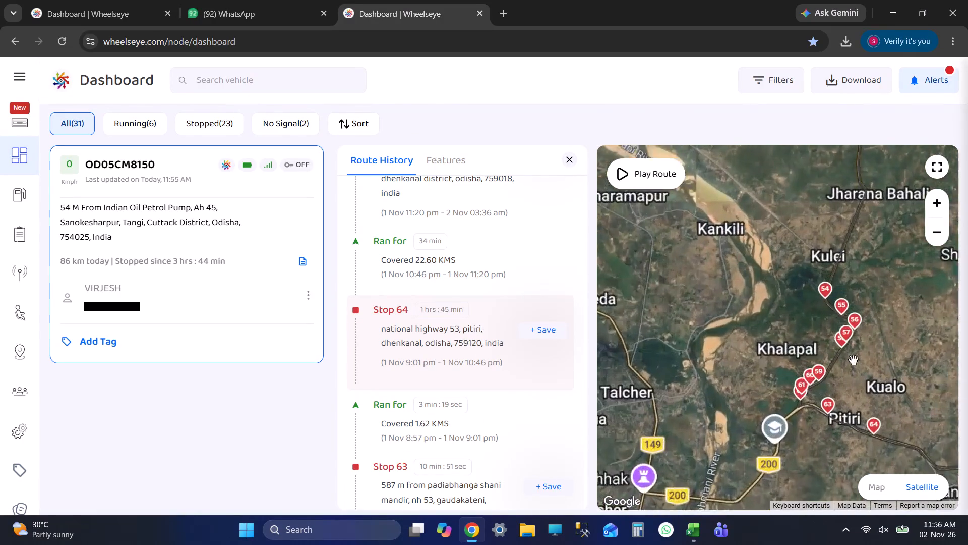
scroll(505, 367, down, 3)
Examine lorry 8150's earlier 1 November stops around Pitiri and Khalapal in the route history and on the map.
click(491, 324)
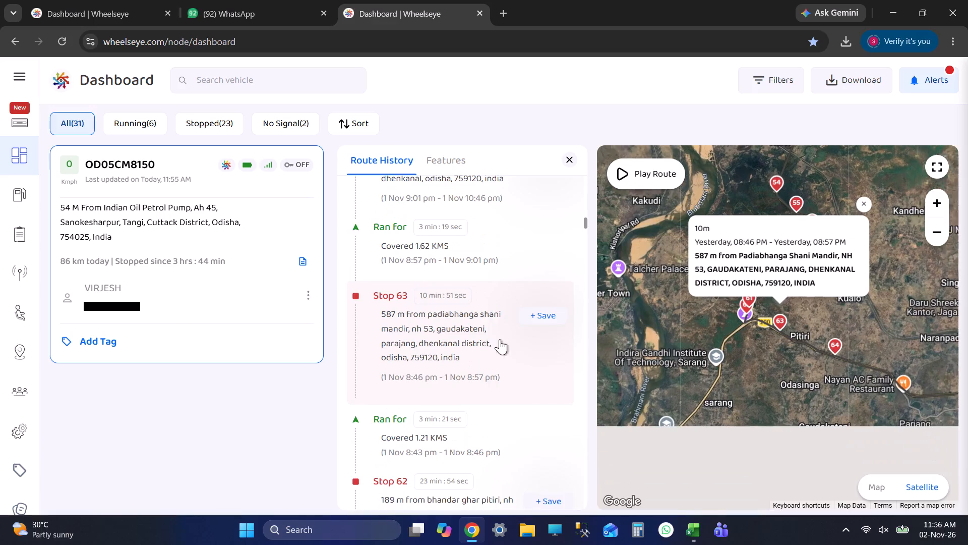
scroll(519, 349, down, 3)
click(477, 341)
scroll(477, 338, down, 4)
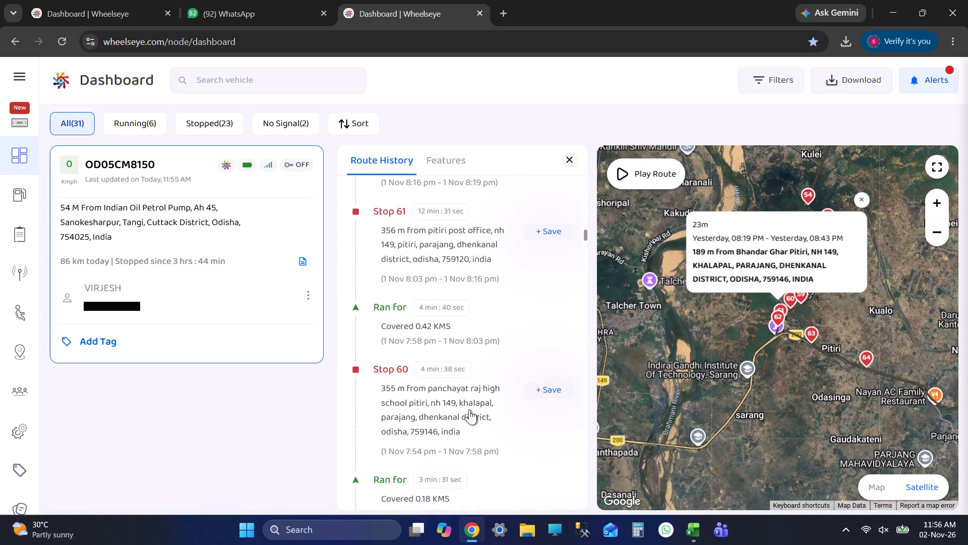
click(469, 410)
scroll(470, 353, down, 5)
scroll(745, 397, down, 4)
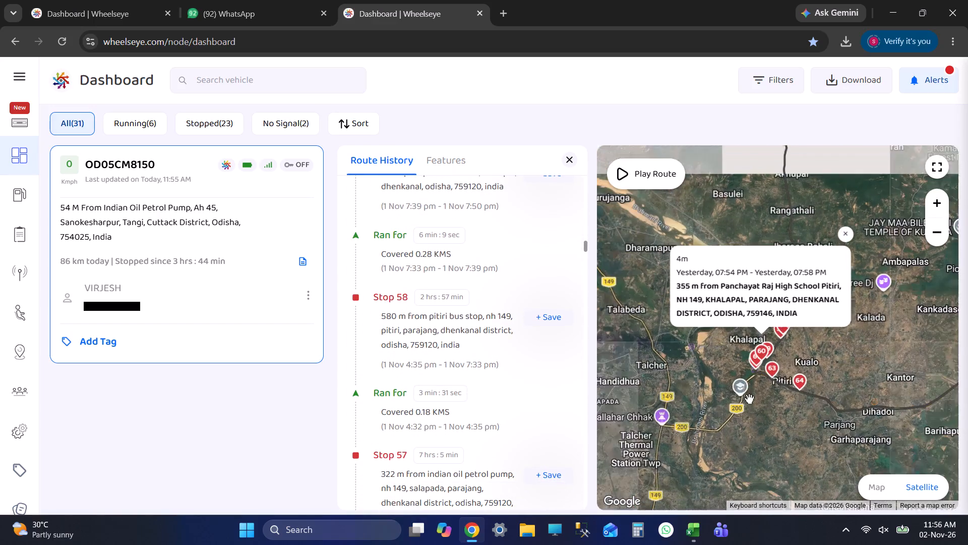
drag(749, 399, 661, 313)
scroll(675, 341, down, 4)
drag(719, 342, 668, 367)
scroll(663, 357, down, 1)
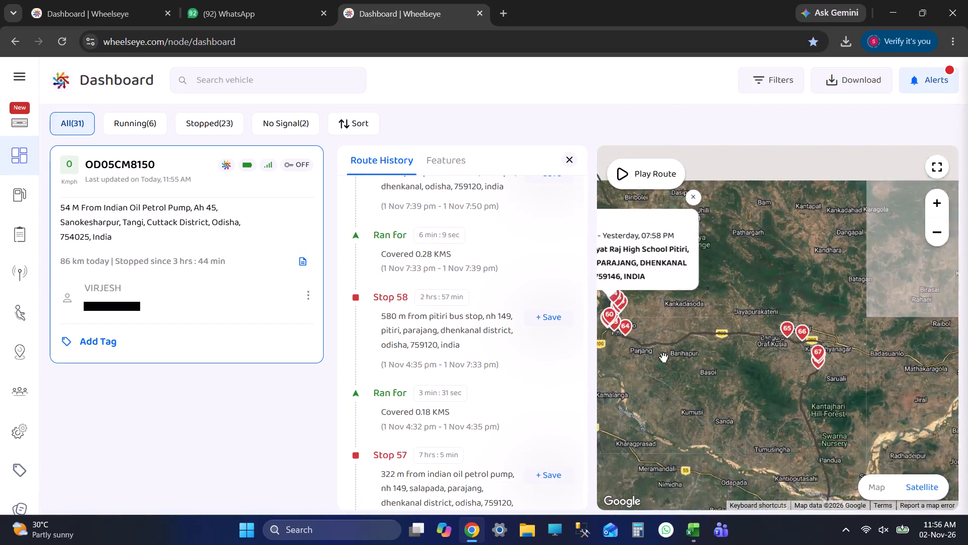
scroll(663, 354, down, 2)
drag(666, 355, 774, 371)
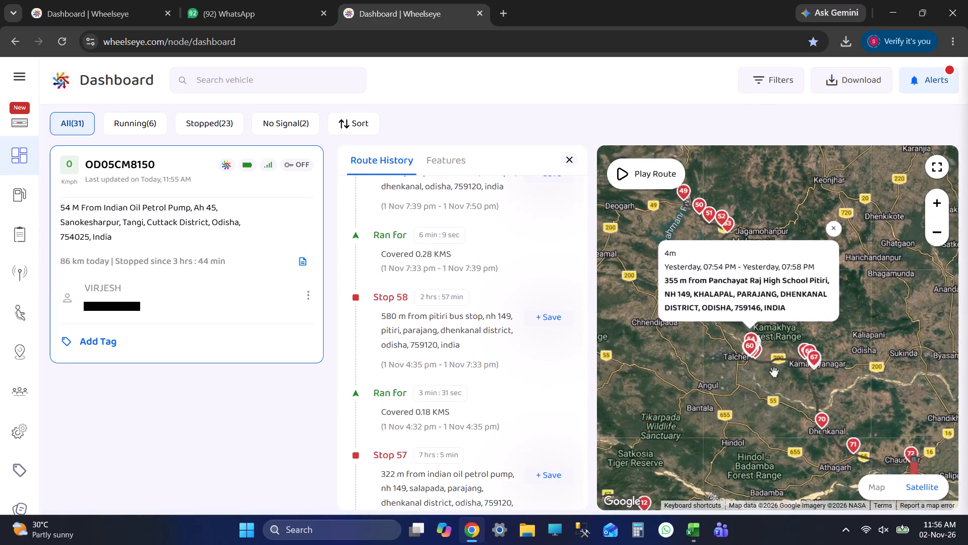
scroll(464, 349, down, 5)
scroll(473, 351, up, 1)
scroll(473, 351, down, 5)
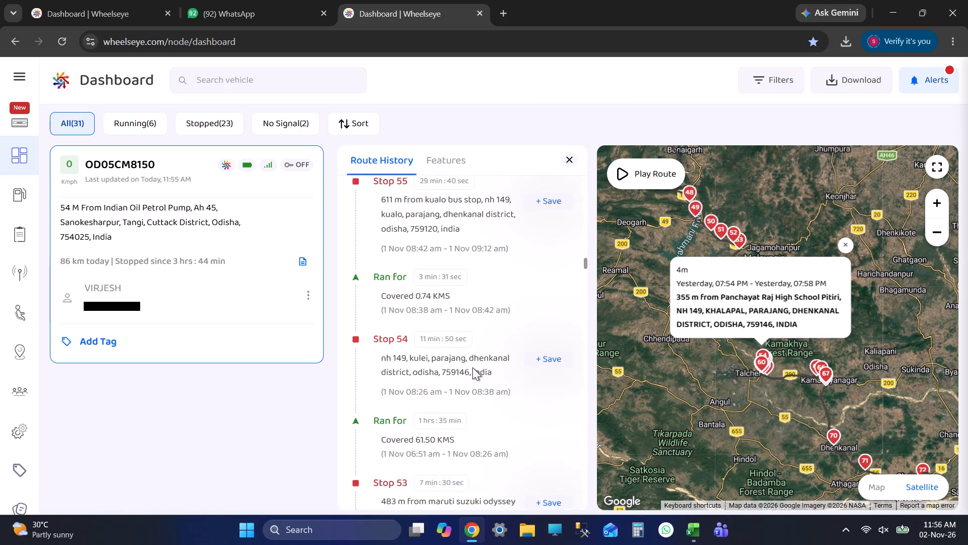
Trace lorry 8150's route back through its 31 October stops around Lahunipara, Rajagangapur, Kalunga and Rourkela.
scroll(472, 367, down, 2)
scroll(472, 367, up, 1)
scroll(472, 367, down, 2)
click(485, 353)
scroll(534, 361, down, 4)
scroll(482, 368, down, 1)
scroll(480, 371, up, 1)
scroll(480, 371, down, 9)
scroll(480, 371, up, 1)
scroll(480, 371, down, 2)
click(485, 369)
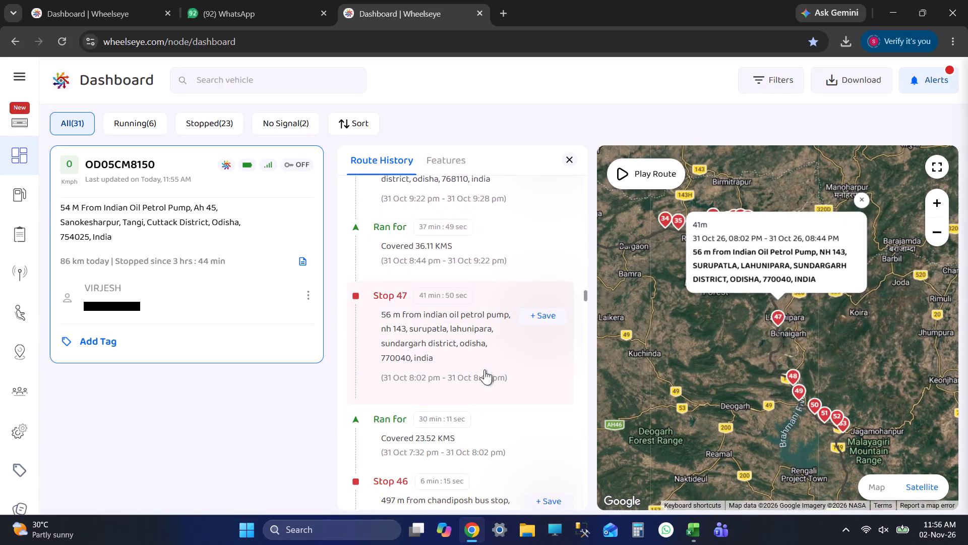
scroll(485, 378, down, 4)
click(485, 422)
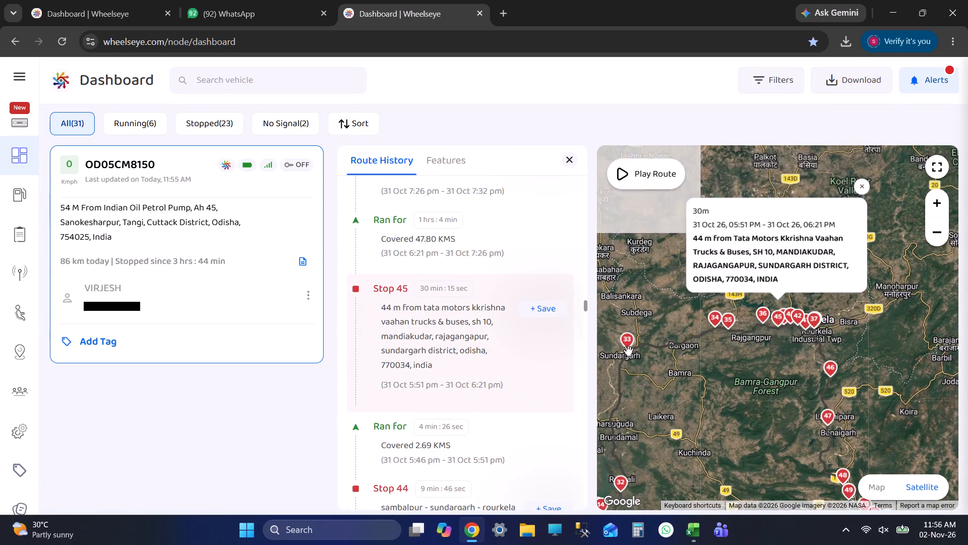
scroll(789, 344, up, 7)
scroll(441, 407, down, 3)
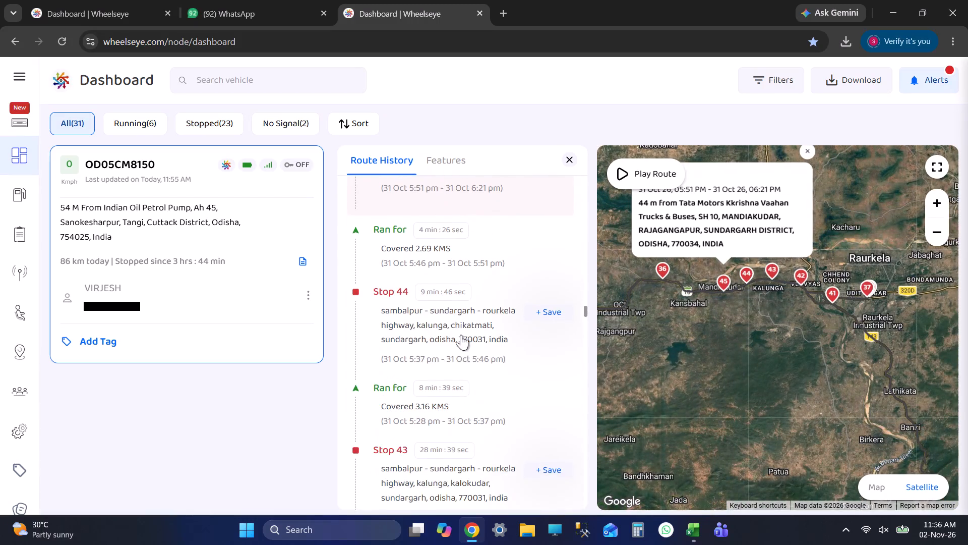
click(461, 330)
scroll(523, 364, down, 3)
click(468, 357)
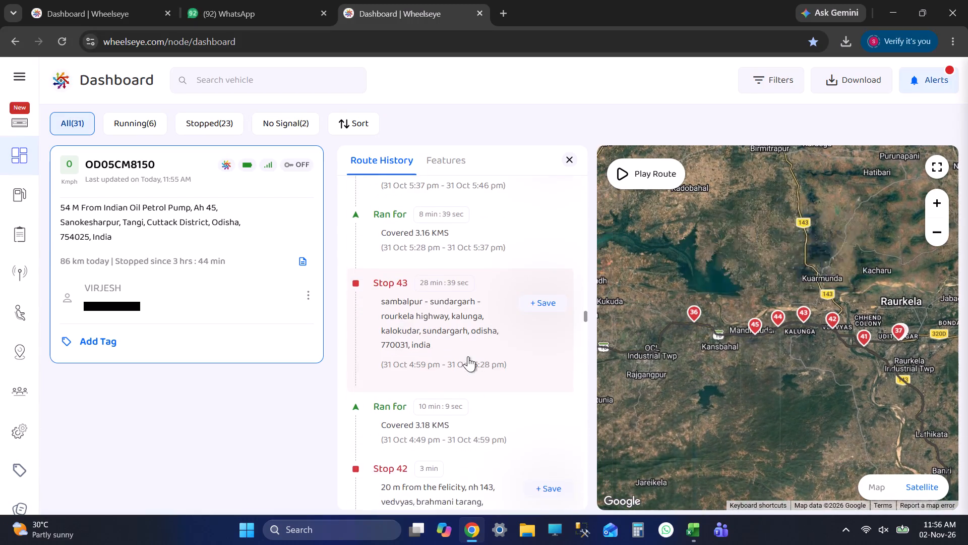
scroll(407, 414, down, 3)
click(452, 322)
scroll(470, 333, up, 8)
scroll(473, 338, down, 1)
scroll(471, 339, up, 3)
scroll(466, 347, down, 1)
scroll(463, 349, up, 2)
scroll(459, 350, down, 1)
scroll(458, 350, up, 5)
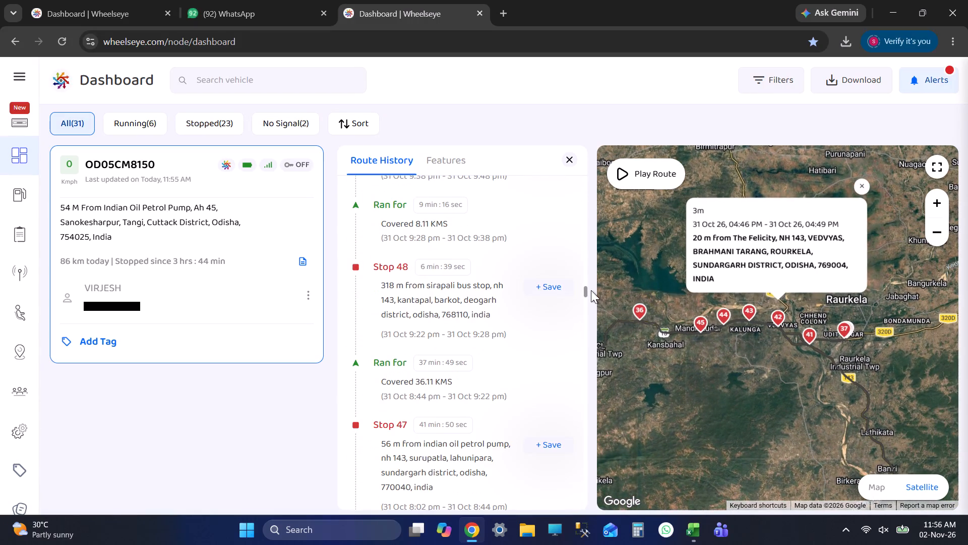
Check lorry 8150's latest stop on the Wheelseye map and return to its current location cell in the status sheet.
drag(587, 289, 583, 113)
click(460, 326)
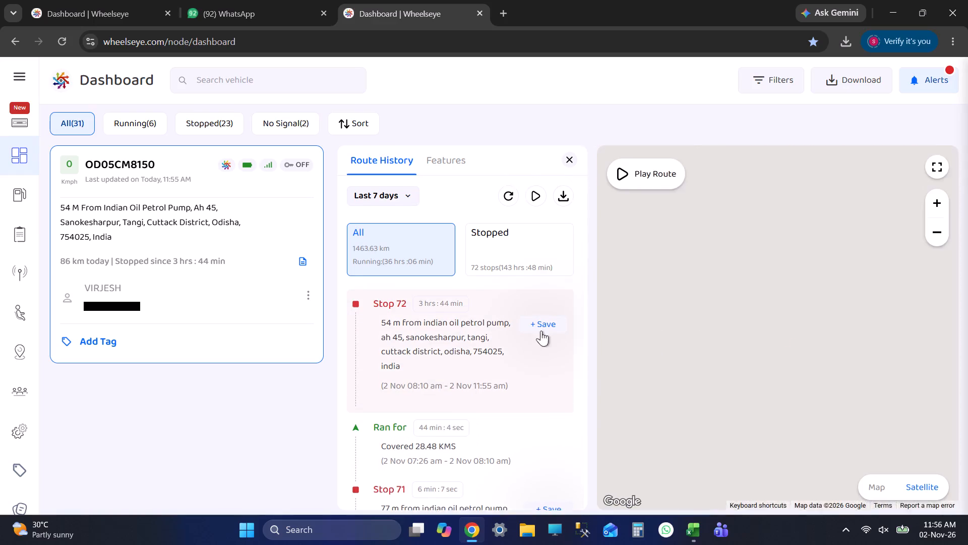
scroll(808, 335, up, 20)
scroll(808, 335, up, 1)
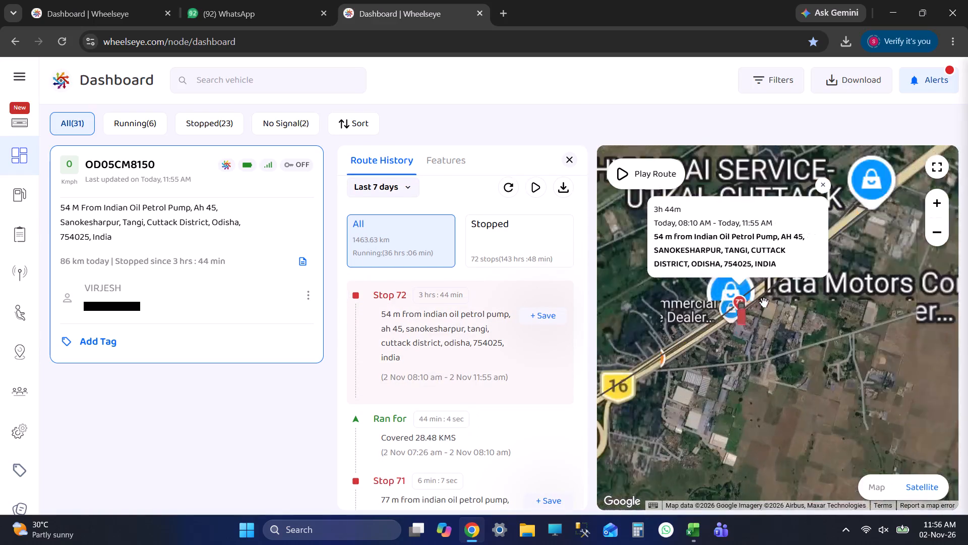
scroll(764, 302, up, 3)
drag(729, 334, 796, 383)
scroll(797, 389, down, 6)
scroll(798, 398, up, 5)
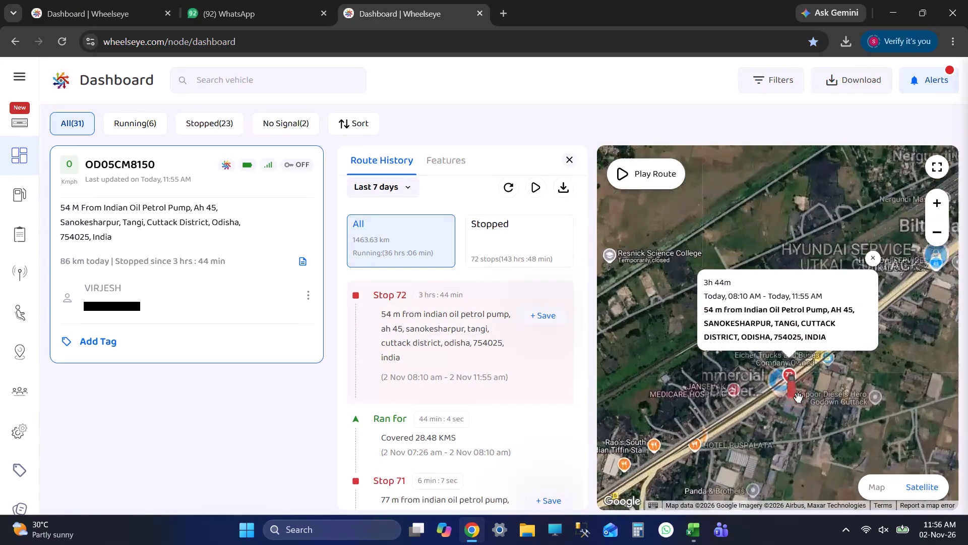
scroll(798, 398, up, 2)
key(alt+Tab)
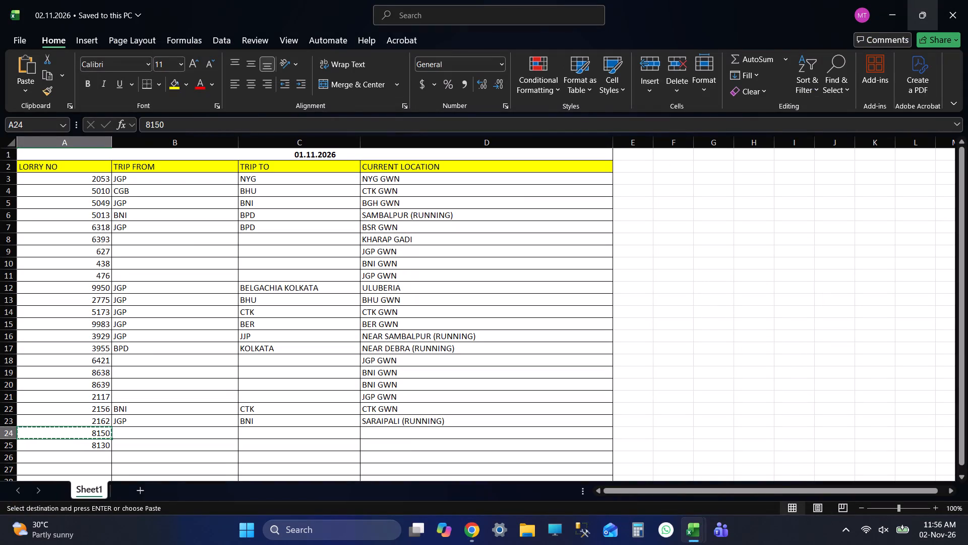
key(Tab)
key(Tab)
key(Tab)
key(Tab)
key(shift+Tab)
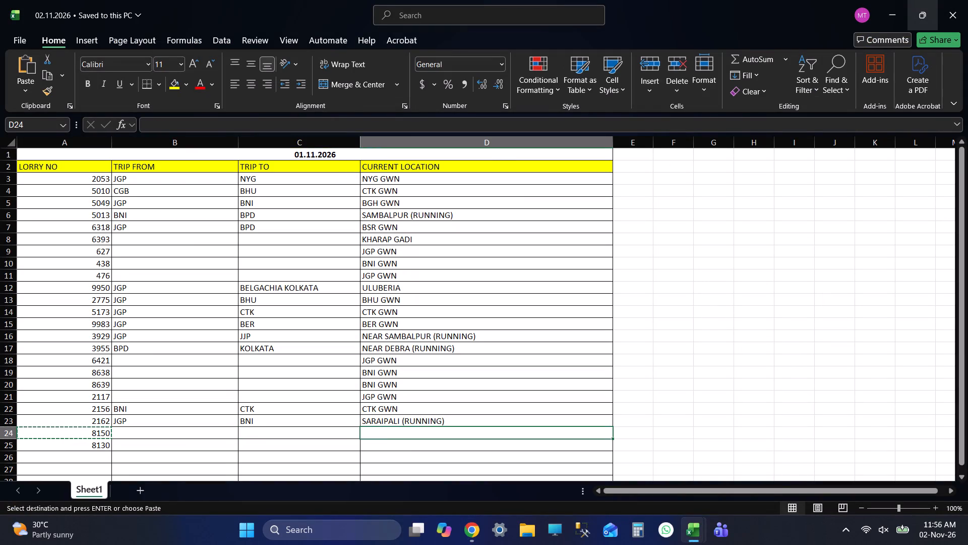
Enter JAGATPUR TIRUPATI TATA MOTORS SERVICE CENTER as lorry 8150's current location in the status sheet.
text(JAGAT)
text(PUR)
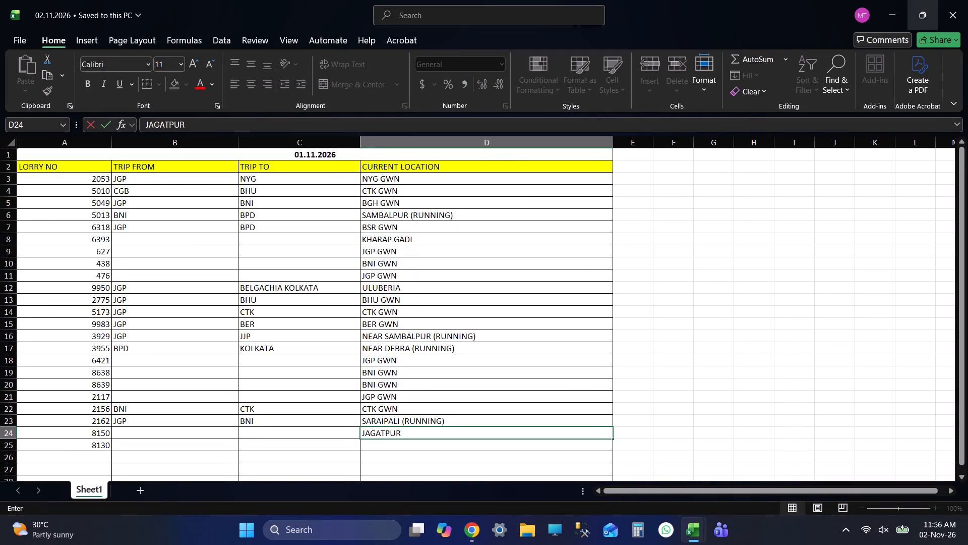
key(space)
key(t)
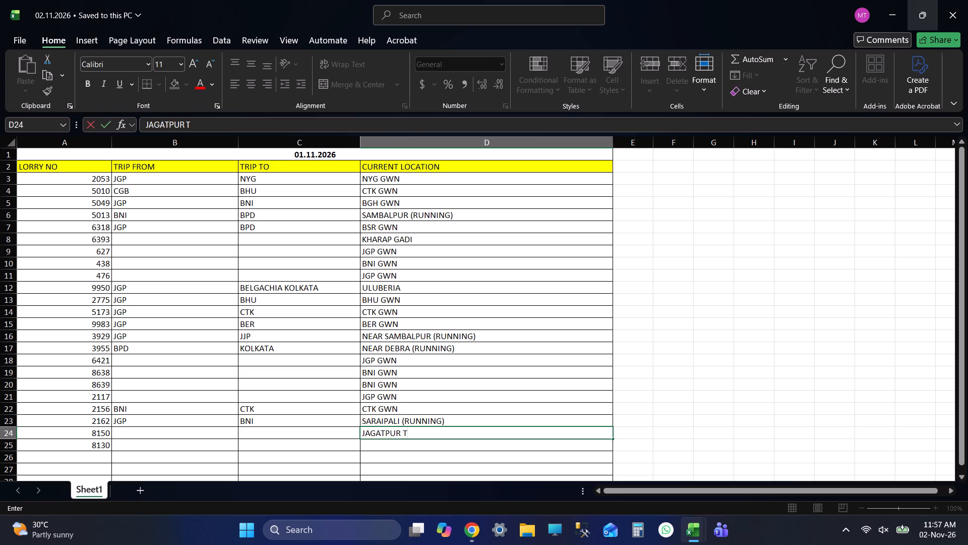
text(IRUPATI)
key(space)
text(TATA MOTORS)
key(space)
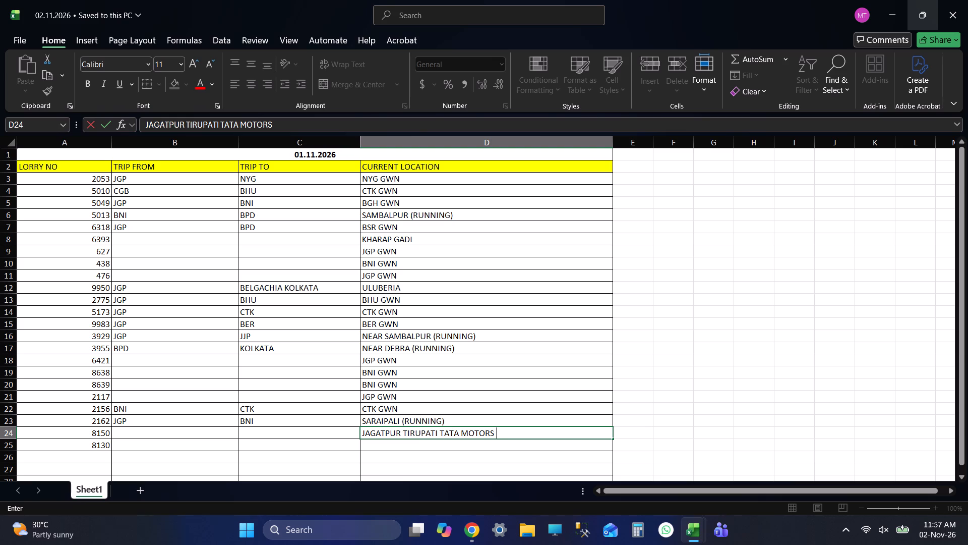
click(443, 447)
click(516, 428)
click(509, 427)
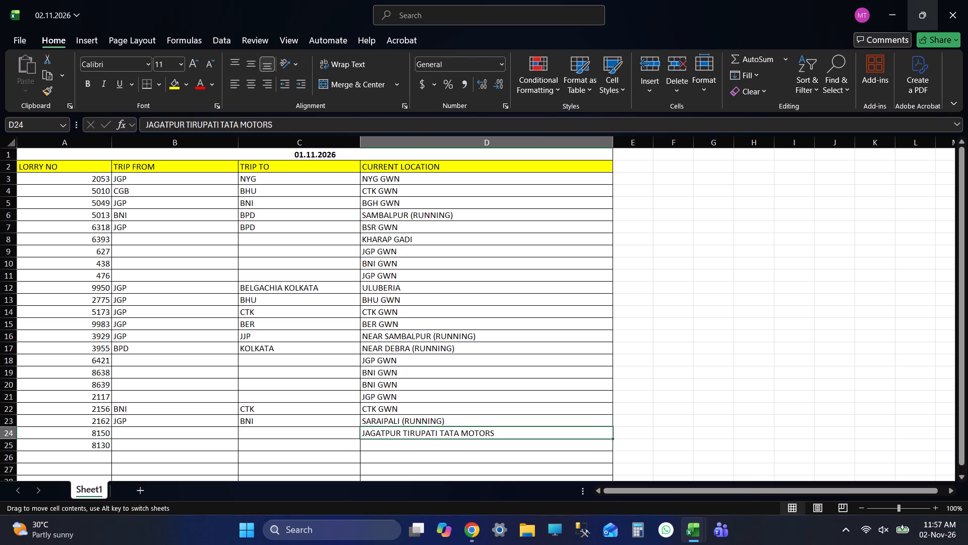
double_click(502, 431)
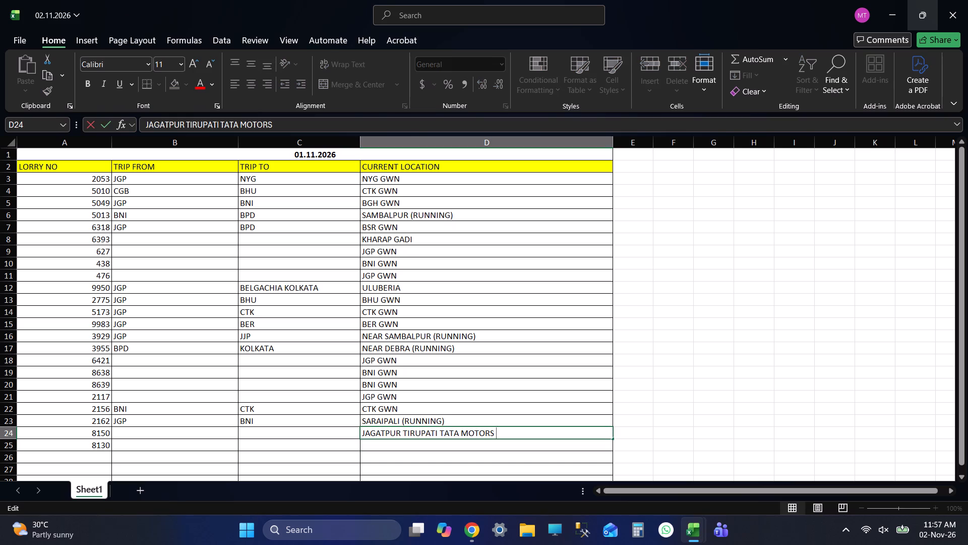
text(SERVICE)
key(space)
key(s)
key(BackSpace)
text(CENTER)
key(Return)
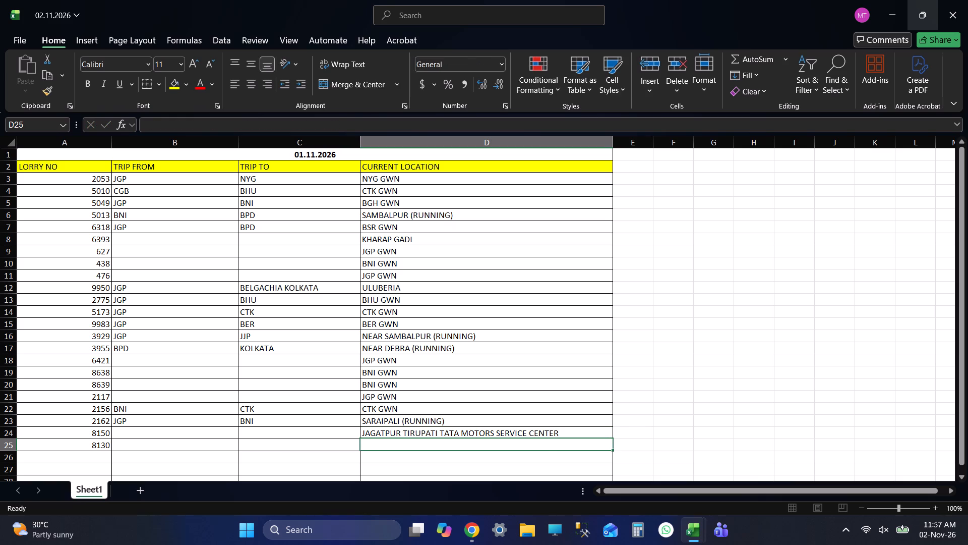
Save the 02.11.2026 status workbook.
key(ctrl+s)
key(ctrl+s)
key(ctrl+s)
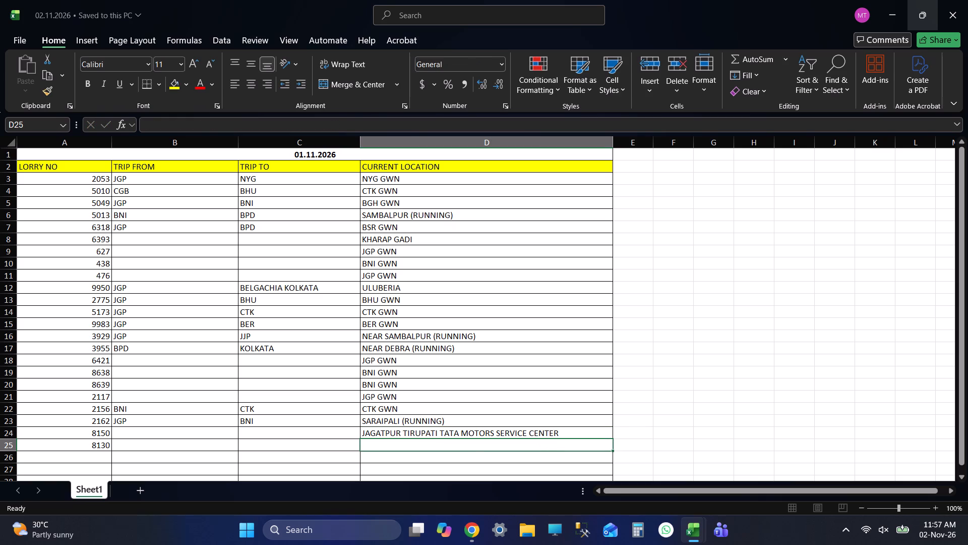
key(ctrl+s)
key(ctrl+s)
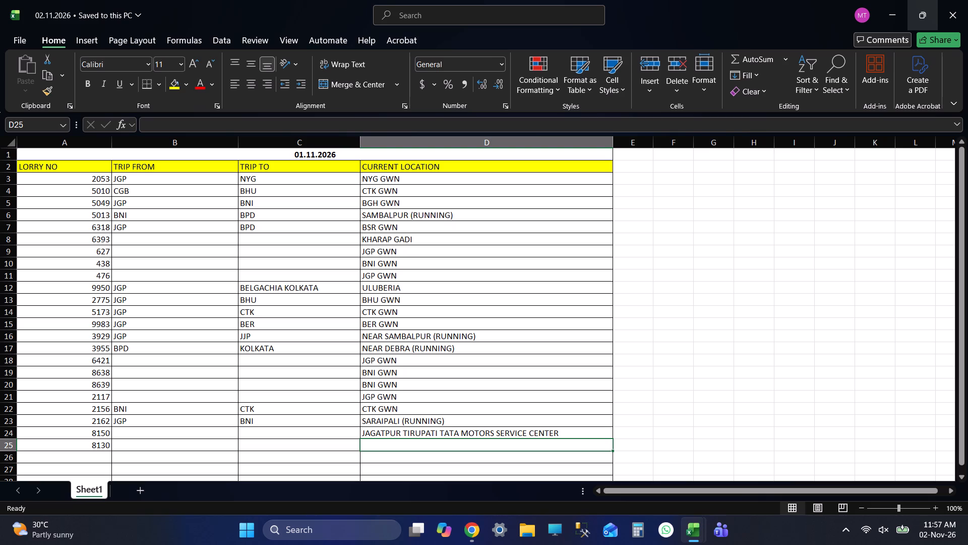
key(ctrl+s)
key(ctrl+s)
click(513, 432)
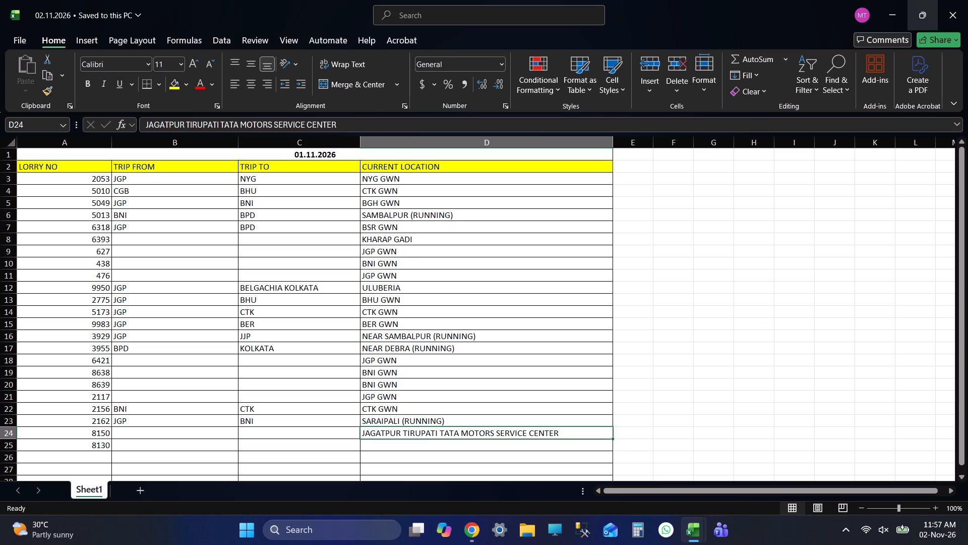
key(ctrl+s)
key(ctrl+s)
Copy lorry number 8130 from the status sheet and switch to the Wheelseye dashboard to look it up.
click(501, 447)
key(shift+Tab)
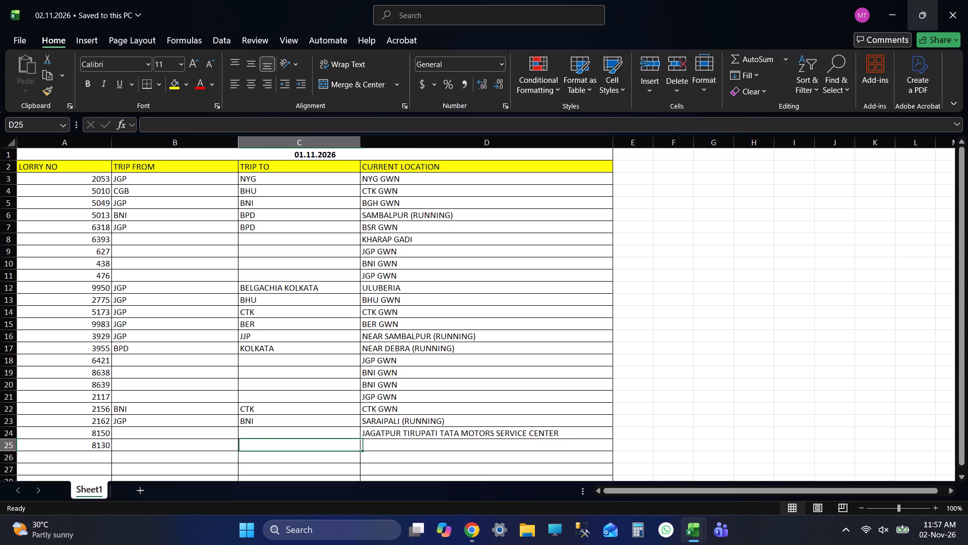
key(shift+Tab)
key(shift+Tab)
key(ctrl+c)
key(alt+Tab)
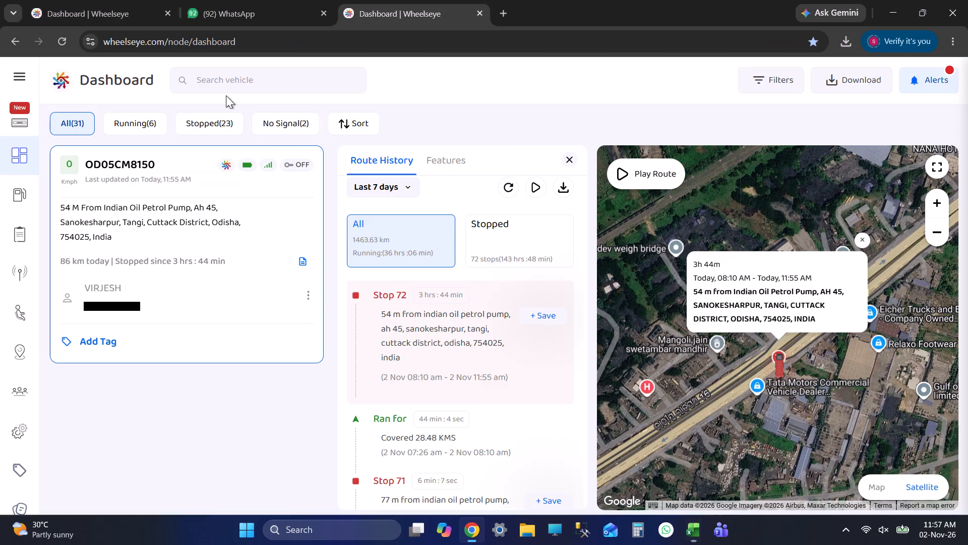
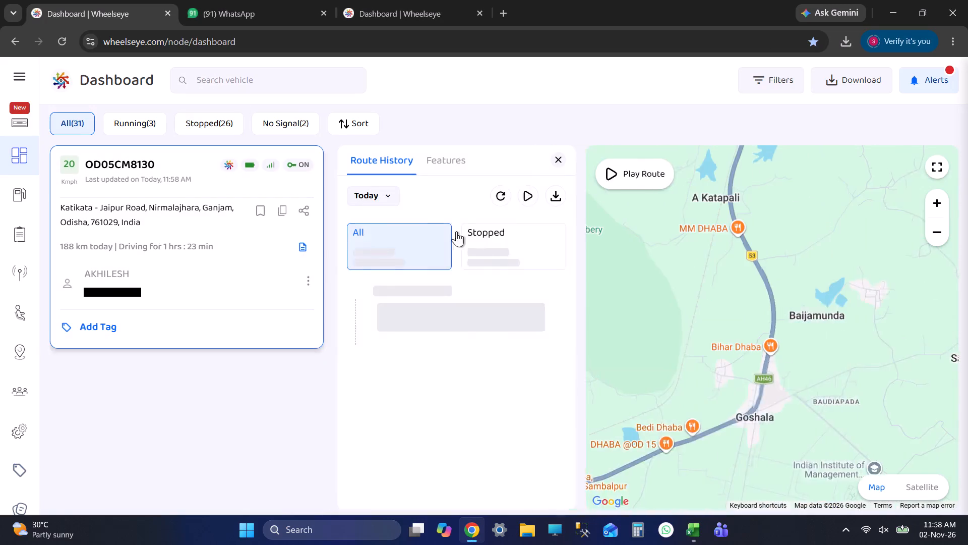
Examine lorry 8130's route for today and its current position on the Wheelseye map, both close up and in the wider region.
key(alt+Tab)
key(alt+Tab)
drag(764, 361, 707, 287)
scroll(739, 374, up, 6)
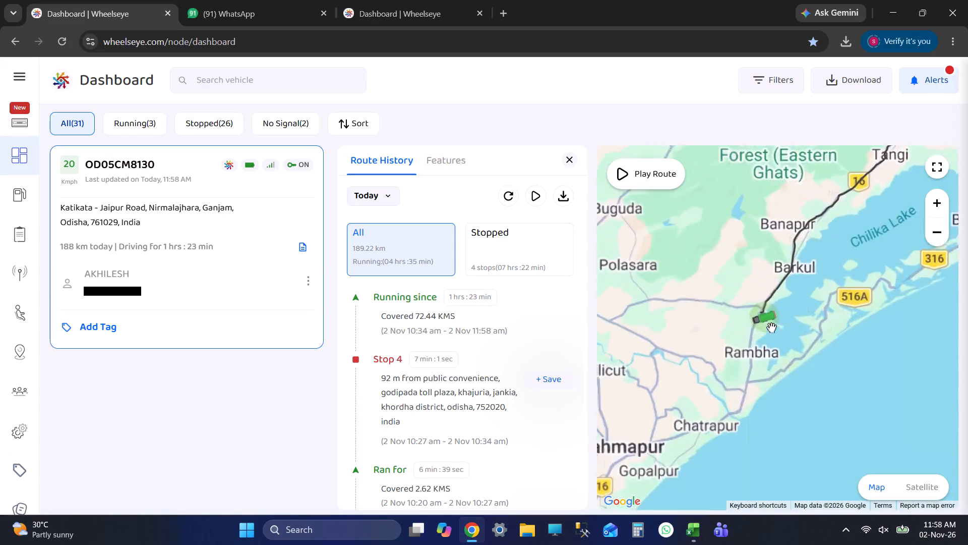
scroll(769, 318, down, 9)
scroll(766, 312, up, 1)
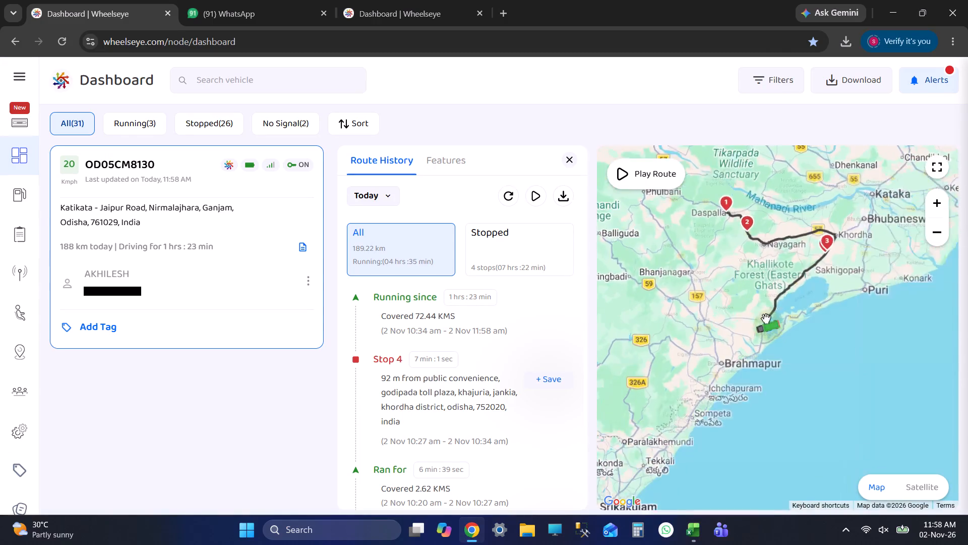
scroll(768, 305, down, 1)
scroll(768, 307, up, 1)
scroll(768, 307, down, 2)
drag(767, 294, 744, 304)
scroll(744, 304, down, 3)
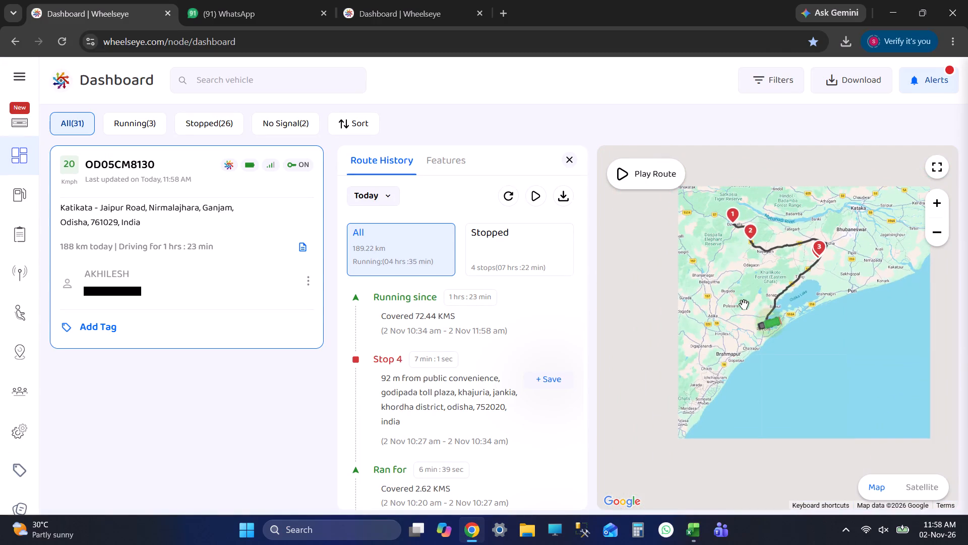
drag(772, 276, 754, 305)
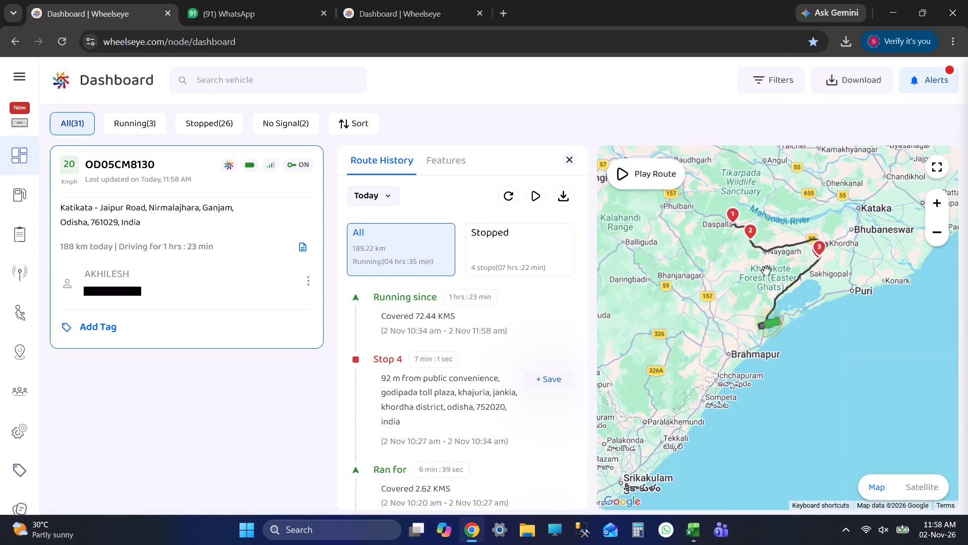
drag(763, 288, 743, 256)
drag(764, 307, 764, 281)
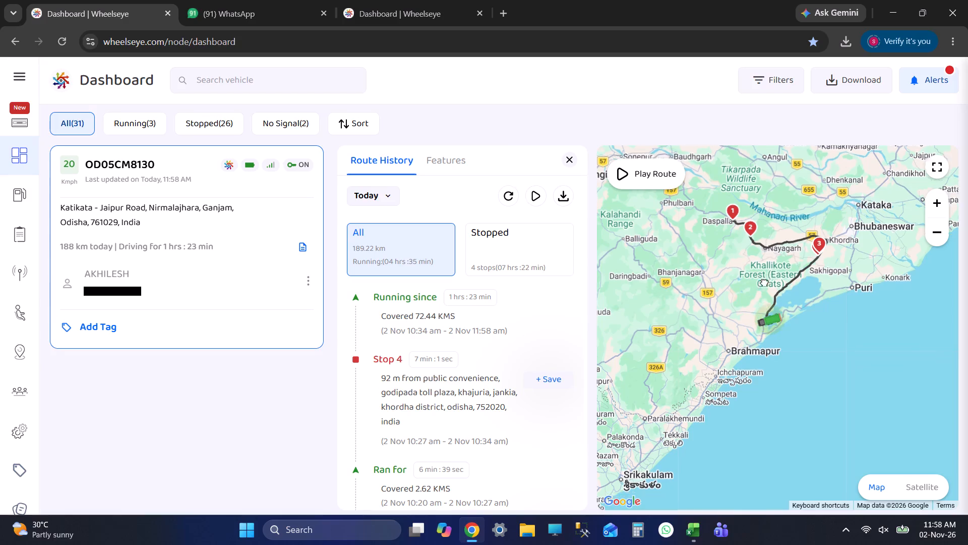
drag(764, 281, 765, 351)
scroll(773, 345, down, 2)
scroll(761, 321, up, 6)
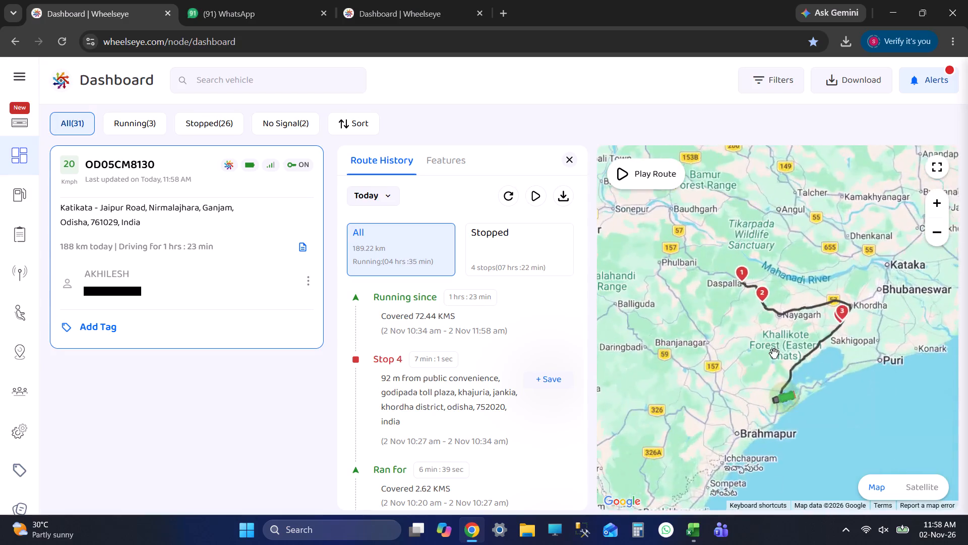
drag(773, 355, 743, 287)
scroll(743, 298, up, 4)
drag(749, 338, 736, 272)
scroll(744, 315, up, 3)
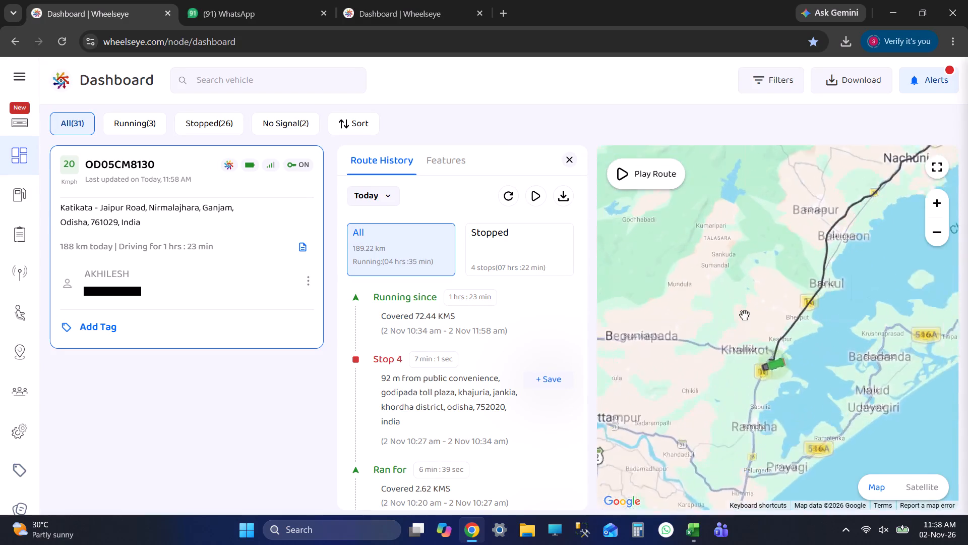
scroll(744, 315, up, 3)
drag(756, 341, 754, 279)
scroll(780, 343, up, 5)
drag(782, 348, 714, 307)
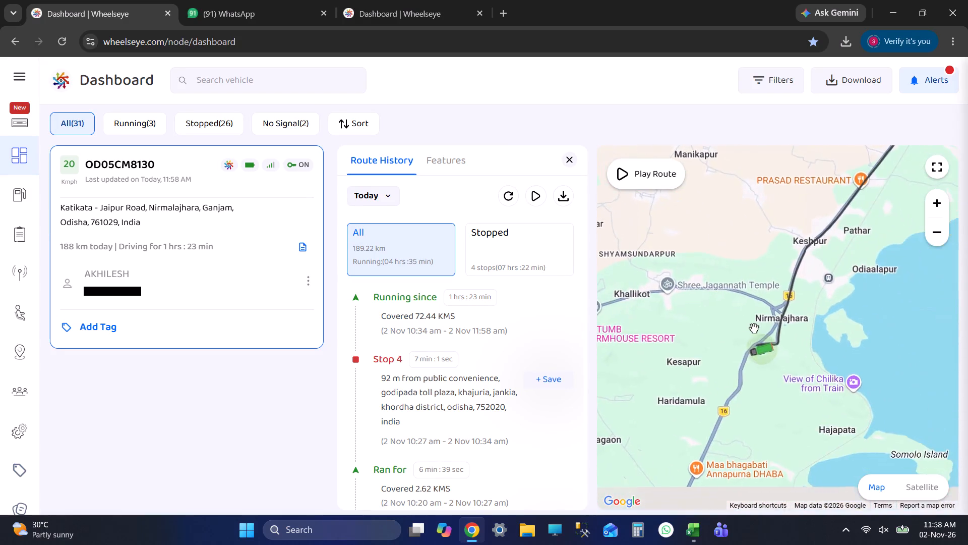
scroll(759, 330, up, 4)
scroll(768, 320, down, 11)
scroll(760, 288, up, 1)
scroll(760, 288, down, 1)
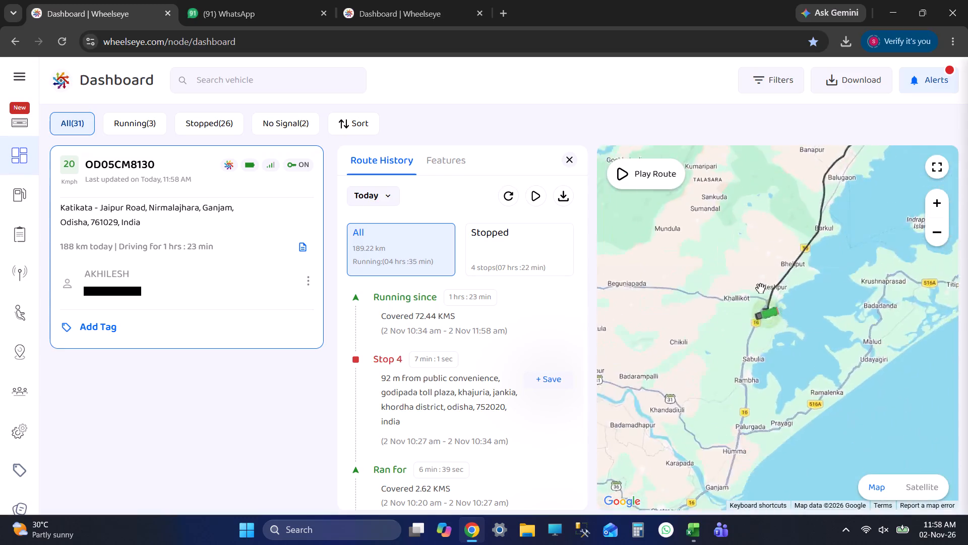
drag(740, 239, 767, 319)
scroll(778, 320, down, 2)
scroll(779, 323, up, 1)
scroll(779, 323, down, 1)
scroll(779, 327, up, 1)
scroll(779, 329, down, 3)
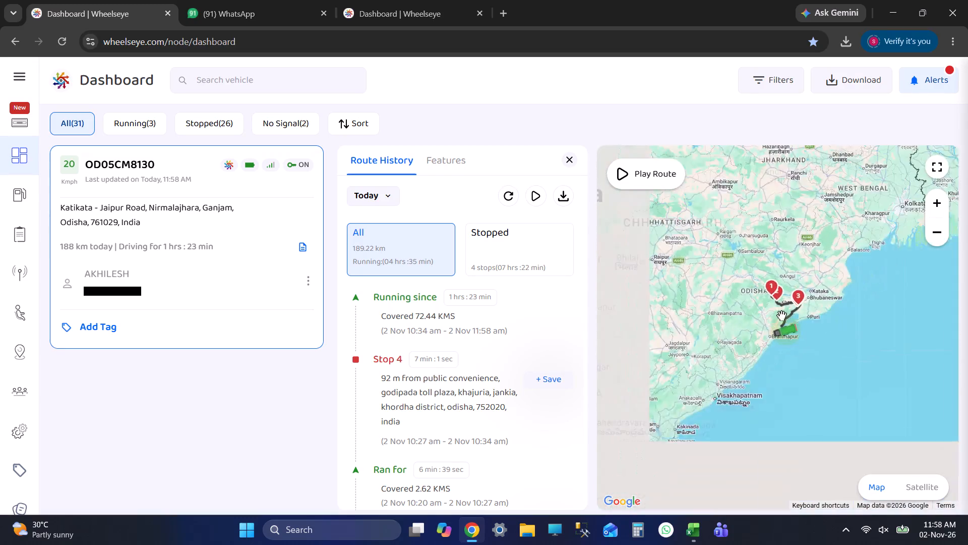
scroll(783, 313, up, 10)
drag(863, 250, 783, 271)
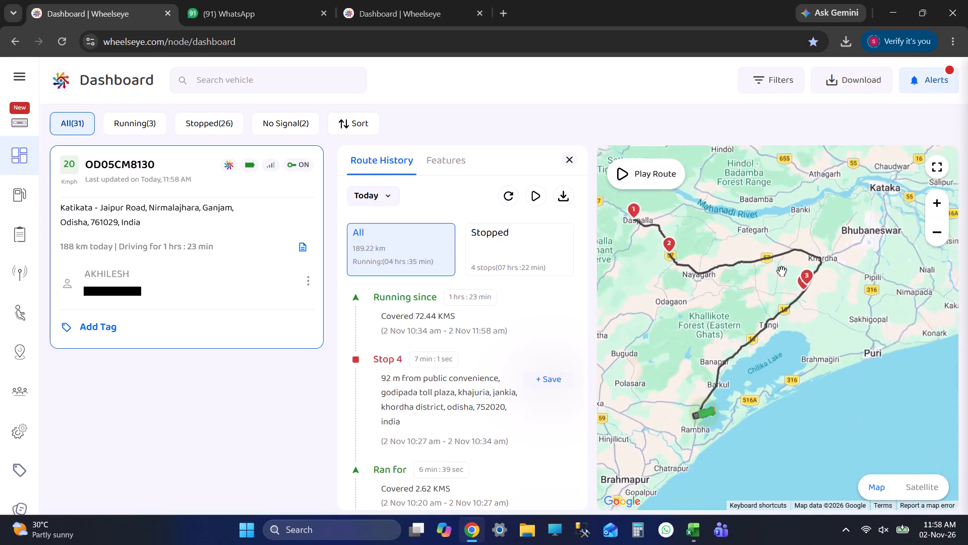
scroll(799, 282, up, 4)
scroll(766, 313, down, 2)
scroll(766, 315, up, 1)
scroll(766, 315, down, 5)
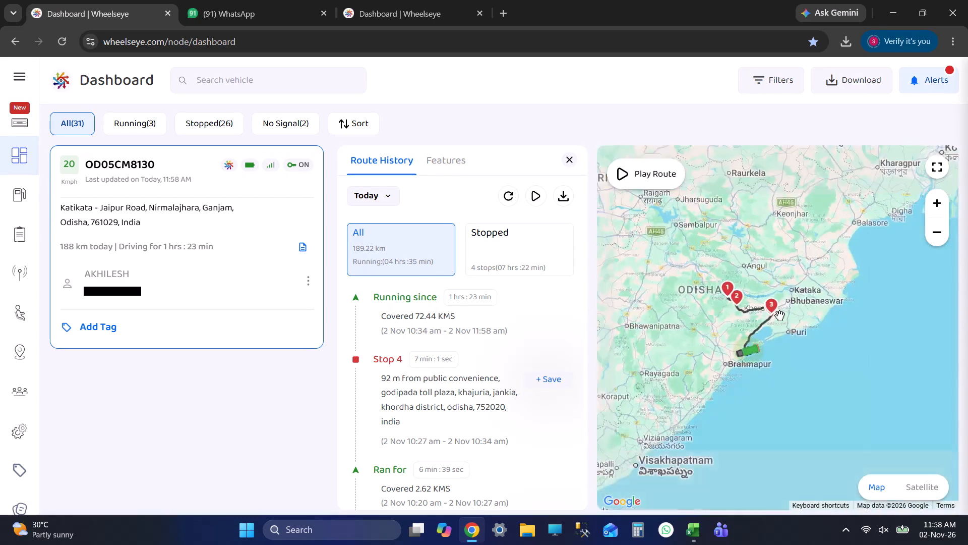
scroll(779, 315, up, 1)
scroll(779, 315, down, 1)
Look up lorry 8130's latest trip in the BNI (RAIPUR MTPL(T)) sheets of the November and October daily trip workbooks.
key(alt+Tab)
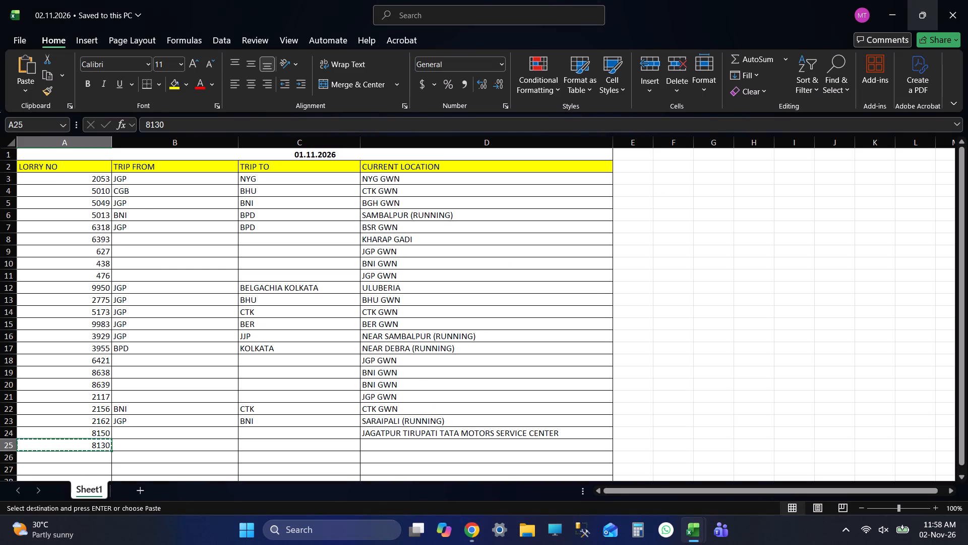
key(alt+Tab)
key(alt+Tab)
click(328, 494)
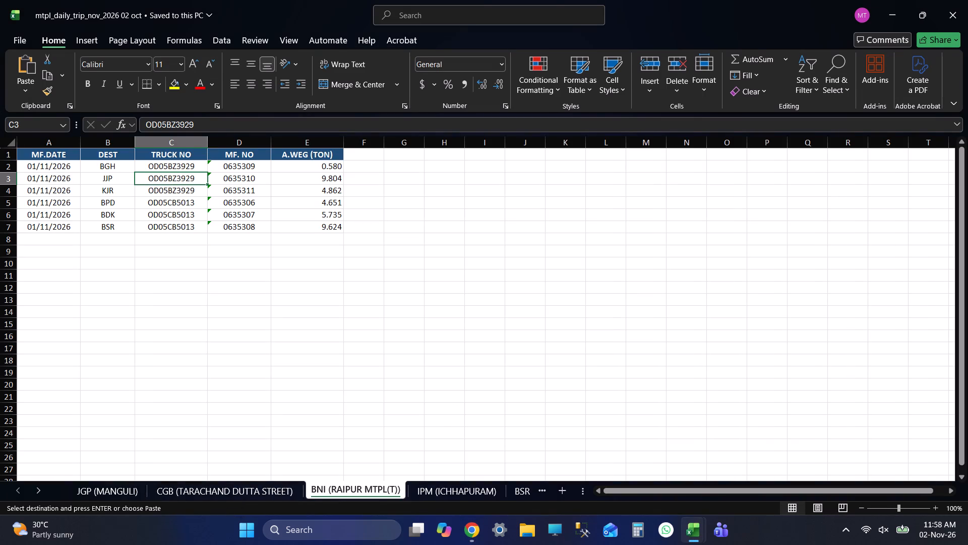
key(alt+Tab)
key(alt+Tab)
key(alt+Tab)
key(alt+Tab)
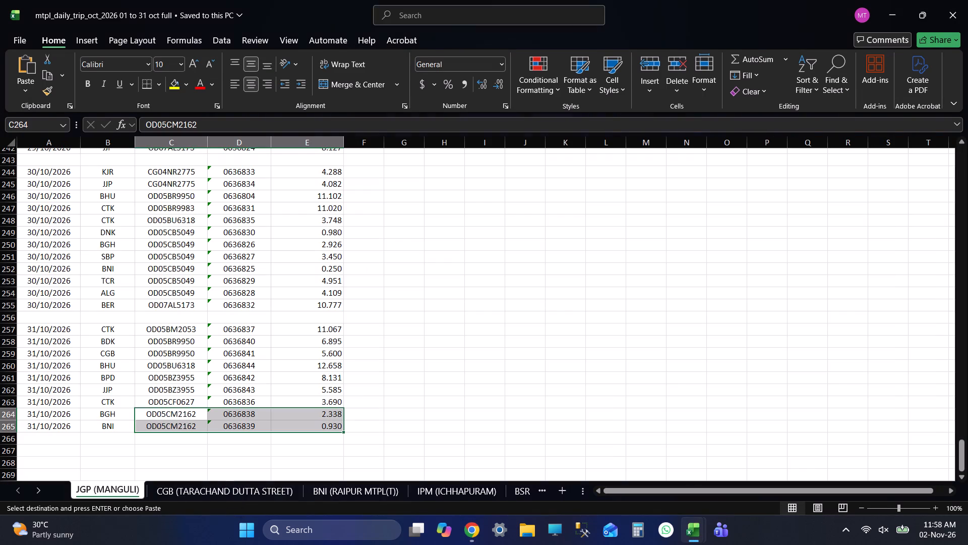
click(319, 487)
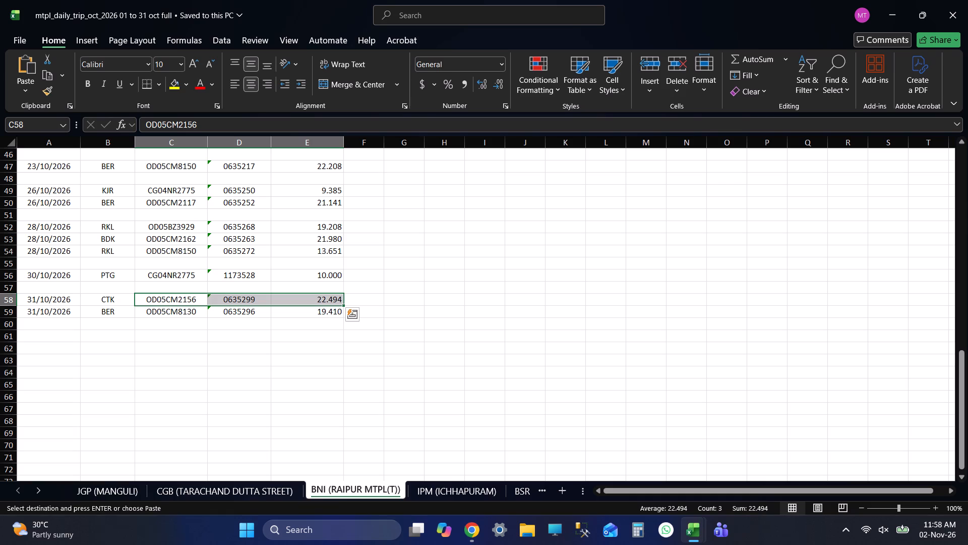
drag(174, 311, 351, 315)
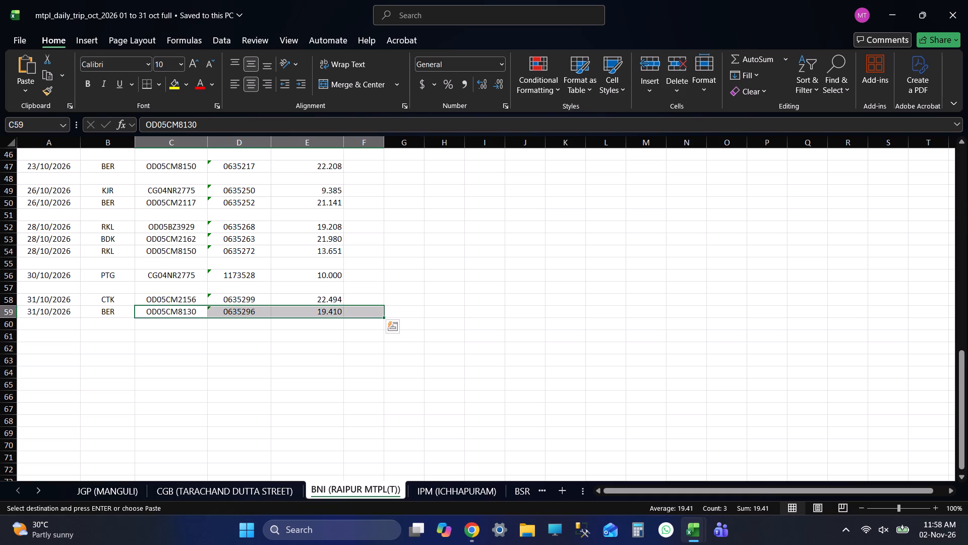
Enter BNI as trip from and BER as trip to for lorry 8130 in the status sheet and save the workbook.
key(alt+Tab)
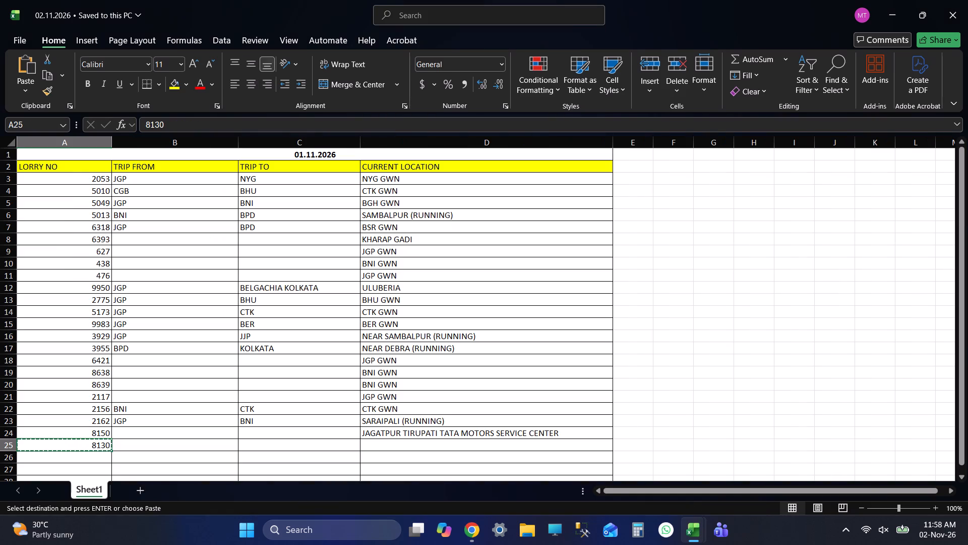
key(Tab)
text(JGP)
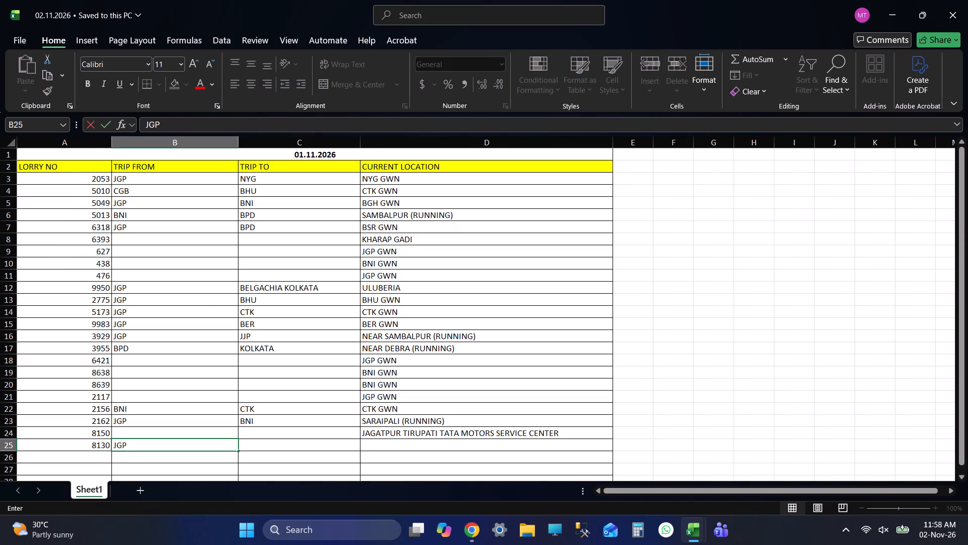
key(BackSpace)
key(BackSpace)
key(BackSpace)
text(BNI)
key(Tab)
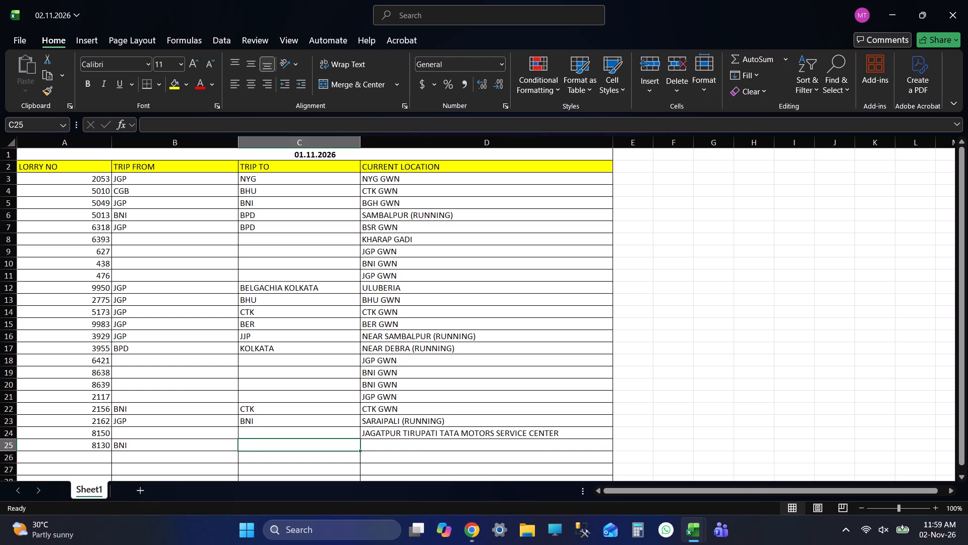
text(BER)
key(Tab)
key(ctrl+s)
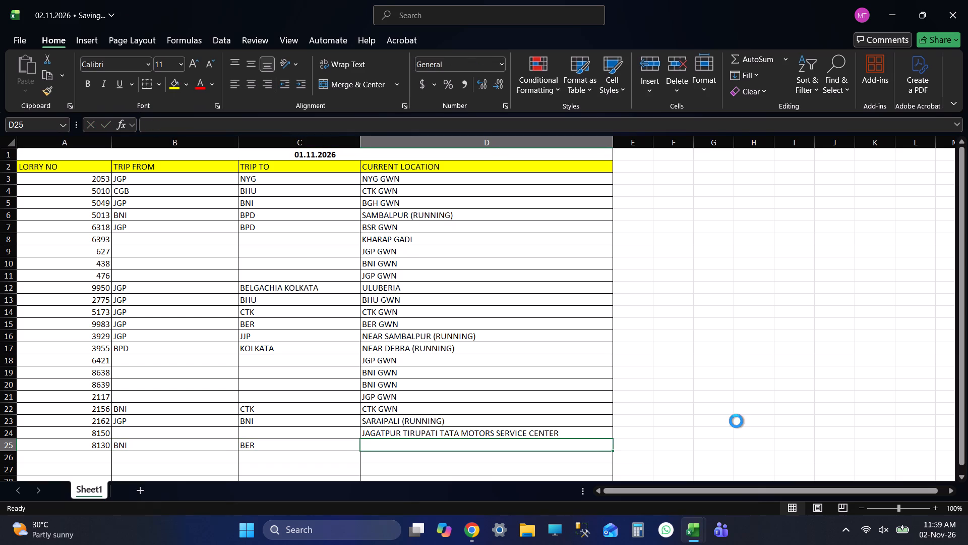
Recheck the nearest town to lorry 8130 on the Wheelseye map and return to its current location cell in the status sheet.
key(alt+Tab)
key(alt+Tab)
key(alt+Tab)
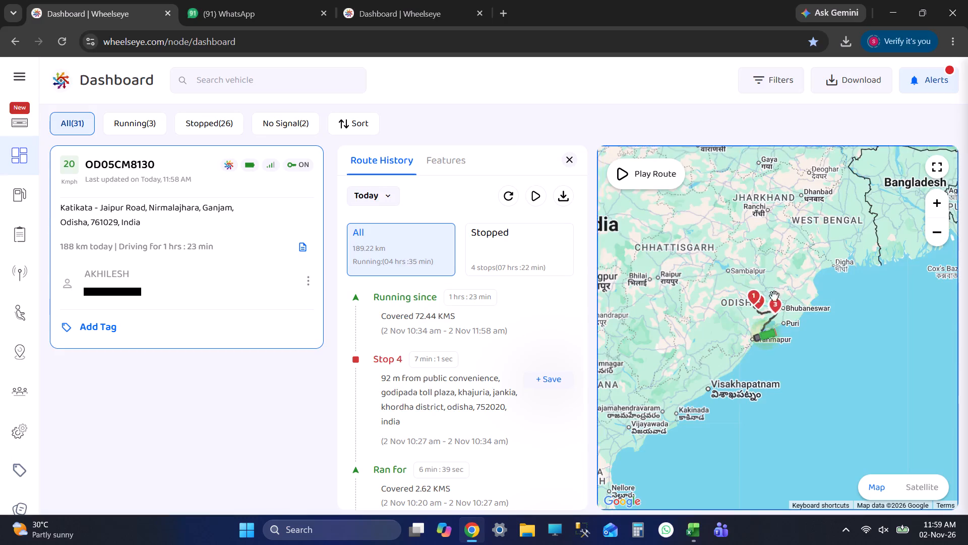
scroll(768, 306, up, 16)
drag(778, 278, 802, 294)
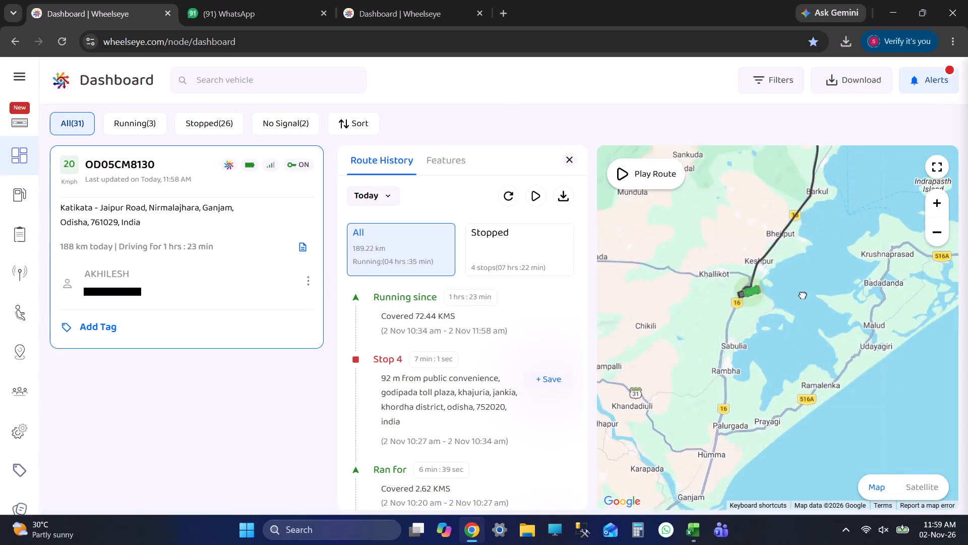
drag(802, 294, 811, 307)
scroll(809, 319, down, 5)
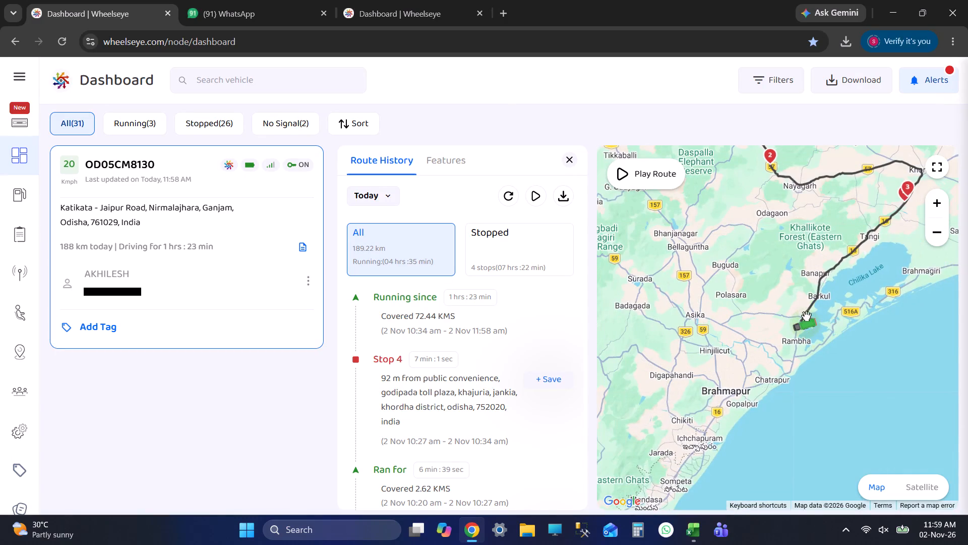
key(alt+Tab)
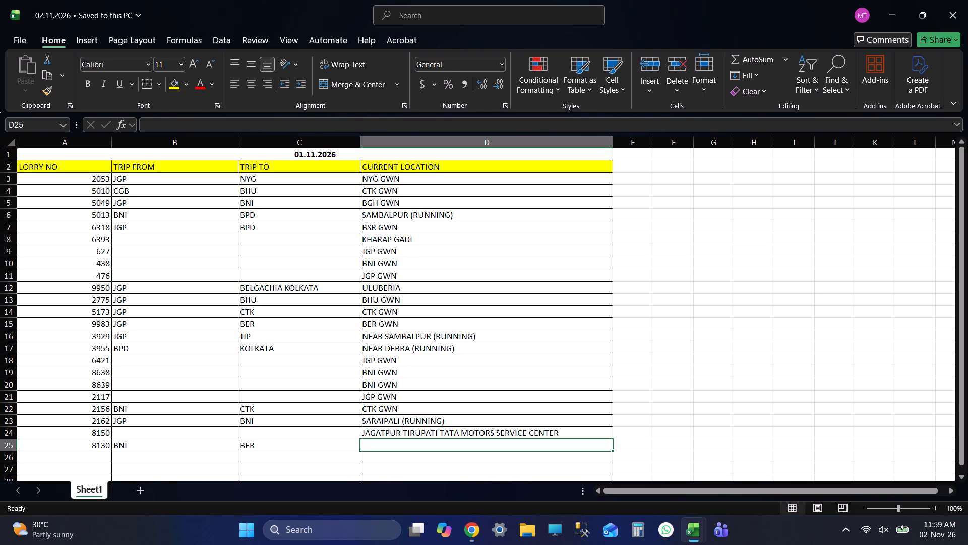
Enter RAMBHA (RUNNING) as lorry 8130's current location, checking the place name against the Wheelseye map.
key(r)
text(AMBHA)
key(alt+Tab)
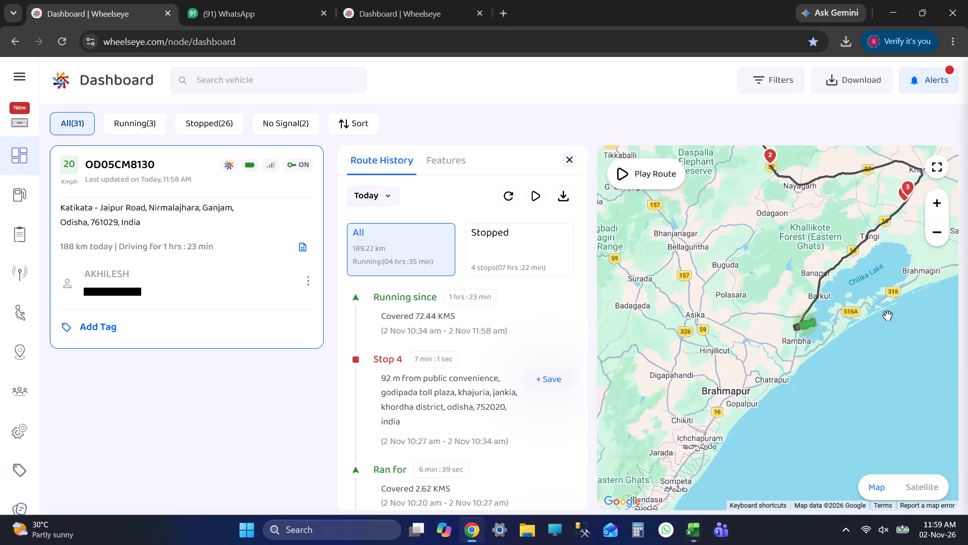
key(alt+Tab)
key(alt+Tab)
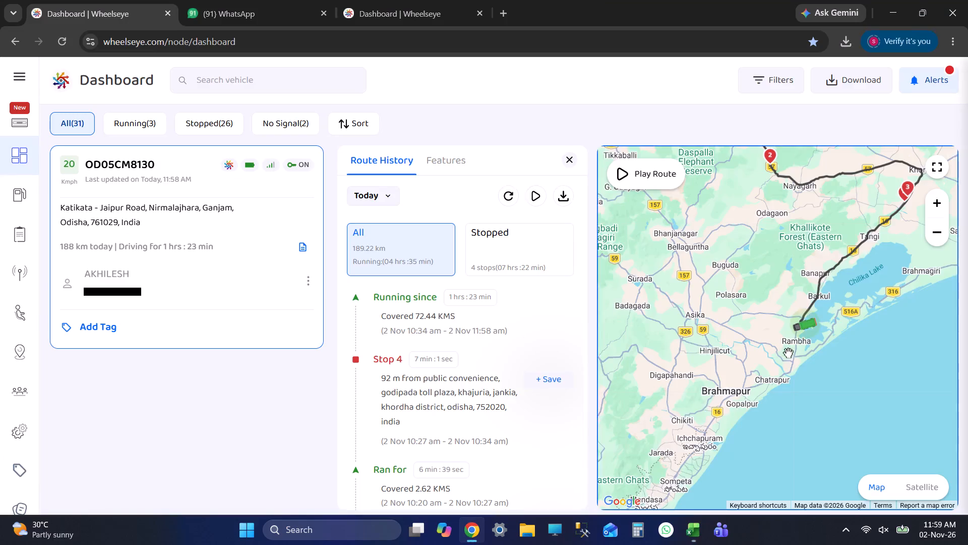
key(alt+Tab)
key(alt+Tab)
key(alt+Tab)
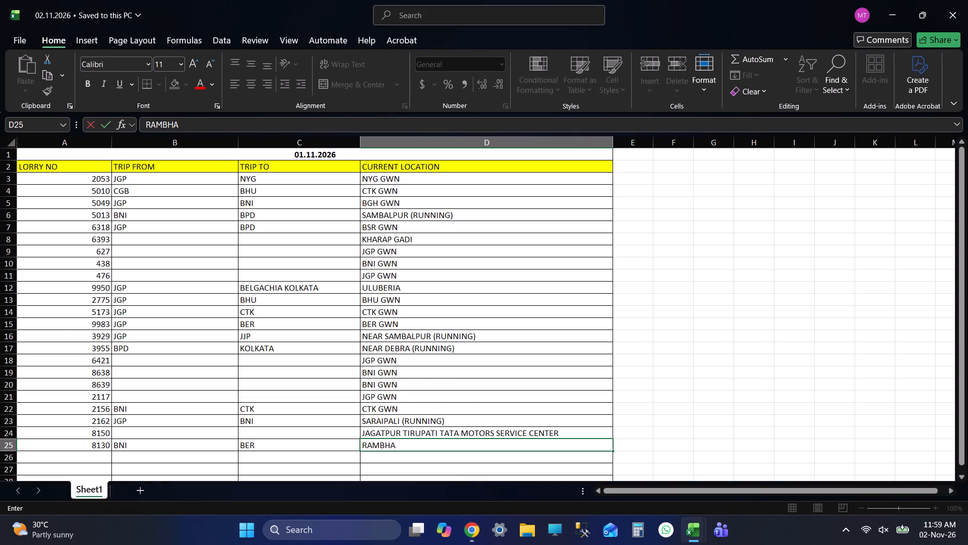
key(space)
text((RUNNING))
key(Return)
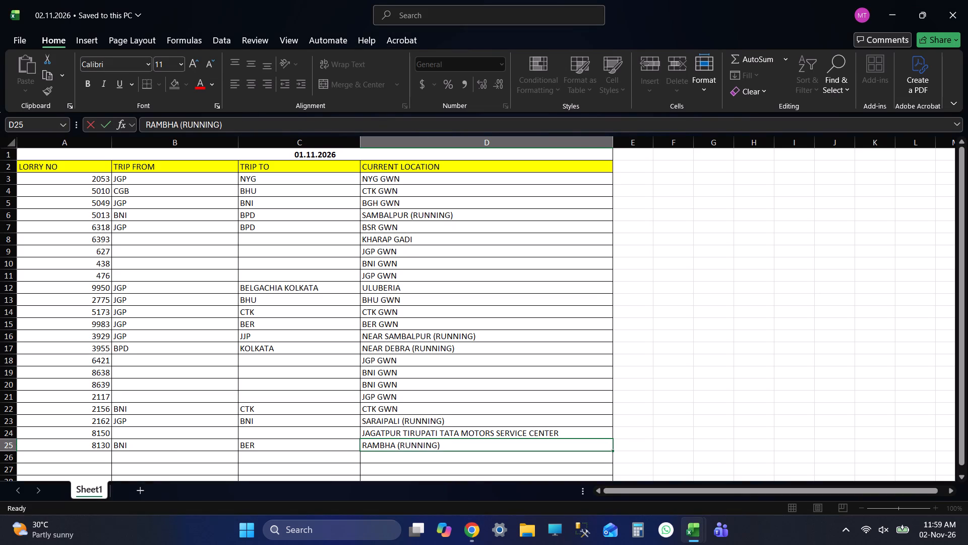
Save the 02.11.2026 status workbook.
key(ctrl+s)
key(ctrl+s)
Select the whole status table from the date heading through lorry 8130's row, across all four columns.
drag(187, 149, 192, 174)
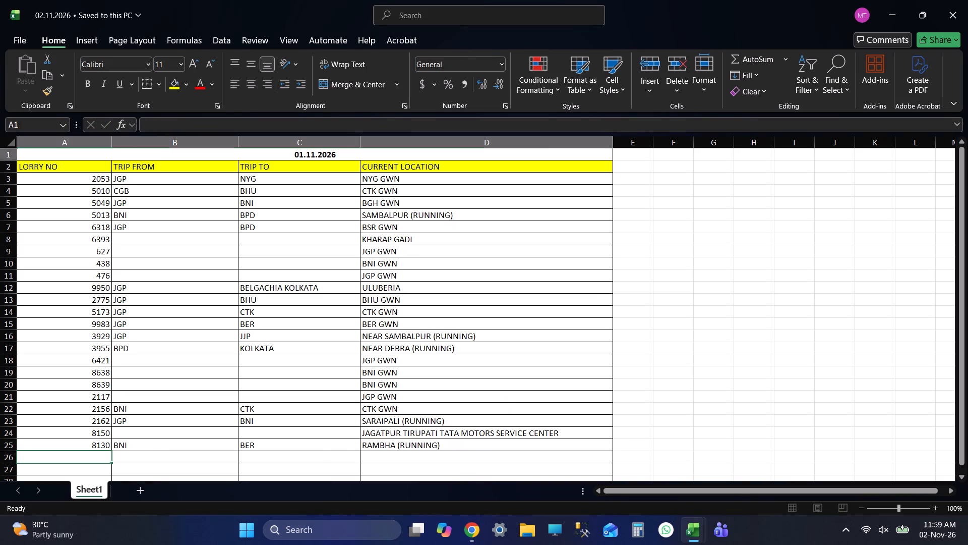
drag(192, 174, 266, 446)
scroll(570, 340, up, 4)
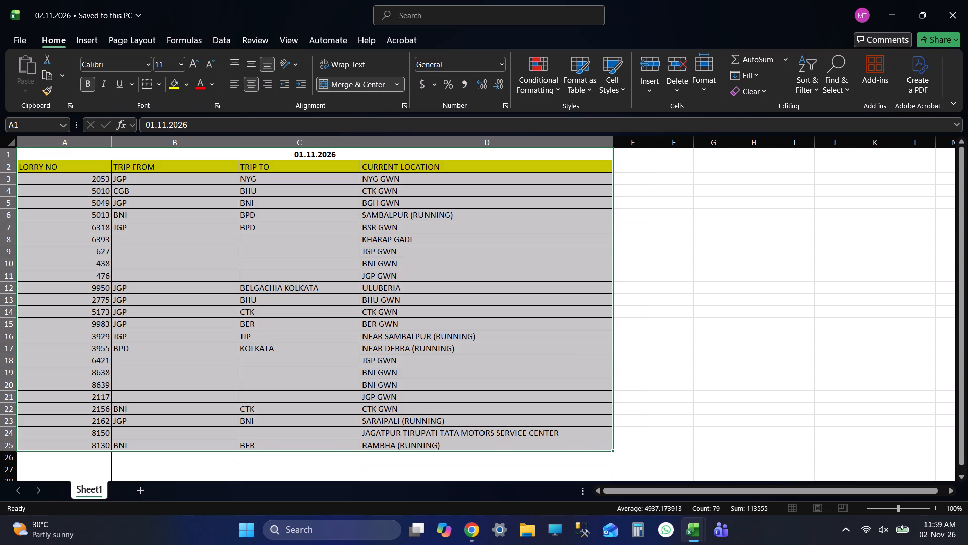
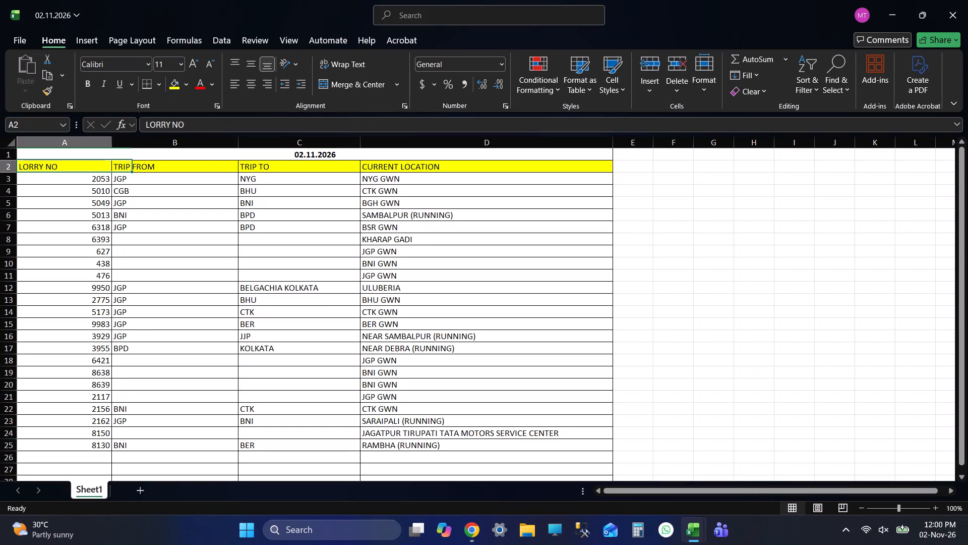
Save the 02.11.2026 status workbook again.
key(ctrl+s)
Copy the whole status table, from the 02.11.2026 date heading through lorry 8130's row, across all four columns.
drag(116, 156, 165, 268)
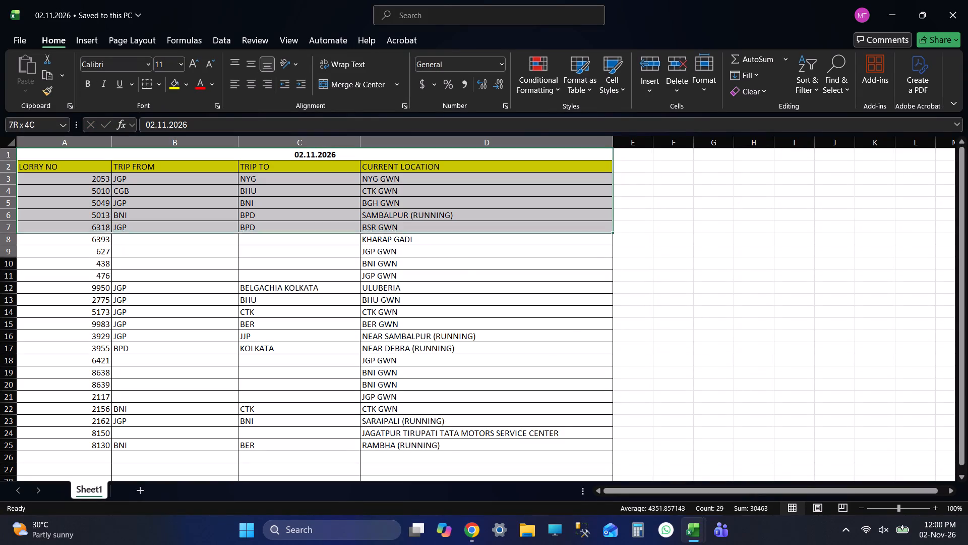
drag(165, 268, 248, 445)
key(ctrl+c)
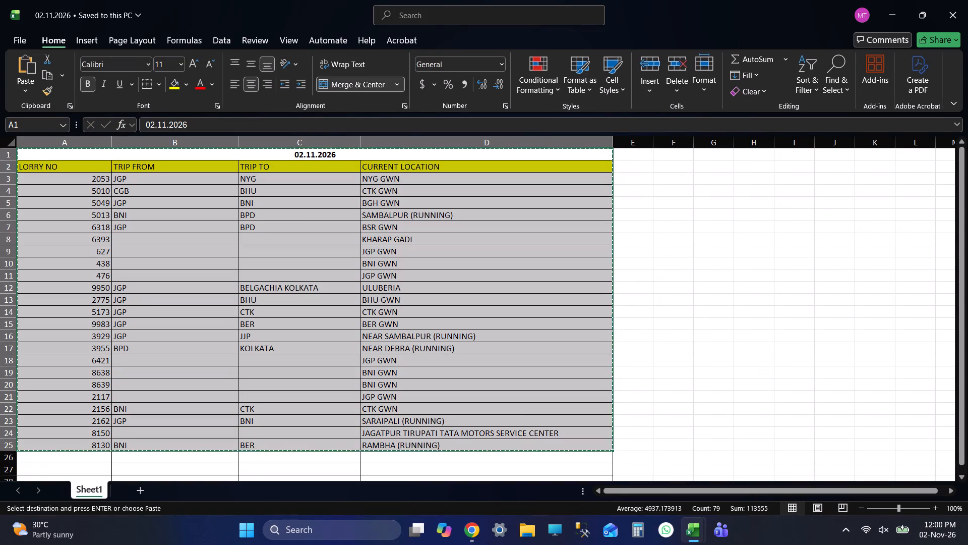